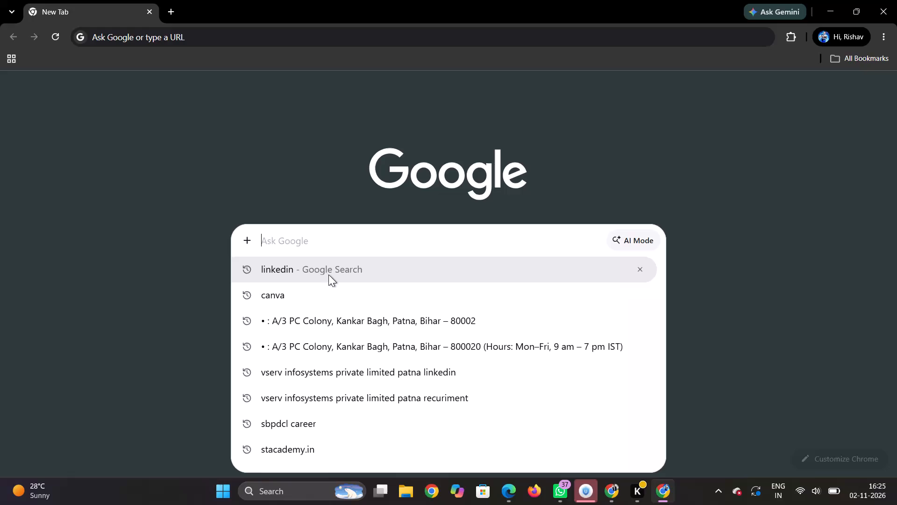
Search Google for canva.
{"action": "left_click", "coordinate": [288, 298]}
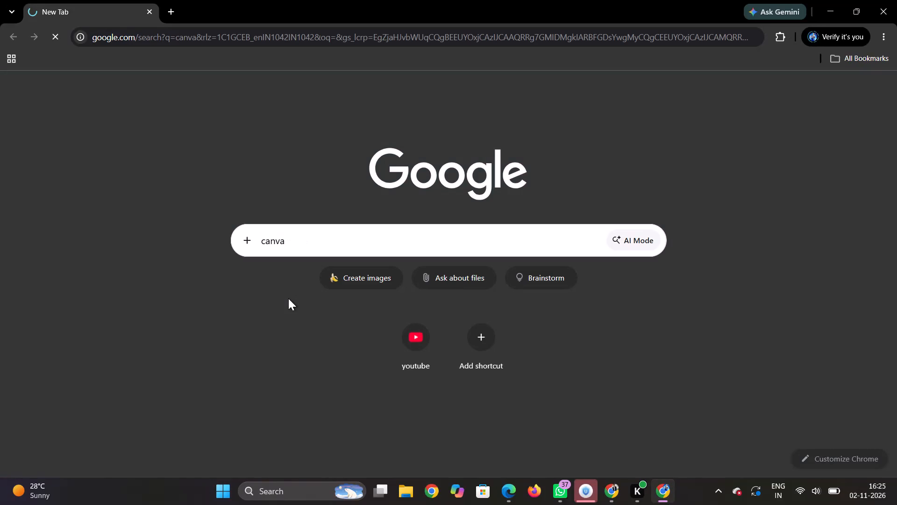
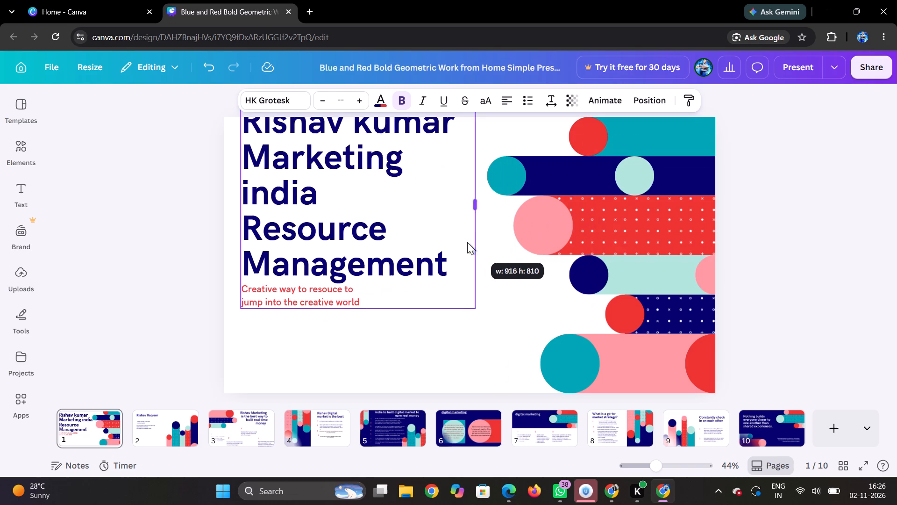
Widen page 1's title text group so "Resource Management" fits on one line, and position it near the slide's upper-left corner.
{"action": "left_click_drag", "start_coordinate": [467, 242], "coordinate": [493, 254]}
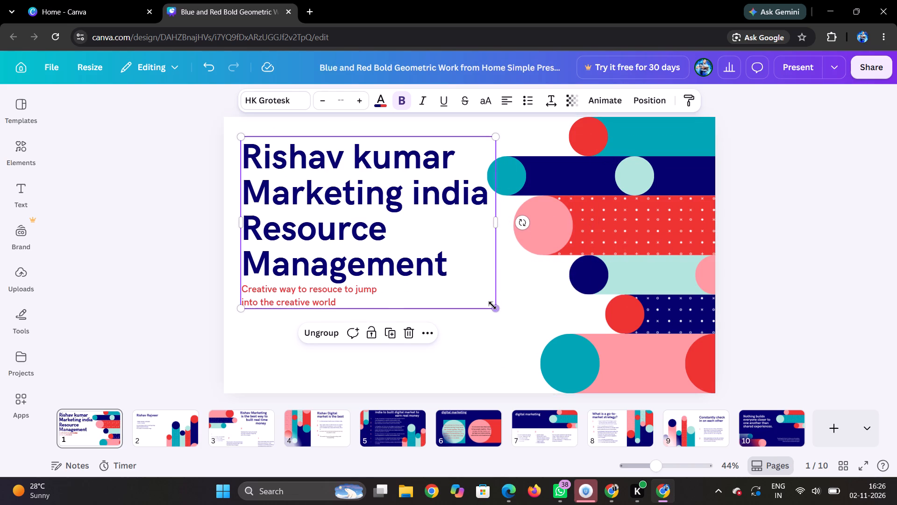
{"action": "left_click_drag", "start_coordinate": [493, 306], "coordinate": [502, 296]}
{"action": "left_click_drag", "start_coordinate": [453, 263], "coordinate": [447, 271]}
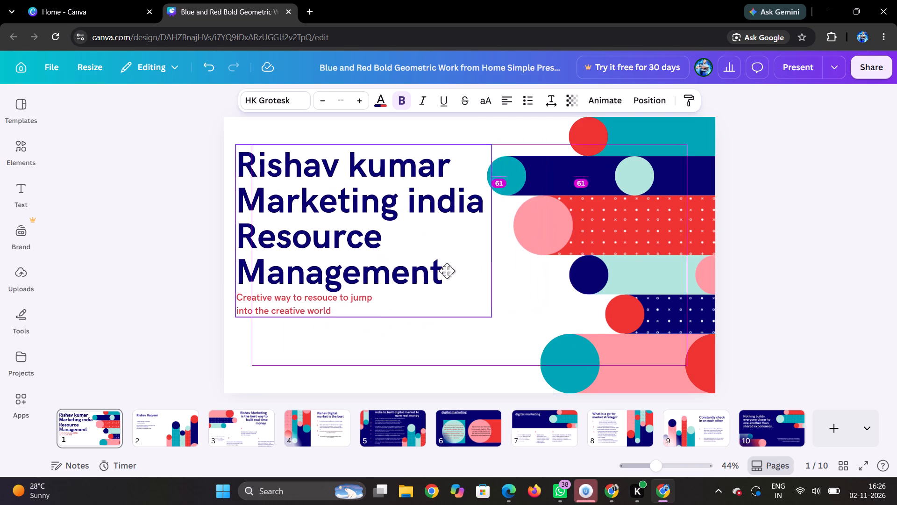
{"action": "left_click_drag", "start_coordinate": [447, 271], "coordinate": [450, 268]}
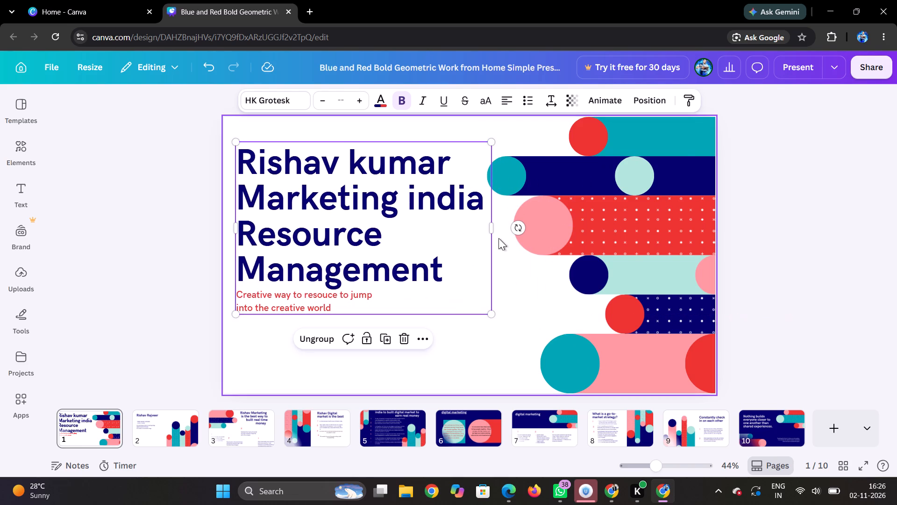
{"action": "left_click_drag", "start_coordinate": [492, 230], "coordinate": [638, 240]}
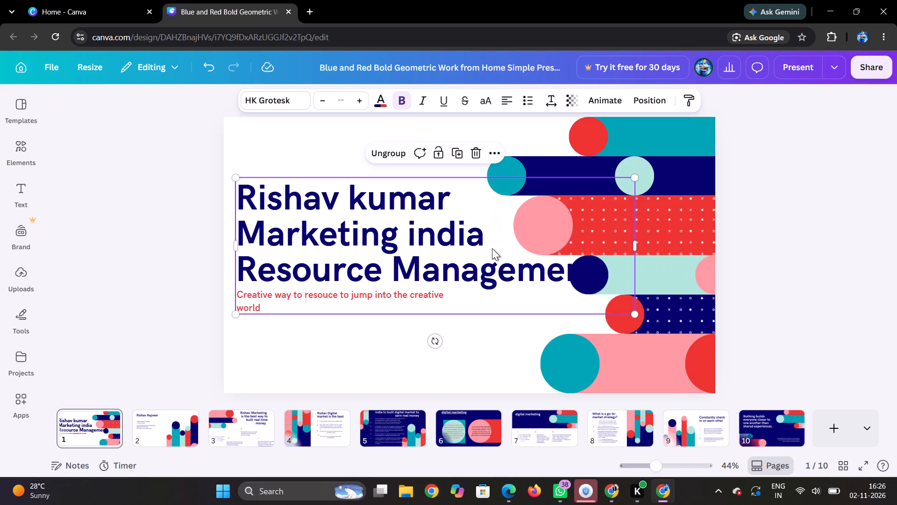
{"action": "left_click_drag", "start_coordinate": [492, 248], "coordinate": [487, 204]}
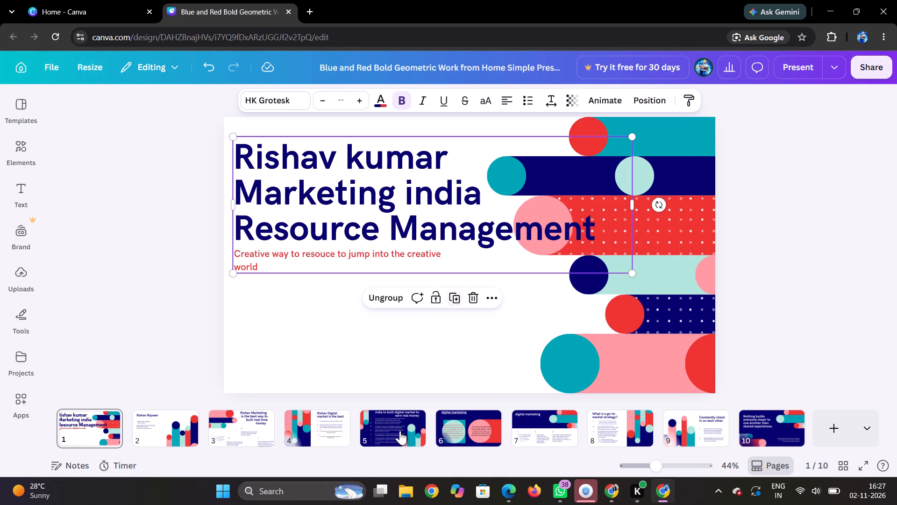
On page 2, widen the text group, scale it up, and move it toward the slide's upper-left area.
{"action": "left_click", "coordinate": [182, 437]}
{"action": "left_click", "coordinate": [372, 213]}
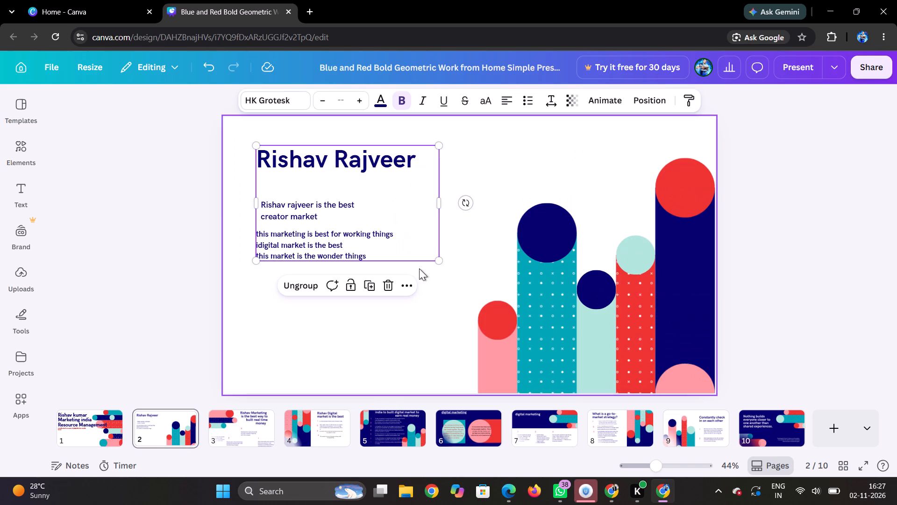
{"action": "left_click_drag", "start_coordinate": [441, 207], "coordinate": [481, 203]}
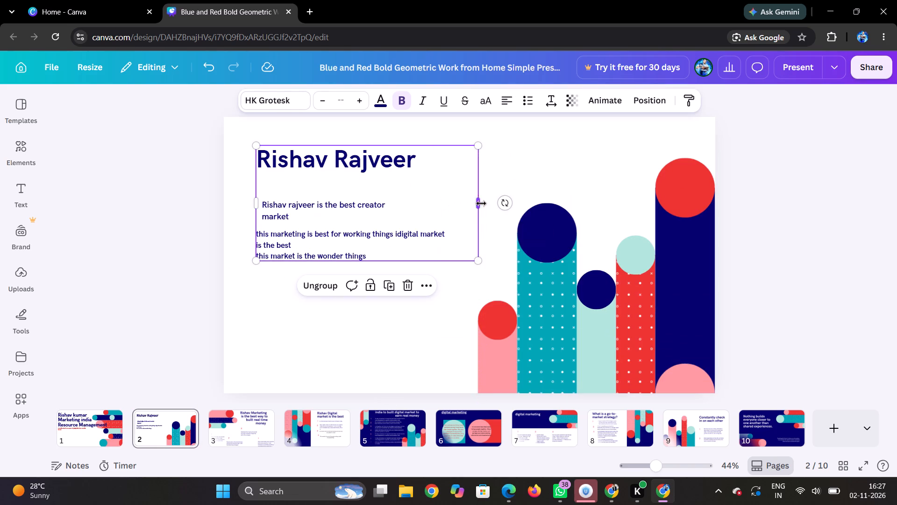
{"action": "left_click_drag", "start_coordinate": [474, 260], "coordinate": [519, 291]}
{"action": "left_click_drag", "start_coordinate": [484, 265], "coordinate": [462, 257]}
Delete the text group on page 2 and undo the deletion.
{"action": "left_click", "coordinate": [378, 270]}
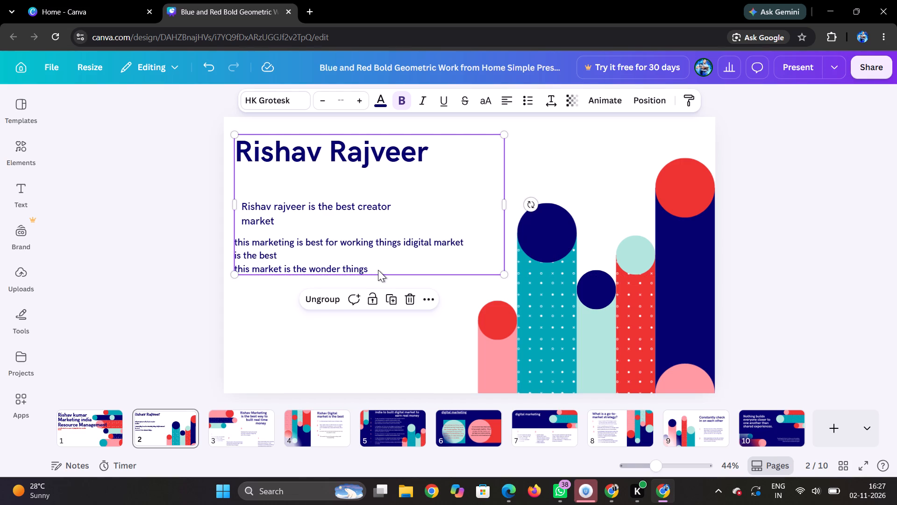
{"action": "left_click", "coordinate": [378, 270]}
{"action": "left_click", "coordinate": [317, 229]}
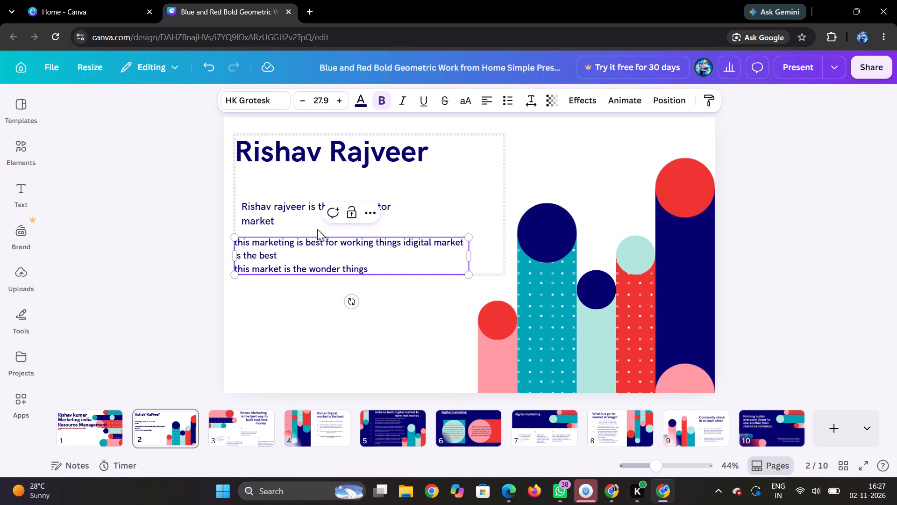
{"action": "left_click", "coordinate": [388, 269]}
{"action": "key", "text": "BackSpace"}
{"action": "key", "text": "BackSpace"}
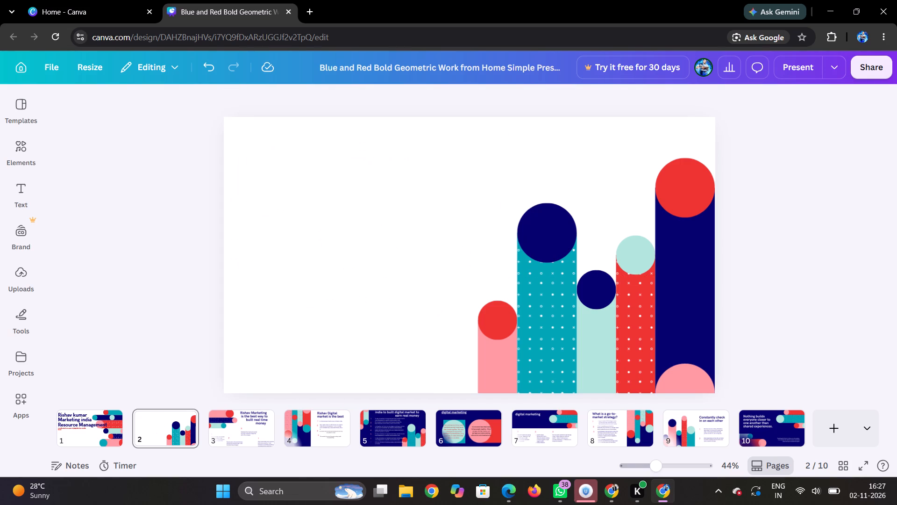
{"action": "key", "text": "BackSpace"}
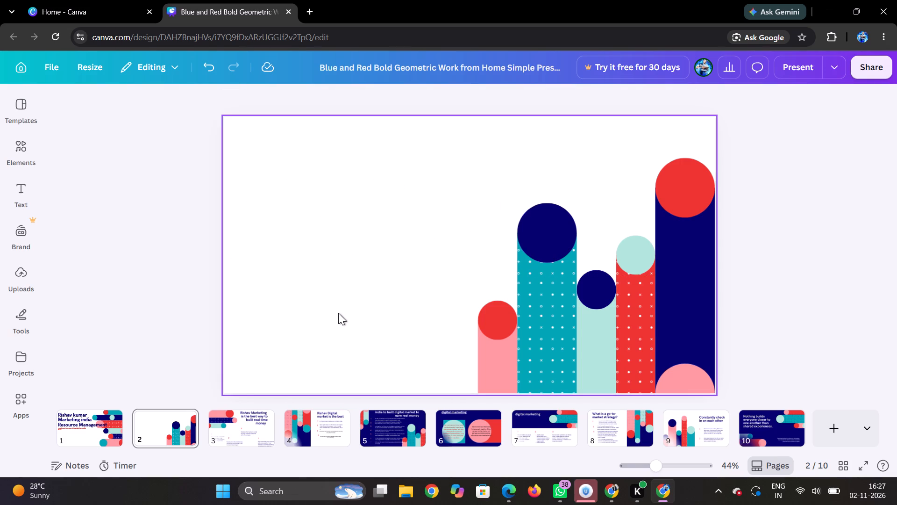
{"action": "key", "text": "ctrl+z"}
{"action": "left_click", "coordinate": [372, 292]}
Widen page 2's text group so the creator market line fits on one line, scale it down, and place it at the slide's upper left.
{"action": "left_click", "coordinate": [323, 219]}
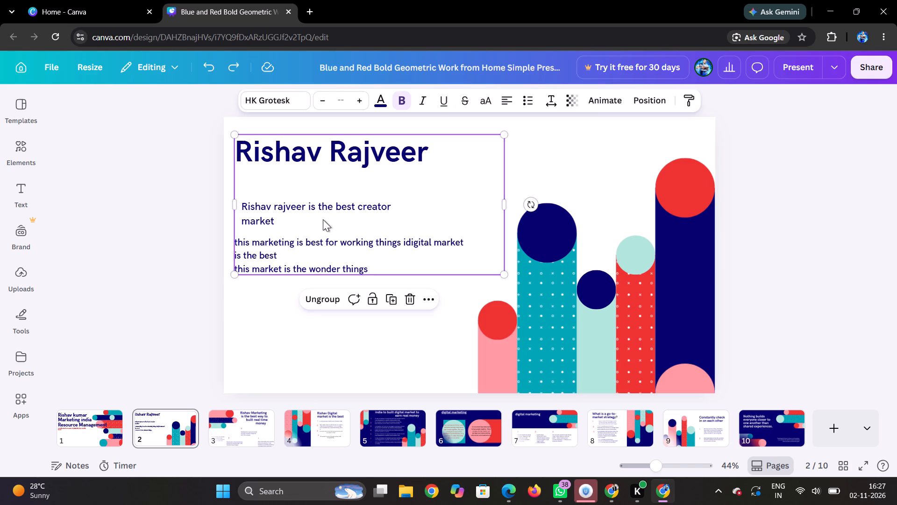
{"action": "left_click_drag", "start_coordinate": [323, 219], "coordinate": [598, 204]}
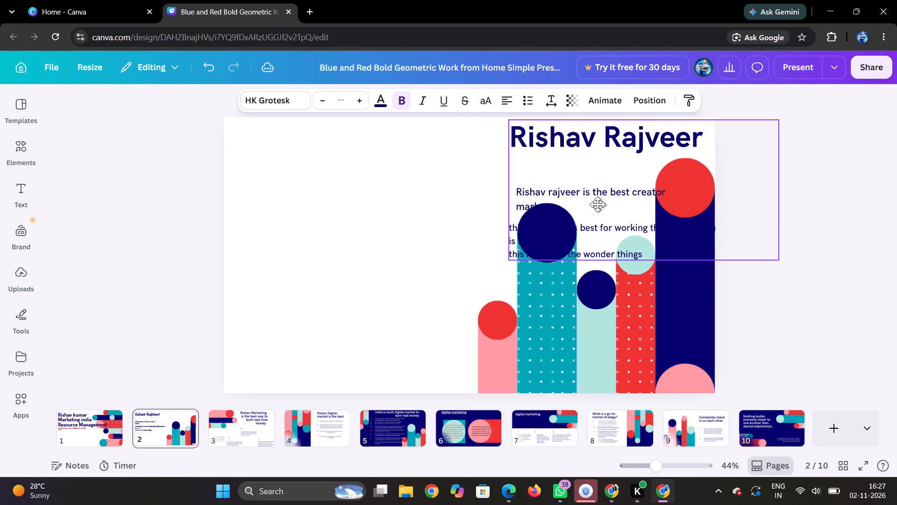
{"action": "left_click_drag", "start_coordinate": [598, 204], "coordinate": [581, 201]}
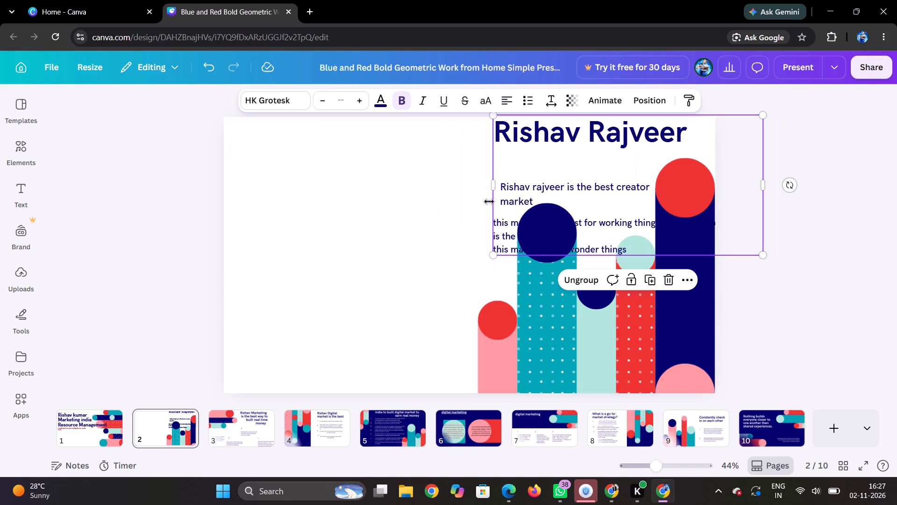
{"action": "left_click_drag", "start_coordinate": [492, 187], "coordinate": [248, 189]}
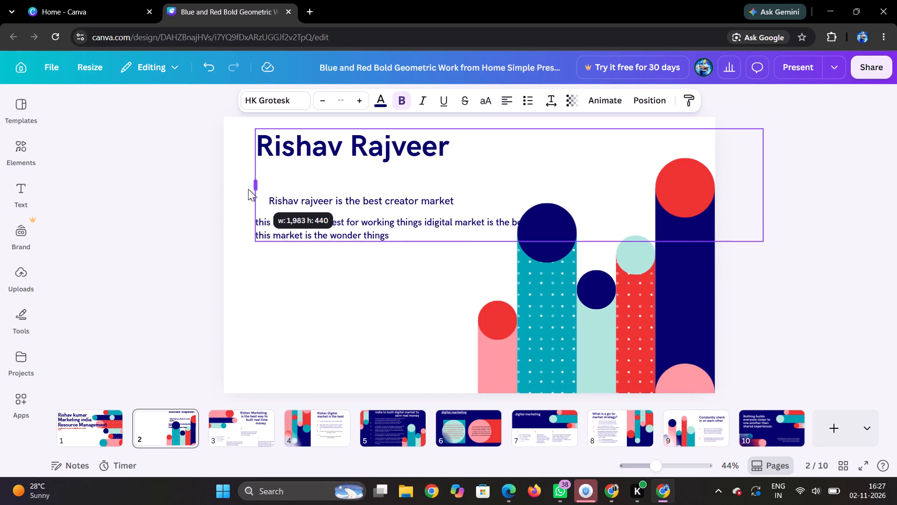
{"action": "left_click_drag", "start_coordinate": [248, 189], "coordinate": [246, 189]}
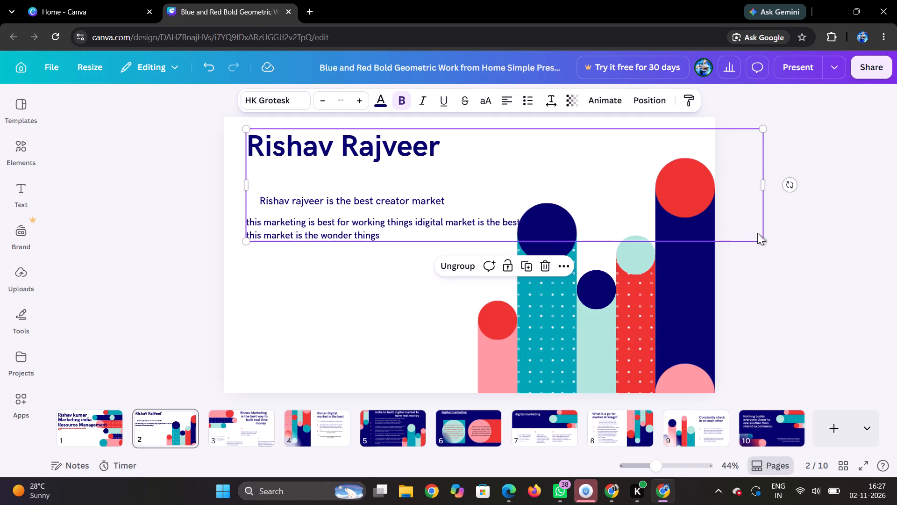
{"action": "left_click_drag", "start_coordinate": [760, 239], "coordinate": [538, 347]}
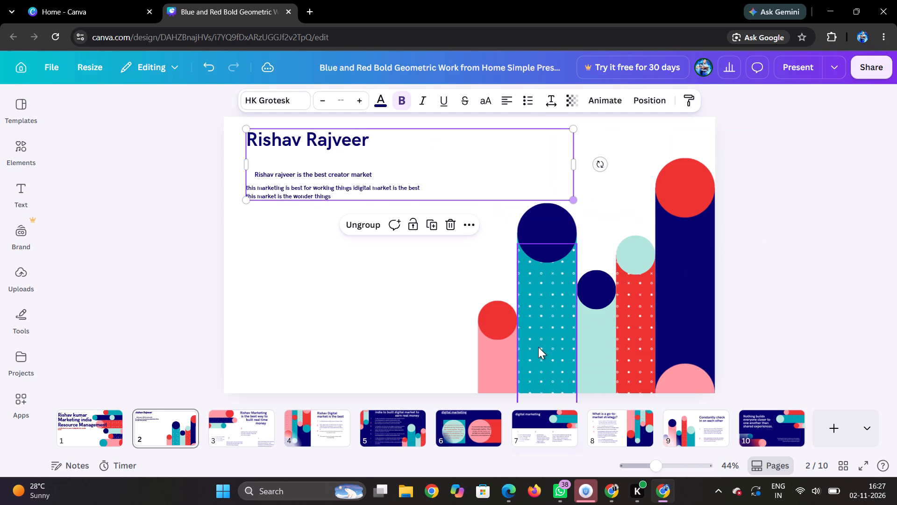
{"action": "left_click_drag", "start_coordinate": [403, 151], "coordinate": [395, 150]}
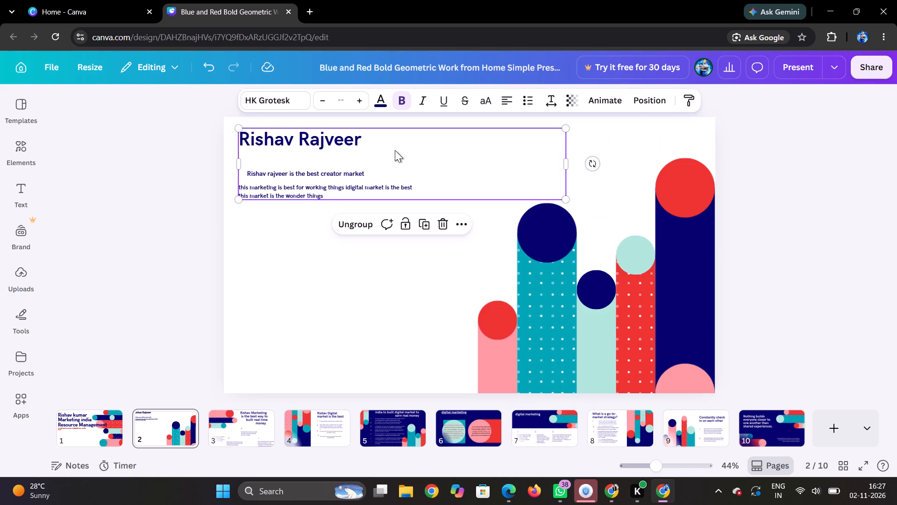
On page 4, shift the heading and the second item's text to the right, away from the geometric artwork.
{"action": "left_click", "coordinate": [342, 425]}
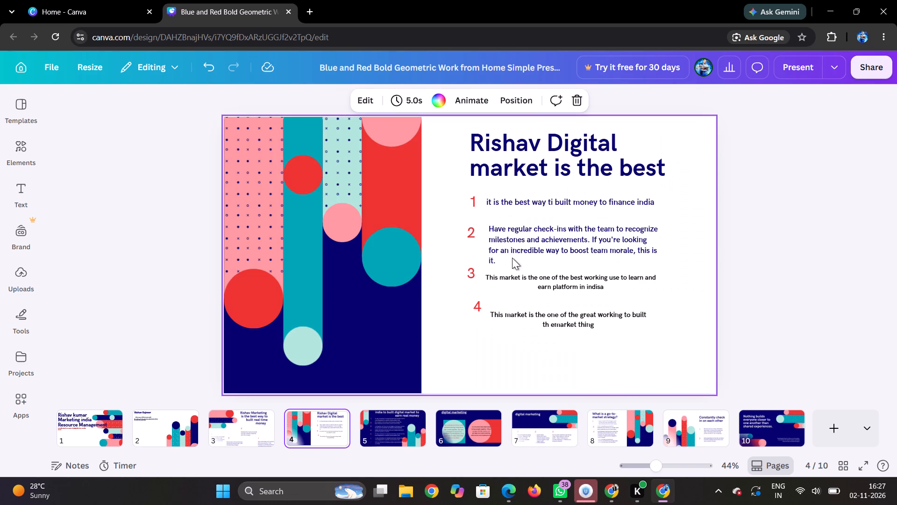
{"action": "left_click", "coordinate": [584, 158]}
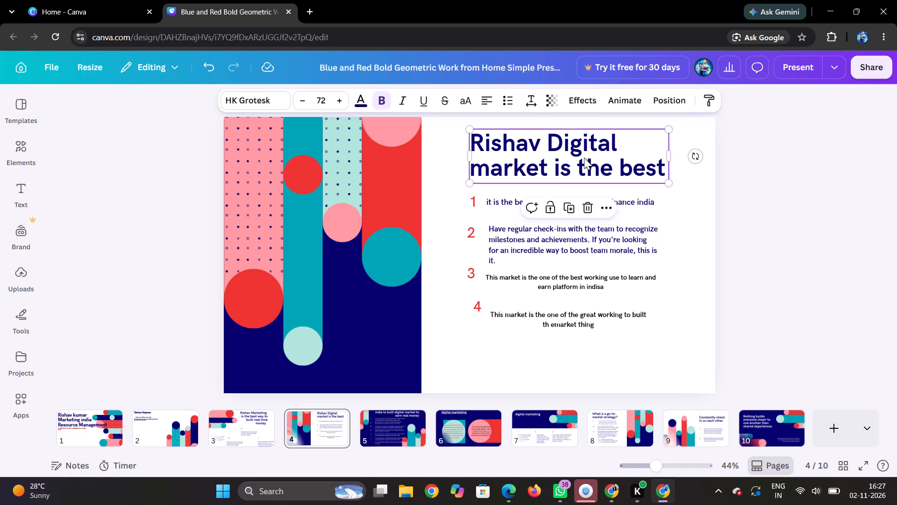
{"action": "left_click_drag", "start_coordinate": [584, 158], "coordinate": [594, 155]}
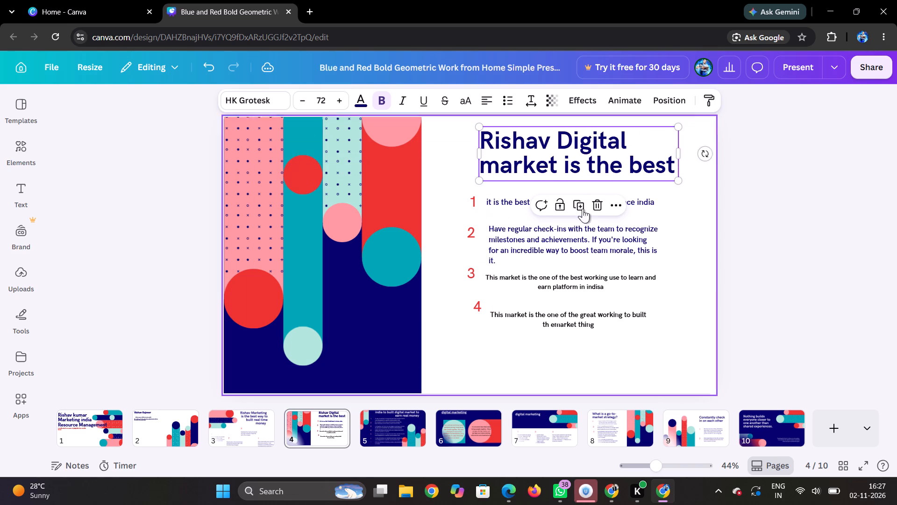
{"action": "left_click", "coordinate": [578, 233]}
{"action": "left_click_drag", "start_coordinate": [578, 233], "coordinate": [606, 235]}
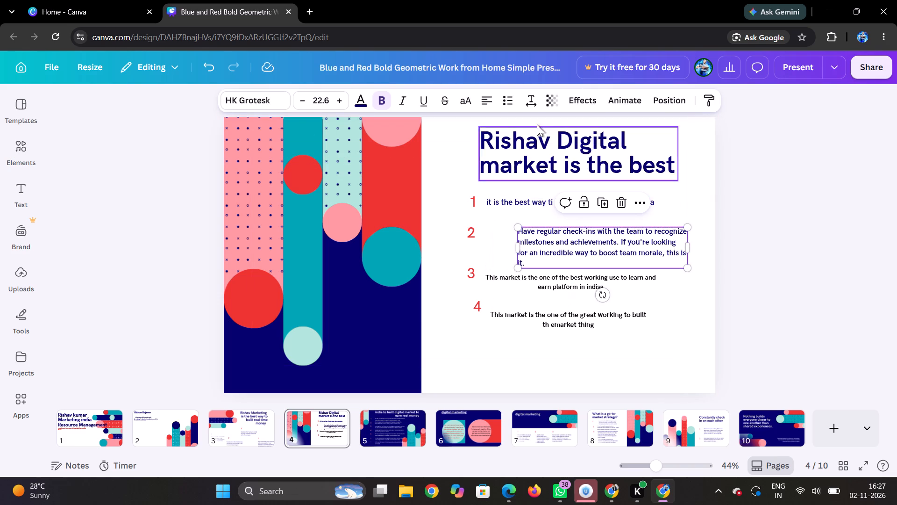
{"action": "left_click", "coordinate": [547, 130]}
{"action": "left_click_drag", "start_coordinate": [547, 130], "coordinate": [565, 131]}
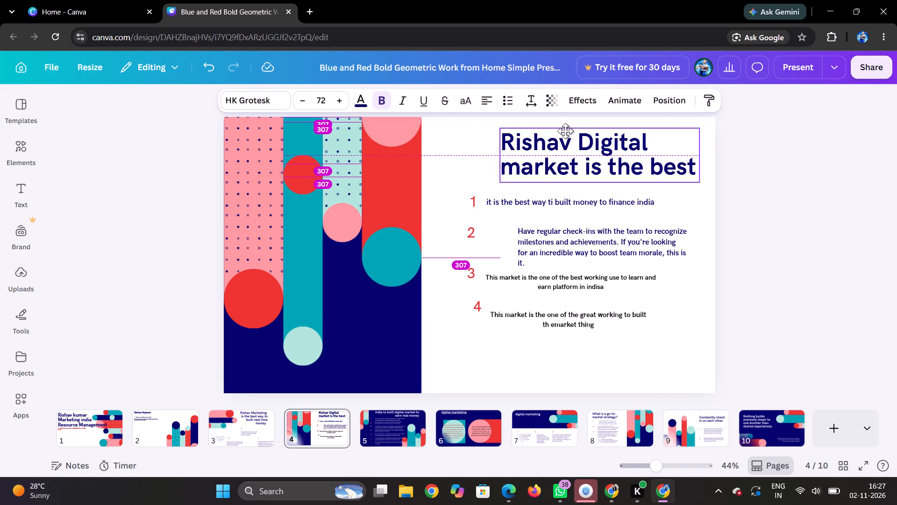
Shift page 4's first item text and the numbers 1 and 2 right, aligning the second item's text beneath the first.
{"action": "left_click", "coordinate": [499, 191]}
{"action": "left_click", "coordinate": [499, 201]}
{"action": "left_click_drag", "start_coordinate": [499, 201], "coordinate": [526, 202]}
{"action": "left_click", "coordinate": [481, 202]}
{"action": "left_click_drag", "start_coordinate": [481, 202], "coordinate": [490, 203]}
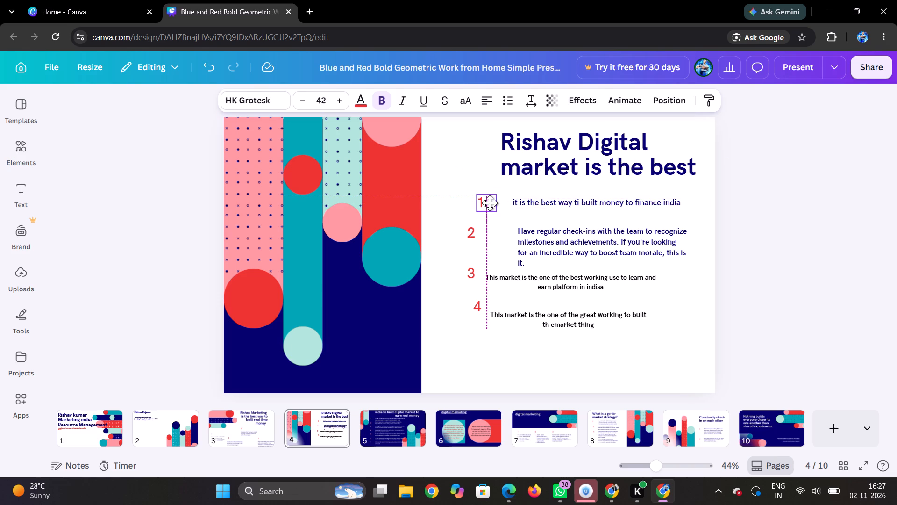
{"action": "left_click_drag", "start_coordinate": [490, 203], "coordinate": [491, 203]}
{"action": "left_click_drag", "start_coordinate": [558, 236], "coordinate": [552, 229]}
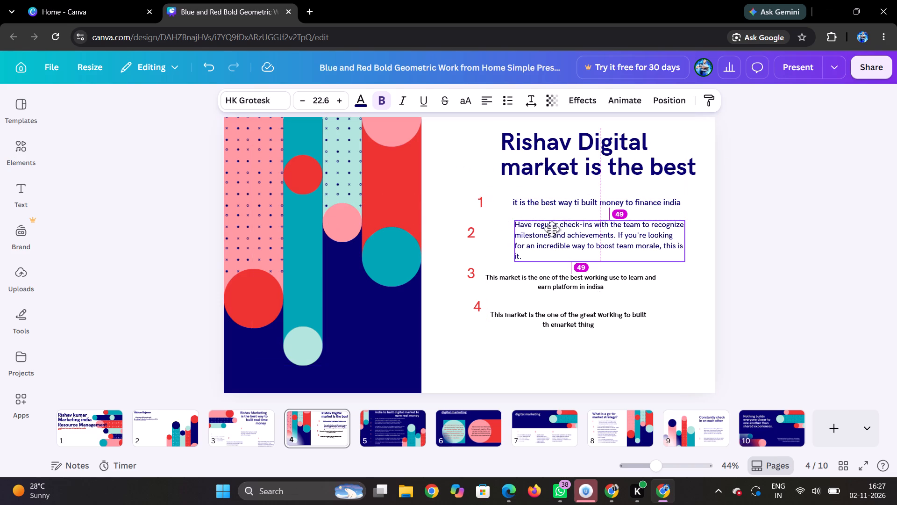
{"action": "left_click_drag", "start_coordinate": [552, 229], "coordinate": [552, 225]}
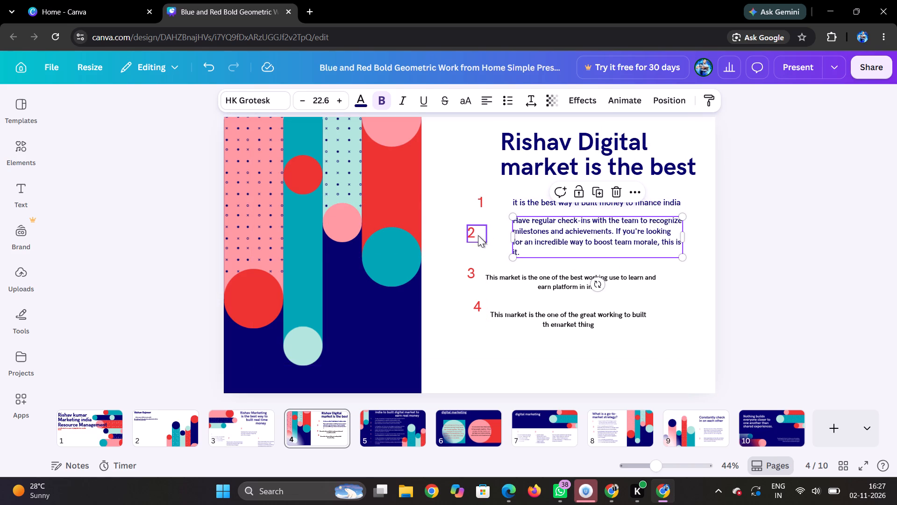
{"action": "left_click", "coordinate": [477, 234]}
{"action": "left_click_drag", "start_coordinate": [477, 234], "coordinate": [491, 235]}
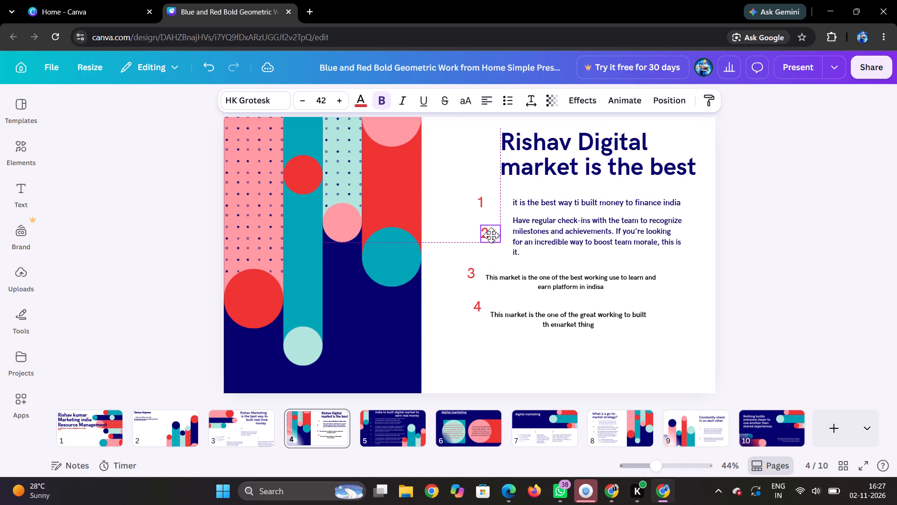
{"action": "left_click_drag", "start_coordinate": [491, 235], "coordinate": [491, 235]}
Shift the third and fourth items on page 4, with their numbers, right and slightly up in line with the items above.
{"action": "left_click", "coordinate": [519, 276]}
{"action": "left_click_drag", "start_coordinate": [519, 276], "coordinate": [523, 276]}
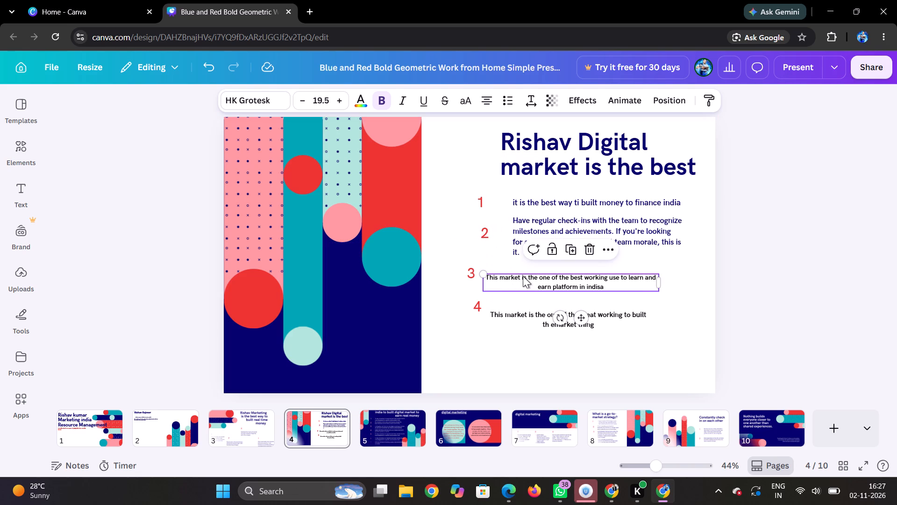
{"action": "left_click_drag", "start_coordinate": [523, 276], "coordinate": [548, 268]}
{"action": "left_click_drag", "start_coordinate": [477, 276], "coordinate": [490, 273]}
{"action": "left_click_drag", "start_coordinate": [536, 323], "coordinate": [563, 320]}
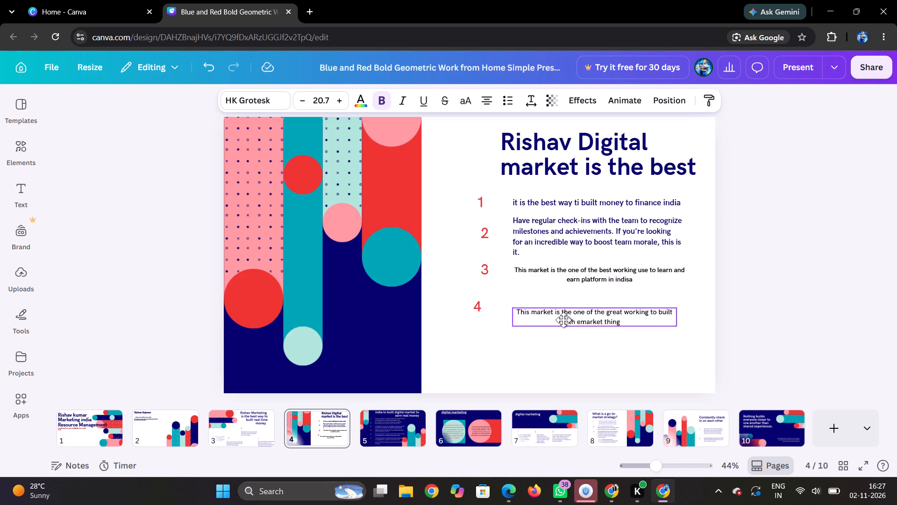
{"action": "left_click_drag", "start_coordinate": [563, 320], "coordinate": [566, 313]}
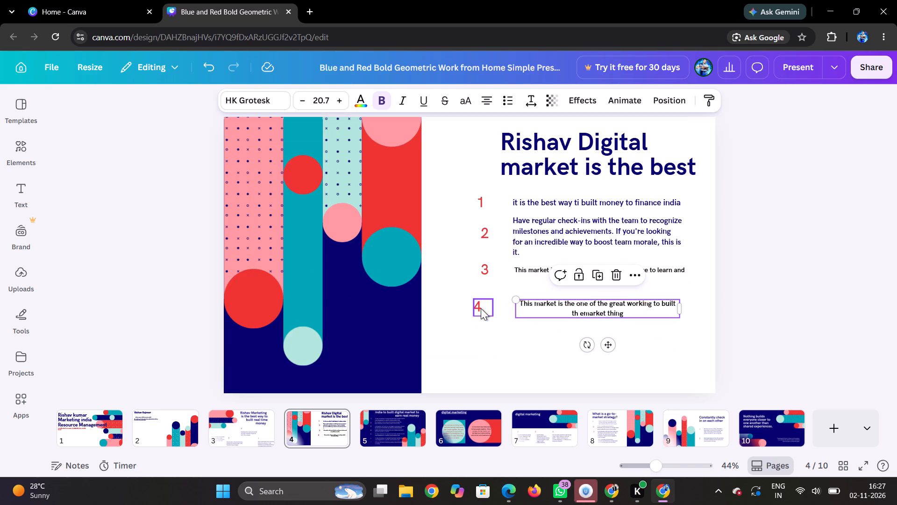
{"action": "left_click_drag", "start_coordinate": [481, 308], "coordinate": [487, 305]}
Capitalize the first letter of page 5's heading so it begins with "India".
{"action": "left_click", "coordinate": [380, 431]}
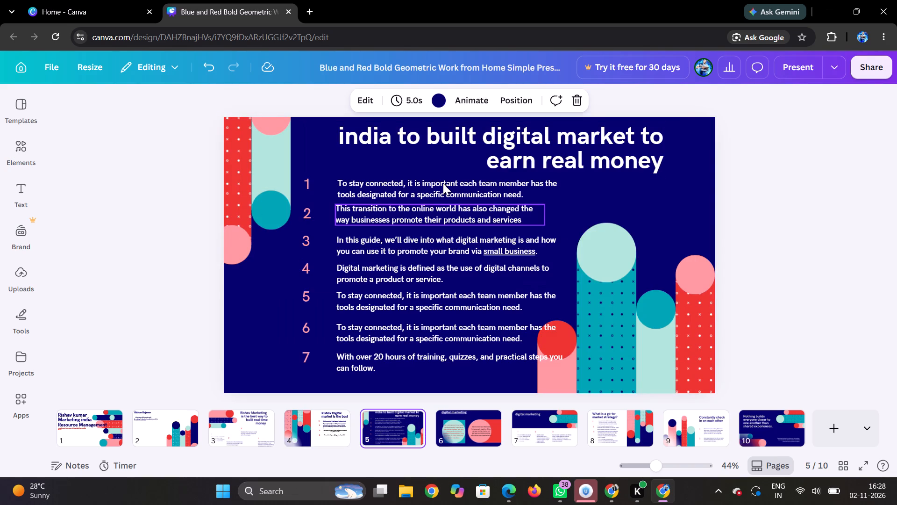
{"action": "left_click", "coordinate": [443, 183]}
{"action": "left_click", "coordinate": [534, 126]}
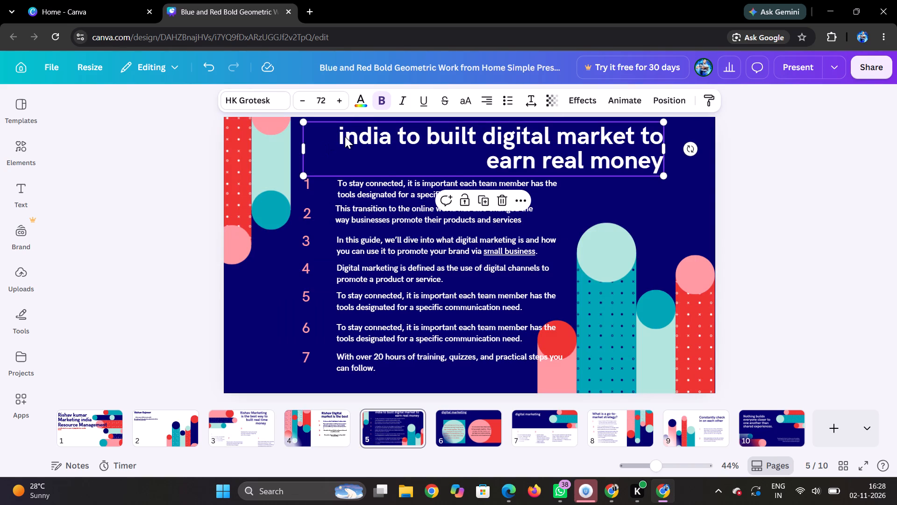
{"action": "left_click", "coordinate": [344, 140]}
{"action": "key", "text": "BackSpace"}
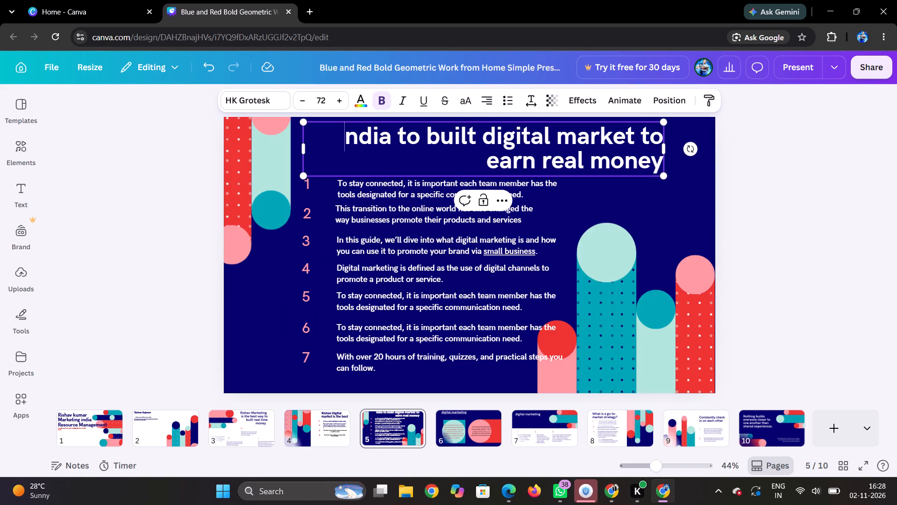
{"action": "key", "text": "shift+i"}
{"action": "left_click", "coordinate": [548, 227]}
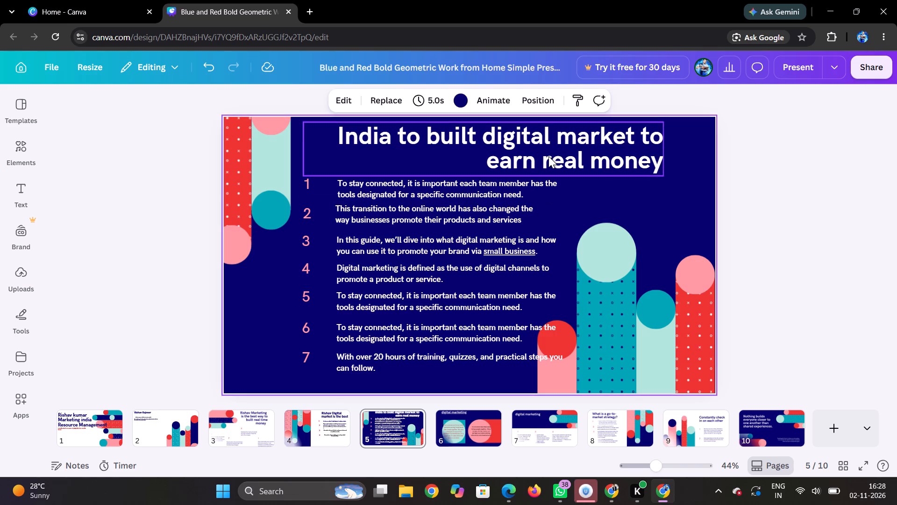
Move page 5's heading slightly left and up.
{"action": "left_click", "coordinate": [548, 156]}
{"action": "left_click_drag", "start_coordinate": [548, 156], "coordinate": [540, 152]}
Shift the first three numbered items on page 5 slightly right beneath the heading.
{"action": "double_click", "coordinate": [421, 187]}
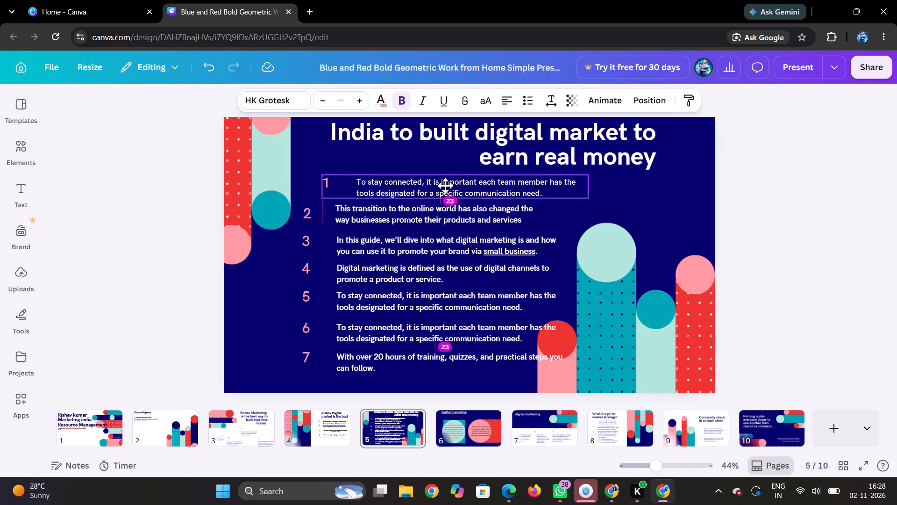
{"action": "left_click_drag", "start_coordinate": [402, 214], "coordinate": [407, 215]}
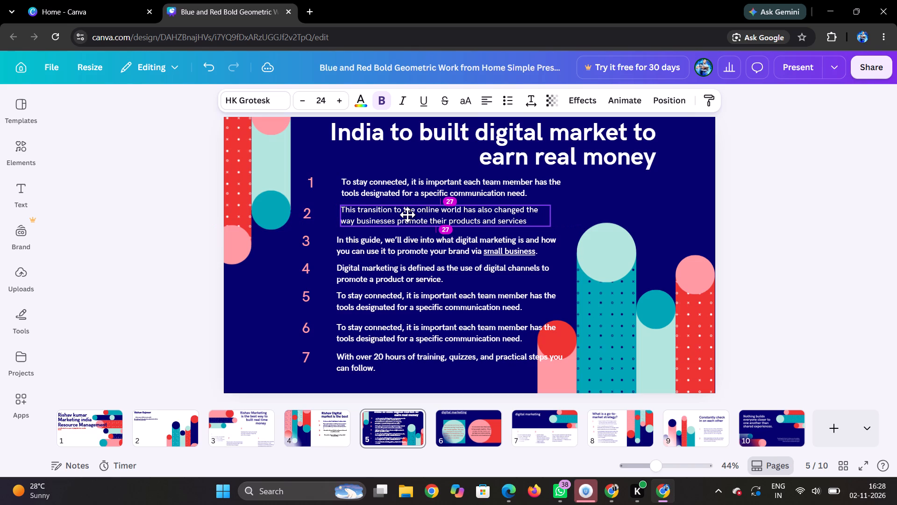
{"action": "left_click_drag", "start_coordinate": [407, 215], "coordinate": [406, 215]}
{"action": "left_click", "coordinate": [363, 245]}
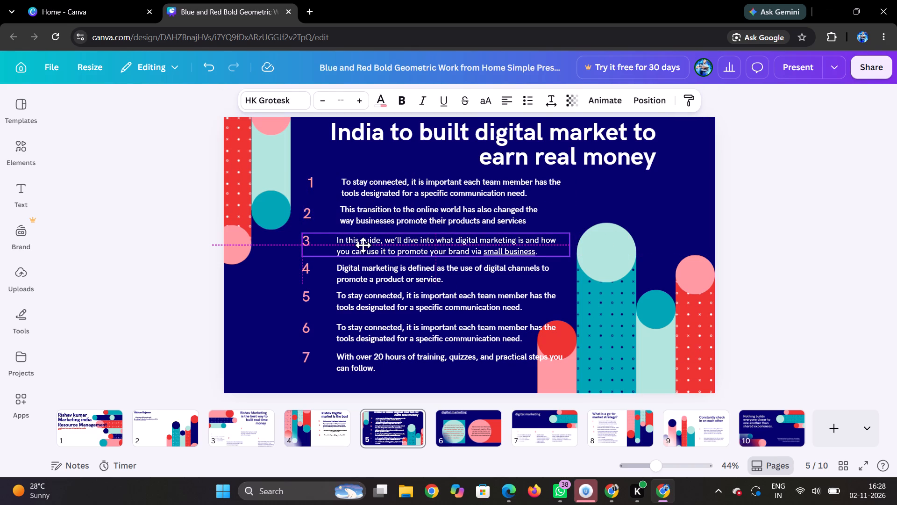
Adjust items 4 to 7 on page 5, nudging item 4 down, item 6 right and item 7 right and down.
{"action": "left_click", "coordinate": [363, 278]}
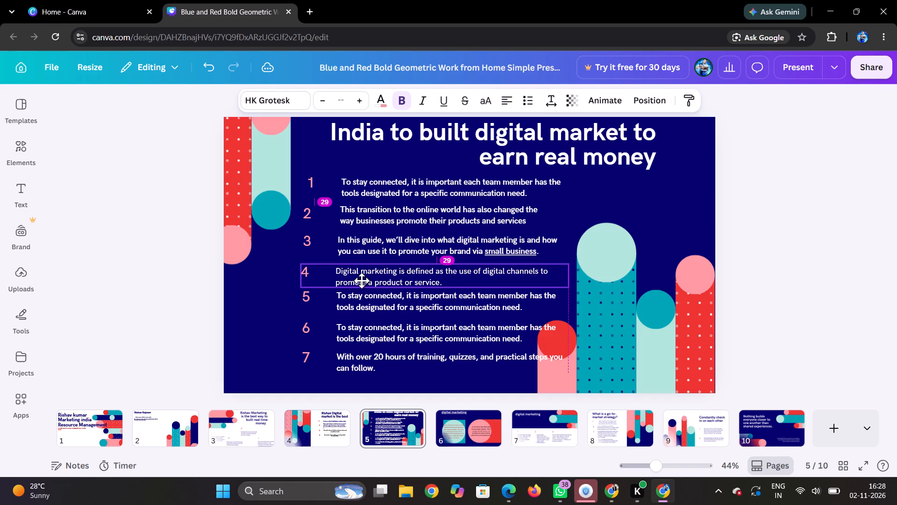
{"action": "left_click", "coordinate": [365, 309]}
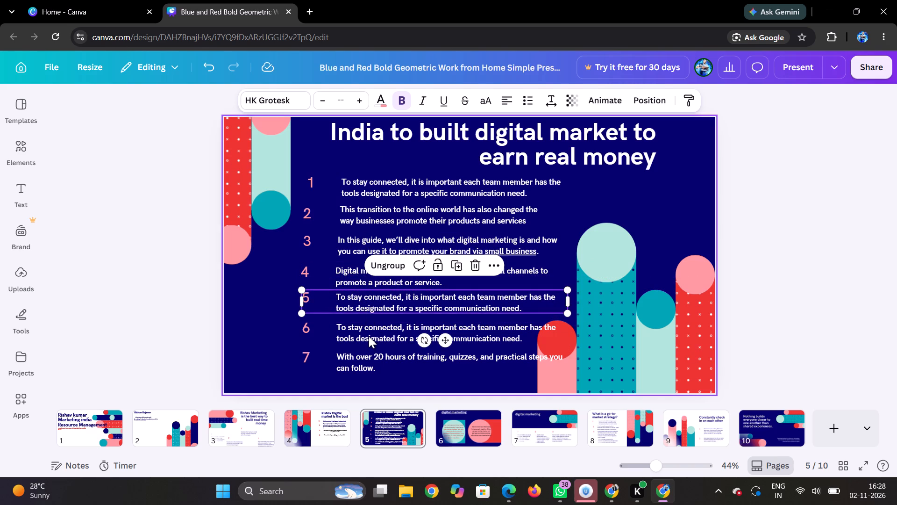
{"action": "left_click", "coordinate": [369, 336]}
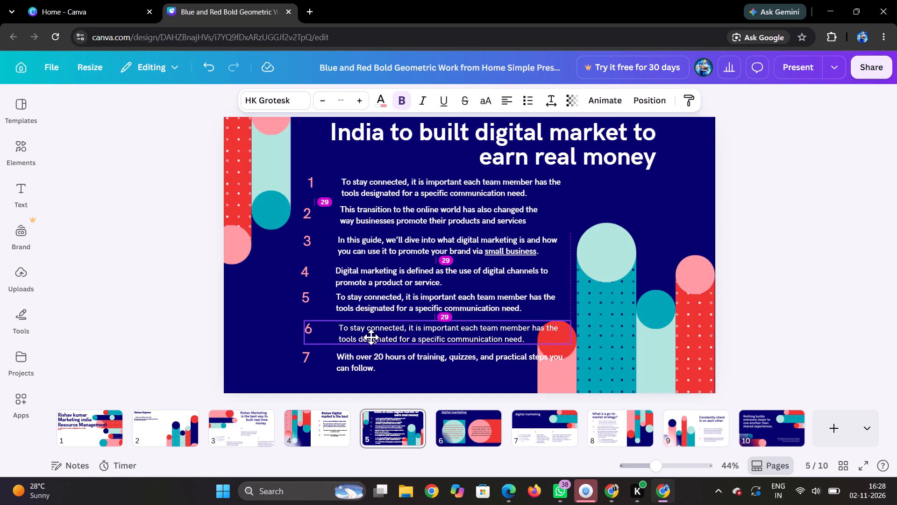
{"action": "left_click_drag", "start_coordinate": [369, 354], "coordinate": [374, 360]}
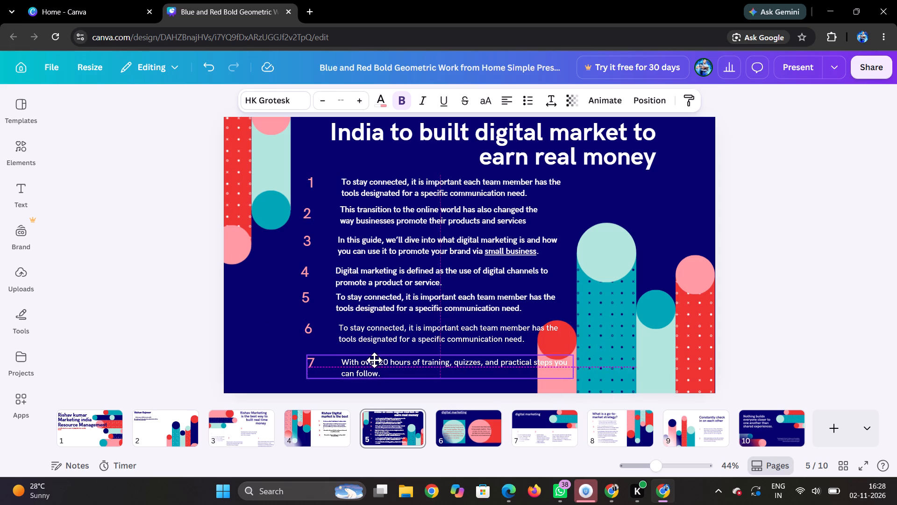
{"action": "left_click_drag", "start_coordinate": [374, 360], "coordinate": [371, 360]}
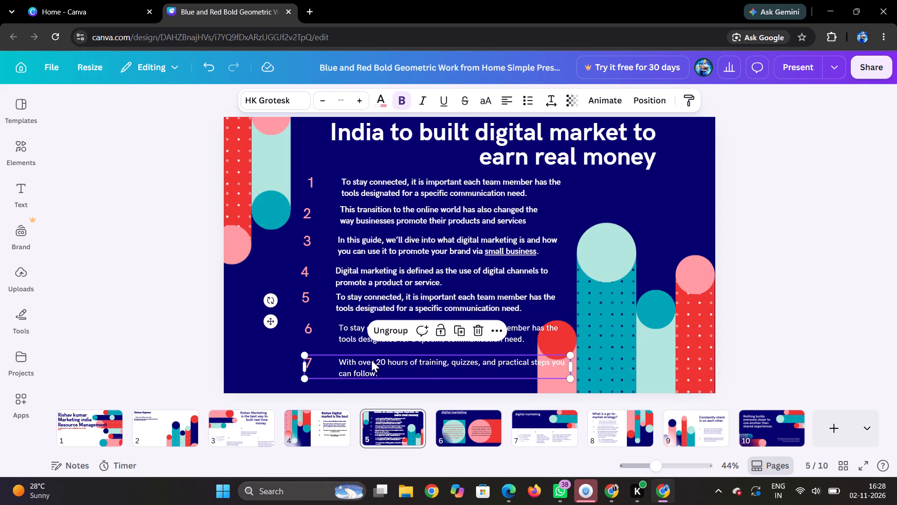
On page 6, move the teal circle's text slightly down and the pink circle's text left to sit inside its circle.
{"action": "left_click", "coordinate": [473, 422]}
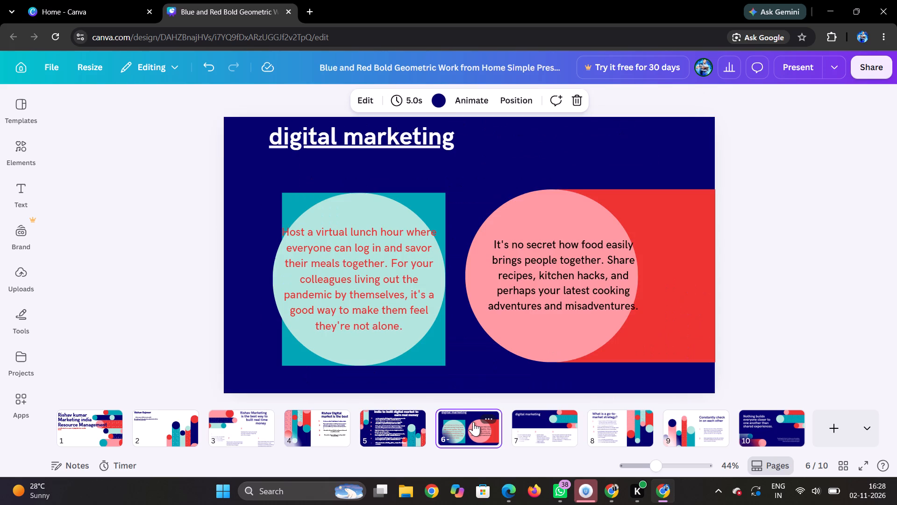
{"action": "left_click_drag", "start_coordinate": [368, 267], "coordinate": [372, 269]}
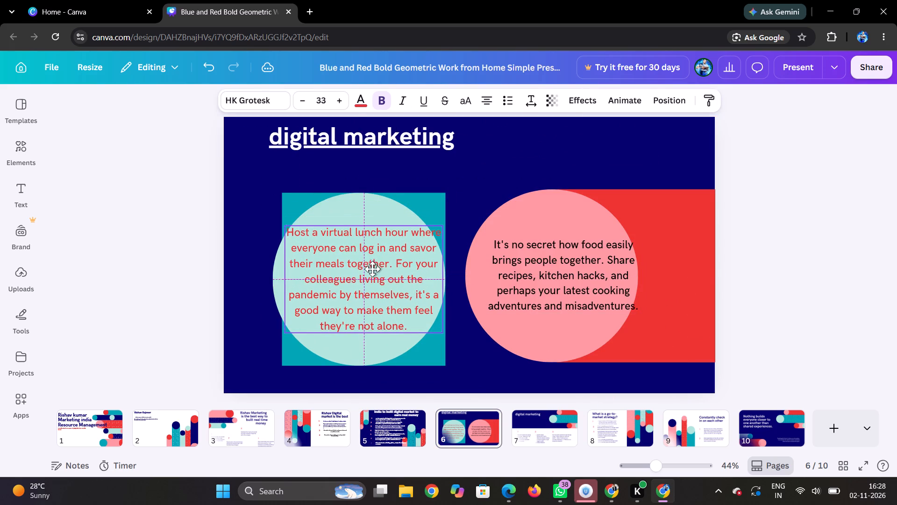
{"action": "left_click_drag", "start_coordinate": [372, 269], "coordinate": [369, 273]}
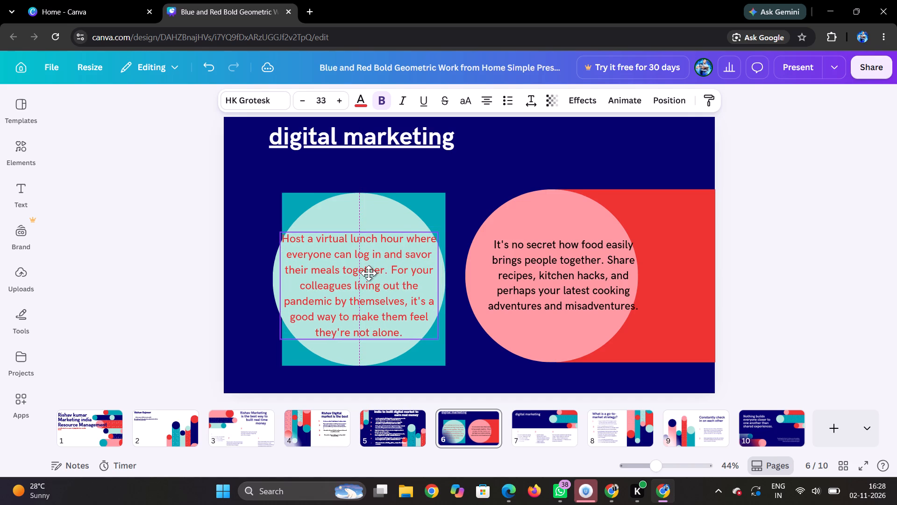
{"action": "left_click_drag", "start_coordinate": [369, 273], "coordinate": [368, 273]}
{"action": "left_click_drag", "start_coordinate": [568, 252], "coordinate": [582, 266]}
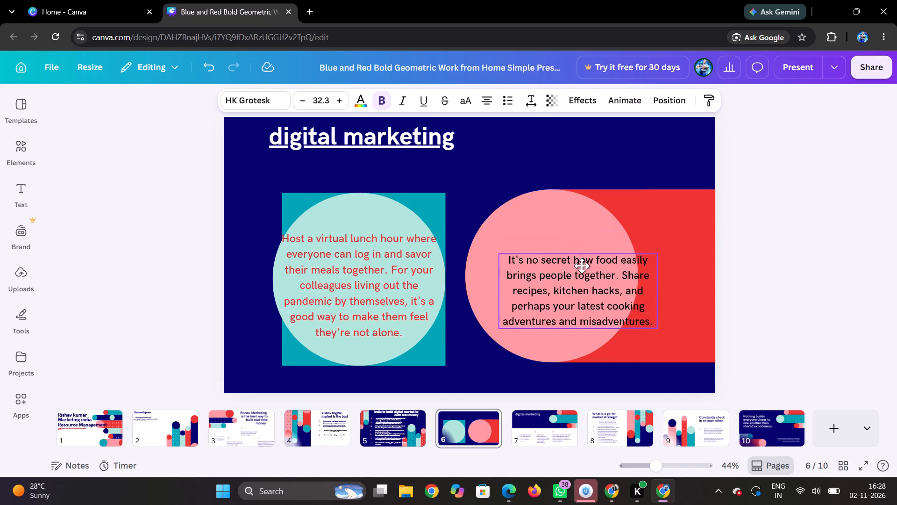
{"action": "left_click_drag", "start_coordinate": [582, 266], "coordinate": [558, 254]}
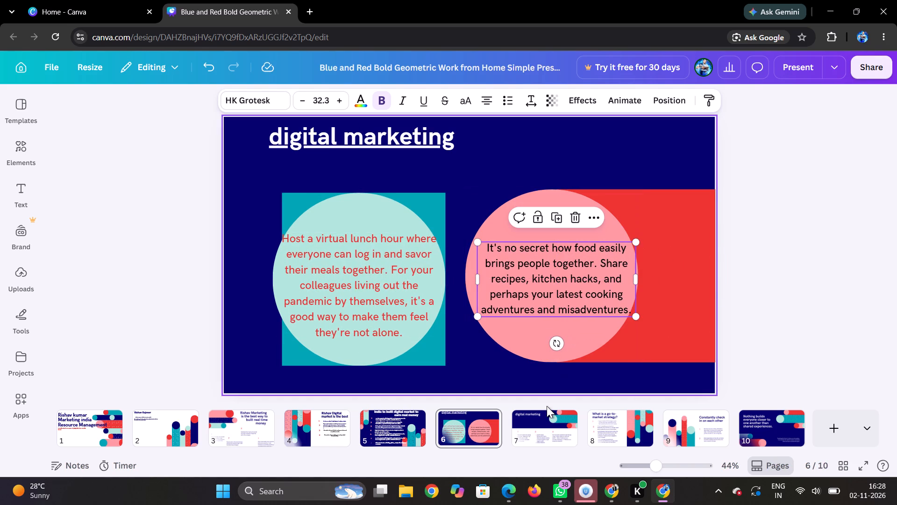
{"action": "left_click", "coordinate": [381, 292]}
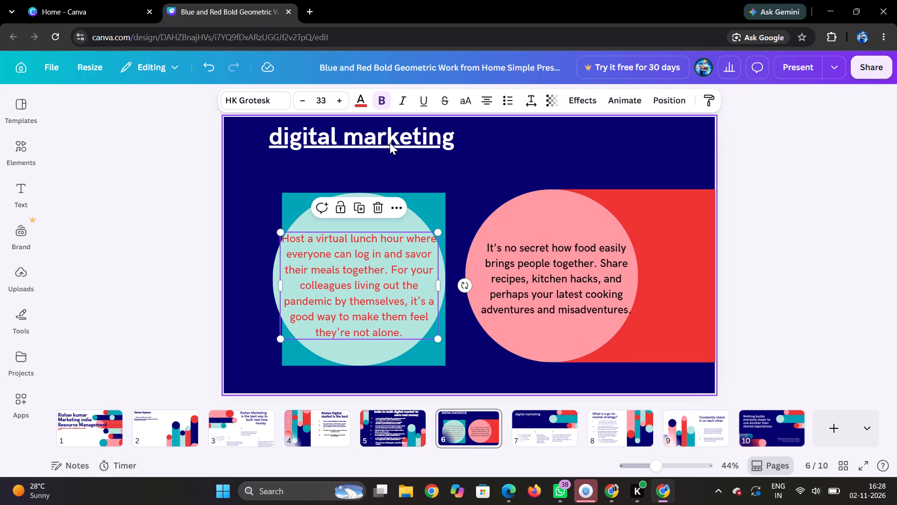
Capitalize the first letter of page 6's heading so it reads "Digital marketing".
{"action": "left_click", "coordinate": [385, 141]}
{"action": "left_click", "coordinate": [278, 144]}
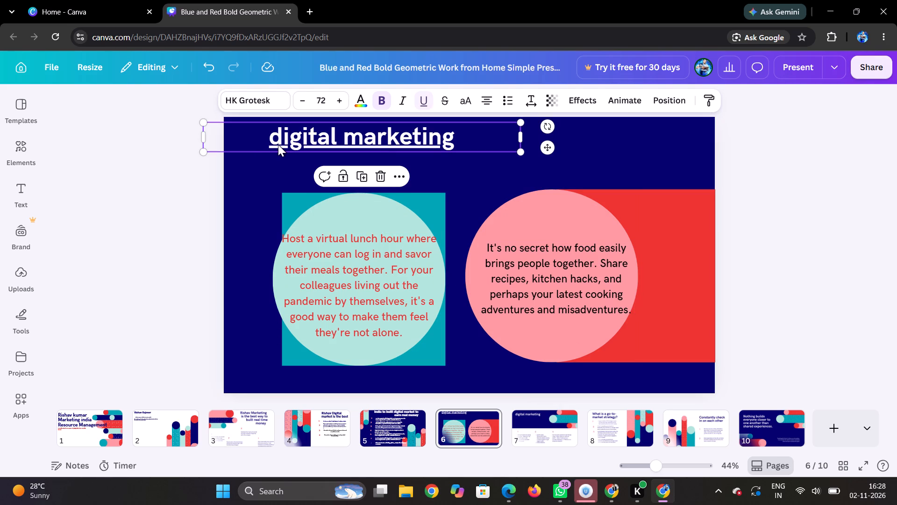
{"action": "left_click", "coordinate": [278, 144]}
{"action": "key", "text": "BackSpace"}
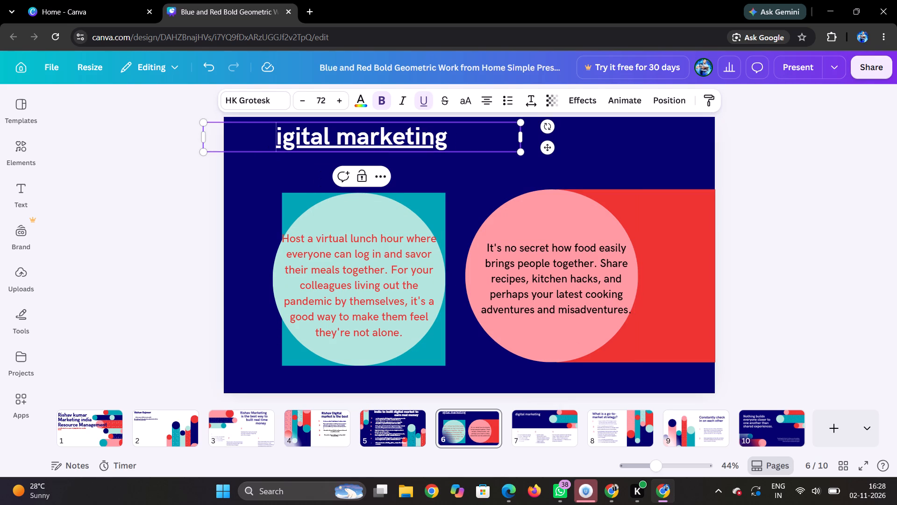
{"action": "key", "text": "shift+d"}
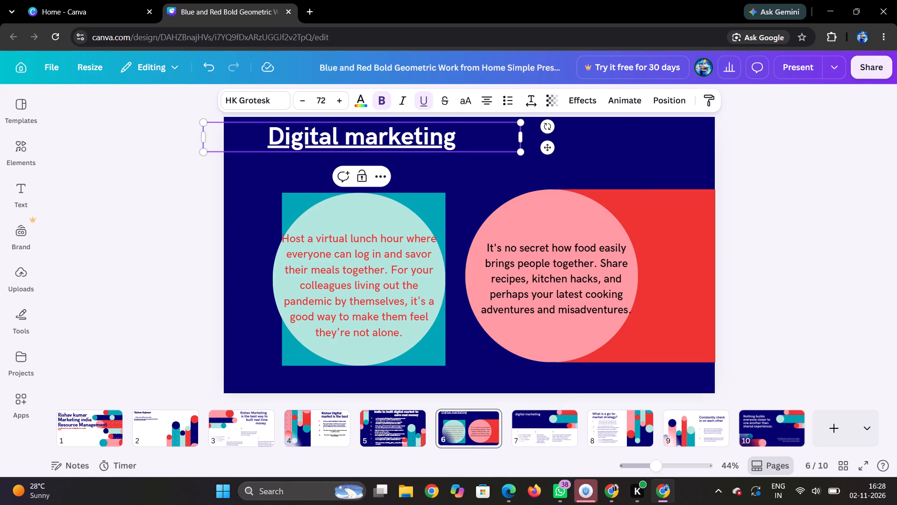
{"action": "double_click", "coordinate": [474, 142]}
{"action": "left_click", "coordinate": [486, 177]}
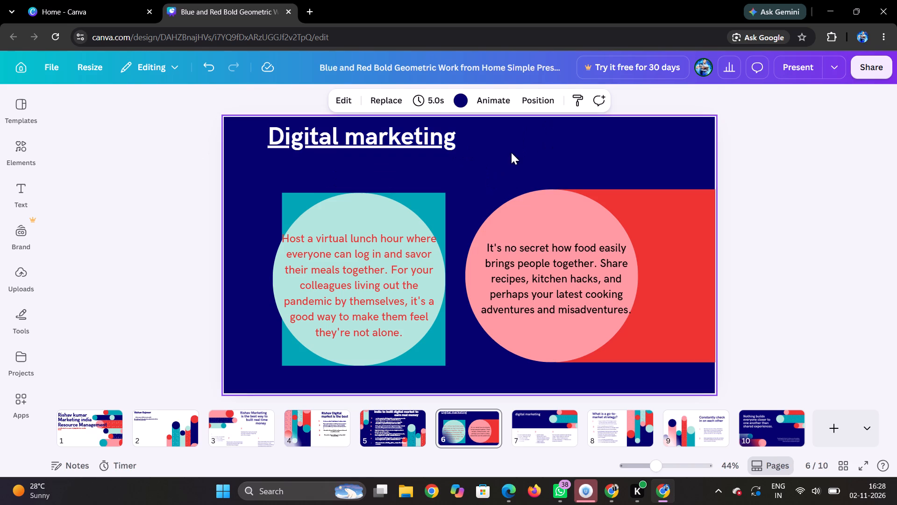
Move page 6's heading slightly down and right.
{"action": "left_click", "coordinate": [429, 148]}
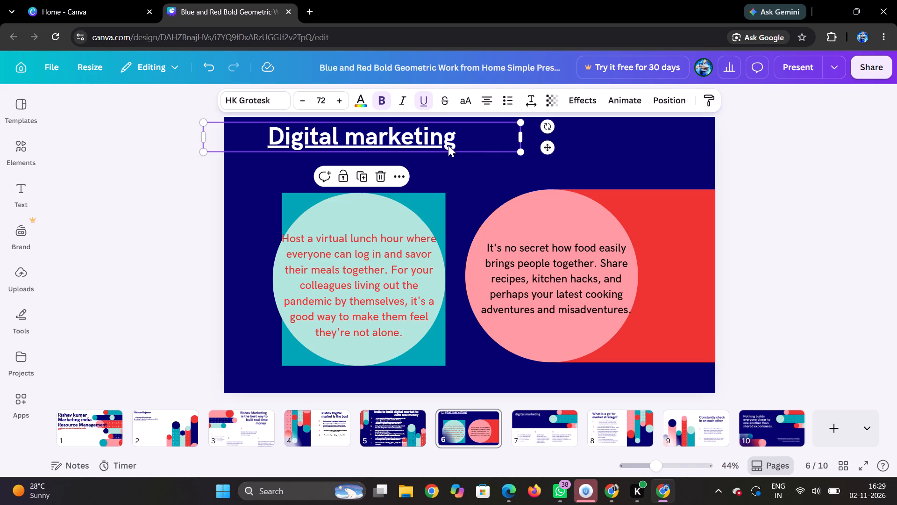
{"action": "left_click", "coordinate": [448, 145]}
{"action": "left_click", "coordinate": [494, 156]}
{"action": "left_click", "coordinate": [484, 145]}
{"action": "left_click_drag", "start_coordinate": [484, 145], "coordinate": [488, 150]}
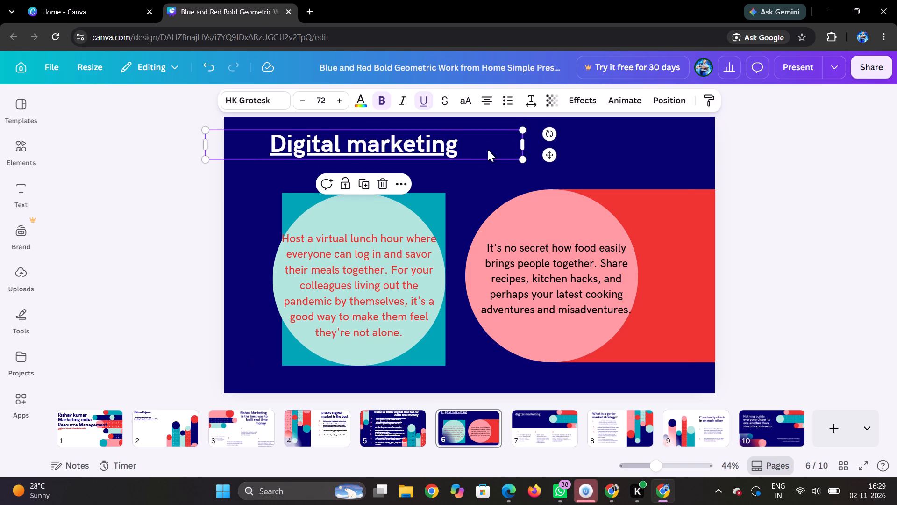
Delete the end of page 6's heading, leaving only "Digita".
{"action": "left_click", "coordinate": [461, 144]}
{"action": "key", "text": "BackSpace"}
{"action": "key", "text": "BackSpace"}
{"action": "key", "text": "BackSpace"}
{"action": "key", "text": "BackSpace"}
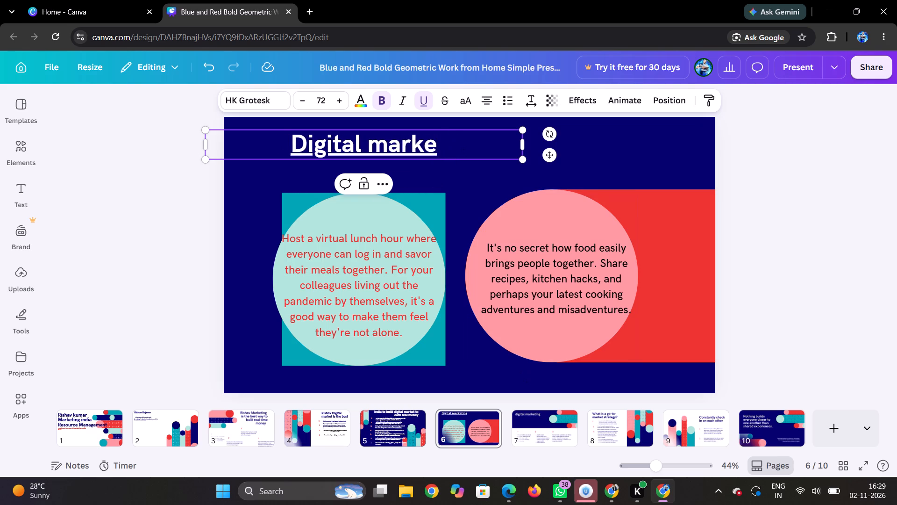
{"action": "key", "text": "BackSpace"}
{"action": "key", "text": "BackSpace"}
{"action": "key", "text": "BackSpace"}
{"action": "key", "text": "BackSpace"}
{"action": "key", "text": "BackSpace"}
{"action": "key", "text": "BackSpace"}
{"action": "key", "text": "BackSpace"}
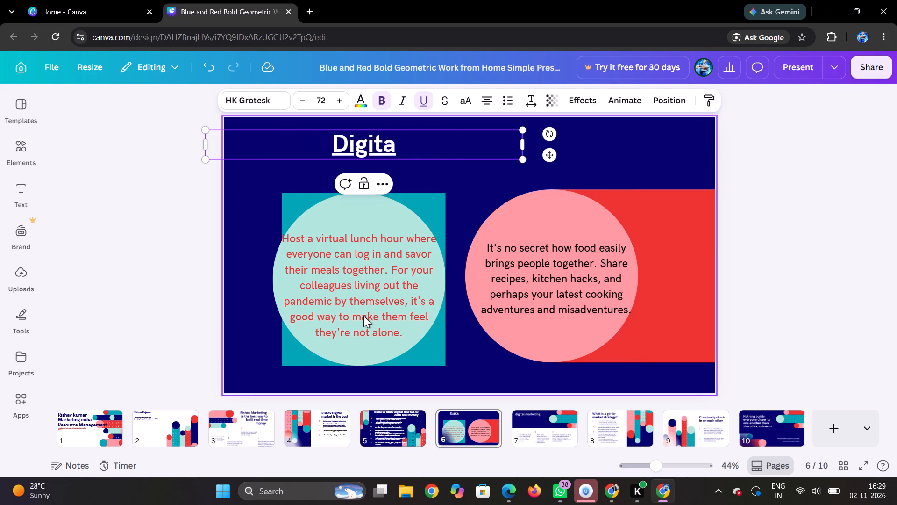
Replace the person's name in the first line of page 1's title with the new presenter's name.
{"action": "left_click", "coordinate": [99, 443]}
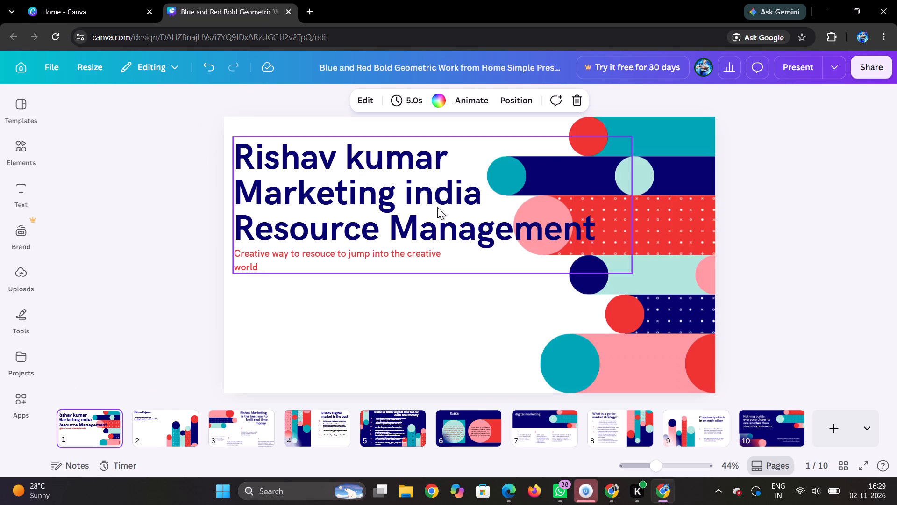
{"action": "left_click", "coordinate": [442, 167]}
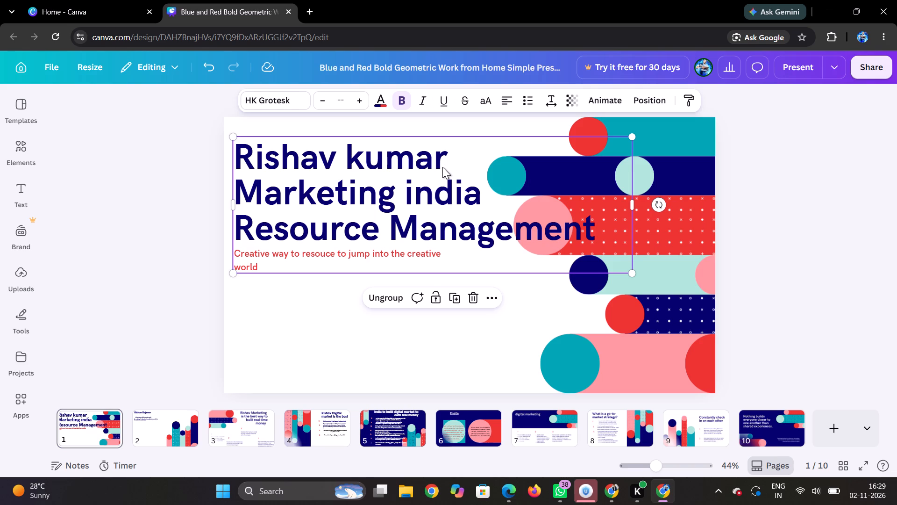
{"action": "left_click", "coordinate": [440, 163]}
{"action": "left_click", "coordinate": [440, 163]}
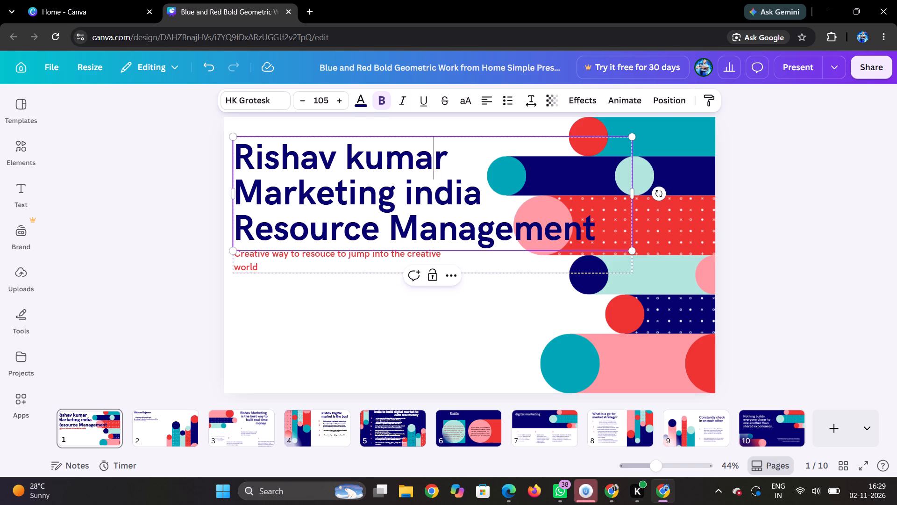
{"action": "key", "text": "Right"}
{"action": "key", "text": "BackSpace"}
{"action": "key", "text": "BackSpace"}
{"action": "key", "text": "BackSpace"}
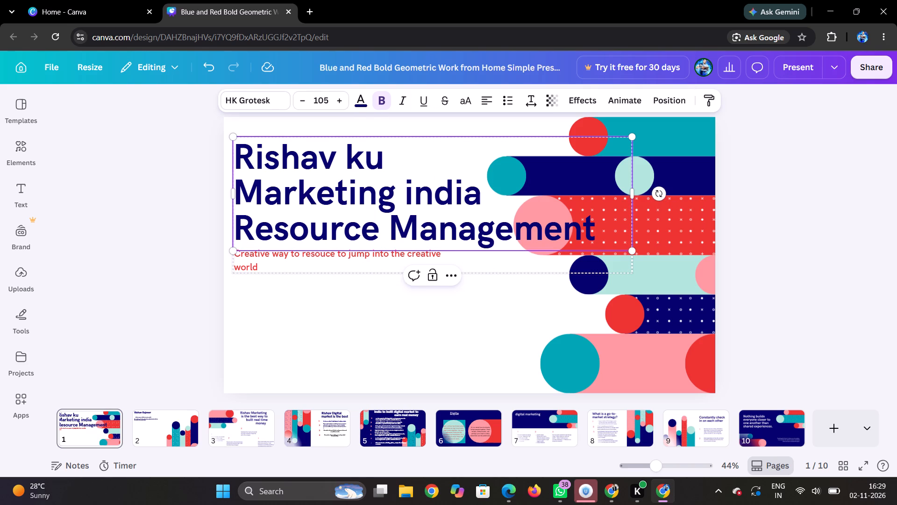
{"action": "key", "text": "BackSpace"}
{"action": "key", "text": "BackSpace"}
{"action": "key", "text": "BackSpace"}
{"action": "key", "text": "BackSpace"}
{"action": "key", "text": "BackSpace"}
{"action": "key", "text": "BackSpace"}
{"action": "key", "text": "BackSpace"}
{"action": "key", "text": "BackSpace"}
{"action": "key", "text": "BackSpace"}
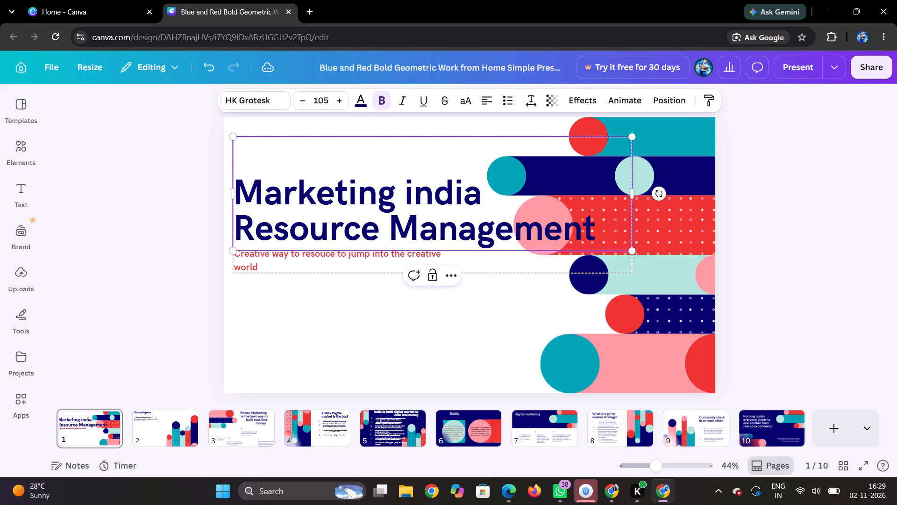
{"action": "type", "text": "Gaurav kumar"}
Replace the second line of page 1's title with "Digital marketing".
{"action": "left_click", "coordinate": [482, 198]}
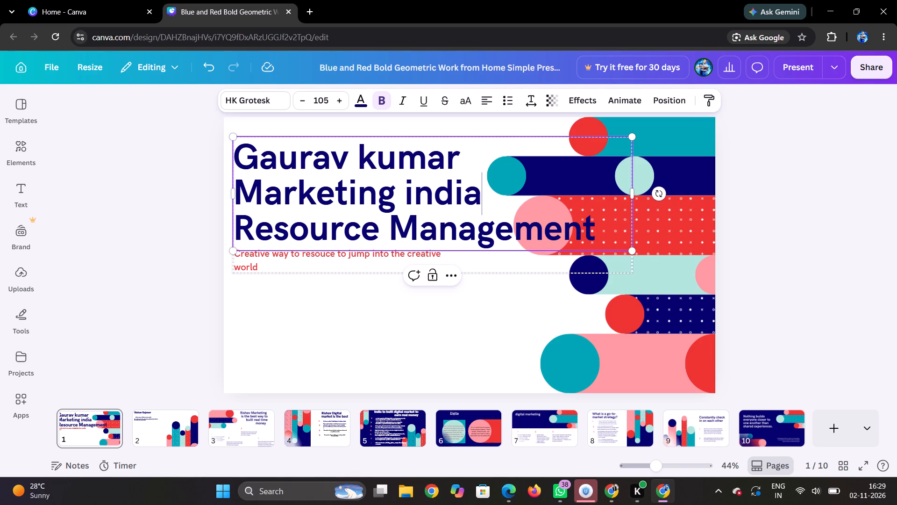
{"action": "key", "text": "BackSpace"}
{"action": "key", "text": "BackSpace"}
{"action": "key", "text": "BackSpace"}
{"action": "key", "text": "BackSpace"}
{"action": "key", "text": "BackSpace"}
{"action": "key", "text": "BackSpace"}
{"action": "key", "text": "BackSpace"}
{"action": "key", "text": "BackSpace"}
{"action": "key", "text": "BackSpace"}
{"action": "key", "text": "BackSpace"}
{"action": "key", "text": "BackSpace"}
{"action": "key", "text": "BackSpace"}
{"action": "key", "text": "BackSpace"}
{"action": "key", "text": "BackSpace"}
{"action": "key", "text": "BackSpace"}
{"action": "key", "text": "BackSpace"}
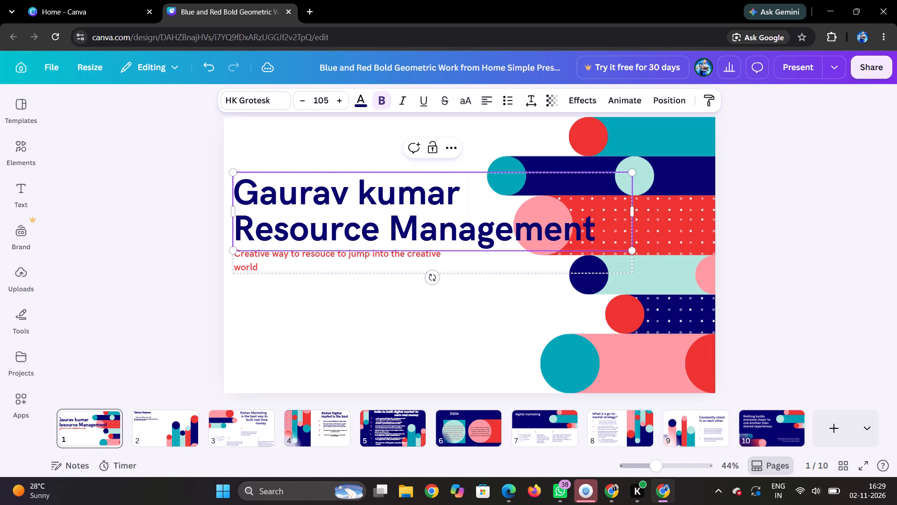
{"action": "key", "text": "Return"}
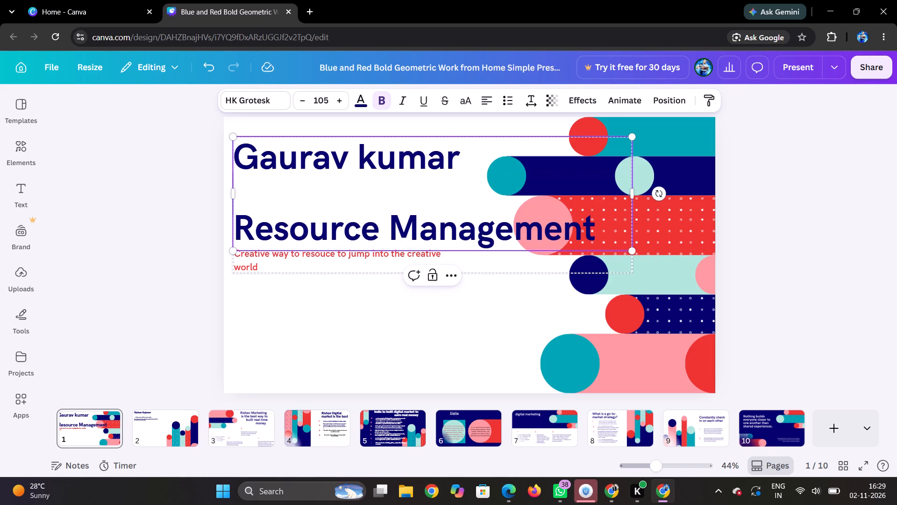
{"action": "key", "text": "shift+d"}
{"action": "type", "text": "gi"}
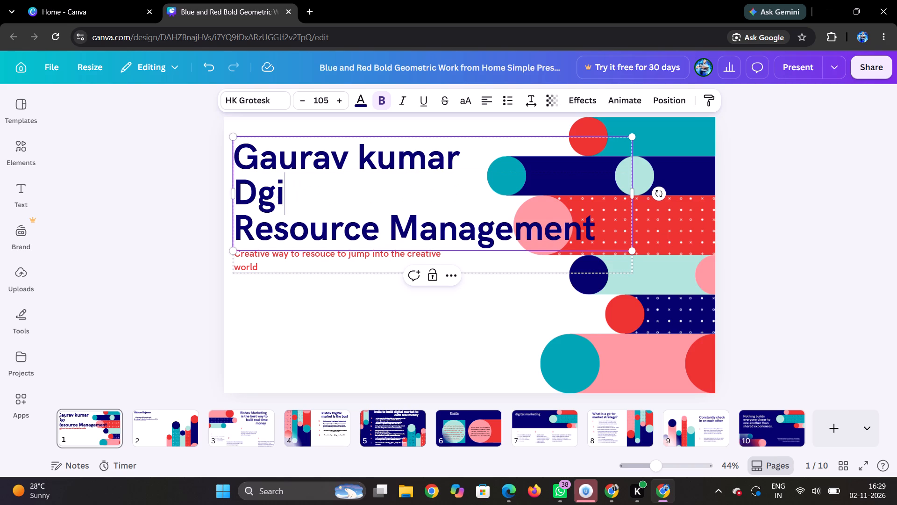
{"action": "key", "text": "BackSpace"}
{"action": "key", "text": "BackSpace"}
{"action": "type", "text": "igital market"}
{"action": "type", "text": "ing"}
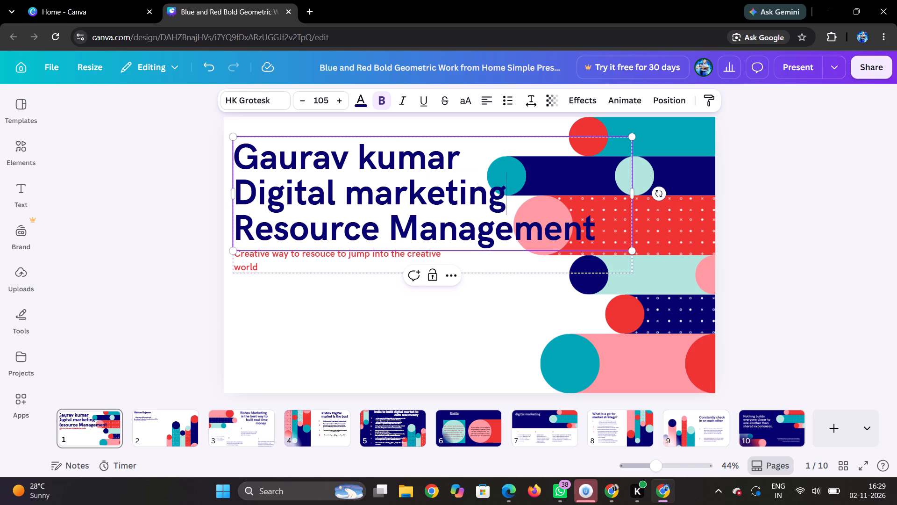
Move page 1's red subtitle down to leave a gap below the title, keeping it aligned with the title's left edge.
{"action": "left_click", "coordinate": [274, 255]}
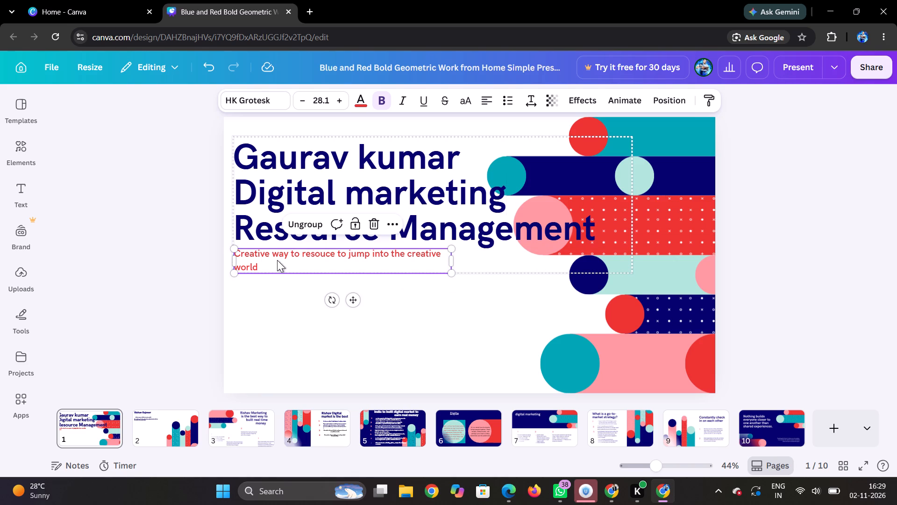
{"action": "left_click_drag", "start_coordinate": [349, 301], "coordinate": [349, 326]}
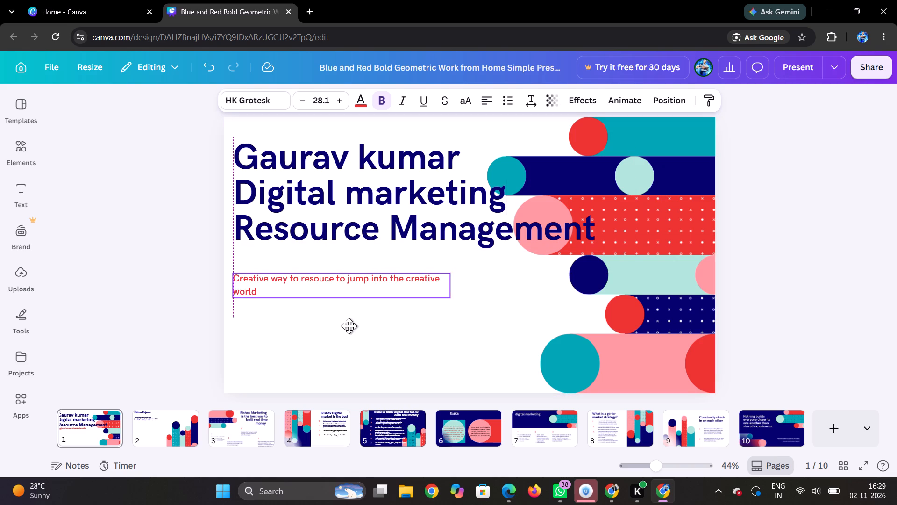
Move page 1's red subtitle slightly further down below the title.
{"action": "left_click_drag", "start_coordinate": [349, 326], "coordinate": [348, 335]}
Break page 1's title so that "Management" sits on its own line below "Resource".
{"action": "left_click", "coordinate": [452, 244]}
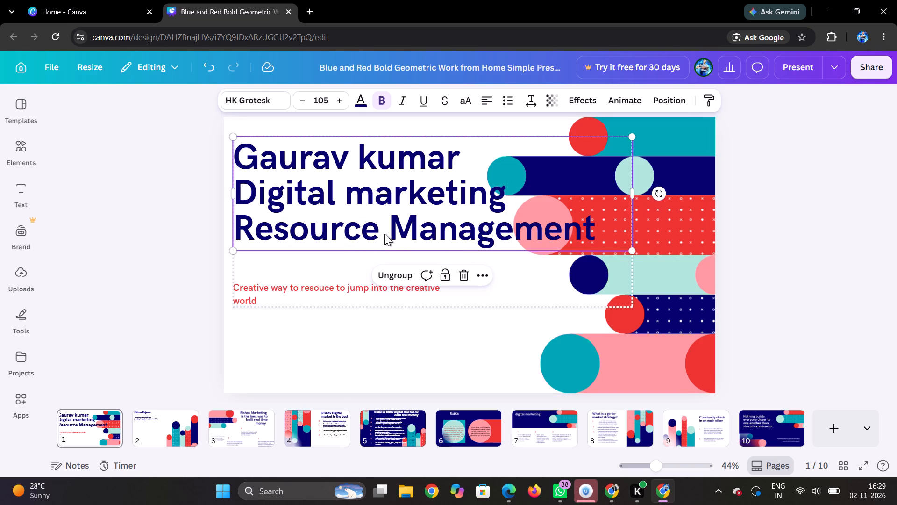
{"action": "left_click", "coordinate": [384, 234]}
{"action": "key", "text": "Return"}
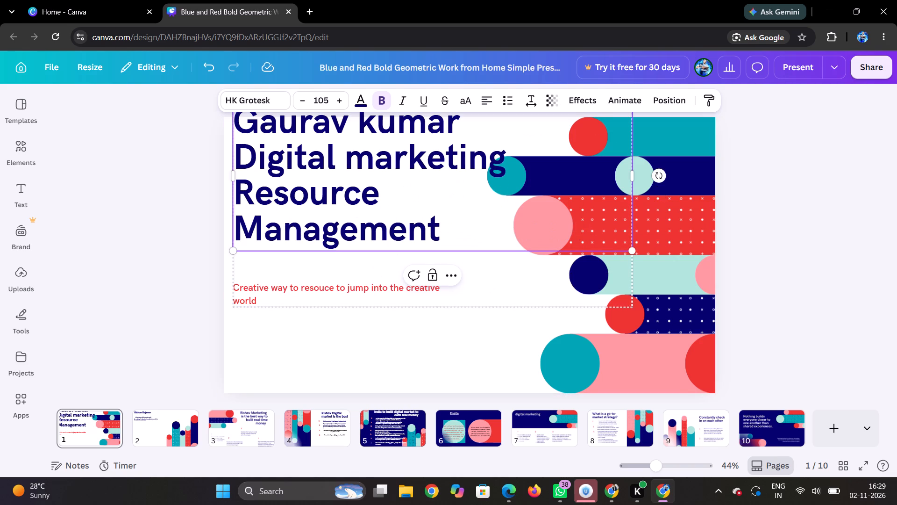
Move page 1's grouped title and subtitle down so the whole title fits inside the page.
{"action": "left_click_drag", "start_coordinate": [545, 199], "coordinate": [537, 243]}
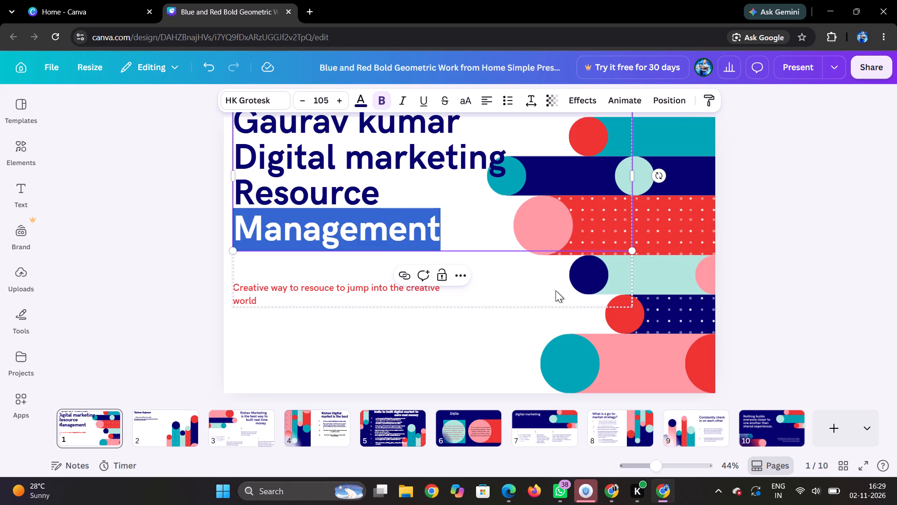
{"action": "left_click", "coordinate": [548, 321]}
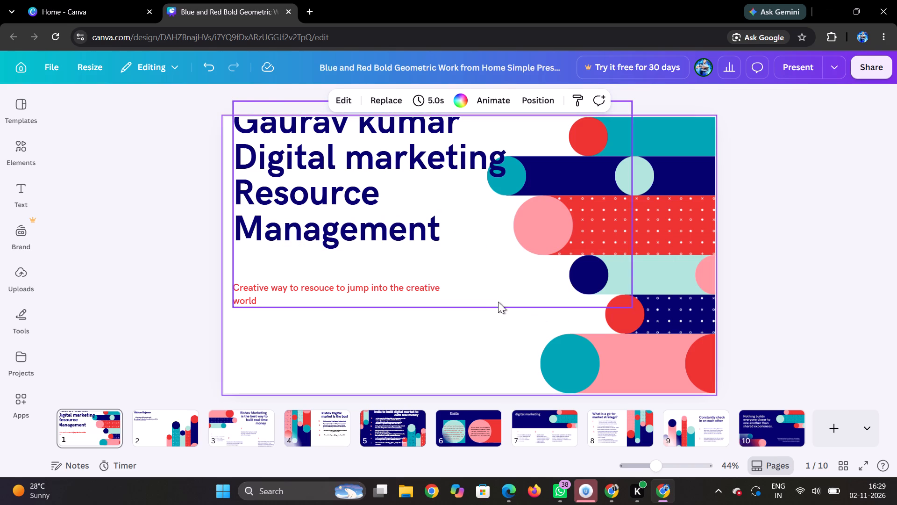
{"action": "left_click_drag", "start_coordinate": [498, 304], "coordinate": [498, 336]}
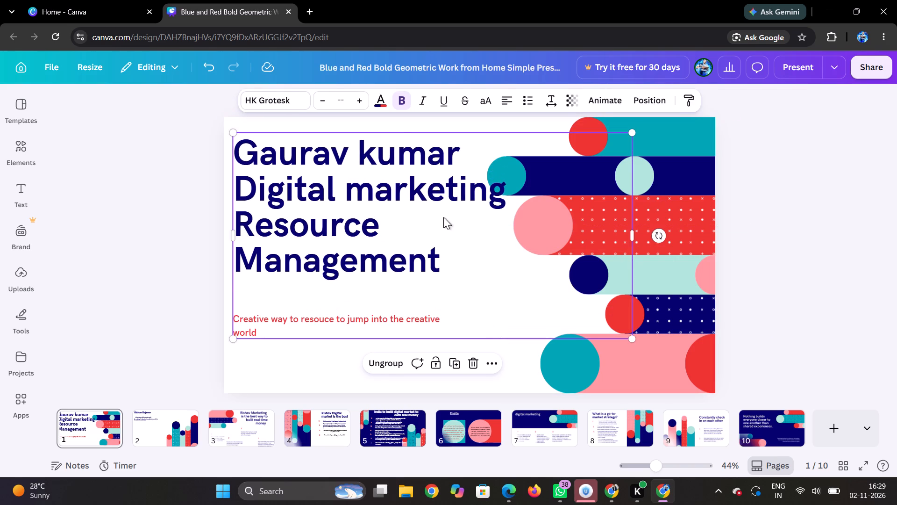
Copy all of page 1's red subtitle text and delete it from its text box.
{"action": "left_click", "coordinate": [316, 325]}
{"action": "left_click", "coordinate": [273, 326]}
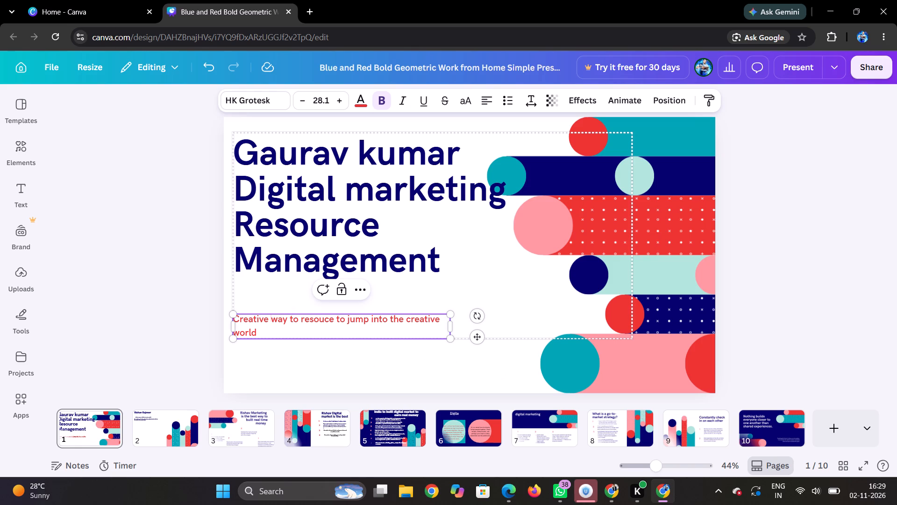
{"action": "left_click", "coordinate": [270, 332]}
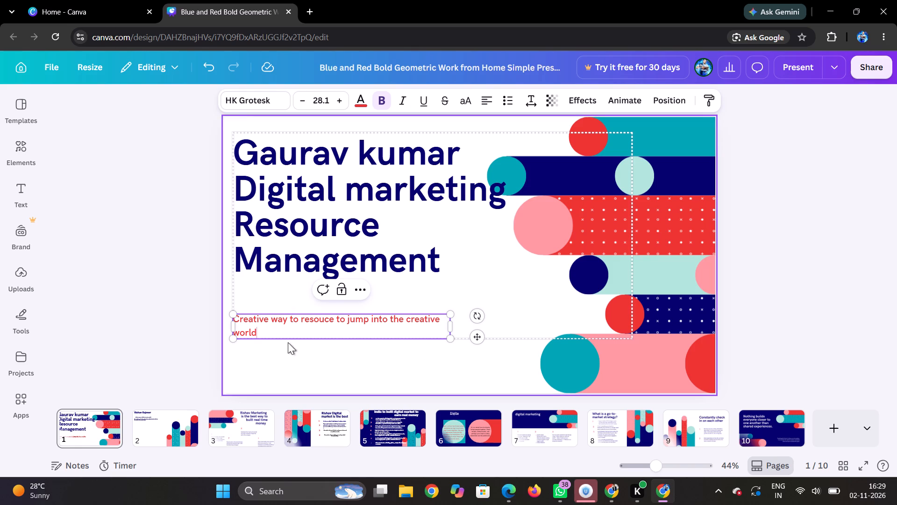
{"action": "left_click_drag", "start_coordinate": [278, 334], "coordinate": [231, 321]}
{"action": "key", "text": "ctrl+c"}
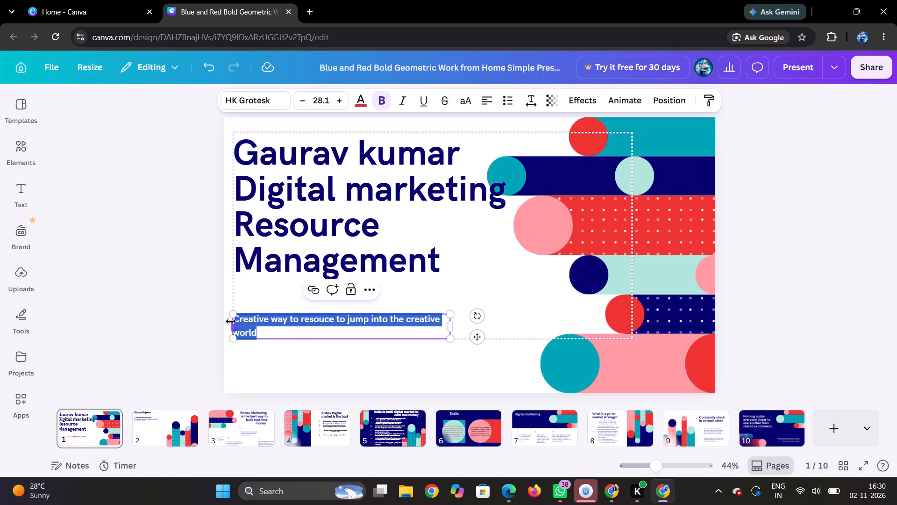
{"action": "key", "text": "BackSpace"}
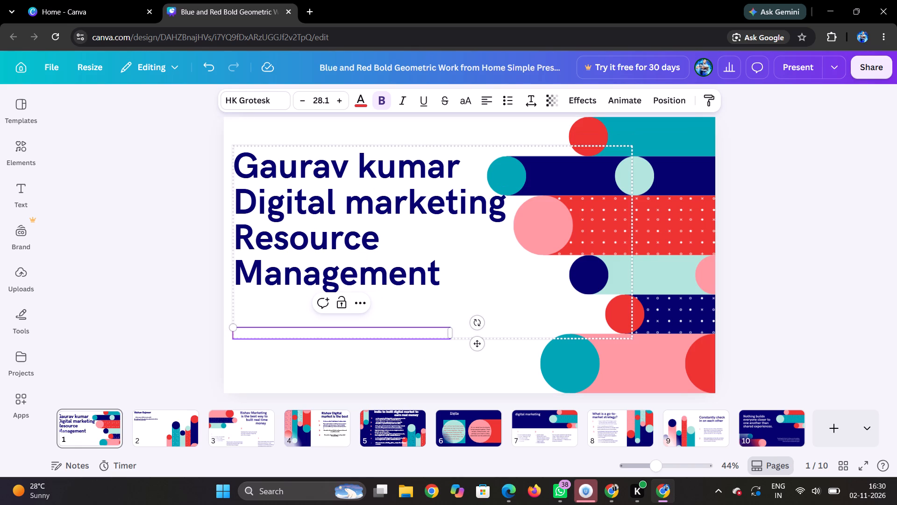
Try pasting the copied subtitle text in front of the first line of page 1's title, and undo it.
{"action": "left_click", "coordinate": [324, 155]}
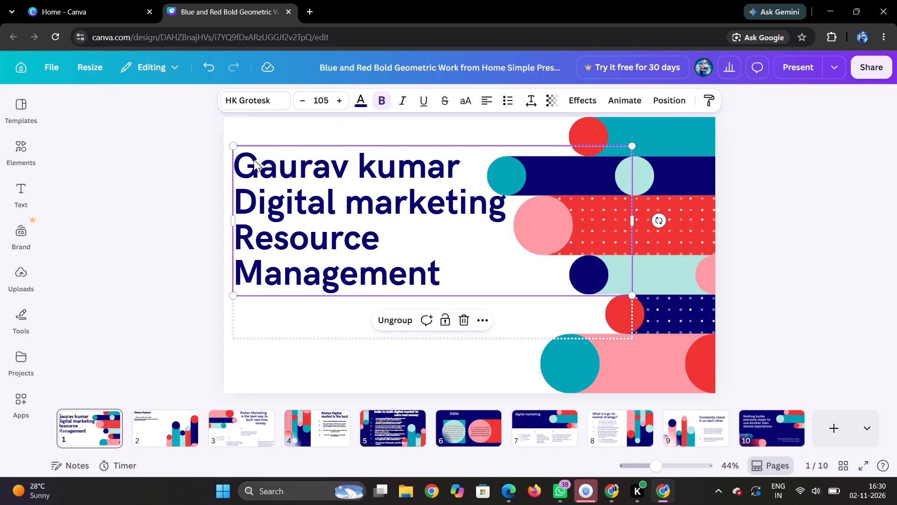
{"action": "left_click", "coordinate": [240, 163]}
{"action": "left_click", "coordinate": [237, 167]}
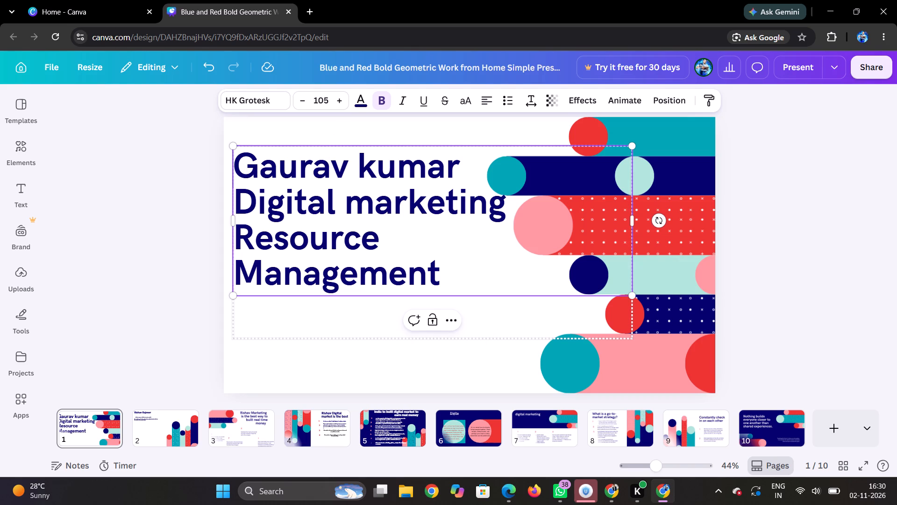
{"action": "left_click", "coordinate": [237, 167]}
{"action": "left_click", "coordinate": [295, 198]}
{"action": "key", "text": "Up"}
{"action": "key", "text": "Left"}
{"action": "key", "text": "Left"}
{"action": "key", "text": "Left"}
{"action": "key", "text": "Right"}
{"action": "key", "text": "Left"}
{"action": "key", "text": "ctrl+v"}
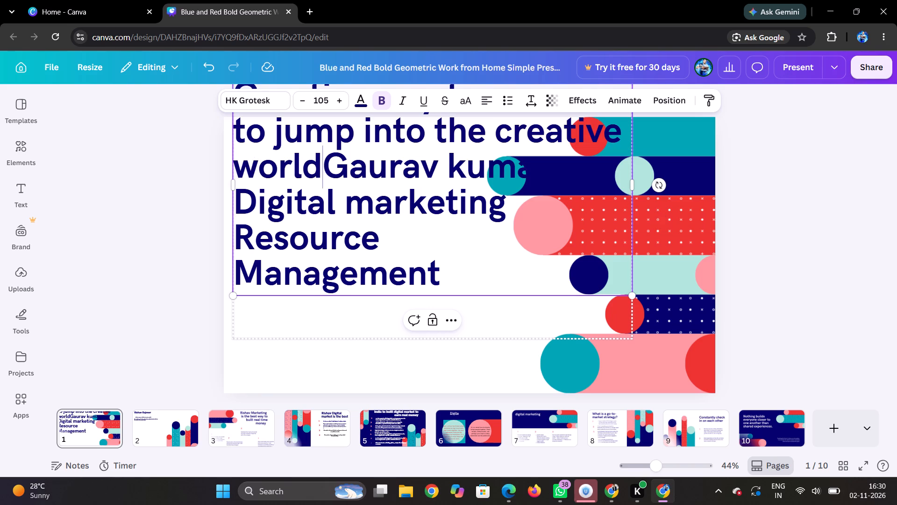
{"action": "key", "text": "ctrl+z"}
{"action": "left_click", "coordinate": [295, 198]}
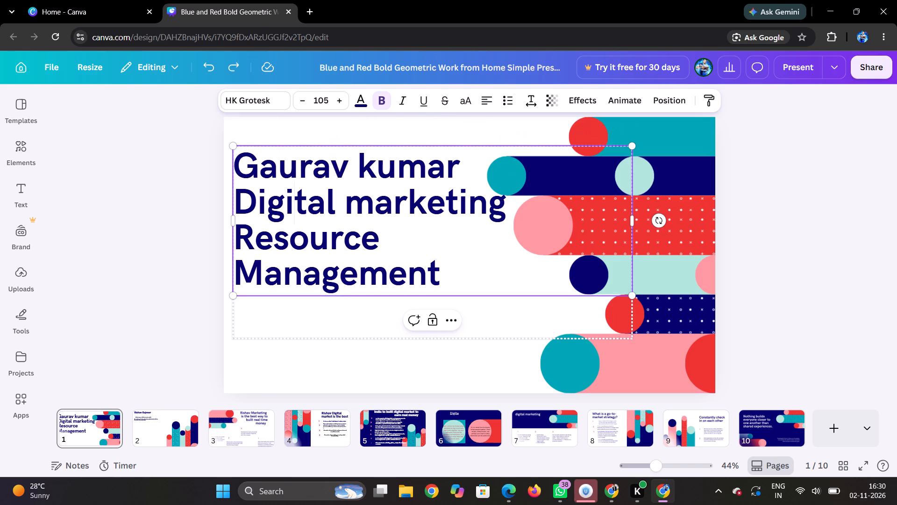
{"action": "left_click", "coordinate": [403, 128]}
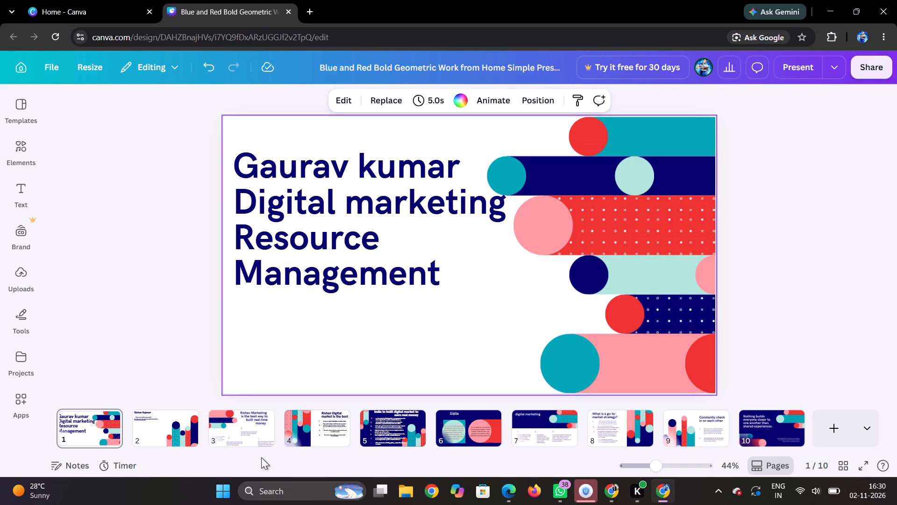
Go to page 2, and in a new browser tab search Google for "digital marketing tips for beginners".
{"action": "left_click", "coordinate": [155, 432]}
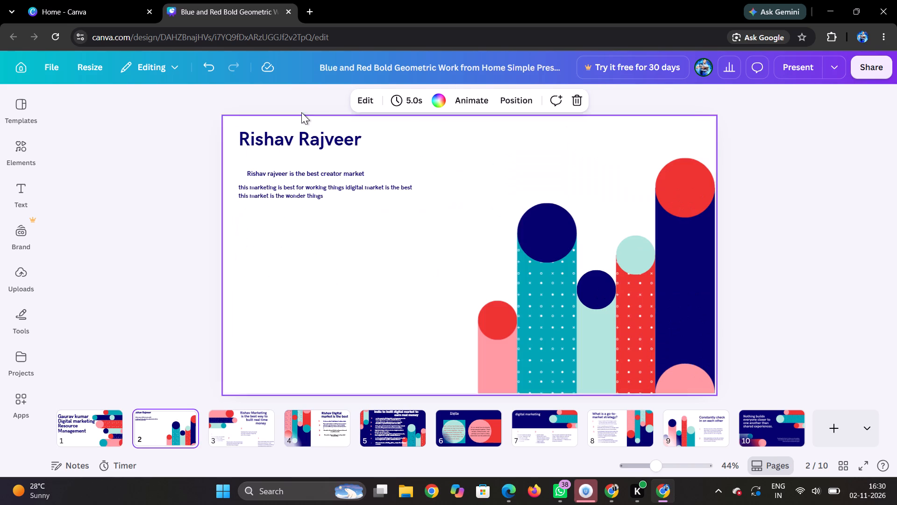
{"action": "left_click", "coordinate": [312, 13]}
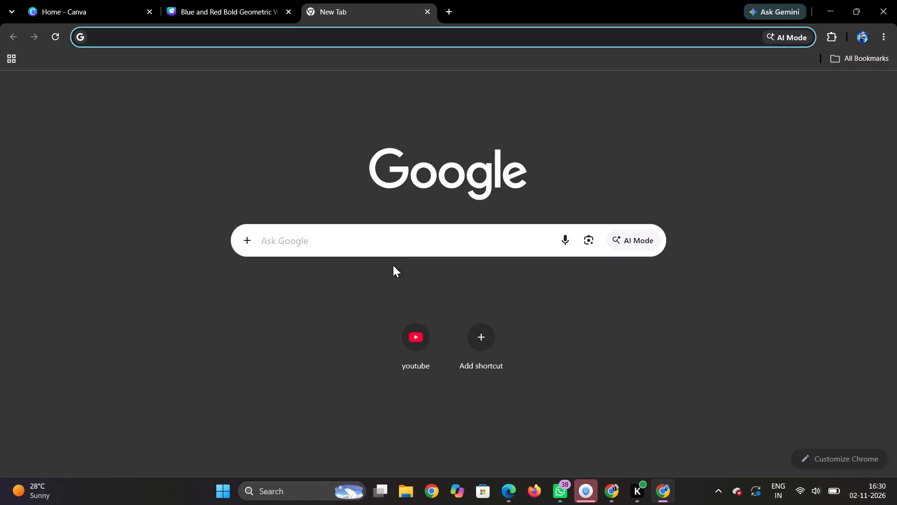
{"action": "left_click", "coordinate": [384, 238]}
{"action": "type", "text": "digital market"}
{"action": "key", "text": "Right"}
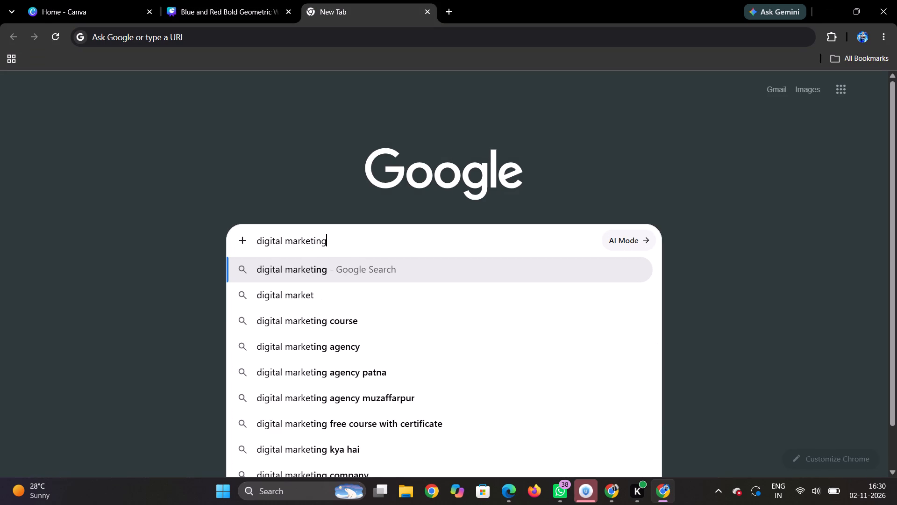
{"action": "key", "text": "space"}
{"action": "type", "text": "tips"}
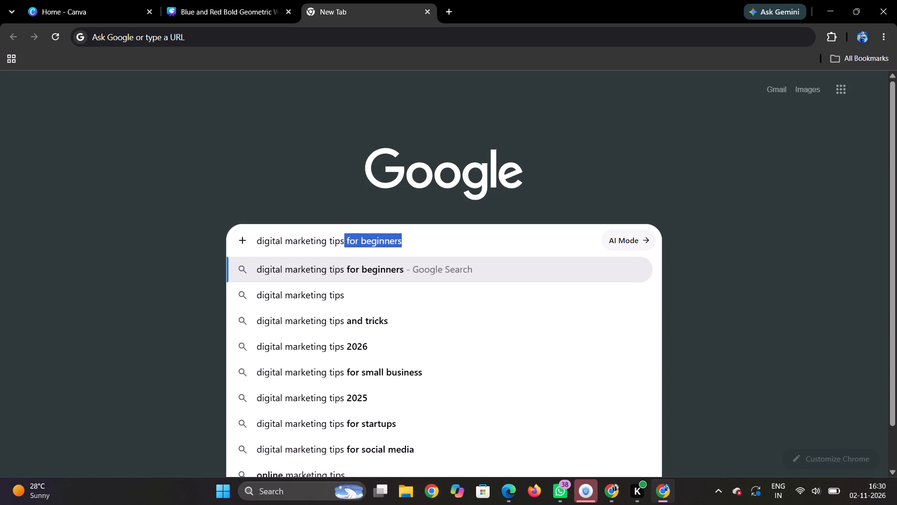
{"action": "key", "text": "Right"}
{"action": "key", "text": "Return"}
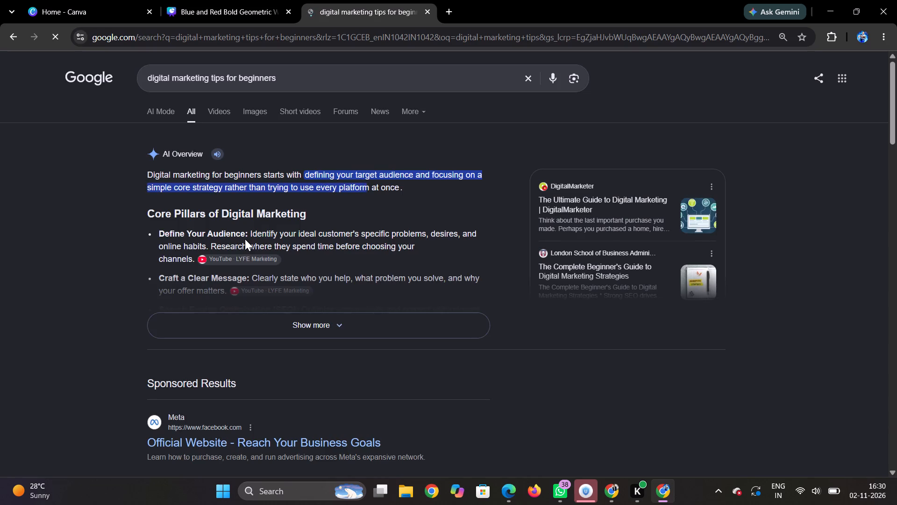
Replace page 2's heading with "Core Pillars of Digital Marketing", copied from the heading in Google's AI Overview.
{"action": "scroll", "coordinate": [245, 239], "scroll_direction": "down", "scroll_amount": 1}
{"action": "left_click", "coordinate": [335, 291]}
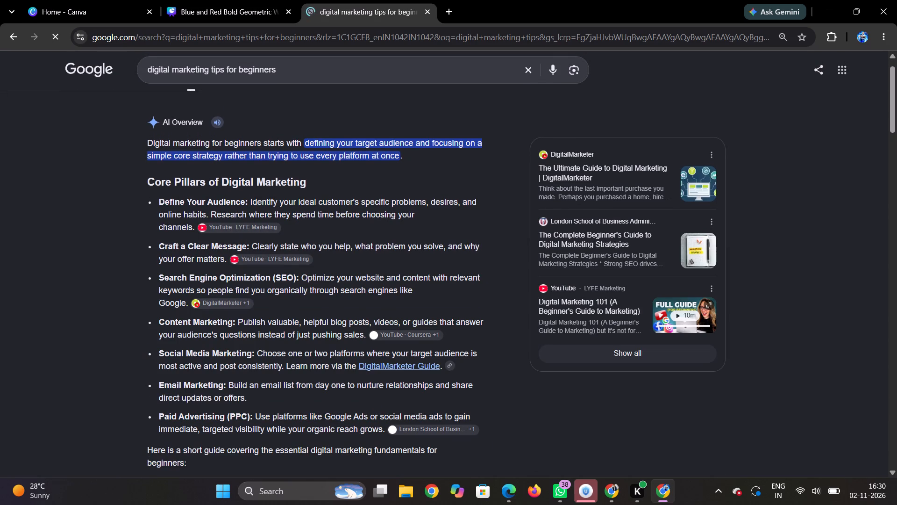
{"action": "scroll", "coordinate": [335, 291], "scroll_direction": "down", "scroll_amount": 1}
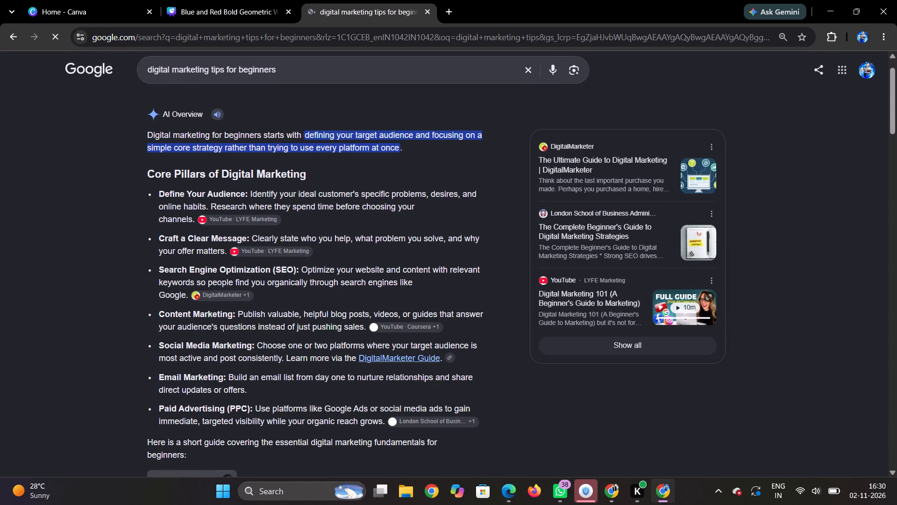
{"action": "left_click_drag", "start_coordinate": [305, 172], "coordinate": [127, 174]}
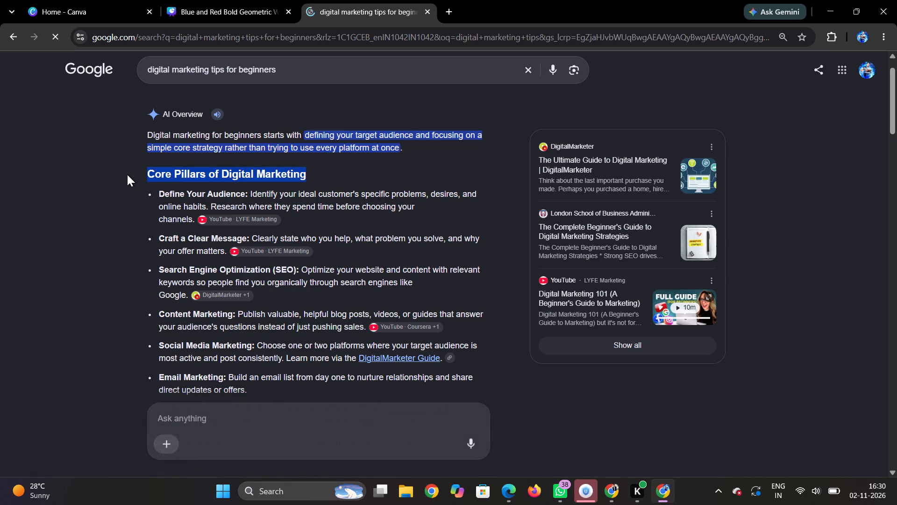
{"action": "left_click_drag", "start_coordinate": [127, 174], "coordinate": [132, 175]}
{"action": "key", "text": "ctrl+c"}
{"action": "left_click", "coordinate": [205, 0]}
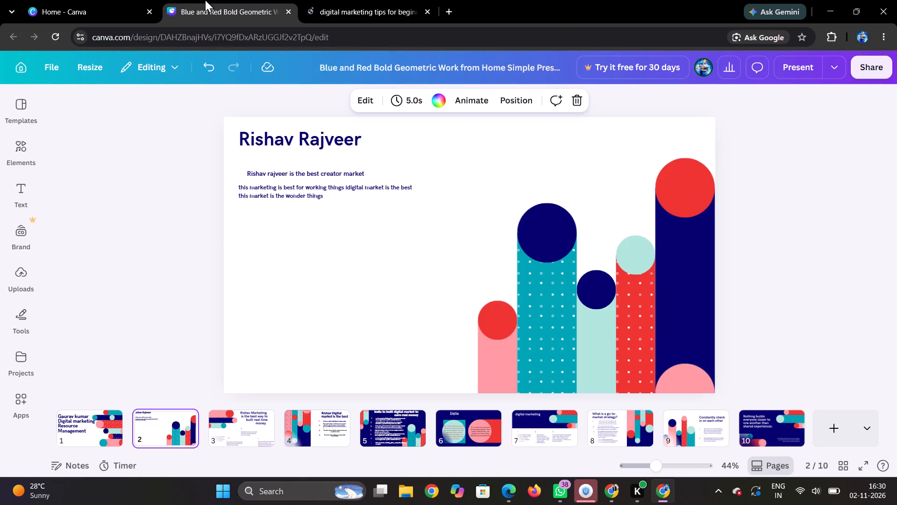
{"action": "left_click", "coordinate": [361, 149]}
{"action": "left_click", "coordinate": [362, 143]}
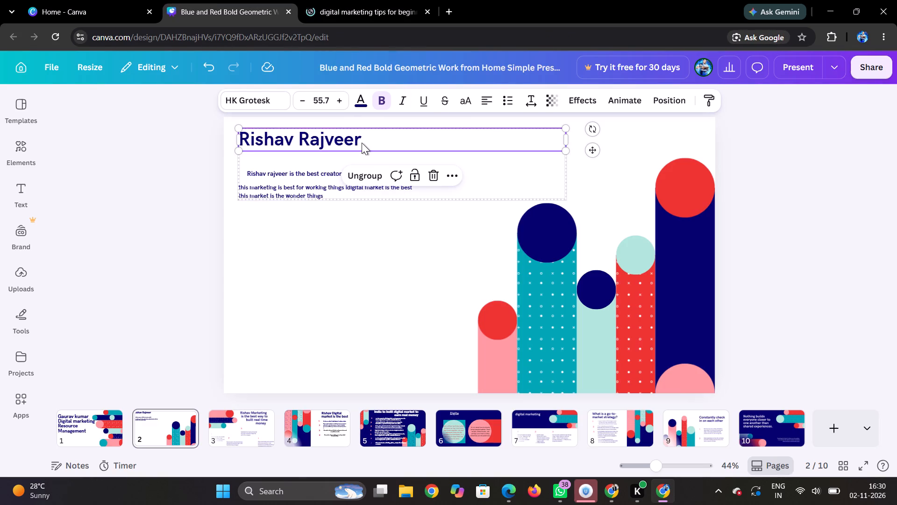
{"action": "left_click", "coordinate": [362, 143]}
{"action": "left_click_drag", "start_coordinate": [362, 143], "coordinate": [241, 160]}
{"action": "key", "text": "BackSpace"}
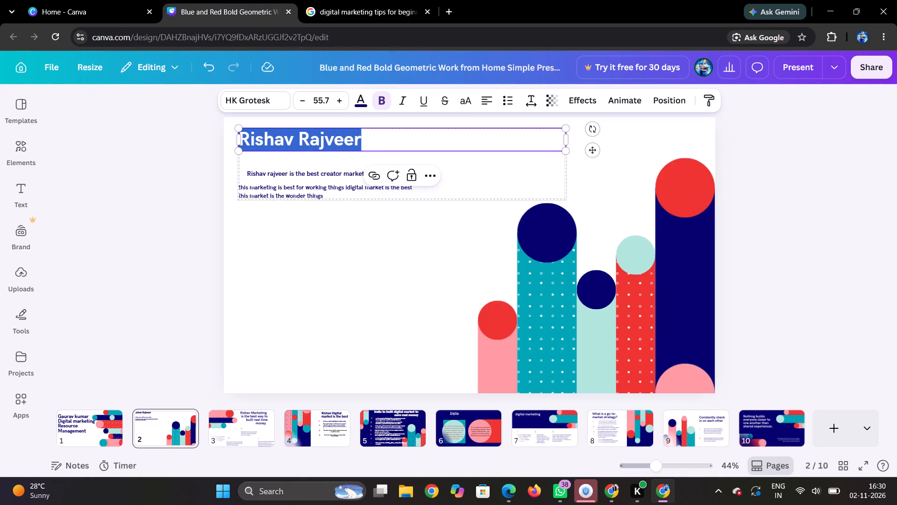
{"action": "key", "text": "ctrl+v"}
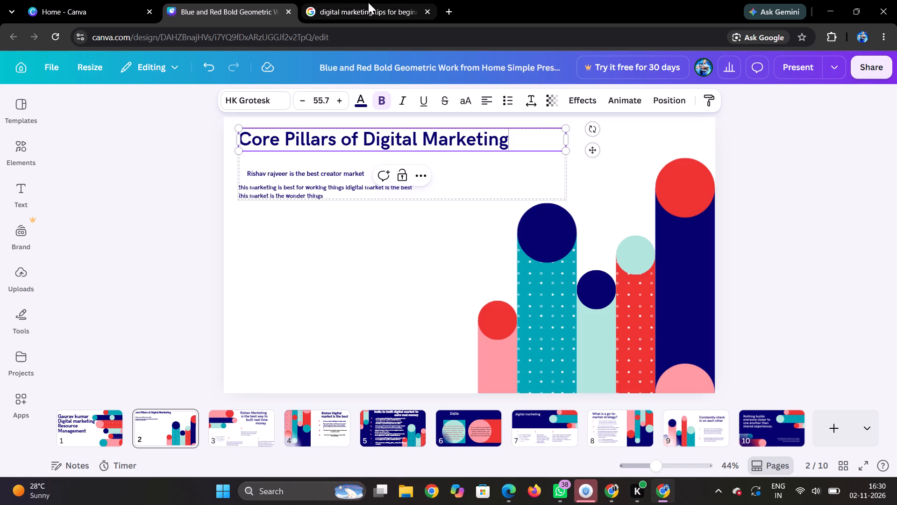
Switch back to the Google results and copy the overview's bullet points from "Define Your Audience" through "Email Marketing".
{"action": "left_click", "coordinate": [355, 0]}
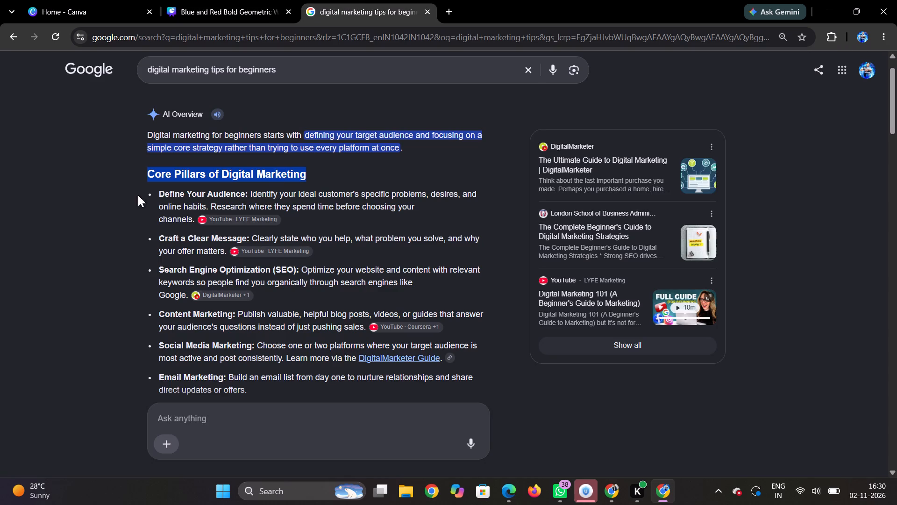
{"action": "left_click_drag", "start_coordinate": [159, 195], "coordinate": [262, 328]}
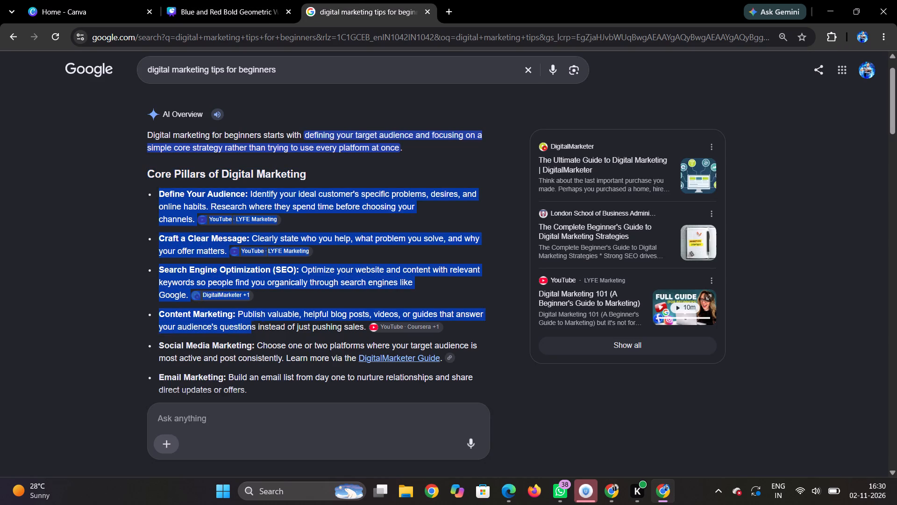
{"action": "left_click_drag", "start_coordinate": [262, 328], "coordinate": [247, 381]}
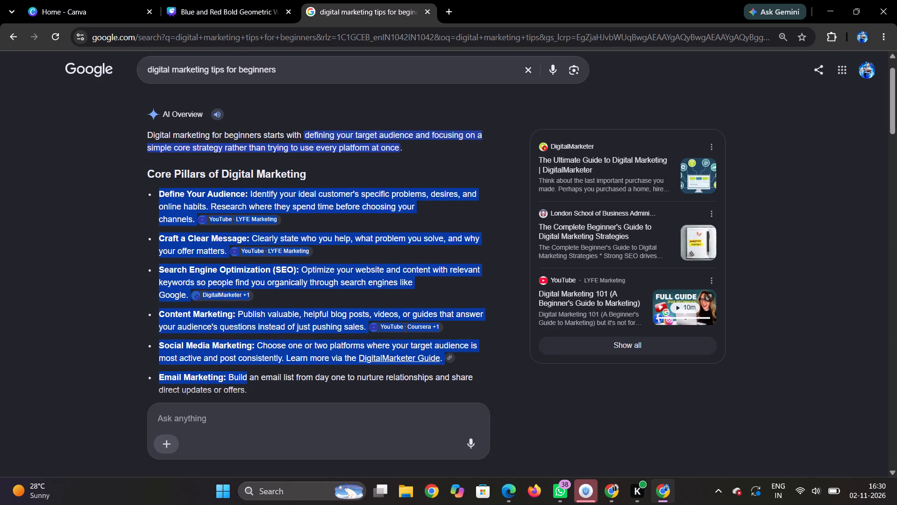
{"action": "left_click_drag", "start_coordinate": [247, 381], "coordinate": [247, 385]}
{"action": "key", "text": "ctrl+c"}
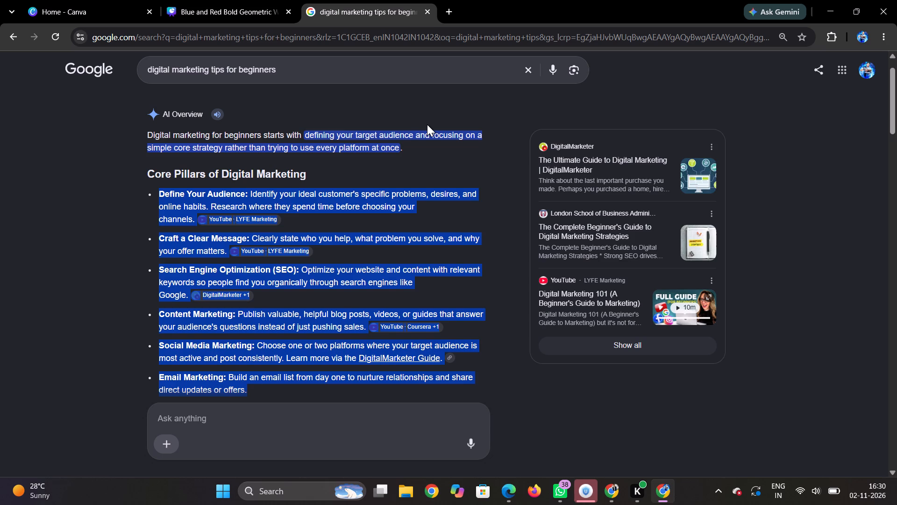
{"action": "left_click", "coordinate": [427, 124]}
Copy only the "Define Your Audience" bullet from the AI Overview.
{"action": "left_click_drag", "start_coordinate": [158, 195], "coordinate": [176, 203]}
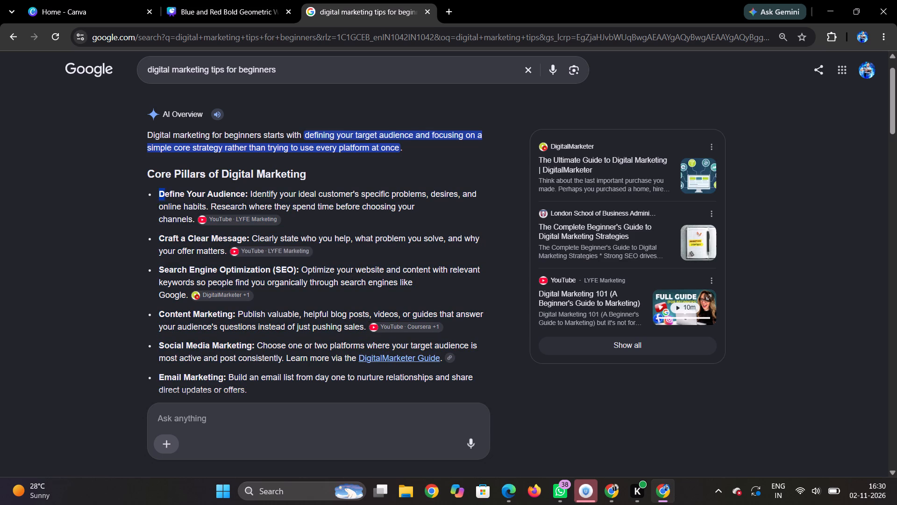
{"action": "left_click_drag", "start_coordinate": [176, 203], "coordinate": [196, 223]}
{"action": "key", "text": "ctrl+c"}
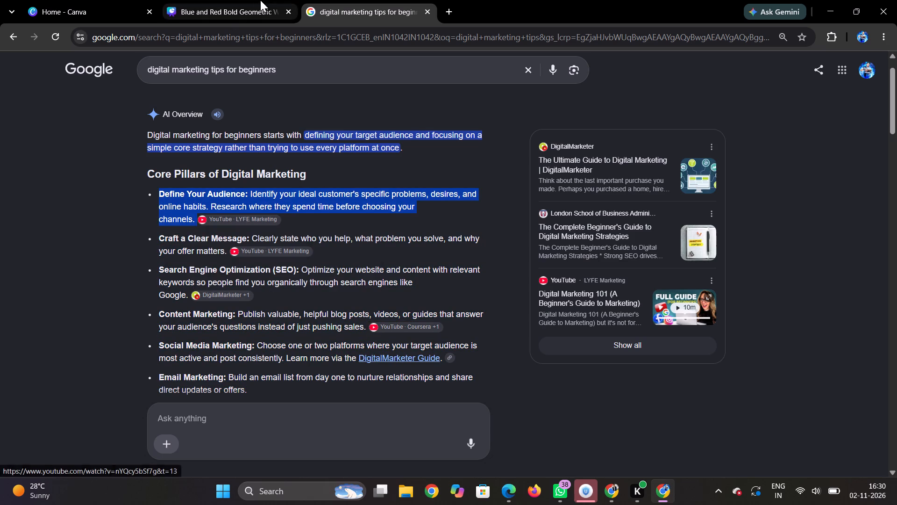
Switch back to the Canva presentation and delete the two placeholder text lines below page 2's heading.
{"action": "left_click", "coordinate": [259, 0]}
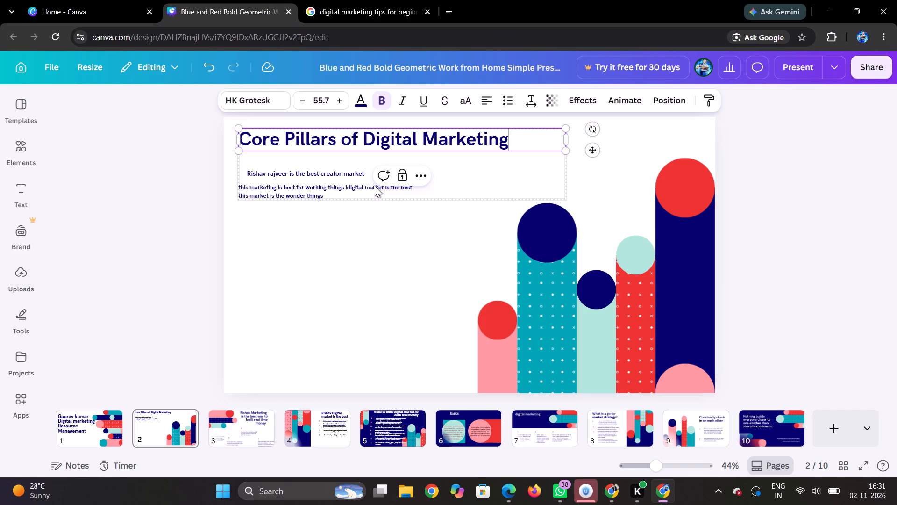
{"action": "left_click", "coordinate": [374, 185]}
{"action": "left_click", "coordinate": [330, 202]}
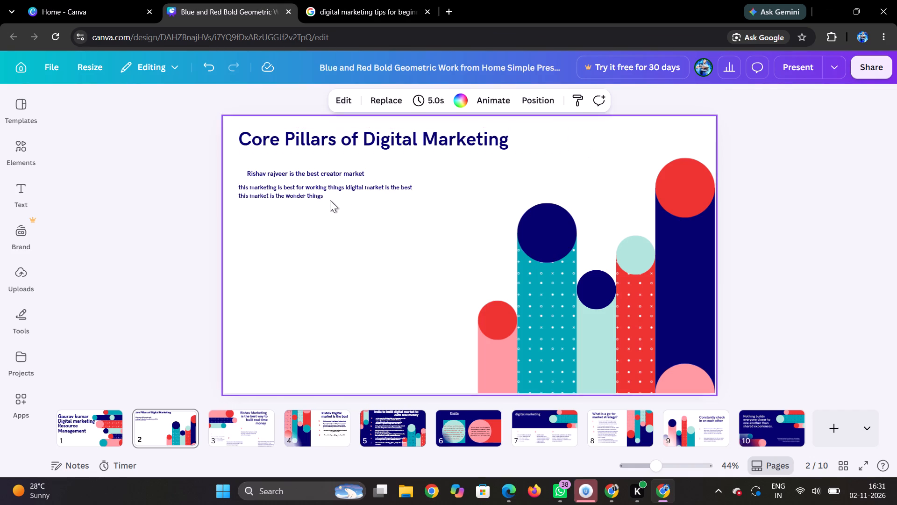
{"action": "left_click", "coordinate": [329, 197]}
{"action": "left_click", "coordinate": [329, 197]}
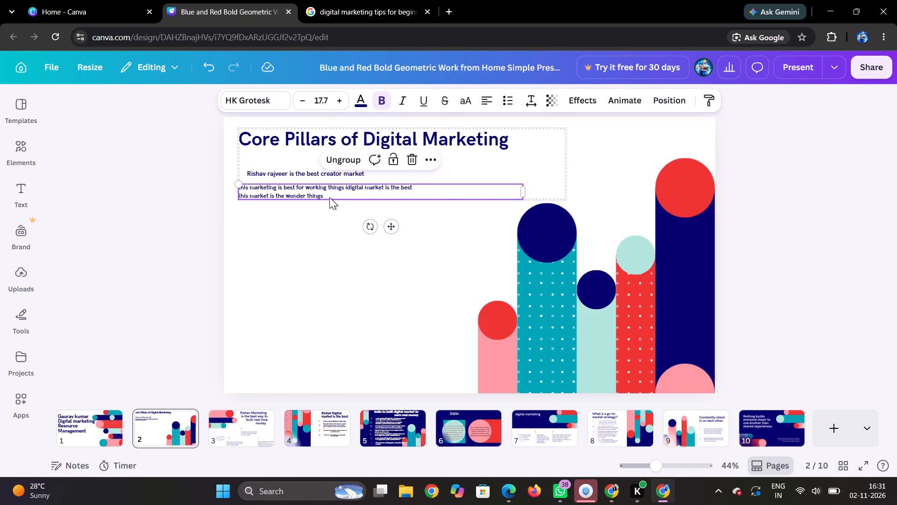
{"action": "key", "text": "BackSpace"}
{"action": "left_click", "coordinate": [366, 175]}
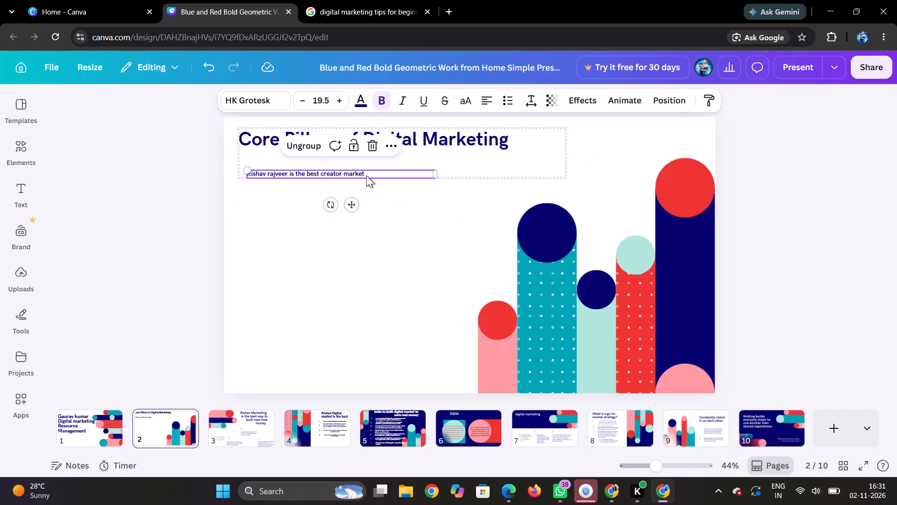
{"action": "key", "text": "BackSpace"}
Paste the copied "Define Your Audience" text onto page 2 and move it up below the heading.
{"action": "left_click", "coordinate": [317, 216]}
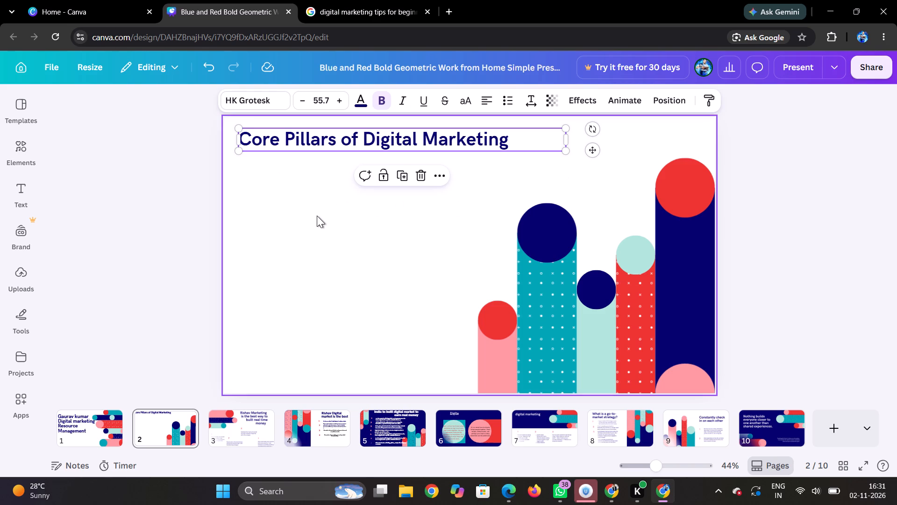
{"action": "key", "text": "ctrl+v"}
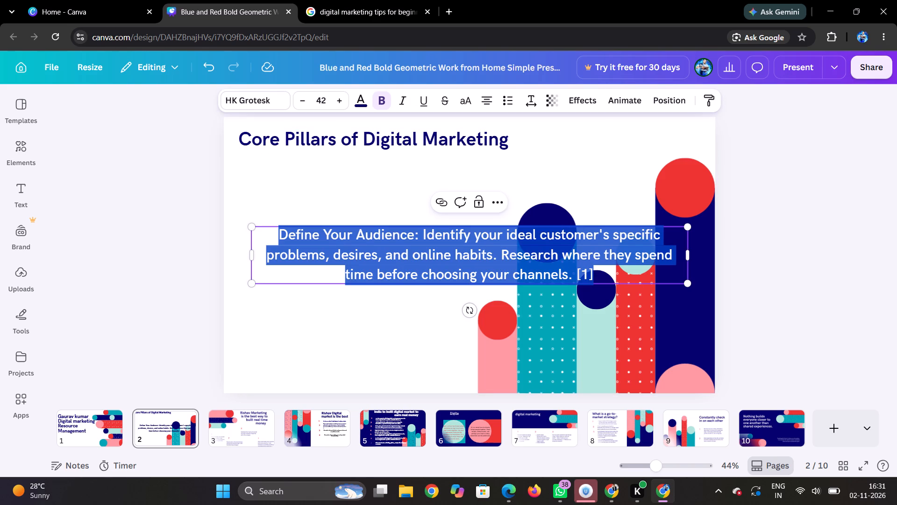
{"action": "left_click_drag", "start_coordinate": [629, 285], "coordinate": [597, 238]}
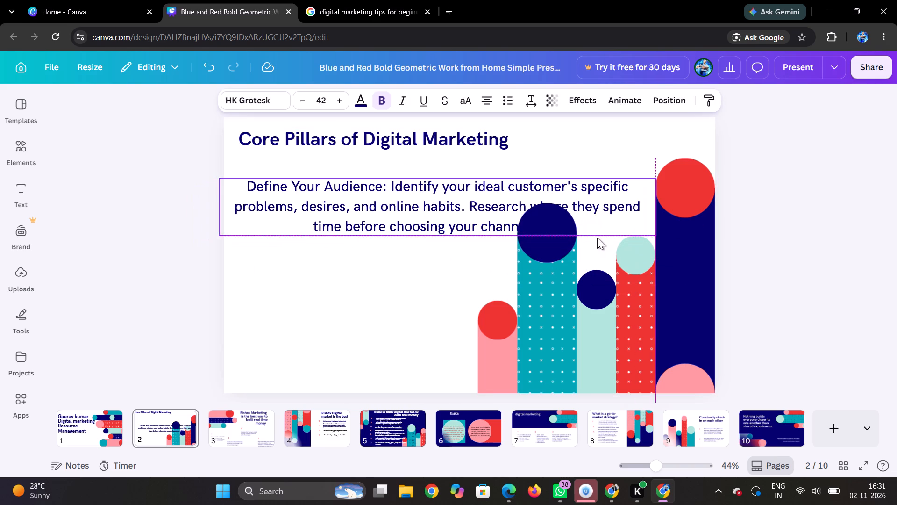
{"action": "left_click_drag", "start_coordinate": [597, 238], "coordinate": [598, 238]}
{"action": "left_click", "coordinate": [532, 221]}
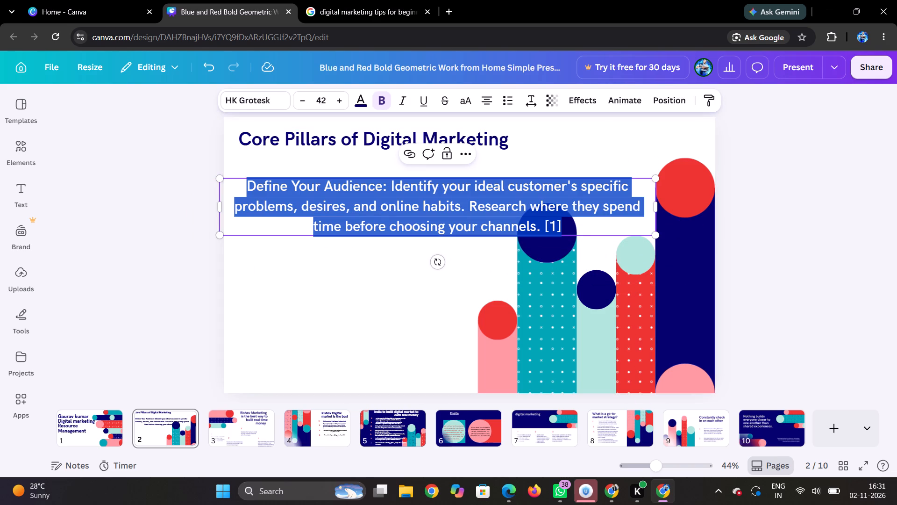
Reduce the "Define Your Audience" text to font size 37 and left-align it.
{"action": "triple_click", "coordinate": [307, 106]}
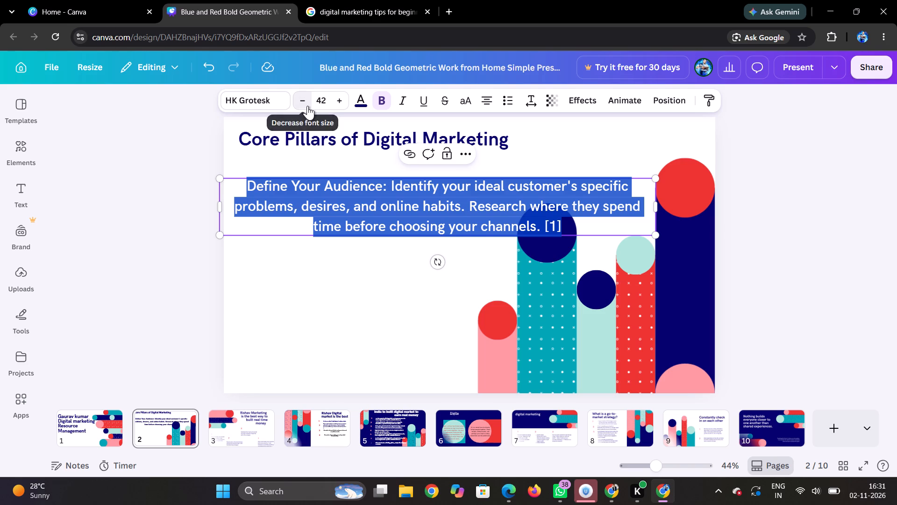
{"action": "left_click", "coordinate": [307, 106]}
{"action": "left_click", "coordinate": [307, 106]}
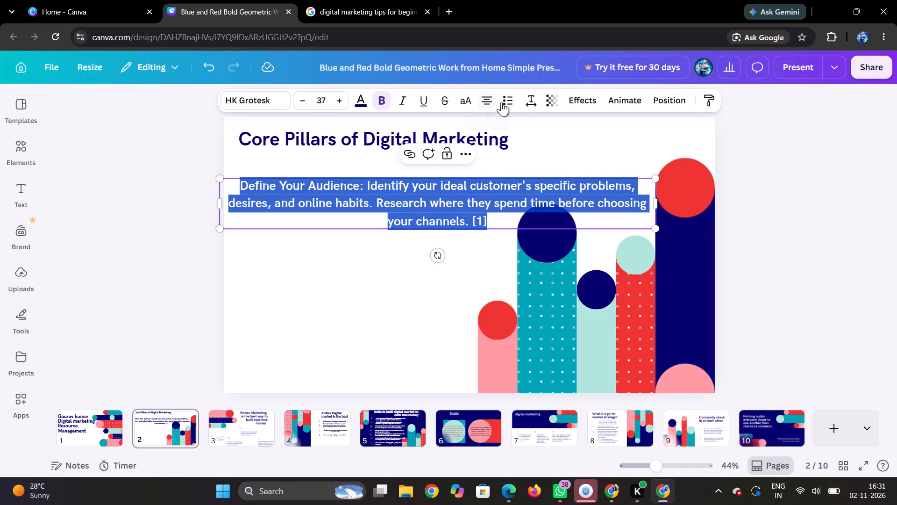
{"action": "left_click", "coordinate": [484, 103]}
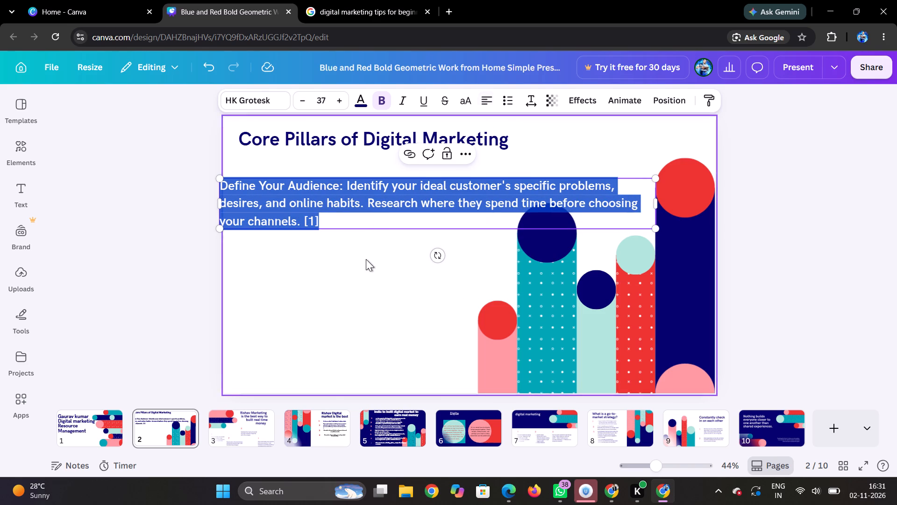
Scale the "Define Your Audience" text box down to font size about 22.4 and place it just beneath the heading's start.
{"action": "left_click_drag", "start_coordinate": [654, 229], "coordinate": [540, 220]}
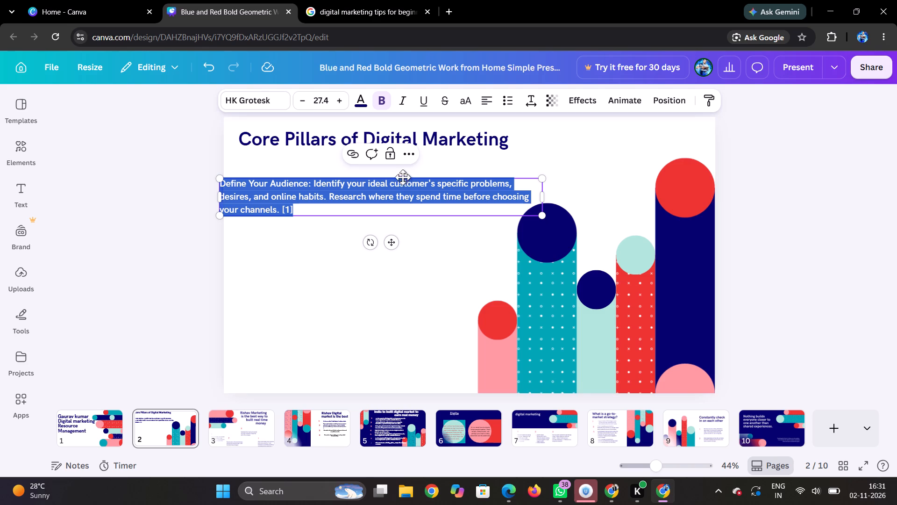
{"action": "left_click_drag", "start_coordinate": [411, 176], "coordinate": [431, 162]}
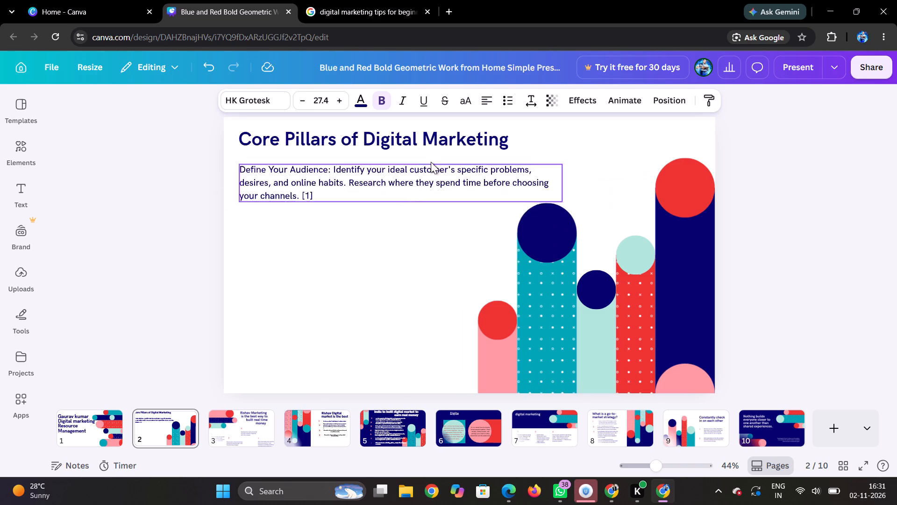
{"action": "left_click_drag", "start_coordinate": [431, 162], "coordinate": [434, 169]}
{"action": "left_click_drag", "start_coordinate": [566, 206], "coordinate": [496, 192]}
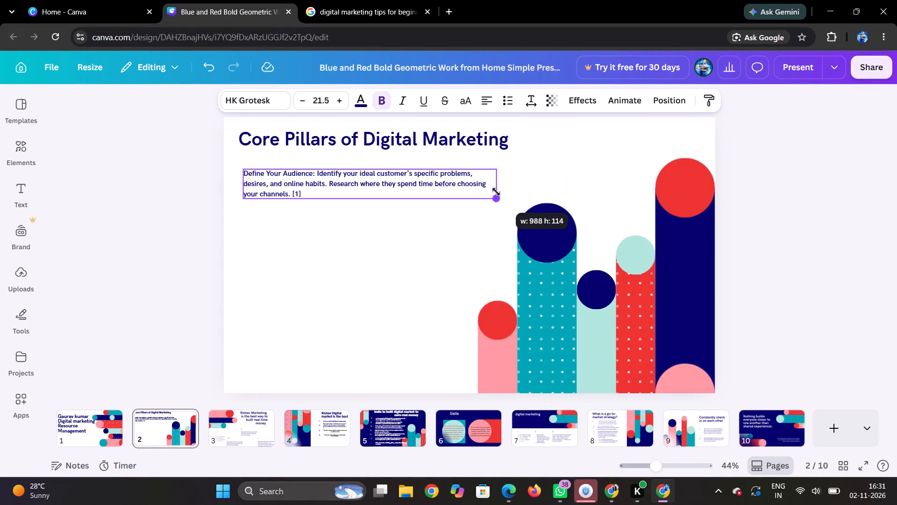
{"action": "left_click_drag", "start_coordinate": [496, 192], "coordinate": [508, 195]}
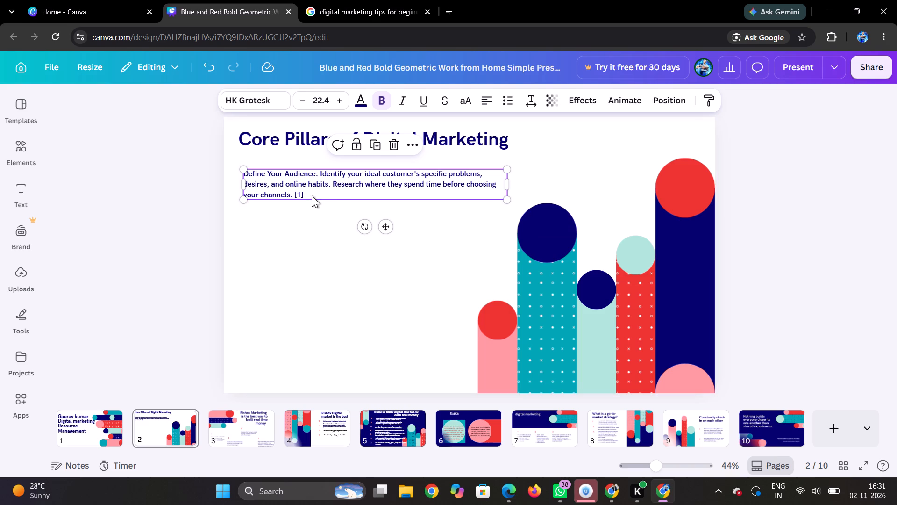
Copy the "Craft a Clear Message" bullet from the Google results and paste it onto page 2 as a separate text box.
{"action": "left_click", "coordinate": [367, 0]}
{"action": "left_click_drag", "start_coordinate": [155, 237], "coordinate": [226, 255]}
{"action": "key", "text": "ctrl+c"}
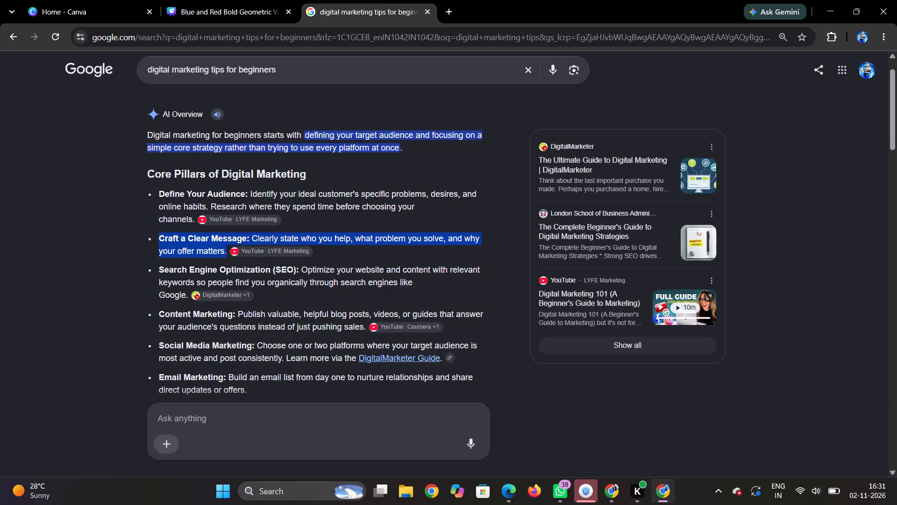
{"action": "left_click", "coordinate": [262, 0]}
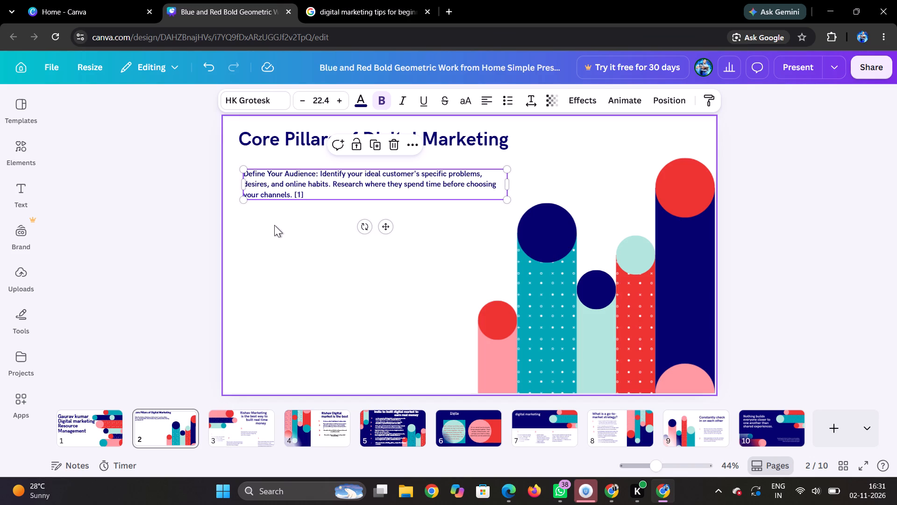
{"action": "left_click", "coordinate": [274, 225]}
{"action": "key", "text": "ctrl+v"}
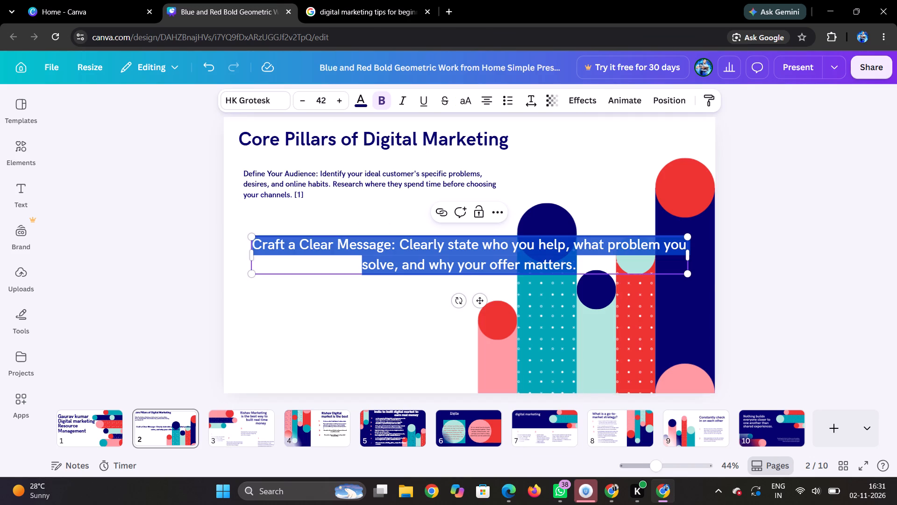
Scale the "Craft a Clear Message" text box down to font size about 26.1 and place it below the "Define Your Audience" text.
{"action": "left_click_drag", "start_coordinate": [688, 275], "coordinate": [553, 289]}
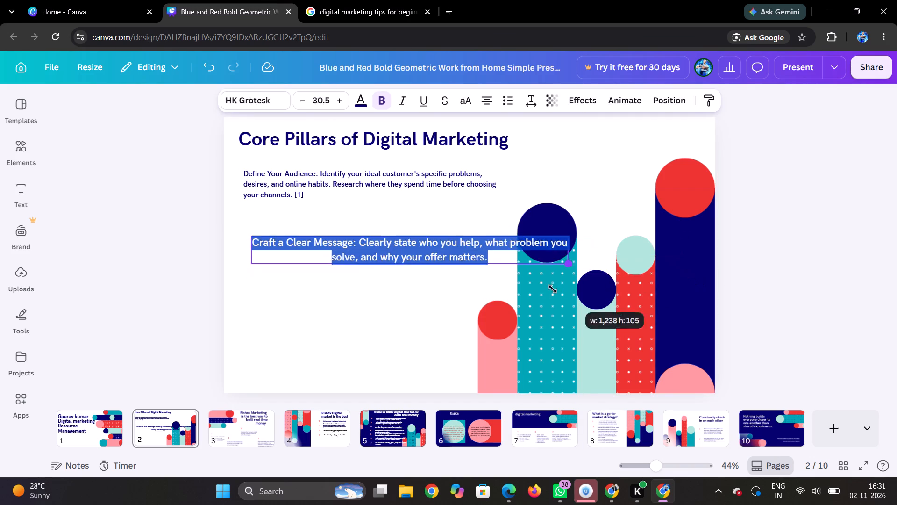
{"action": "left_click_drag", "start_coordinate": [553, 289], "coordinate": [522, 280]}
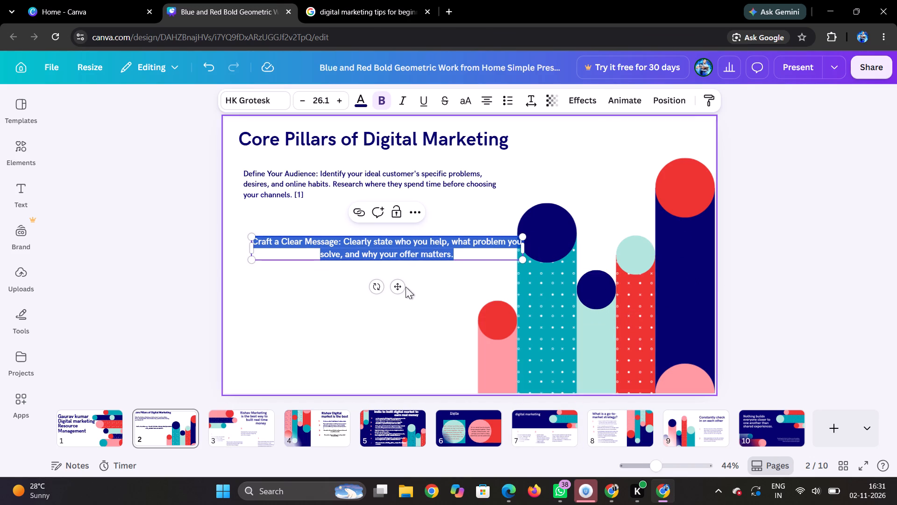
{"action": "left_click_drag", "start_coordinate": [397, 285], "coordinate": [383, 270]}
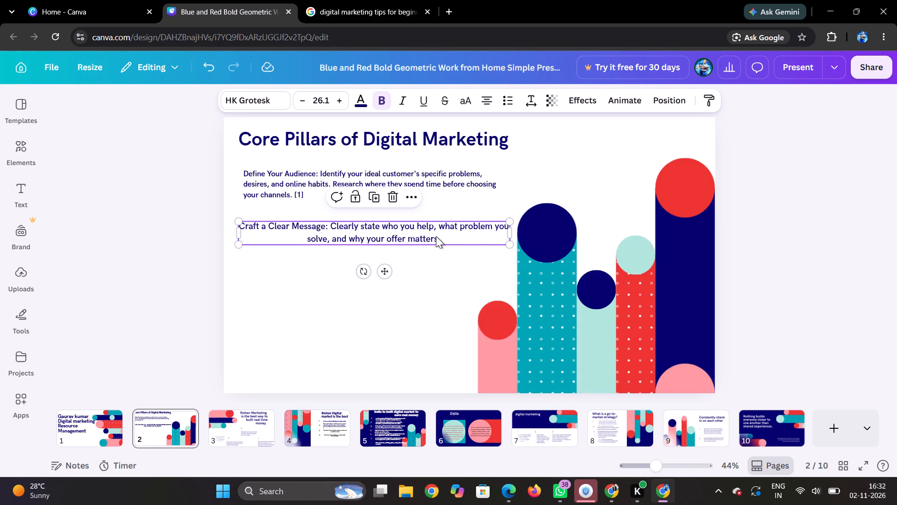
Reduce the "Craft a Clear Message" text to font size 22.1, close to the size of the text above it.
{"action": "left_click", "coordinate": [400, 183]}
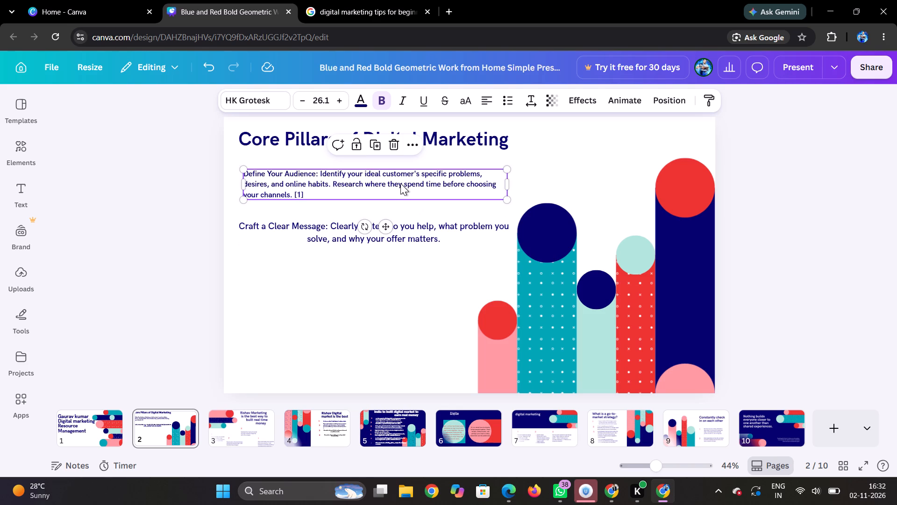
{"action": "left_click", "coordinate": [390, 227]}
{"action": "left_click", "coordinate": [427, 228]}
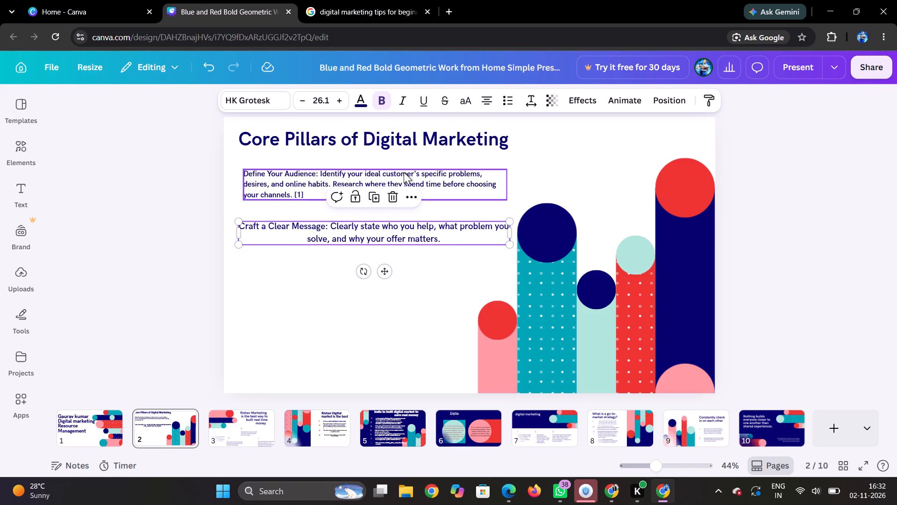
{"action": "triple_click", "coordinate": [303, 102]}
{"action": "left_click", "coordinate": [303, 102]}
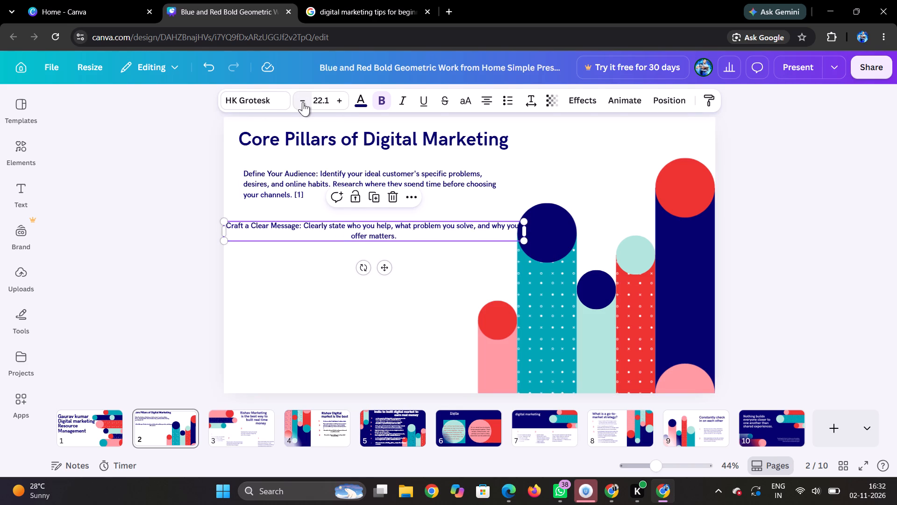
{"action": "left_click", "coordinate": [303, 102]}
{"action": "double_click", "coordinate": [337, 99]}
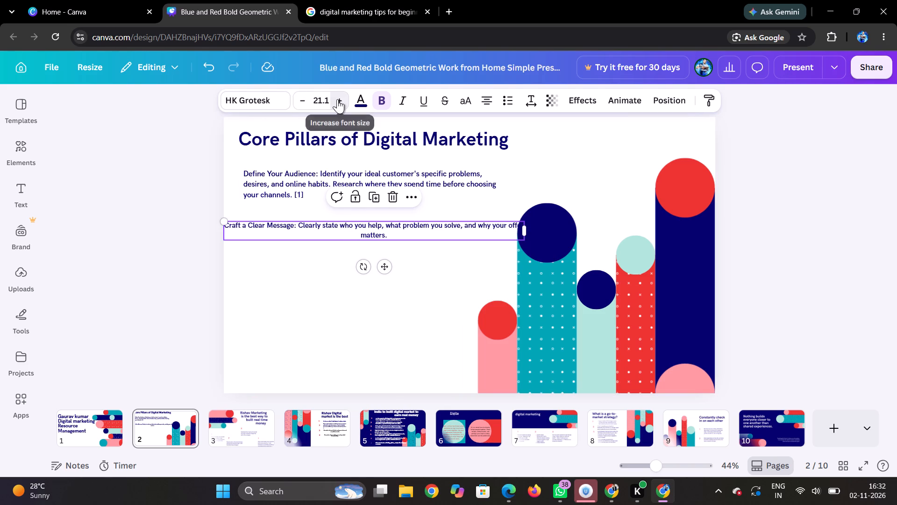
{"action": "left_click", "coordinate": [301, 99]}
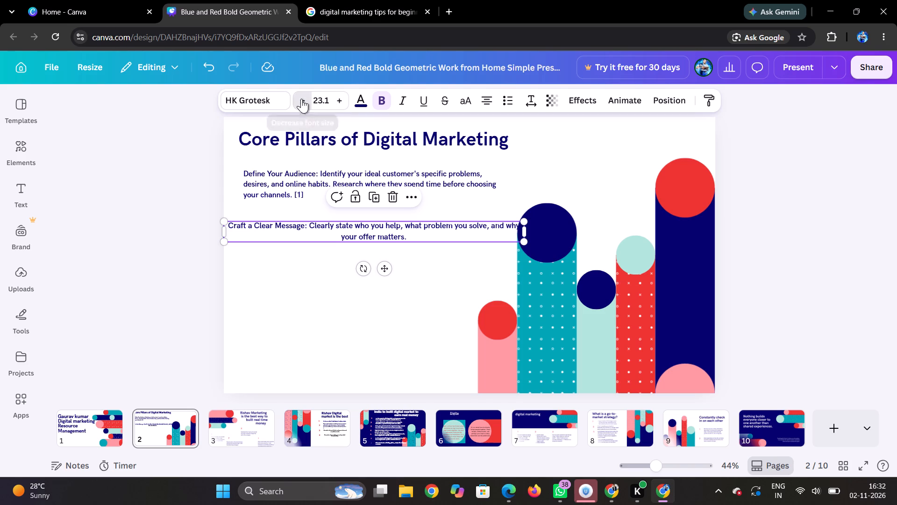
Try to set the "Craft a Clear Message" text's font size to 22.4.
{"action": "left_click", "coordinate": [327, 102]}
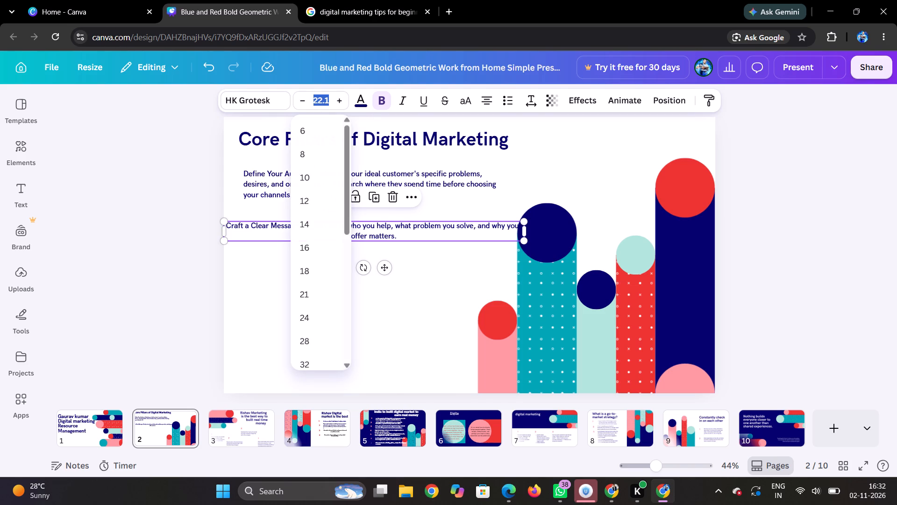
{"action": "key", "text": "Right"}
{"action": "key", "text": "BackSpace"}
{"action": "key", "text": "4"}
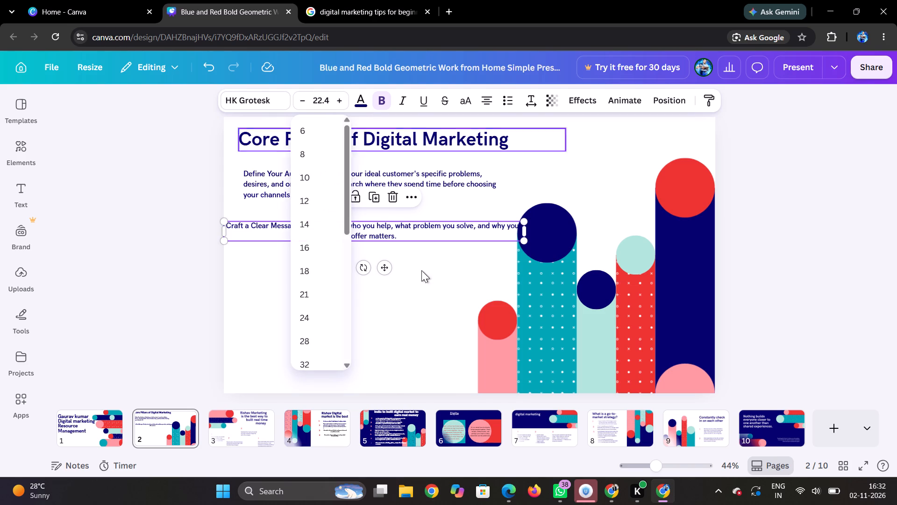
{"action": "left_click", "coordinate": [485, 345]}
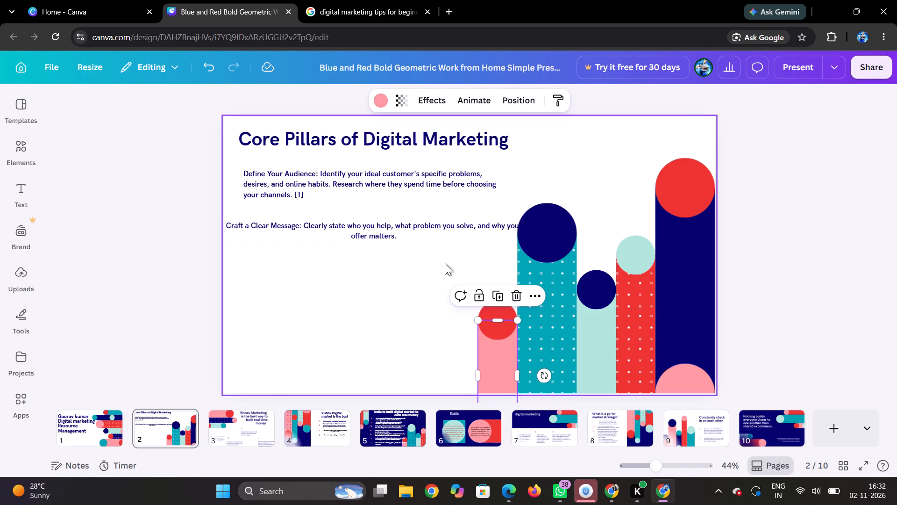
Shift the "Craft a Clear Message" text box slightly inward and closer to the "Define Your Audience" text above it.
{"action": "left_click", "coordinate": [416, 234]}
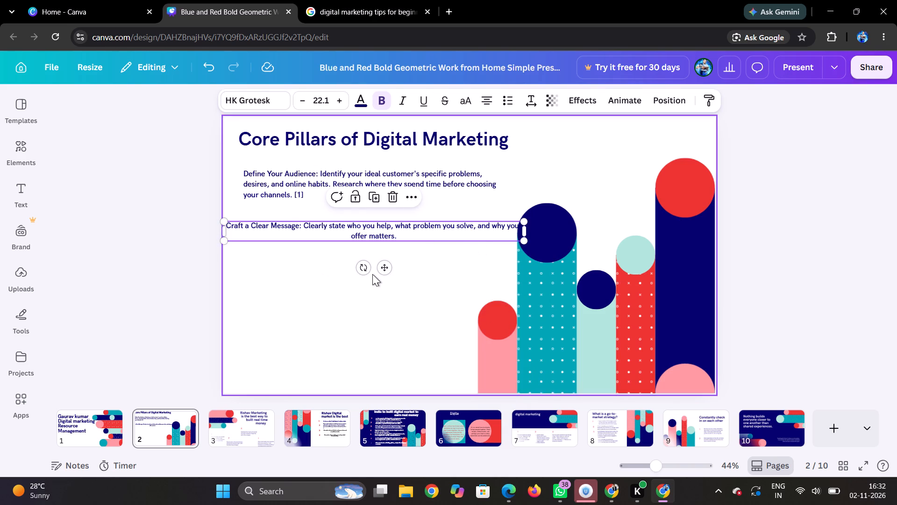
{"action": "left_click_drag", "start_coordinate": [383, 269], "coordinate": [392, 266]}
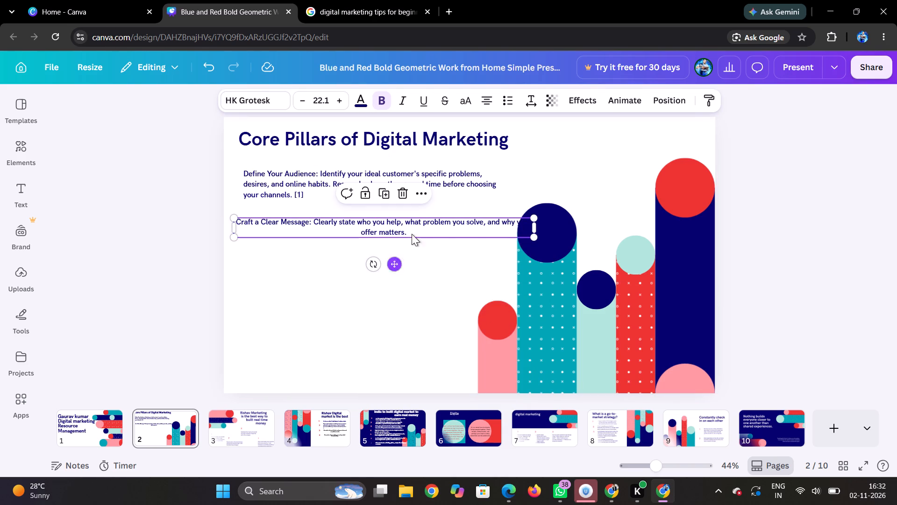
Left-align the "Craft a Clear Message" text and break its line after "what problem you solve,".
{"action": "left_click", "coordinate": [486, 101]}
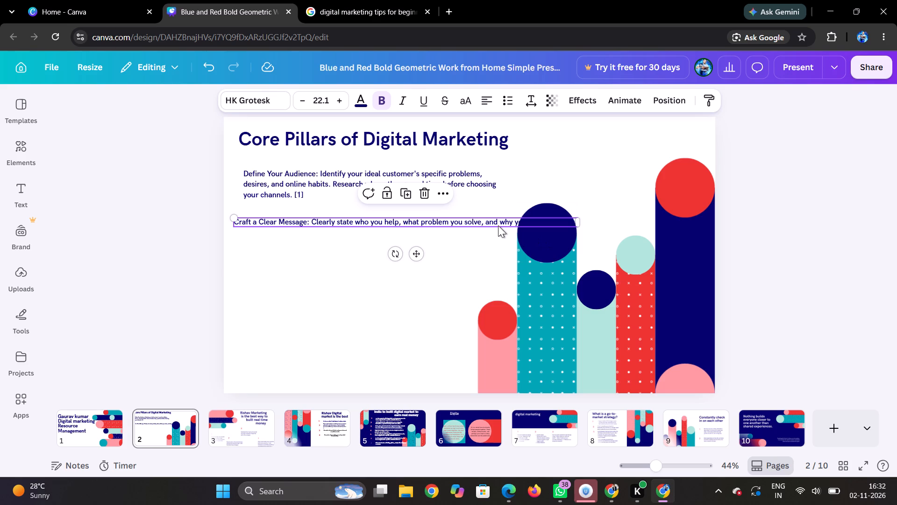
{"action": "left_click", "coordinate": [485, 221]}
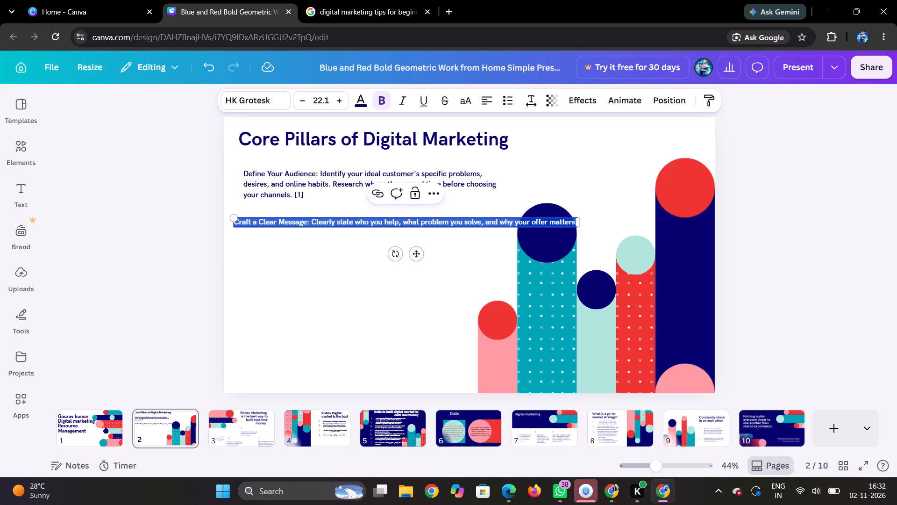
{"action": "left_click", "coordinate": [484, 223]}
{"action": "key", "text": "Return"}
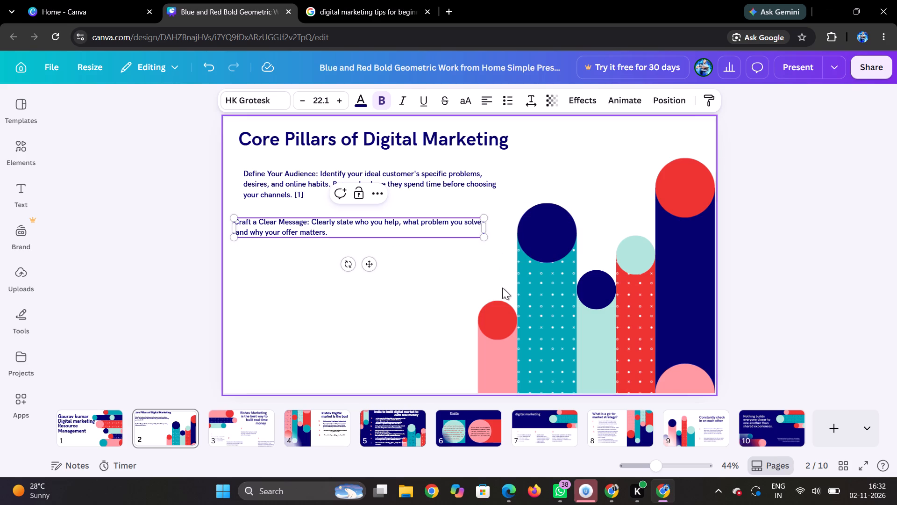
{"action": "left_click", "coordinate": [409, 311]}
Delete the "[1]" citation from the "Define Your Audience" text and break its first line after "desires,".
{"action": "left_click", "coordinate": [309, 195]}
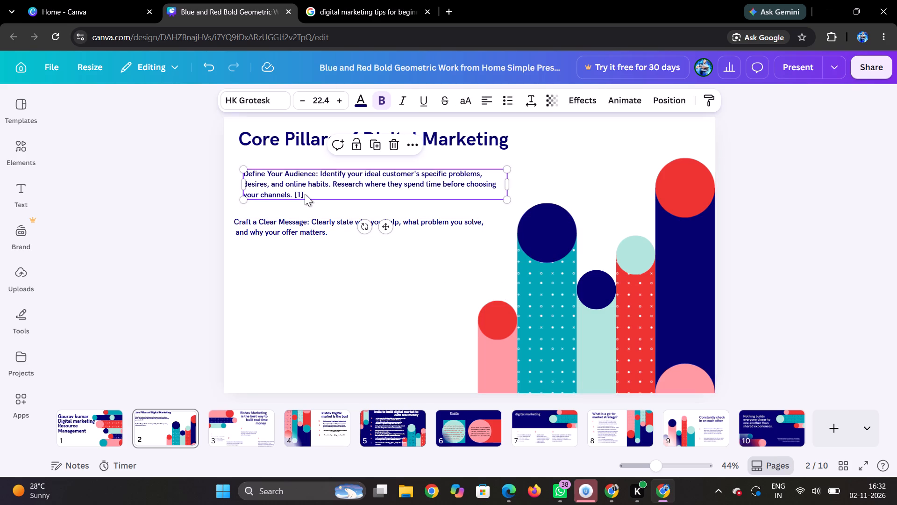
{"action": "left_click", "coordinate": [305, 194]}
{"action": "left_click", "coordinate": [342, 183]}
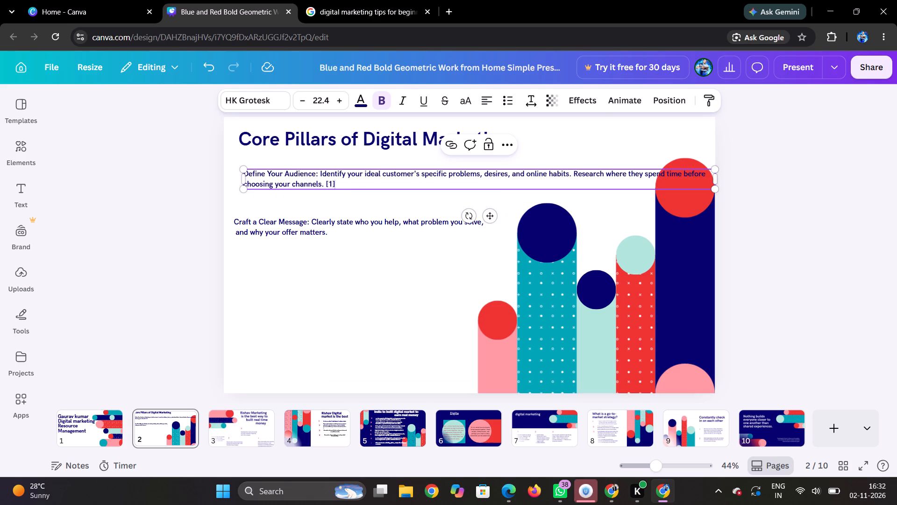
{"action": "key", "text": "BackSpace"}
{"action": "key", "text": "BackSpace"}
{"action": "key", "text": "BackSpace"}
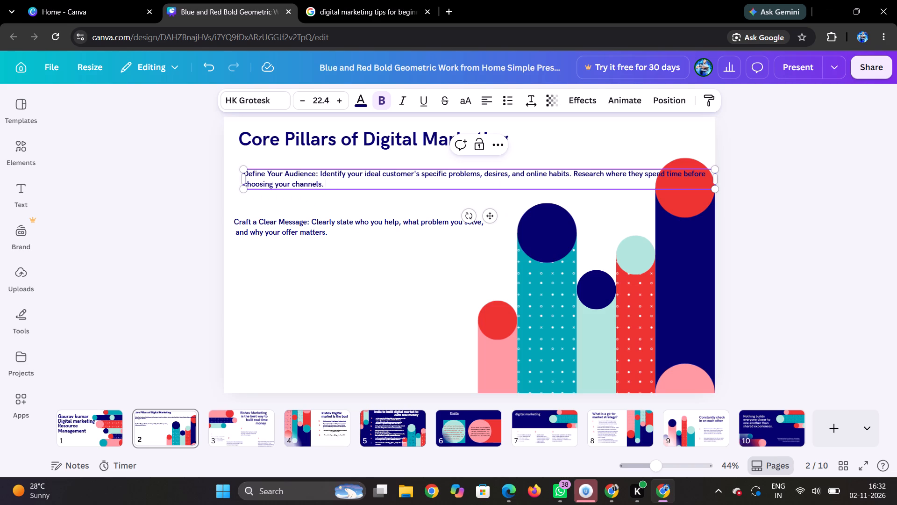
{"action": "left_click", "coordinate": [511, 174]}
{"action": "key", "text": "Return"}
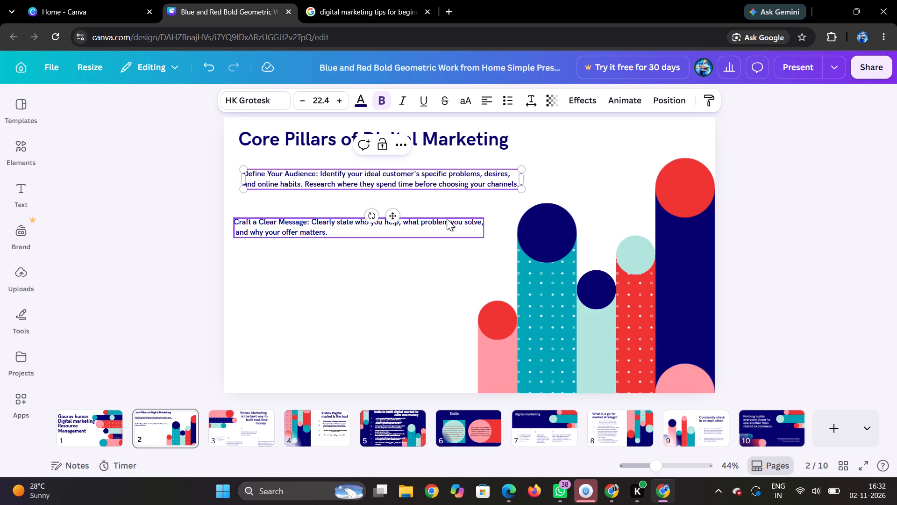
Move the "Craft a Clear Message" text box up beneath the "Define Your Audience" text, aligning their left edges.
{"action": "left_click", "coordinate": [443, 220]}
{"action": "left_click_drag", "start_coordinate": [366, 262], "coordinate": [381, 253]}
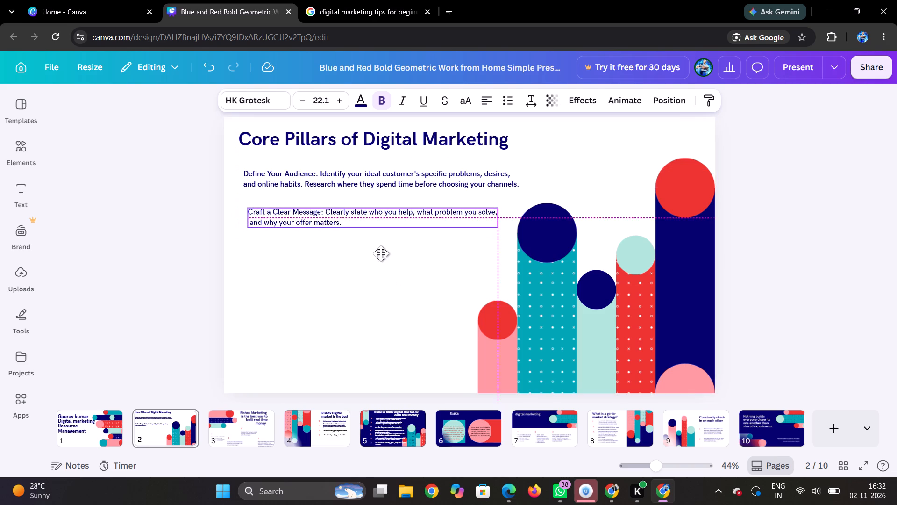
{"action": "left_click_drag", "start_coordinate": [381, 253], "coordinate": [374, 249]}
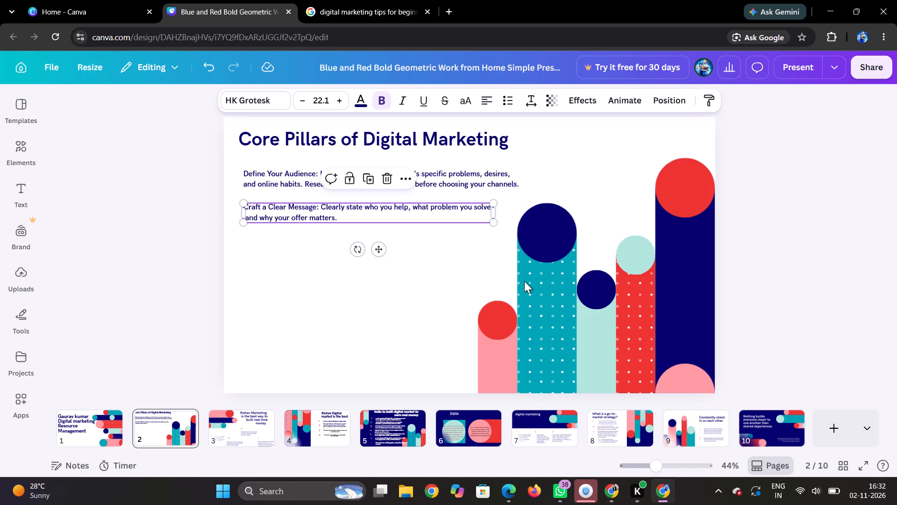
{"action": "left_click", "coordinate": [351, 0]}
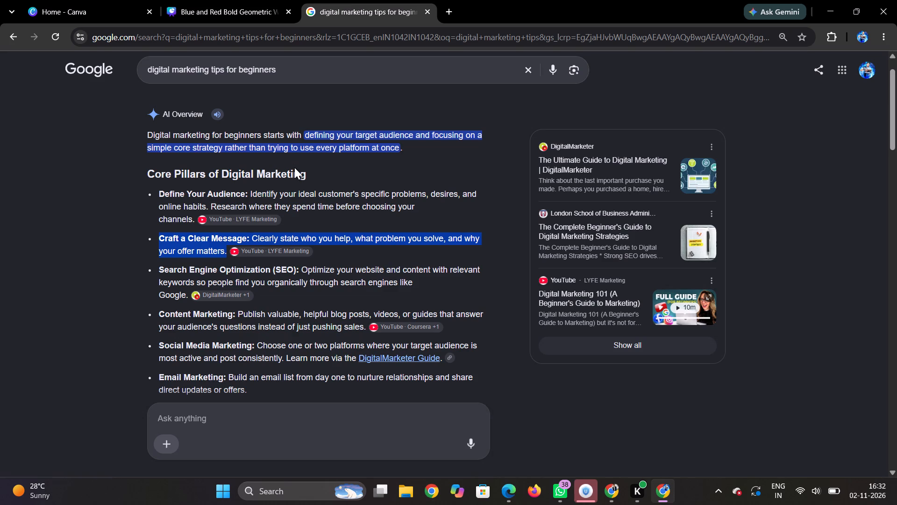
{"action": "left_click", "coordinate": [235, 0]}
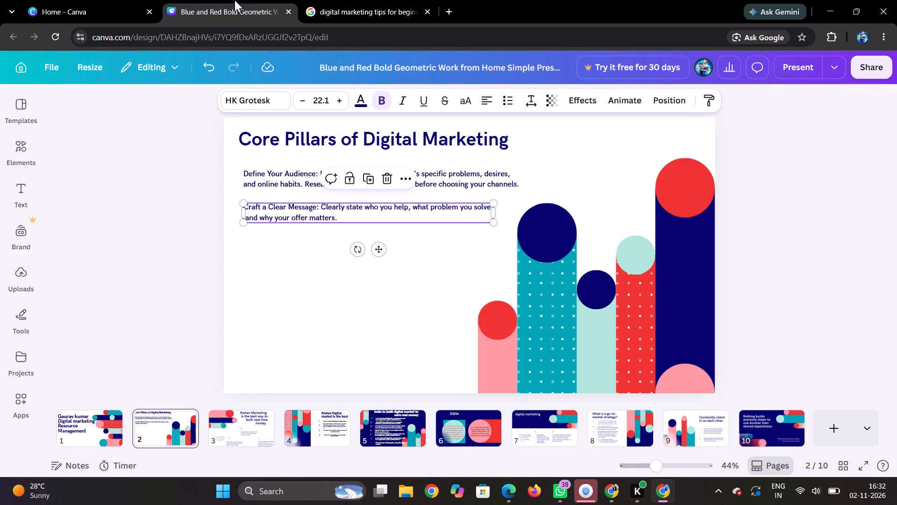
Reposition the "Craft a Clear Message" text box slightly closer beneath the "Define Your Audience" text, with their left edges aligned.
{"action": "left_click_drag", "start_coordinate": [469, 216], "coordinate": [504, 317]}
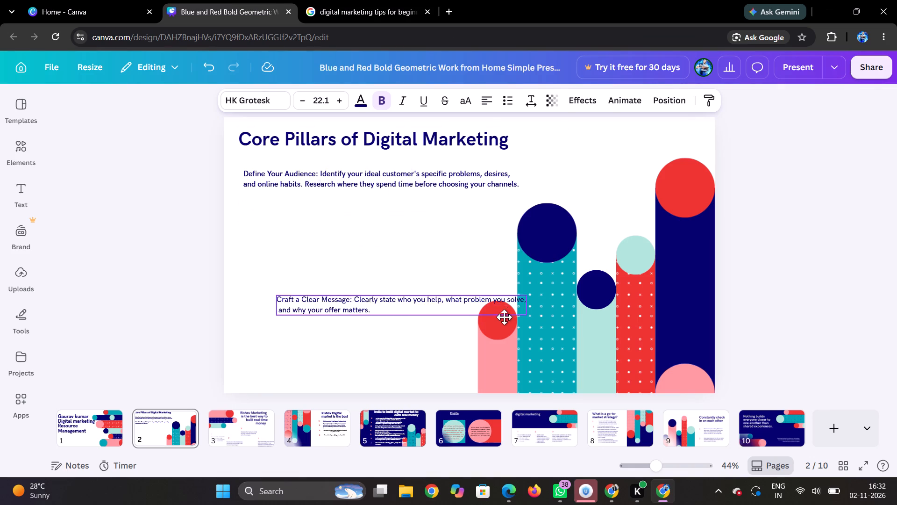
{"action": "left_click_drag", "start_coordinate": [504, 317], "coordinate": [515, 281]}
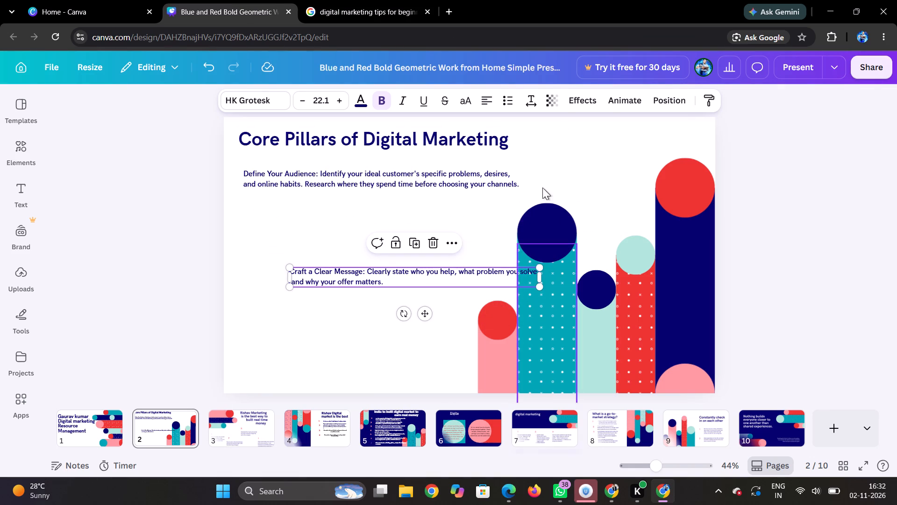
{"action": "left_click_drag", "start_coordinate": [470, 282], "coordinate": [434, 280]}
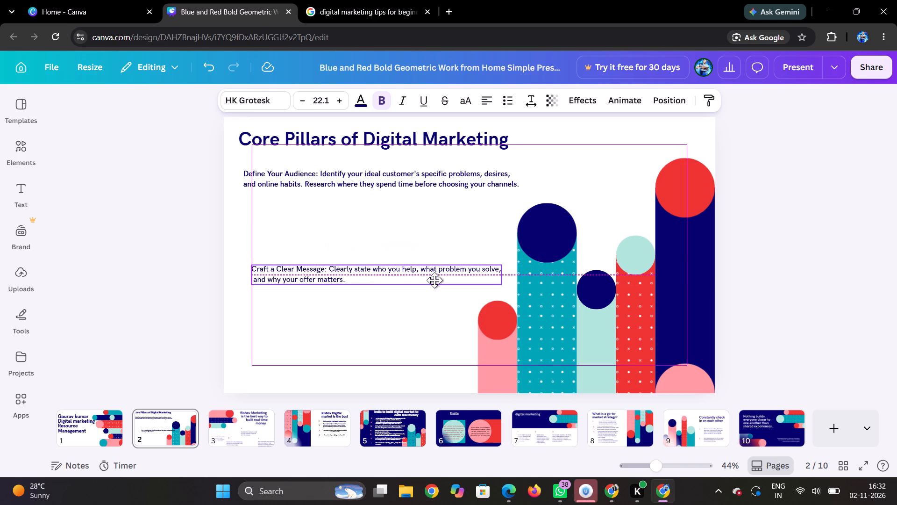
{"action": "left_click_drag", "start_coordinate": [434, 280], "coordinate": [454, 289]}
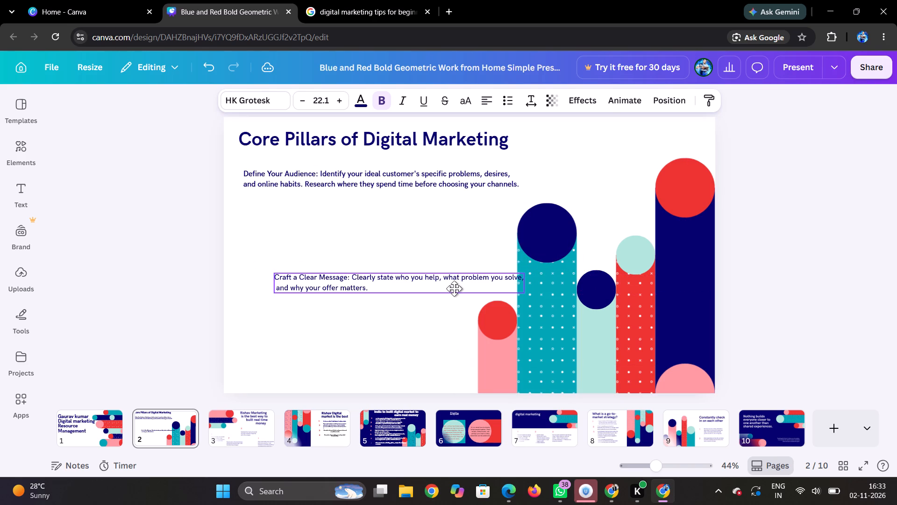
{"action": "left_click_drag", "start_coordinate": [454, 289], "coordinate": [483, 301]}
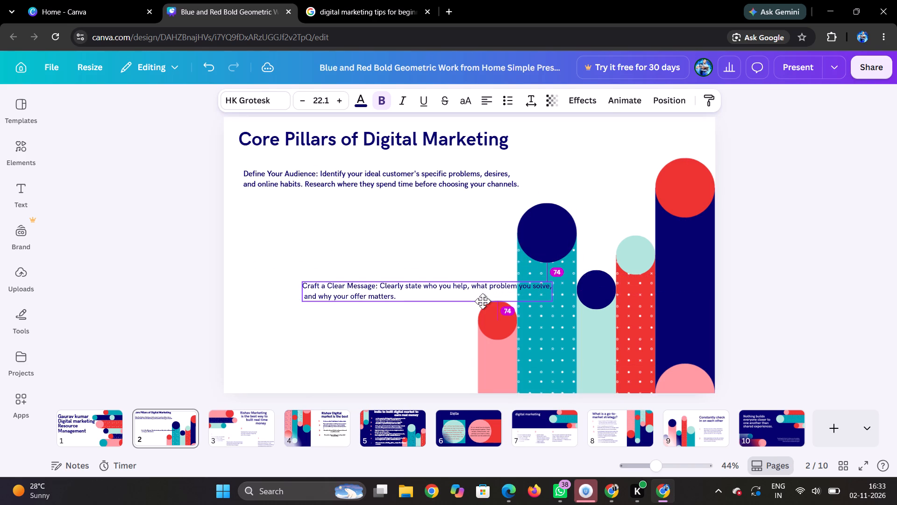
{"action": "left_click_drag", "start_coordinate": [483, 301], "coordinate": [407, 235]}
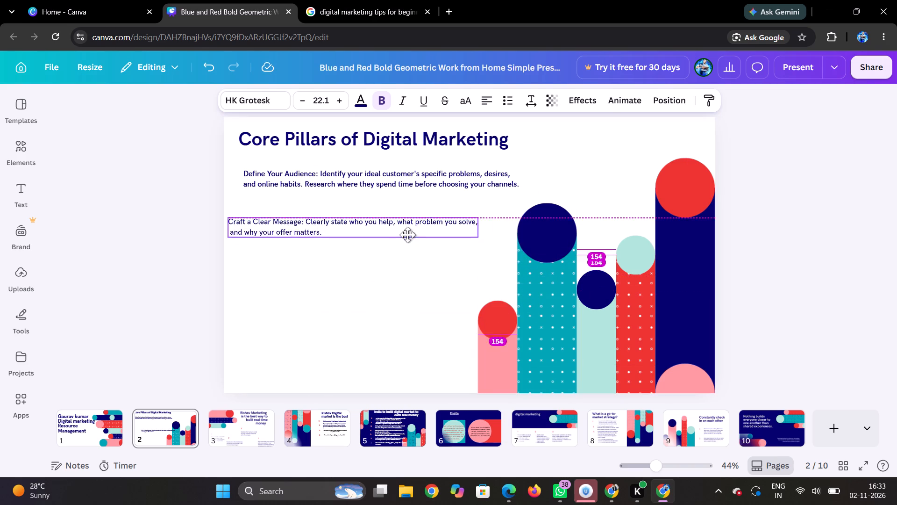
{"action": "left_click_drag", "start_coordinate": [407, 235], "coordinate": [424, 216]}
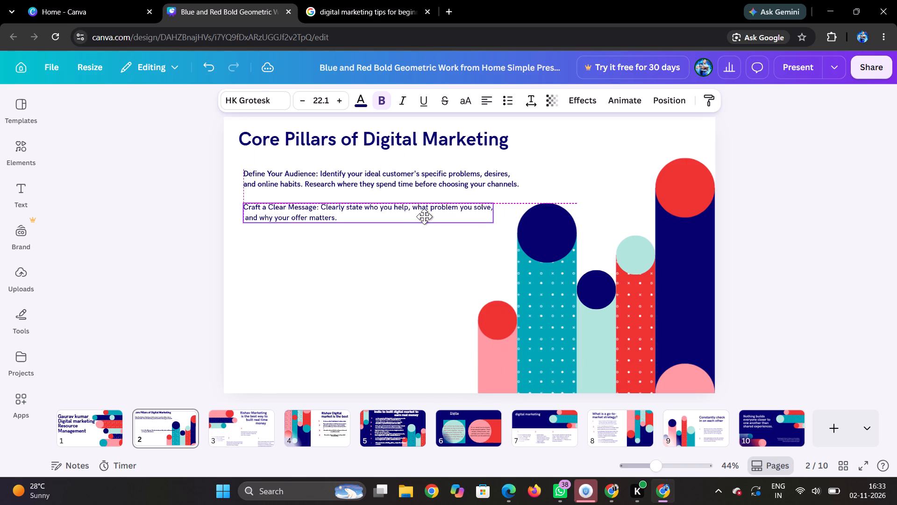
{"action": "left_click_drag", "start_coordinate": [424, 216], "coordinate": [427, 220]}
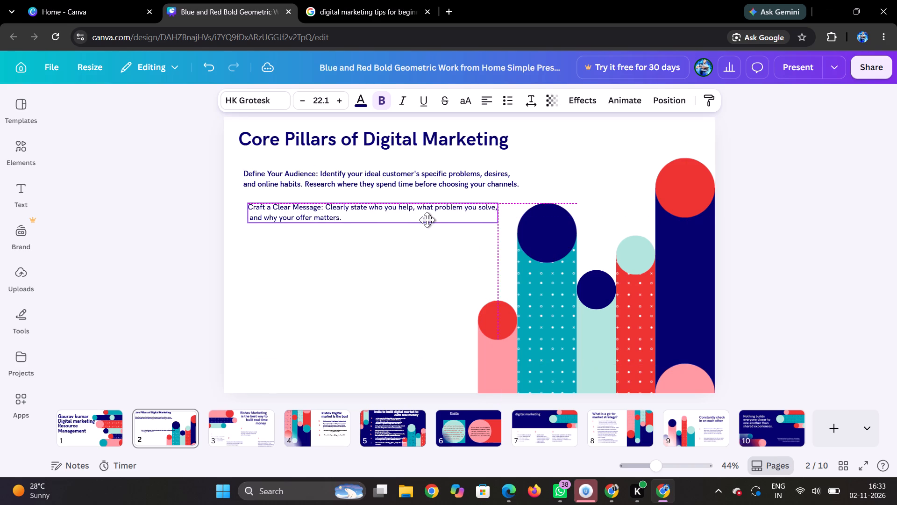
{"action": "left_click_drag", "start_coordinate": [427, 220], "coordinate": [423, 215]}
Copy the "Search Engine Optimization (SEO)" point from Google's AI Overview and paste it onto page 2 of the Canva presentation.
{"action": "left_click", "coordinate": [327, 0]}
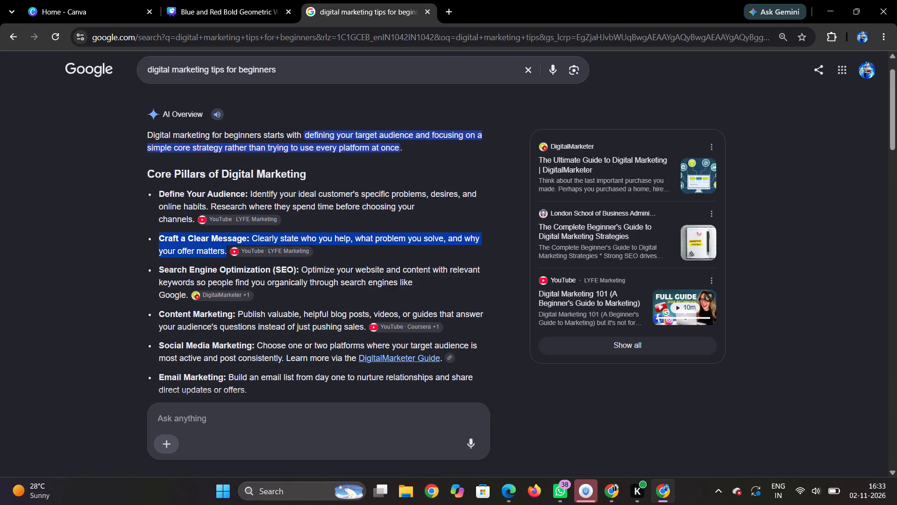
{"action": "left_click_drag", "start_coordinate": [160, 273], "coordinate": [186, 296]}
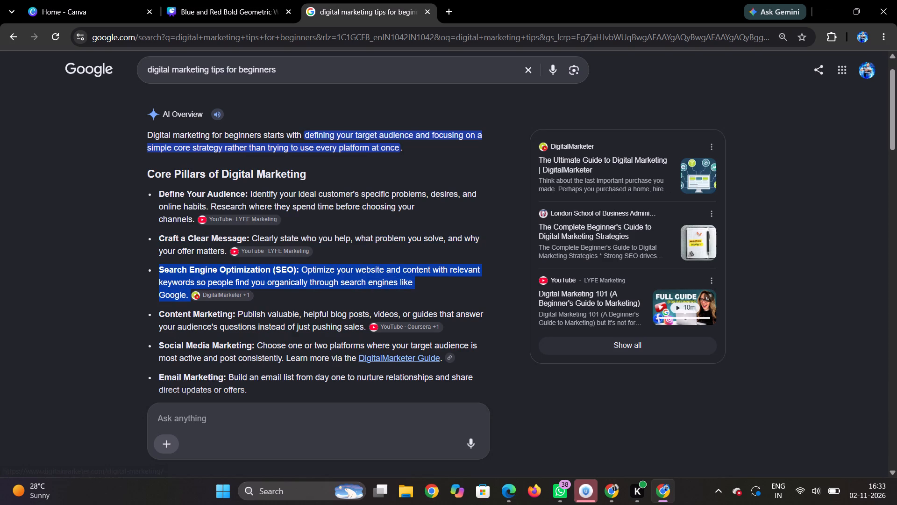
{"action": "key", "text": "ctrl+c"}
{"action": "left_click", "coordinate": [211, 0]}
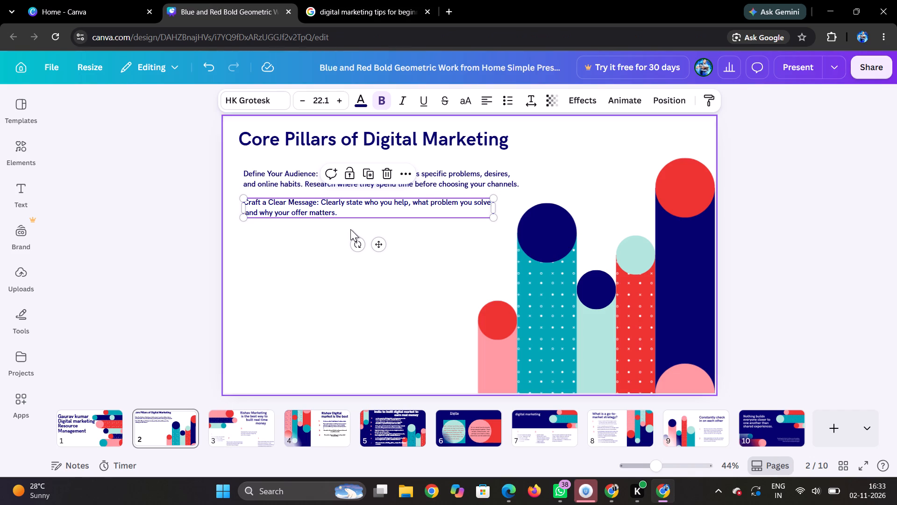
{"action": "left_click", "coordinate": [301, 274]}
{"action": "key", "text": "ctrl+v"}
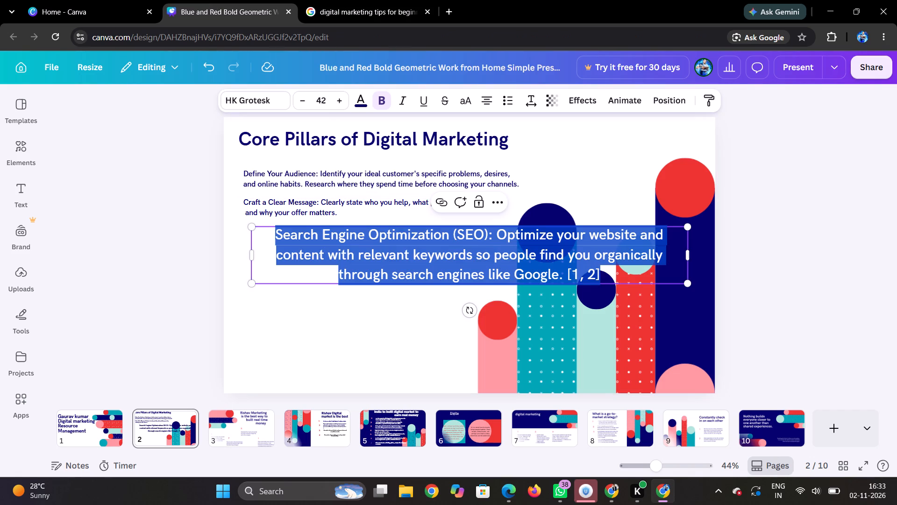
Delete the "[1, 2]" citation from the end of the "Search Engine Optimization (SEO)" text.
{"action": "left_click", "coordinate": [607, 281]}
{"action": "key", "text": "BackSpace"}
{"action": "key", "text": "BackSpace"}
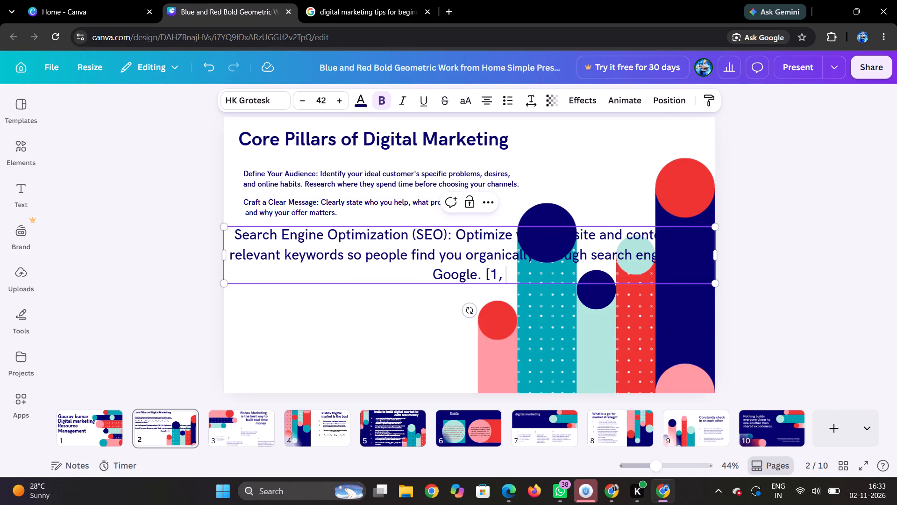
{"action": "key", "text": "BackSpace"}
{"action": "key", "text": "BackSpace"}
{"action": "key", "text": "BackSpace"}
{"action": "key", "text": "BackSpace"}
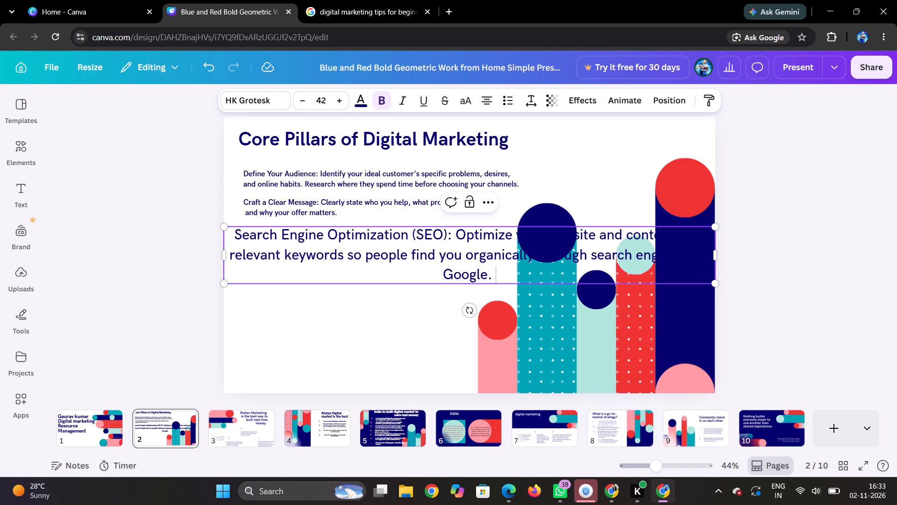
Set the "Search Engine Optimization (SEO)" text's font size to 22.4.
{"action": "left_click_drag", "start_coordinate": [499, 276], "coordinate": [246, 238]}
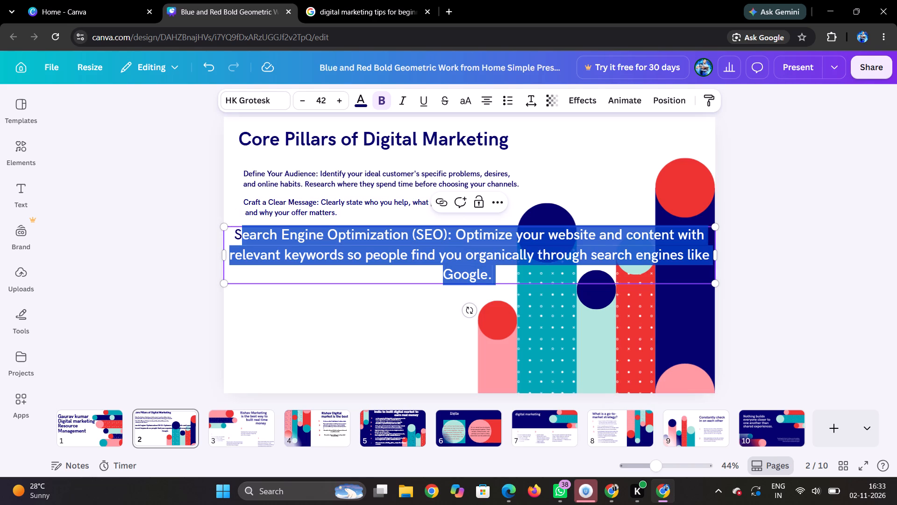
{"action": "triple_click", "coordinate": [300, 99]}
{"action": "triple_click", "coordinate": [300, 99]}
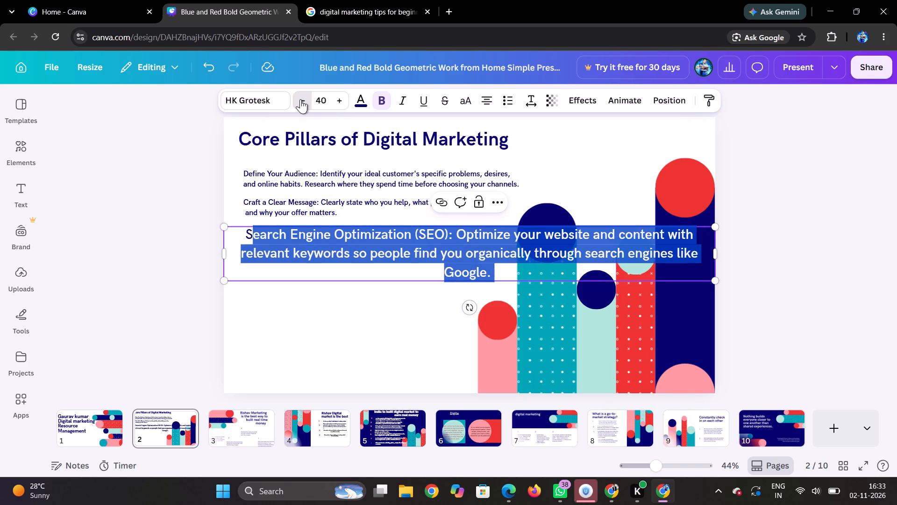
{"action": "left_click", "coordinate": [300, 99]}
{"action": "triple_click", "coordinate": [300, 99]}
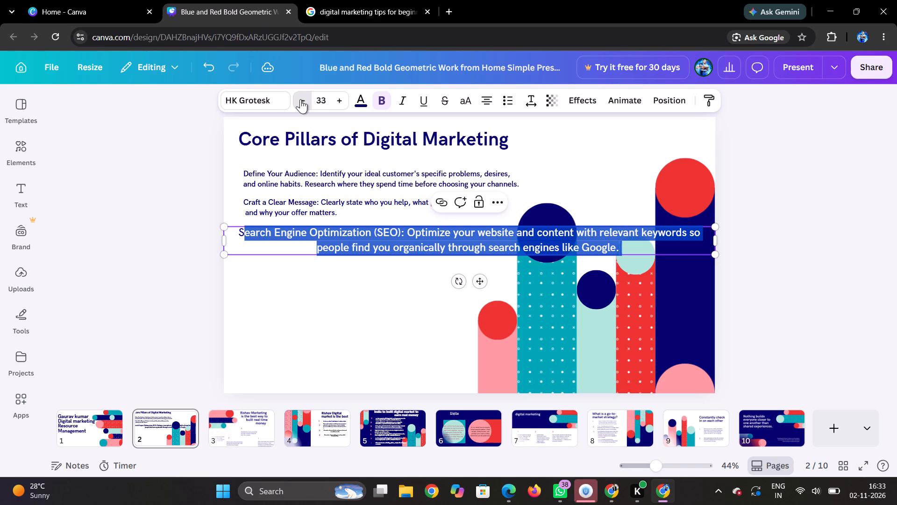
{"action": "left_click", "coordinate": [300, 99]}
{"action": "triple_click", "coordinate": [300, 99]}
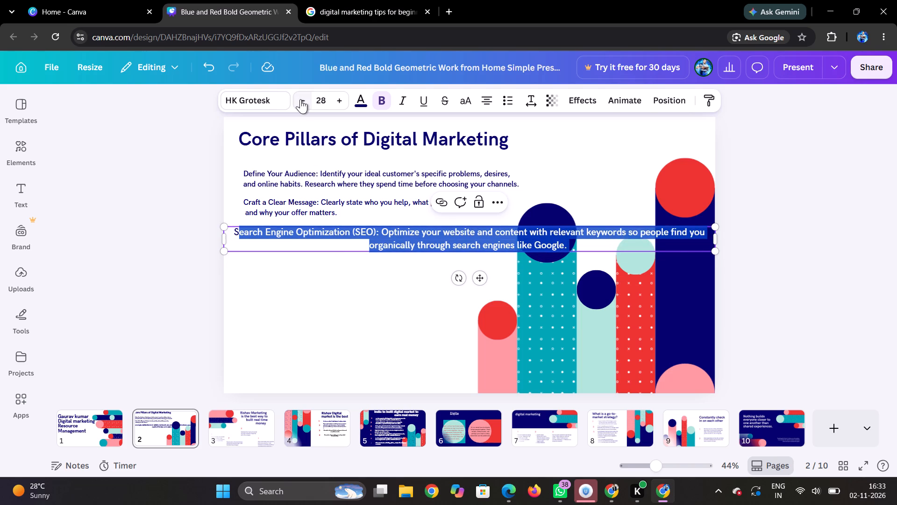
{"action": "left_click", "coordinate": [300, 99]}
{"action": "left_click", "coordinate": [300, 99]}
{"action": "left_click", "coordinate": [300, 99]}
{"action": "left_click", "coordinate": [300, 99]}
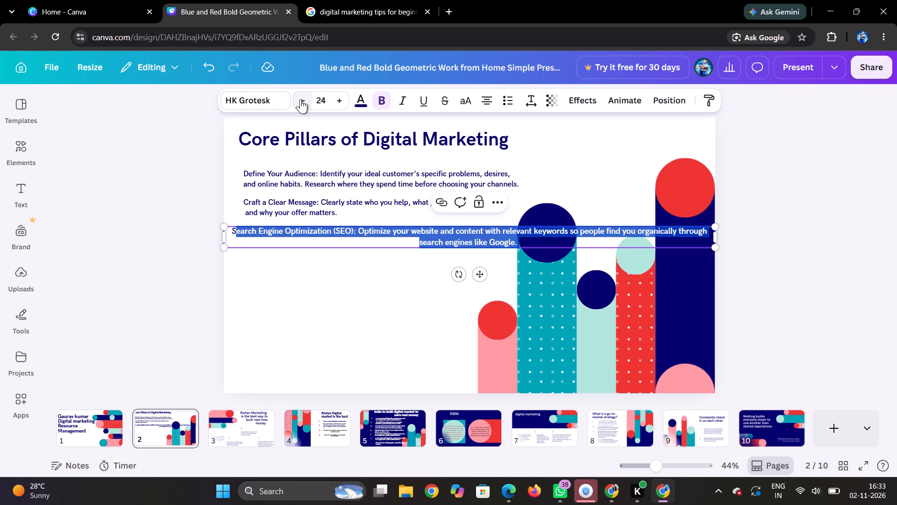
{"action": "left_click", "coordinate": [300, 99]}
{"action": "left_click", "coordinate": [300, 99]}
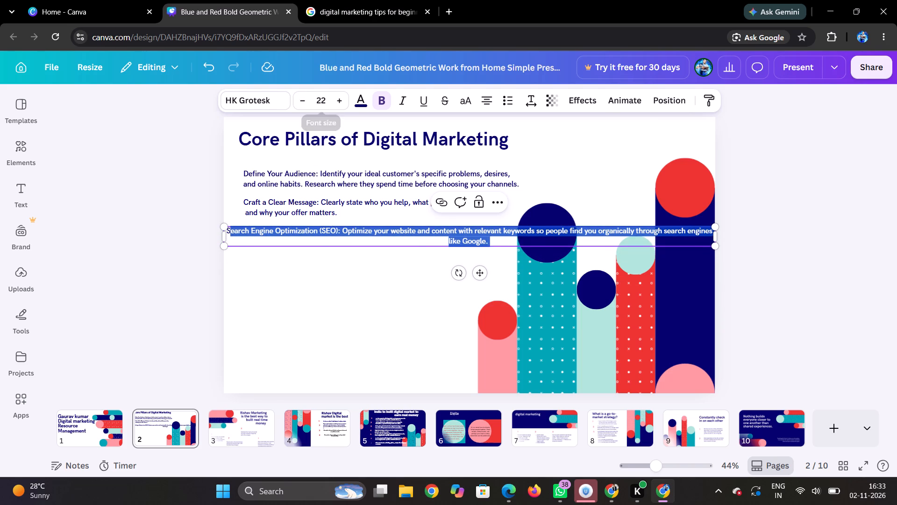
{"action": "left_click", "coordinate": [325, 93]}
{"action": "type", "text": "22.4"}
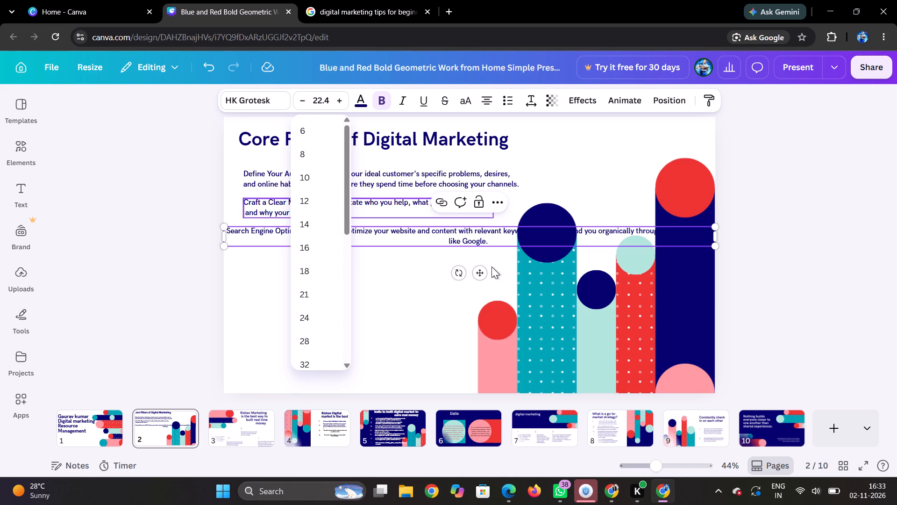
{"action": "left_click", "coordinate": [385, 305]}
Left-align the "Search Engine Optimization (SEO)" text and break its first line after "relevant".
{"action": "left_click", "coordinate": [507, 231]}
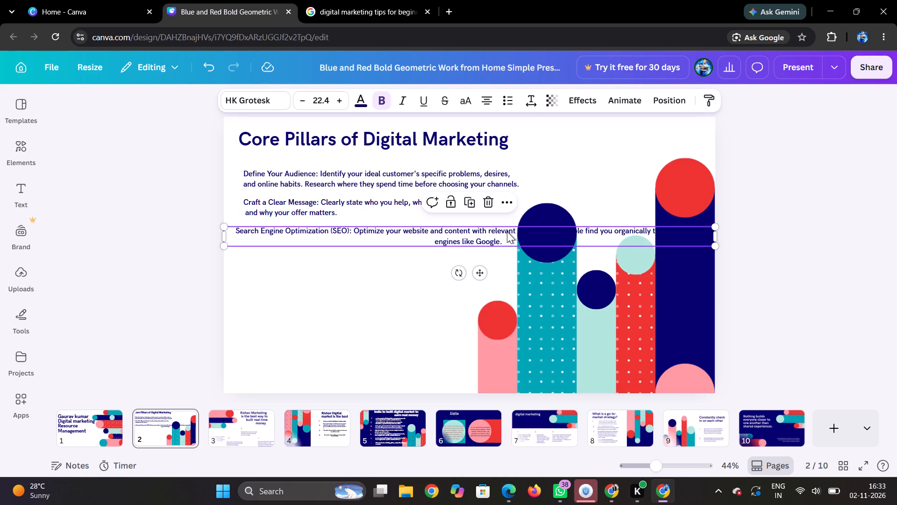
{"action": "left_click", "coordinate": [504, 241]}
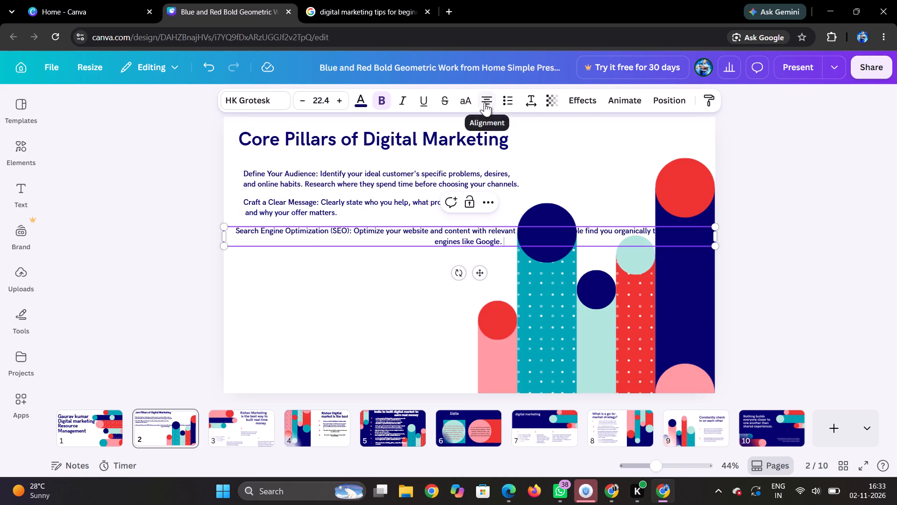
{"action": "left_click", "coordinate": [484, 102]}
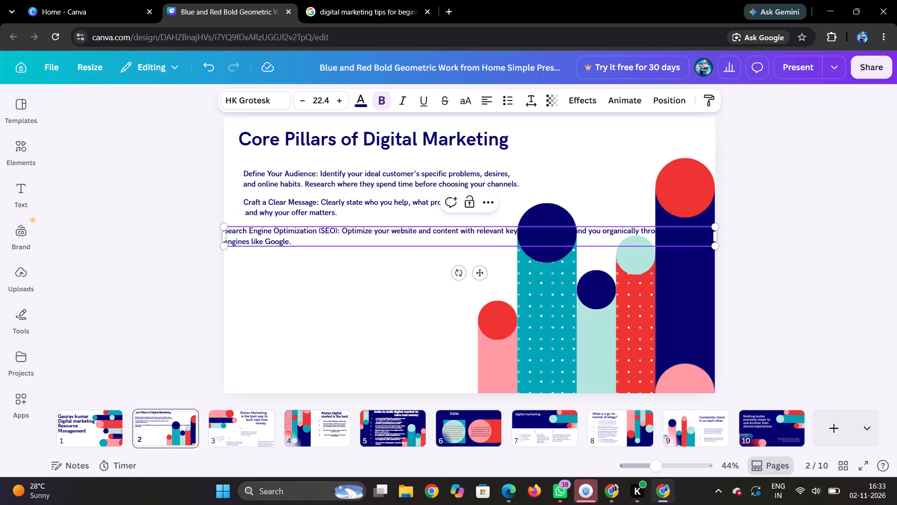
{"action": "left_click", "coordinate": [505, 231]}
{"action": "key", "text": "Return"}
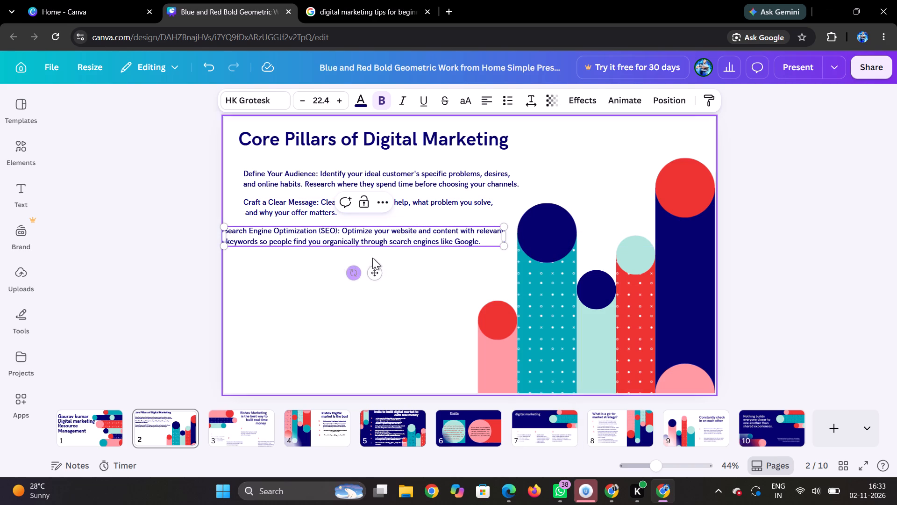
Move the "Search Engine Optimization (SEO)" text box beneath the "Craft a Clear Message" text, roughly in line with its left edge.
{"action": "left_click_drag", "start_coordinate": [374, 271], "coordinate": [391, 275]}
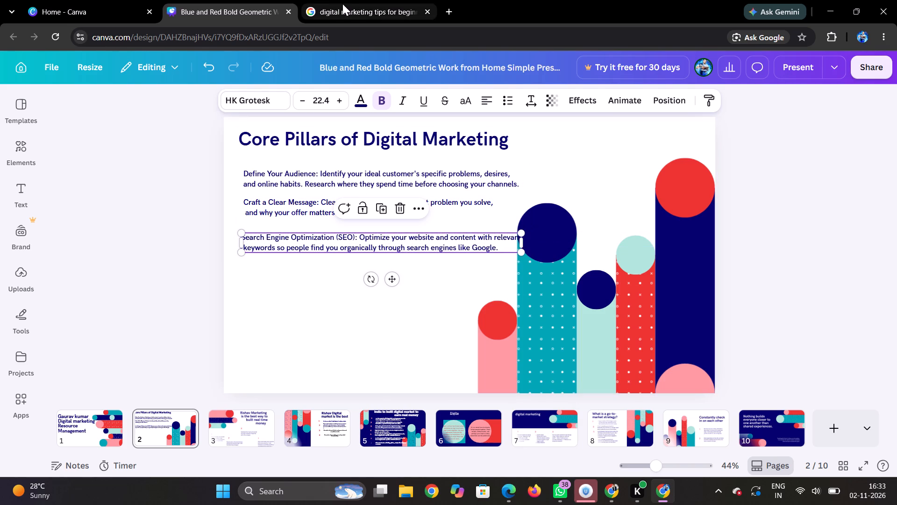
Browse the Google results for digital marketing tips and open DigitalMarketer's "The Ultimate Guide to Digital Marketing".
{"action": "left_click", "coordinate": [342, 4]}
{"action": "scroll", "coordinate": [450, 262], "scroll_direction": "down", "scroll_amount": 5}
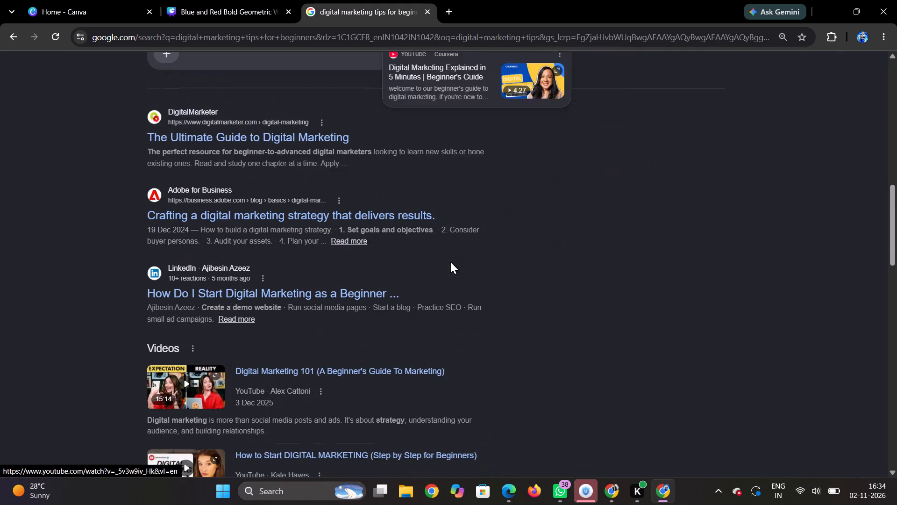
{"action": "scroll", "coordinate": [450, 262], "scroll_direction": "down", "scroll_amount": 5}
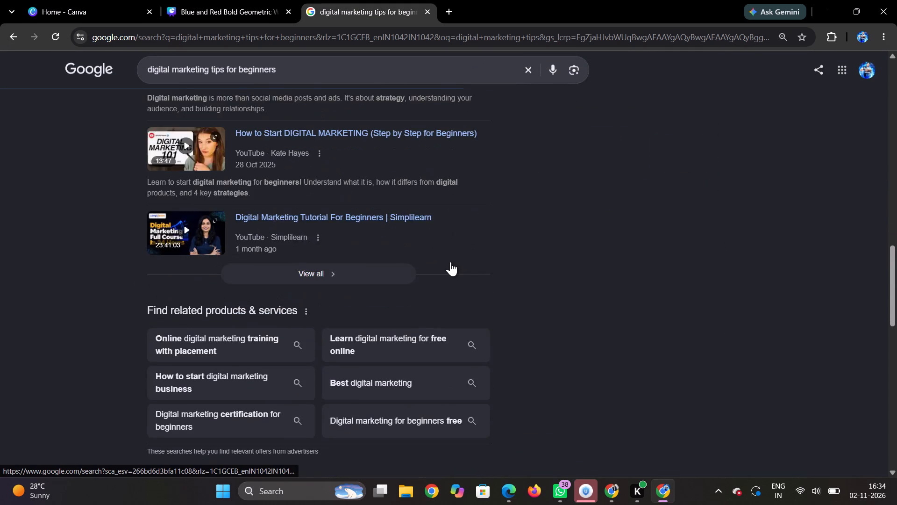
{"action": "scroll", "coordinate": [450, 262], "scroll_direction": "up", "scroll_amount": 6}
{"action": "scroll", "coordinate": [450, 262], "scroll_direction": "down", "scroll_amount": 2}
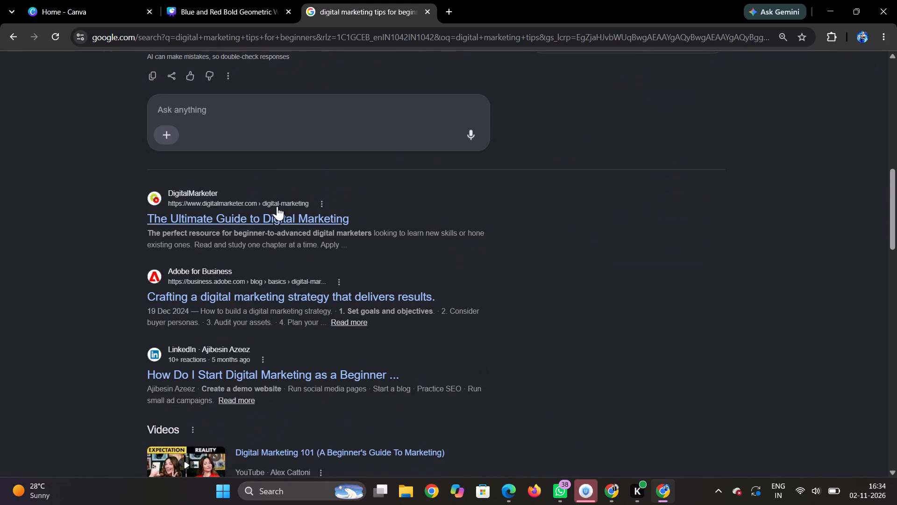
{"action": "left_click", "coordinate": [288, 230]}
{"action": "left_click", "coordinate": [288, 223]}
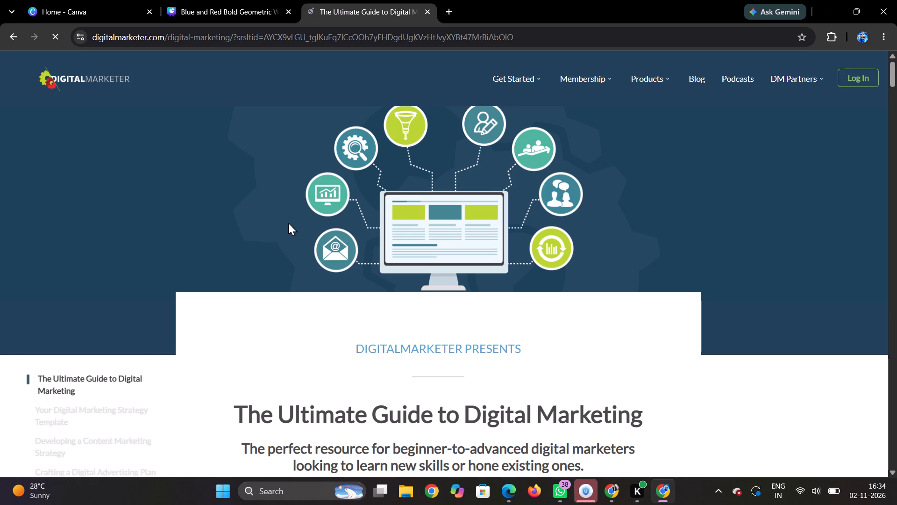
Copy the highlighted definition under "What is Digital Marketing?" in the guide and paste it onto page 2 of the Canva presentation.
{"action": "scroll", "coordinate": [288, 223], "scroll_direction": "down", "scroll_amount": 2}
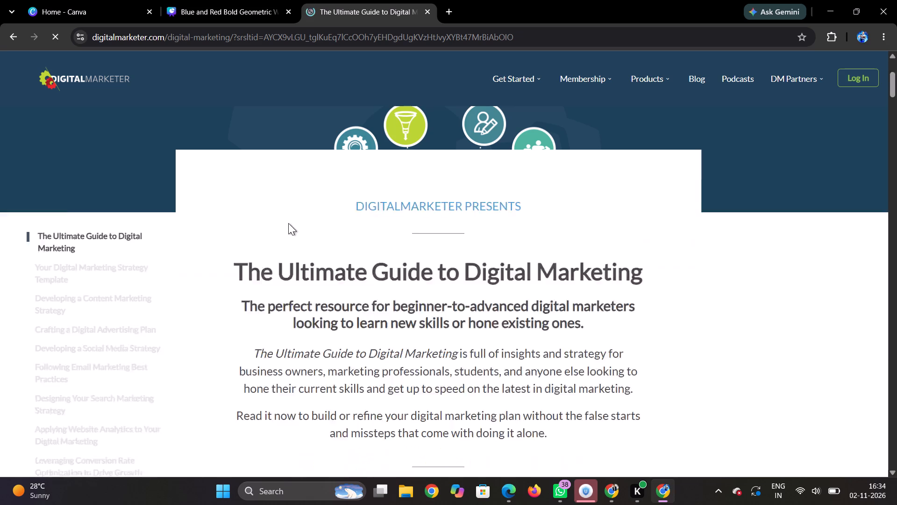
{"action": "scroll", "coordinate": [288, 223], "scroll_direction": "down", "scroll_amount": 1}
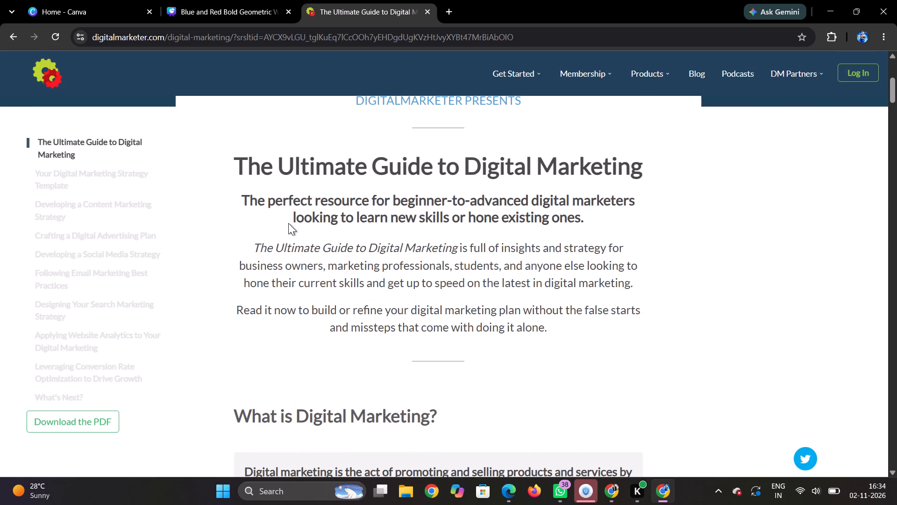
{"action": "scroll", "coordinate": [288, 223], "scroll_direction": "down", "scroll_amount": 2}
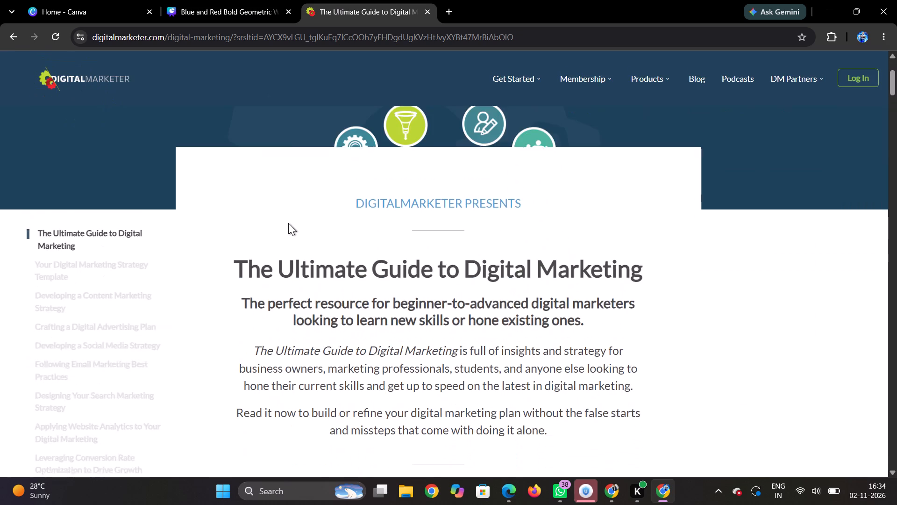
{"action": "scroll", "coordinate": [288, 223], "scroll_direction": "down", "scroll_amount": 2}
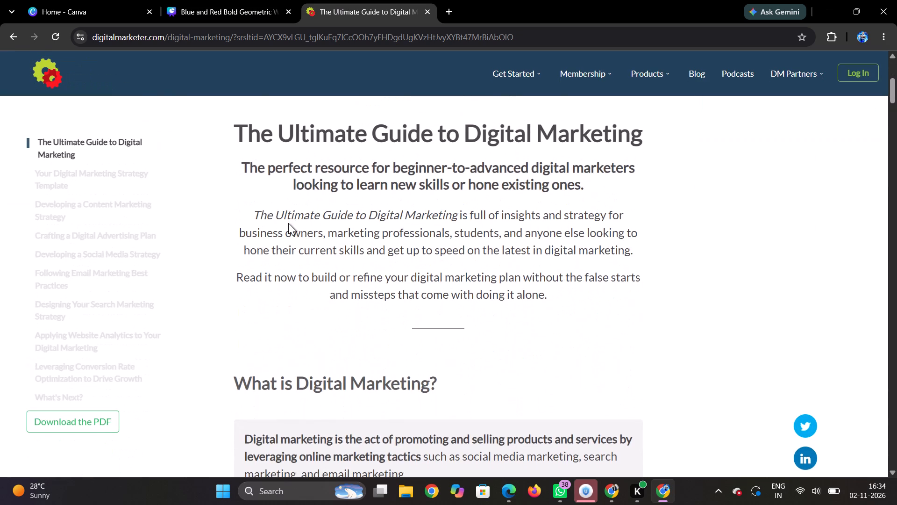
{"action": "scroll", "coordinate": [288, 223], "scroll_direction": "down", "scroll_amount": 2}
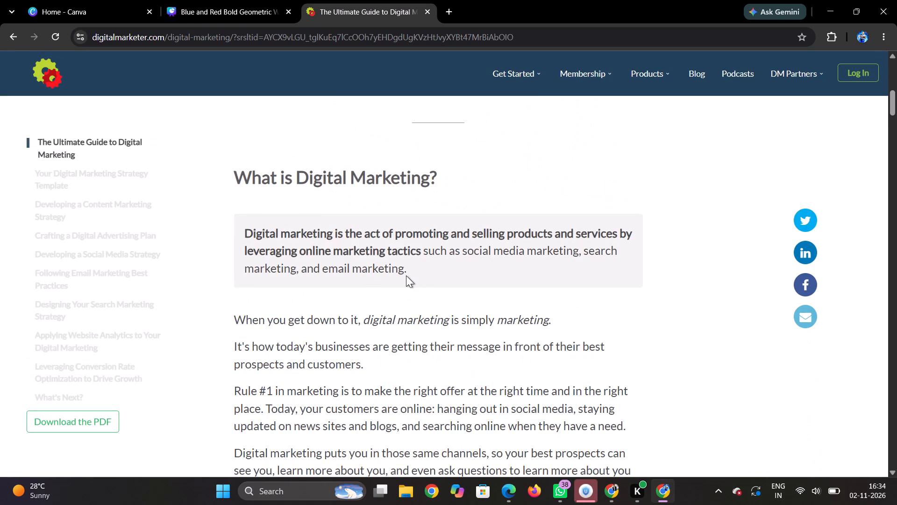
{"action": "left_click_drag", "start_coordinate": [406, 275], "coordinate": [242, 235]}
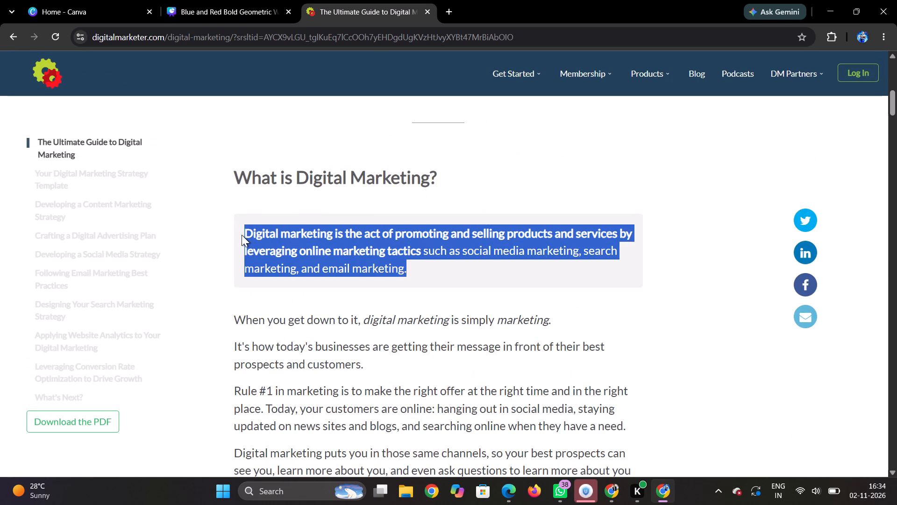
{"action": "key", "text": "ctrl+c"}
{"action": "left_click", "coordinate": [354, 0]}
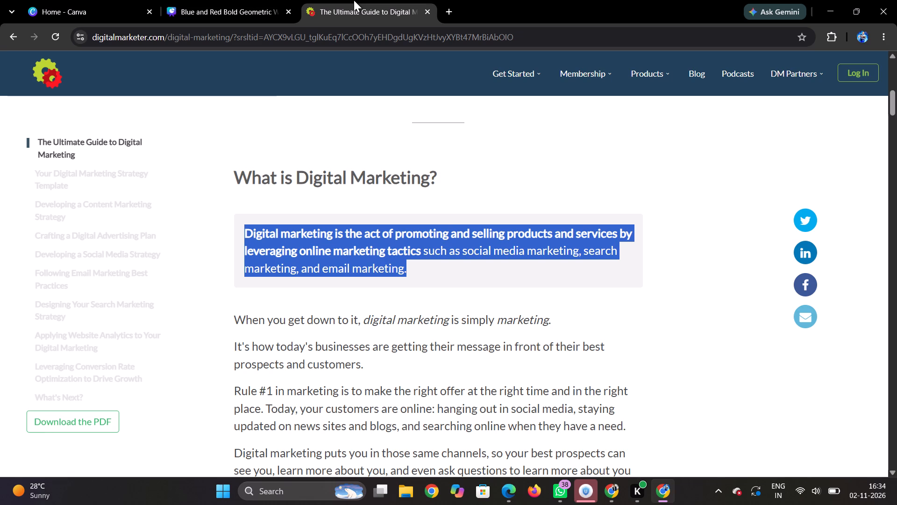
{"action": "right_click", "coordinate": [298, 231]}
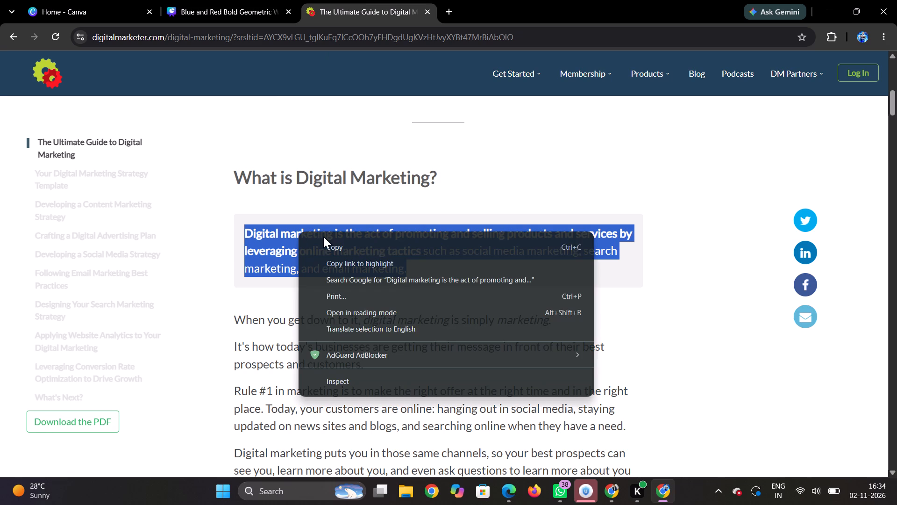
{"action": "left_click", "coordinate": [326, 239]}
{"action": "left_click", "coordinate": [261, 0]}
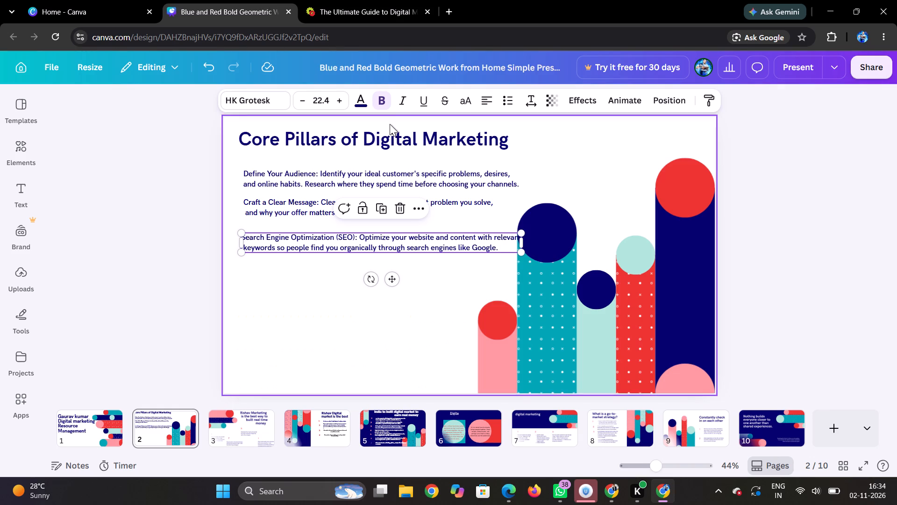
{"action": "left_click", "coordinate": [296, 293]}
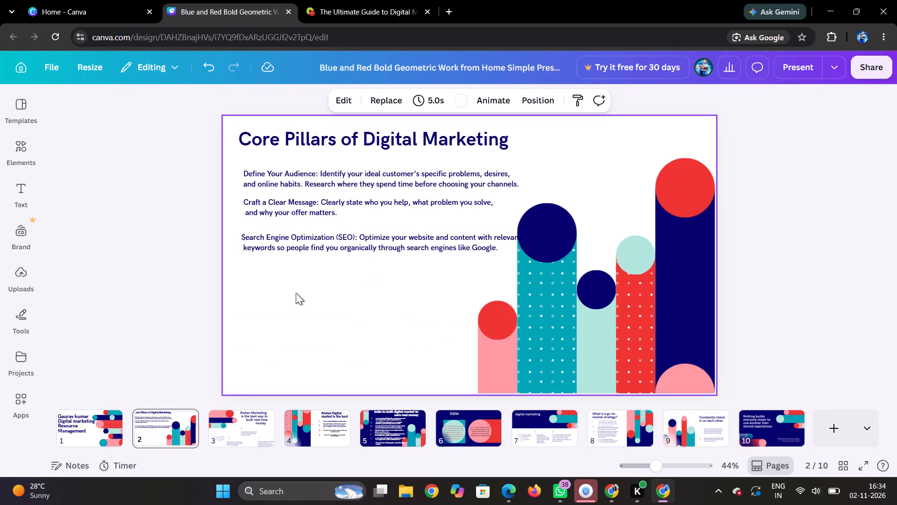
{"action": "right_click", "coordinate": [296, 293]}
{"action": "left_click", "coordinate": [388, 286]}
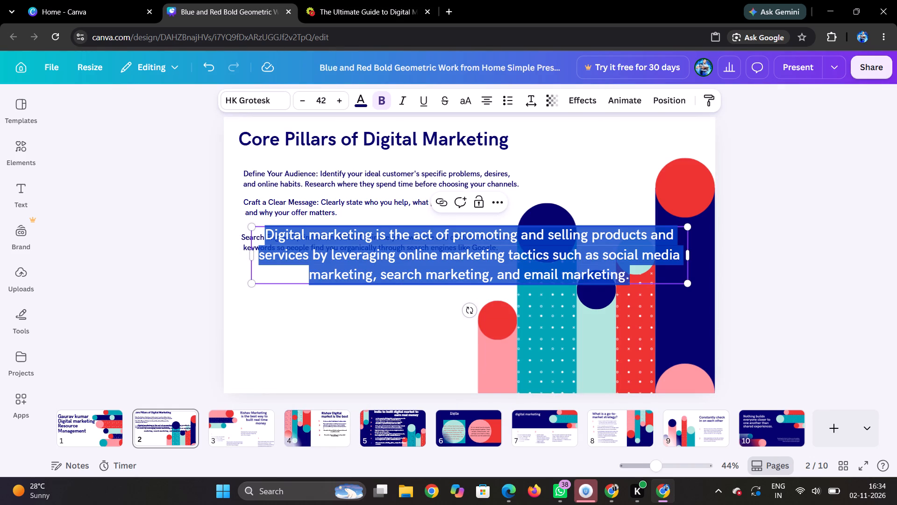
Move the pasted digital marketing definition just beneath the "Search Engine Optimization (SEO)" text.
{"action": "left_click_drag", "start_coordinate": [648, 226], "coordinate": [642, 284]}
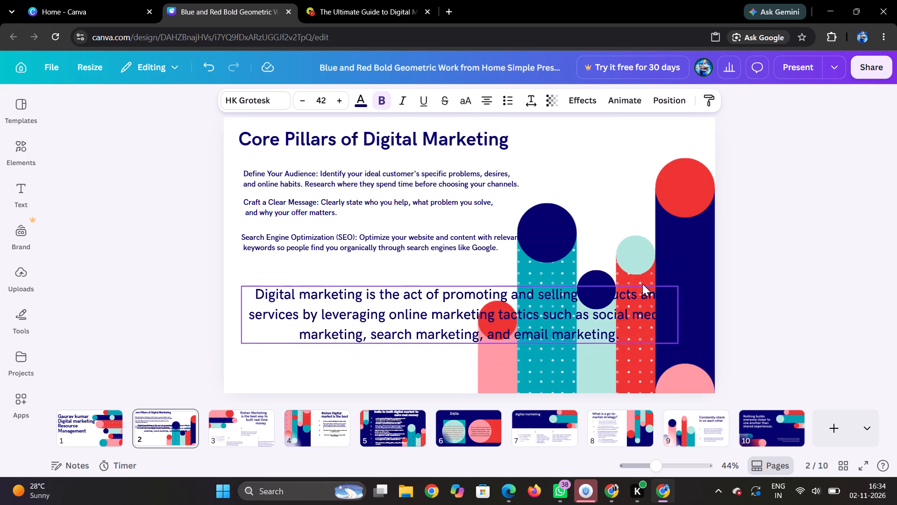
{"action": "left_click_drag", "start_coordinate": [642, 284], "coordinate": [638, 268]}
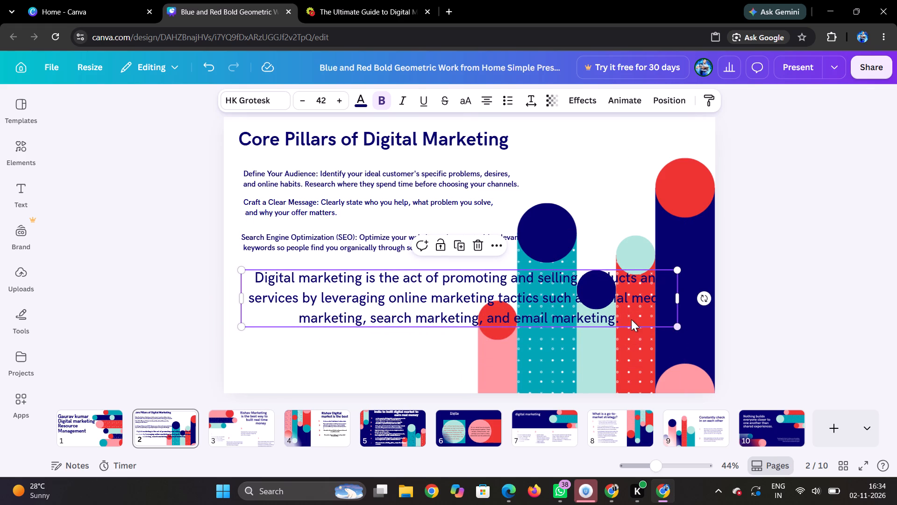
Set the digital marketing definition's font size to 22.4.
{"action": "left_click", "coordinate": [631, 319]}
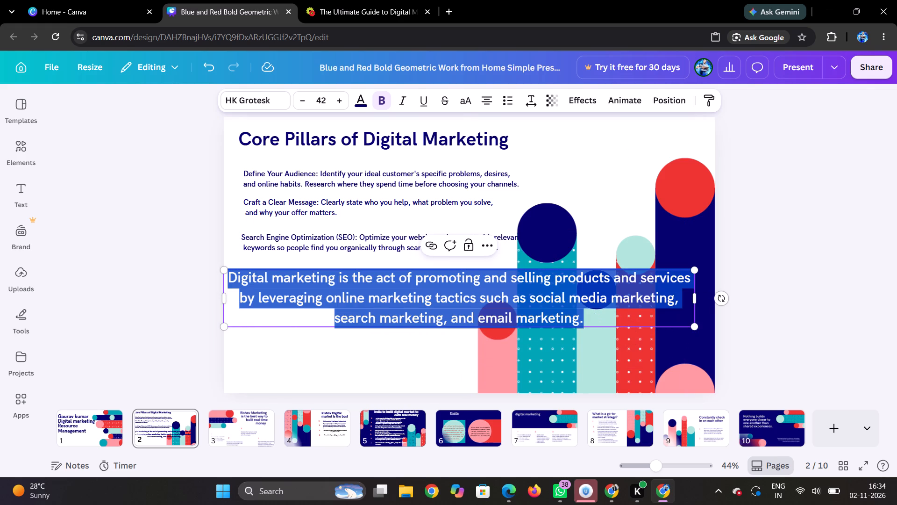
{"action": "triple_click", "coordinate": [296, 96]}
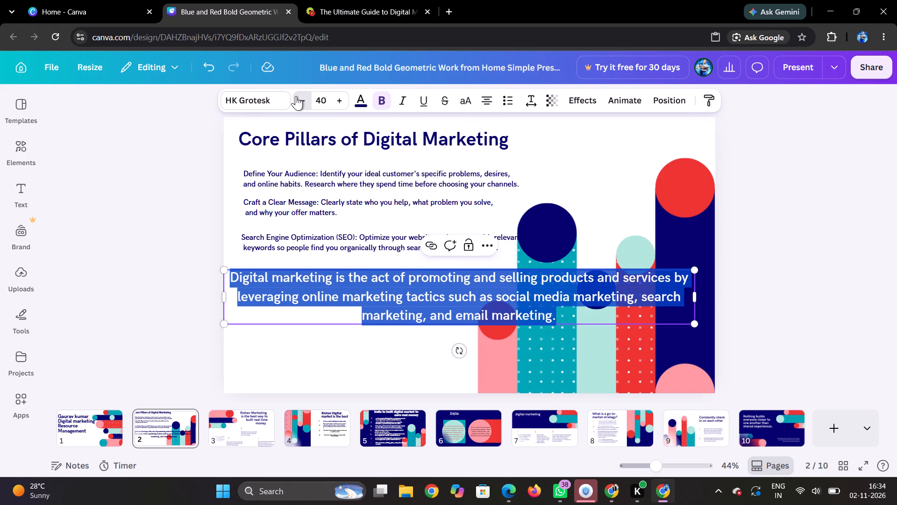
{"action": "left_click", "coordinate": [296, 96]}
{"action": "left_click", "coordinate": [296, 96]}
{"action": "left_click", "coordinate": [296, 96]}
{"action": "left_click", "coordinate": [296, 96]}
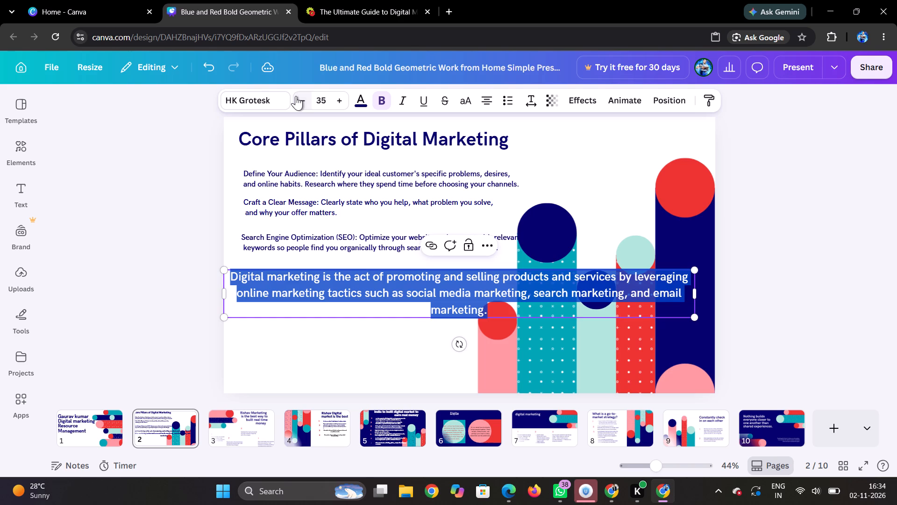
{"action": "left_click", "coordinate": [296, 96]}
{"action": "left_click", "coordinate": [296, 96]}
{"action": "left_click", "coordinate": [296, 96]}
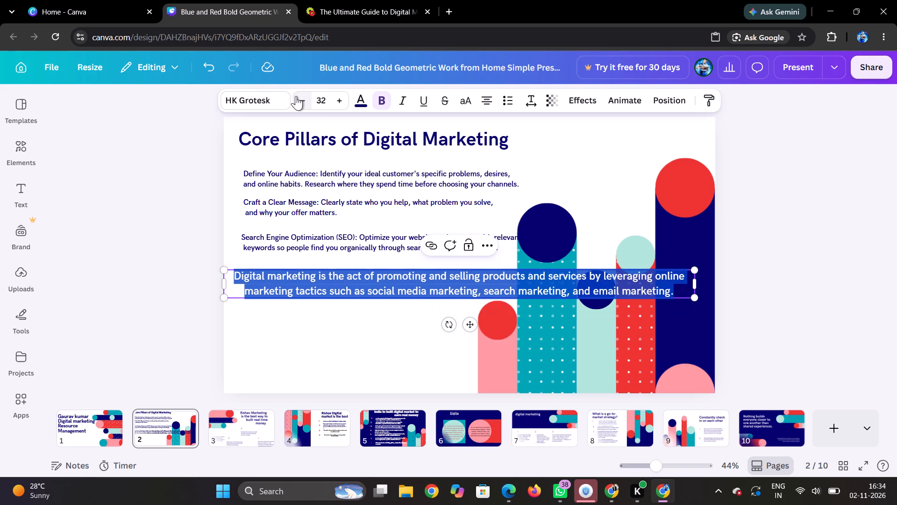
{"action": "double_click", "coordinate": [296, 96]}
{"action": "left_click", "coordinate": [296, 96]}
{"action": "triple_click", "coordinate": [296, 96]}
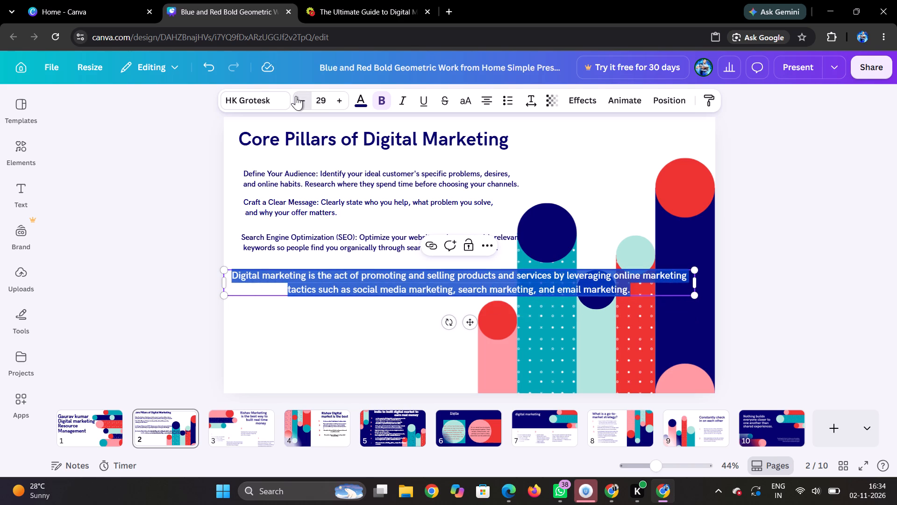
{"action": "double_click", "coordinate": [296, 96]}
{"action": "left_click", "coordinate": [296, 96]}
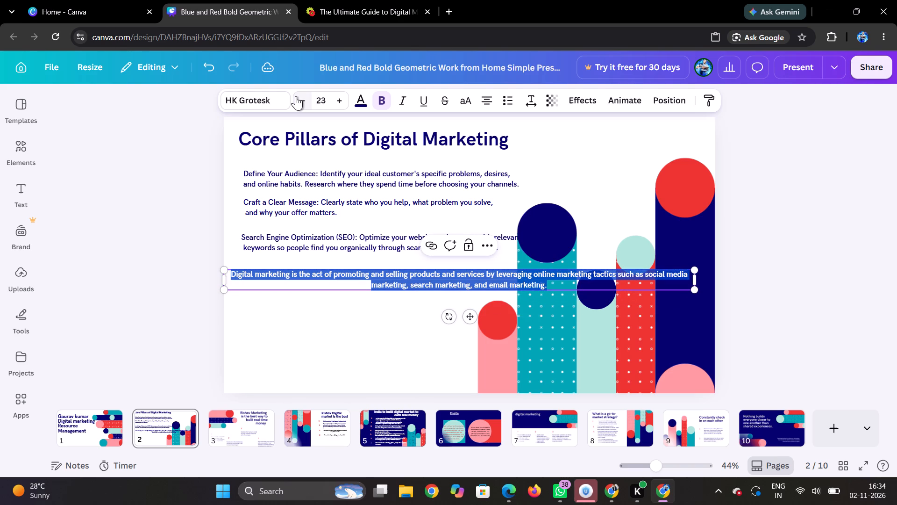
{"action": "left_click", "coordinate": [296, 96]}
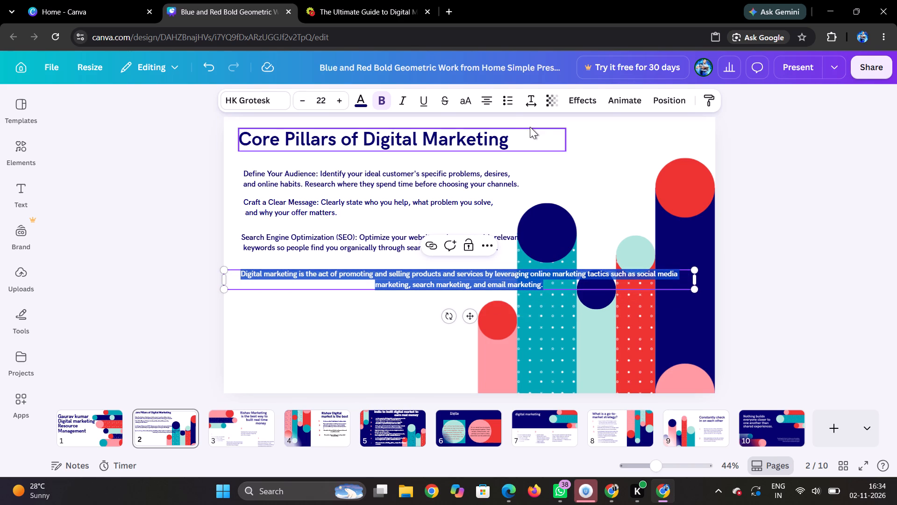
{"action": "left_click", "coordinate": [326, 103]}
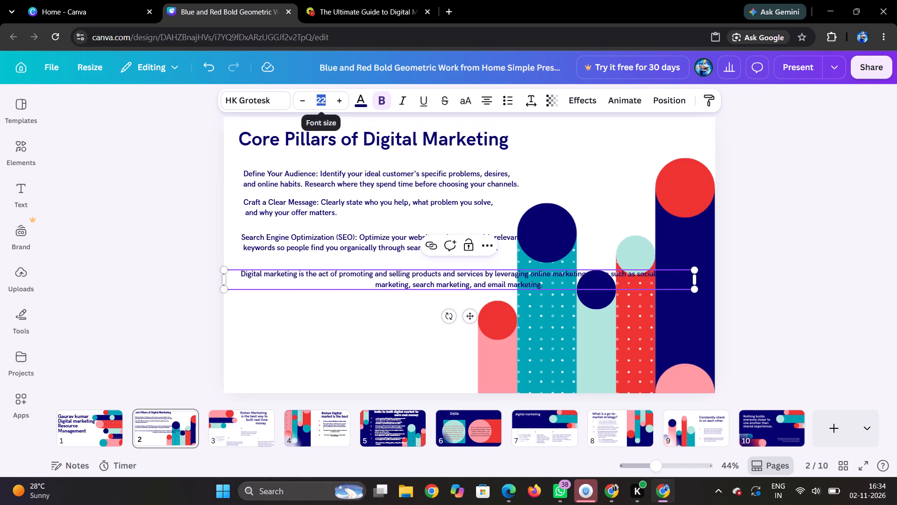
{"action": "type", "text": "22.4"}
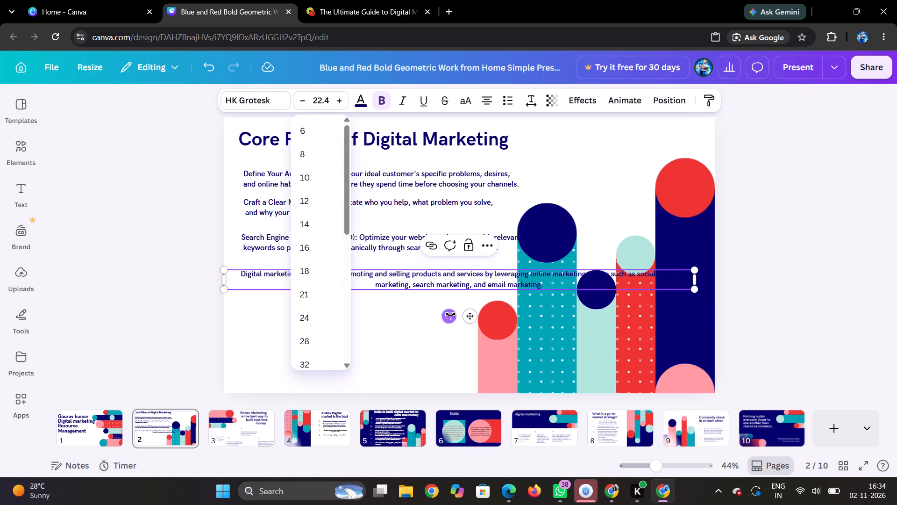
{"action": "left_click", "coordinate": [434, 348]}
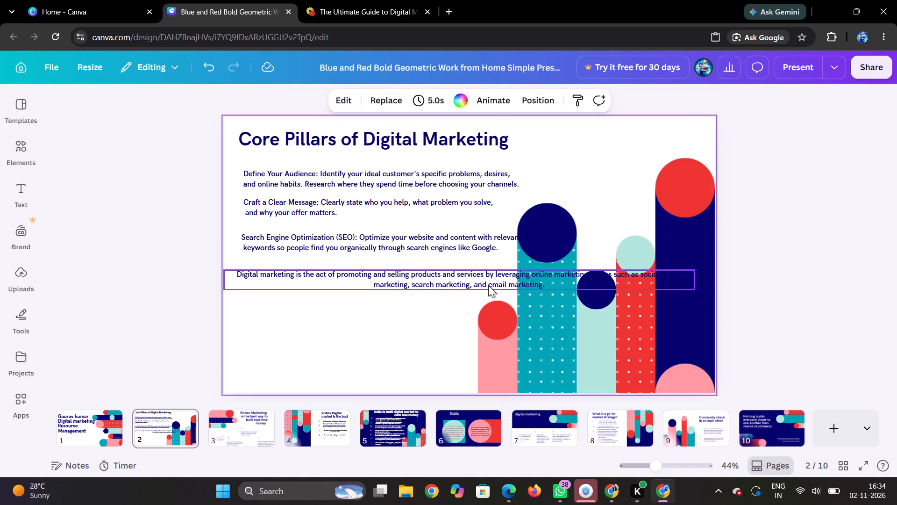
Break the definition's first line after "selling products and", so that "services by leveraging" starts the second line.
{"action": "left_click", "coordinate": [454, 270]}
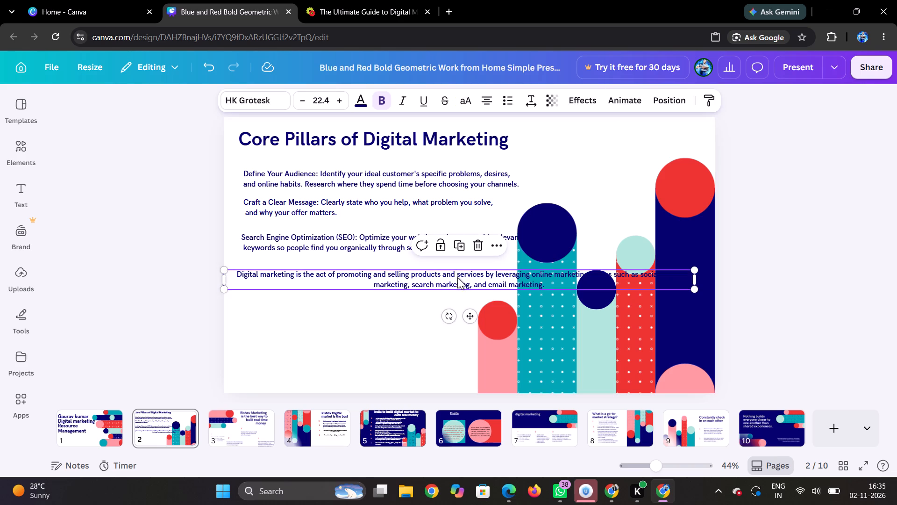
{"action": "left_click", "coordinate": [457, 274]}
{"action": "left_click", "coordinate": [457, 274]}
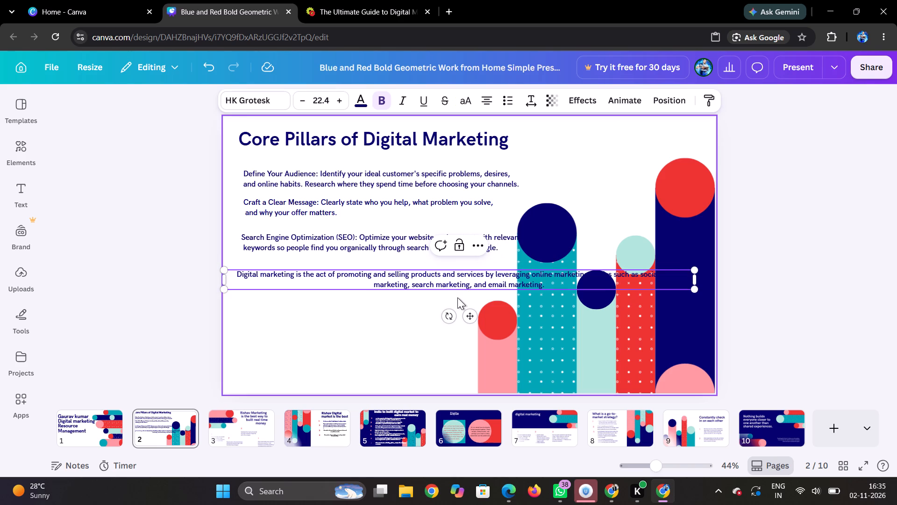
{"action": "key", "text": "Return"}
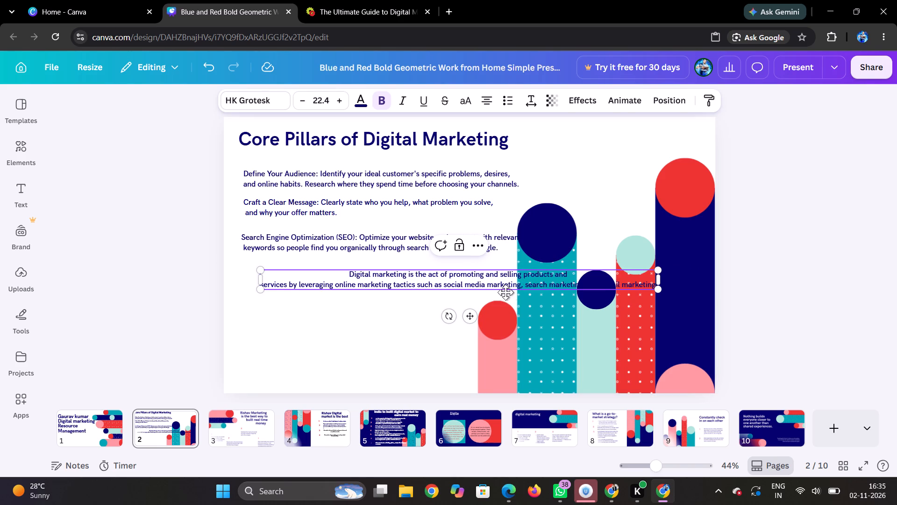
Break the definition's second line after "social media marketing," so that "search marketing, and email marketing." forms a third line.
{"action": "left_click", "coordinate": [525, 287]}
{"action": "key", "text": "Return"}
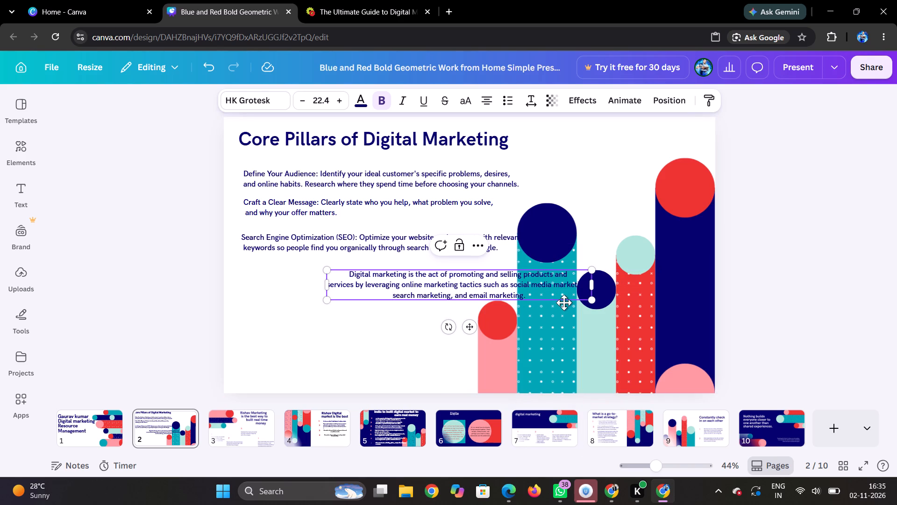
Move the three-line definition beneath the "Search Engine Optimization (SEO)" text, clear of the coloured columns.
{"action": "left_click_drag", "start_coordinate": [565, 301], "coordinate": [478, 293]}
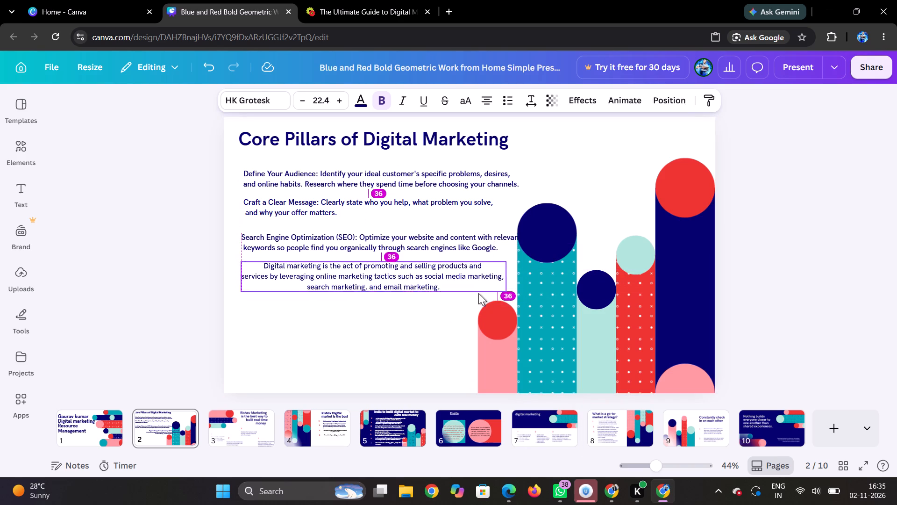
{"action": "left_click_drag", "start_coordinate": [478, 293], "coordinate": [474, 297]}
Left-align all of the digital marketing definition's text.
{"action": "left_click", "coordinate": [443, 289]}
{"action": "left_click_drag", "start_coordinate": [443, 289], "coordinate": [315, 278]}
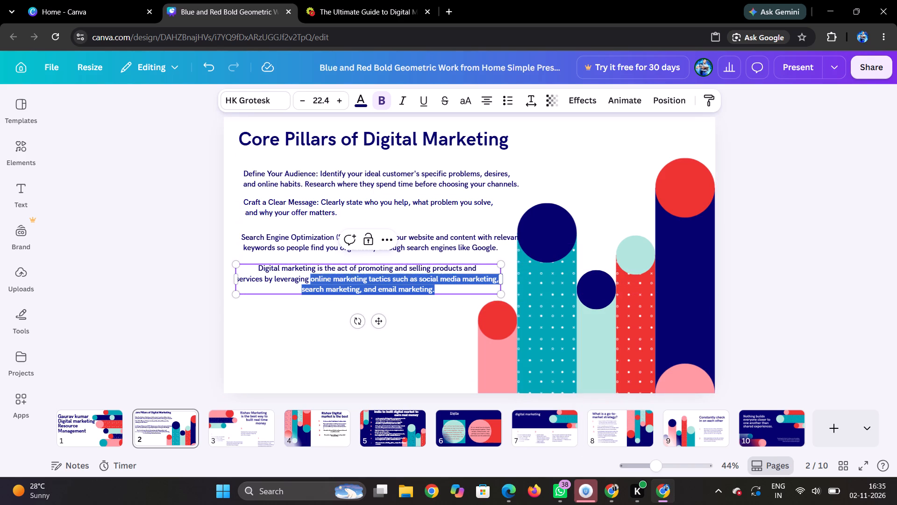
{"action": "left_click_drag", "start_coordinate": [315, 278], "coordinate": [243, 266]}
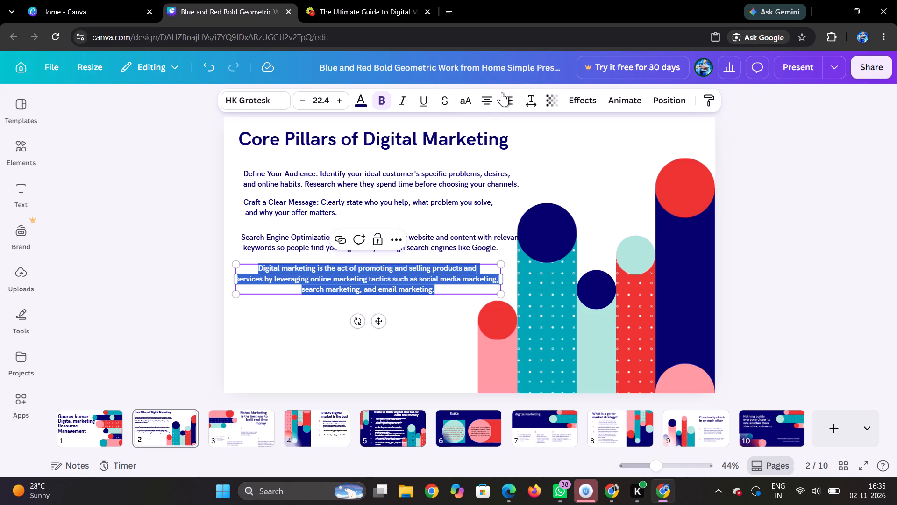
{"action": "left_click", "coordinate": [489, 99]}
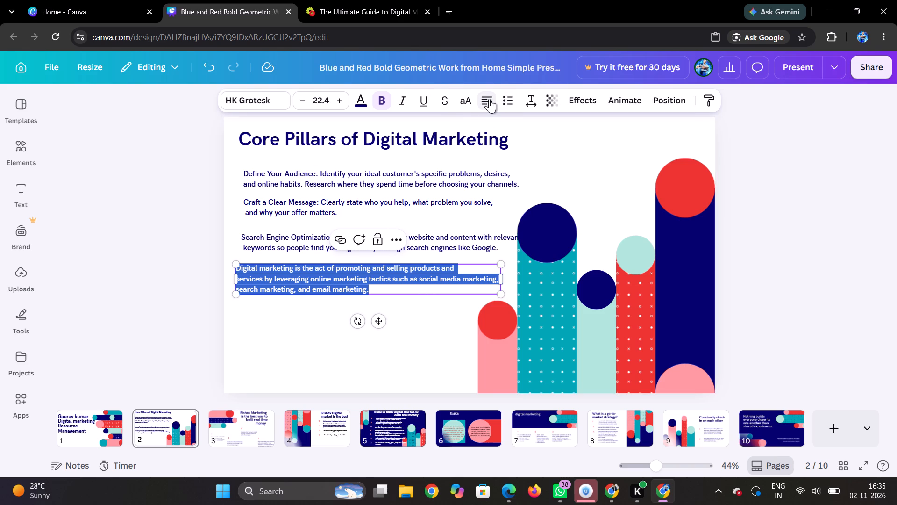
{"action": "left_click", "coordinate": [450, 341]}
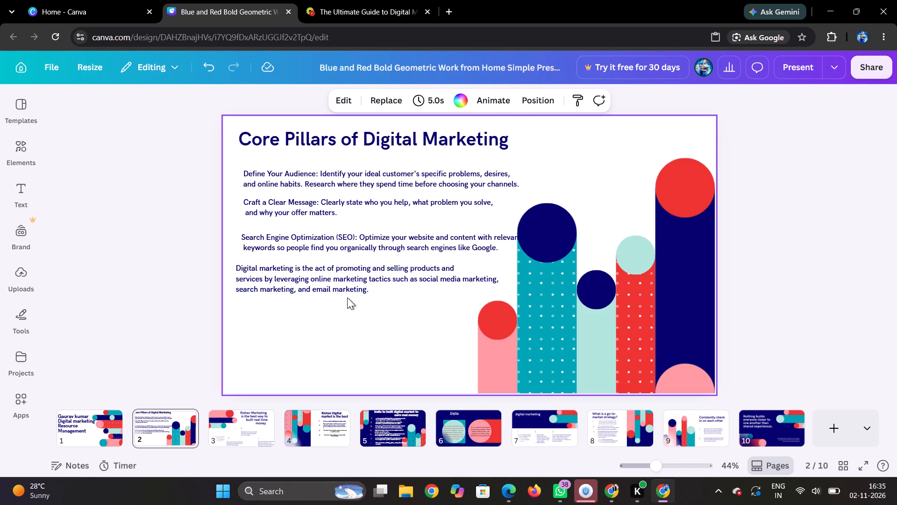
Nudge the definition's text box so its left edge lines up with the "Search Engine Optimization (SEO)" text above.
{"action": "left_click", "coordinate": [336, 293]}
{"action": "left_click_drag", "start_coordinate": [378, 321], "coordinate": [385, 325]}
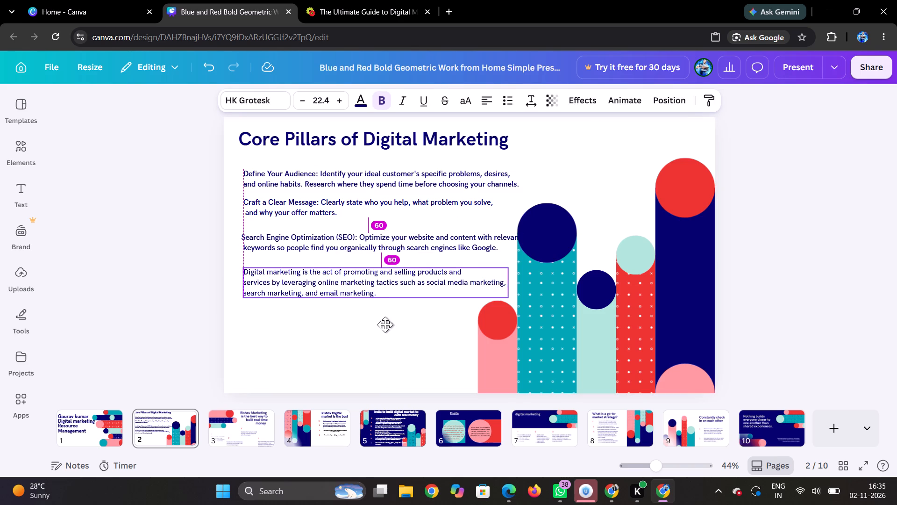
{"action": "left_click_drag", "start_coordinate": [385, 325], "coordinate": [384, 325]}
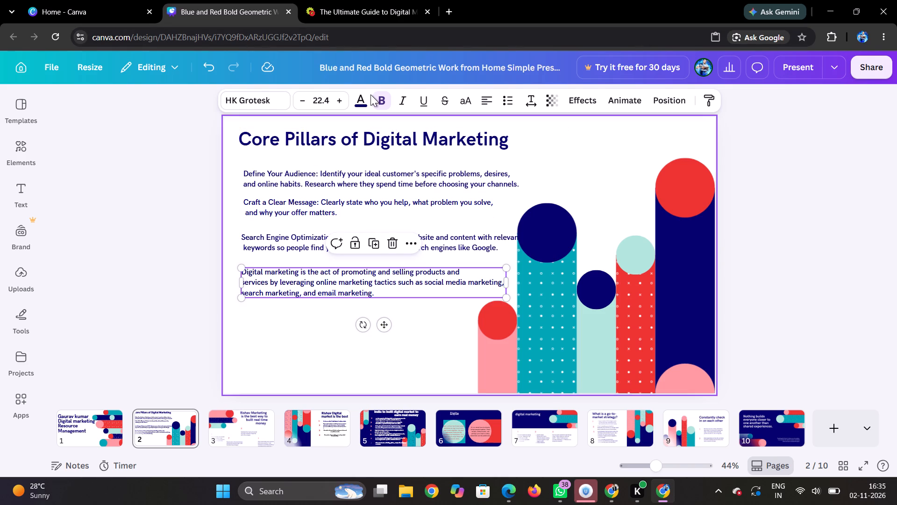
Go to page 5 and open the "India to built digital market to earn real money" heading for text editing.
{"action": "left_click", "coordinate": [394, 436]}
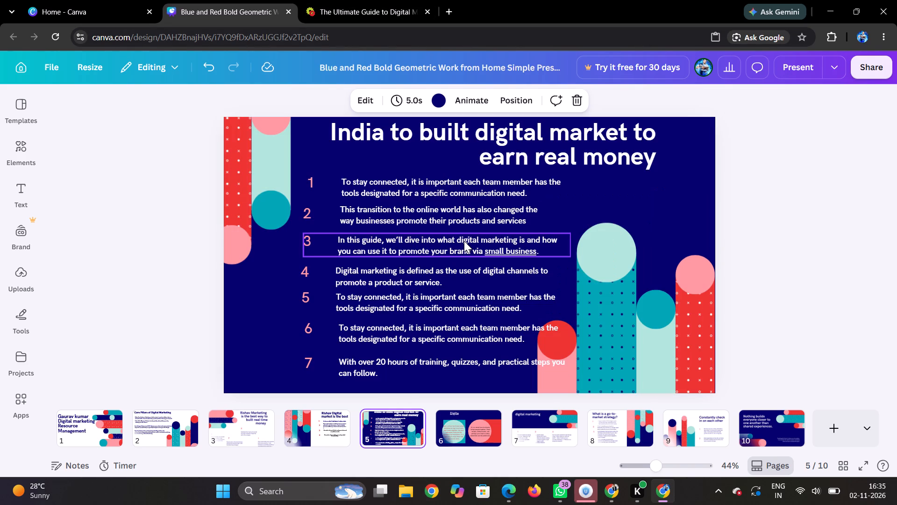
{"action": "left_click", "coordinate": [384, 141]}
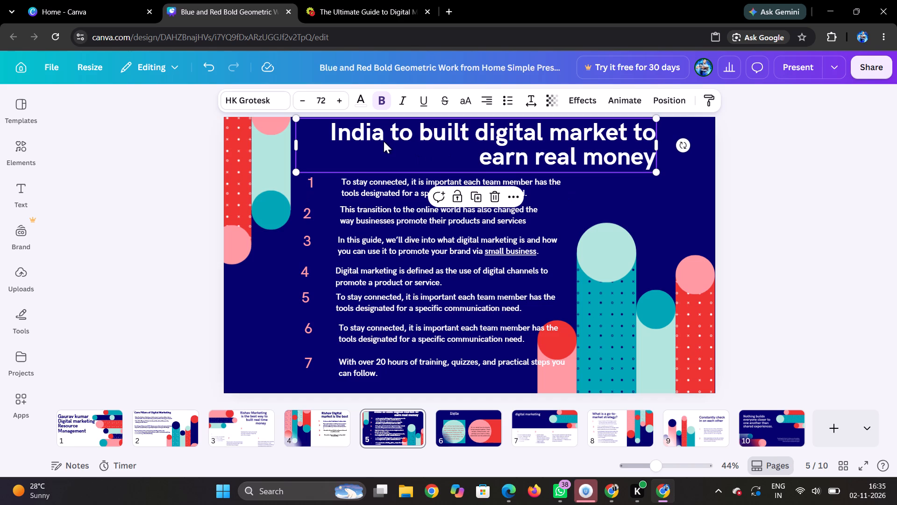
{"action": "left_click", "coordinate": [388, 136]}
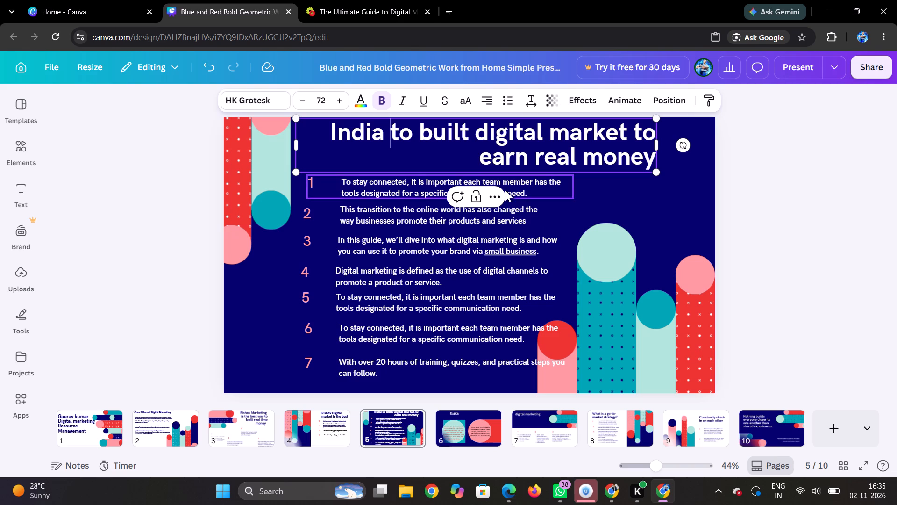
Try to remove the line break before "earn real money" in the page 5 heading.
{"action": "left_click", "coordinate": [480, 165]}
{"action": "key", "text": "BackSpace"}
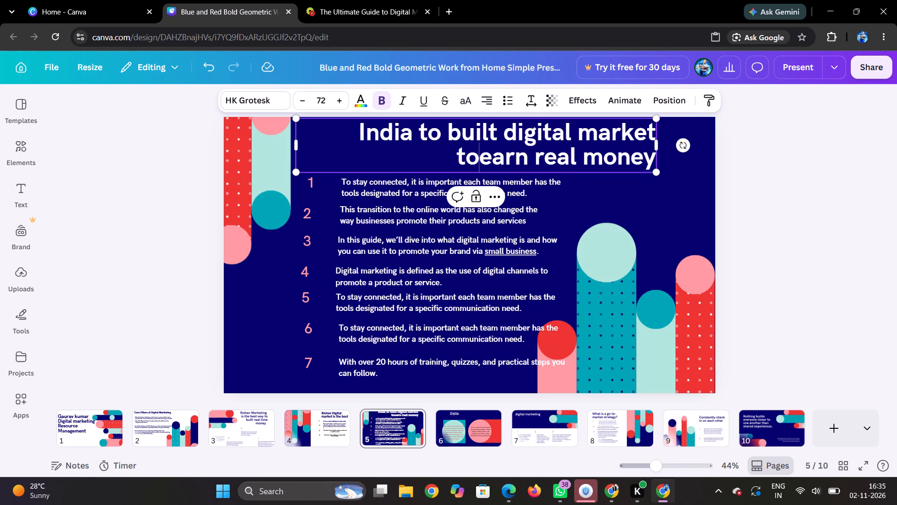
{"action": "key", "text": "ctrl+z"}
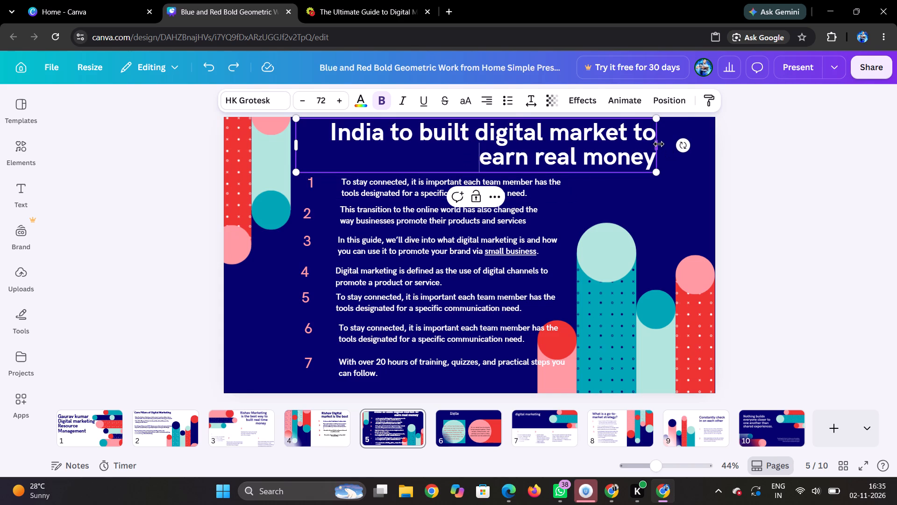
Narrow the page 5 heading's text box slightly by bringing its right edge inward.
{"action": "left_click_drag", "start_coordinate": [658, 144], "coordinate": [670, 138]}
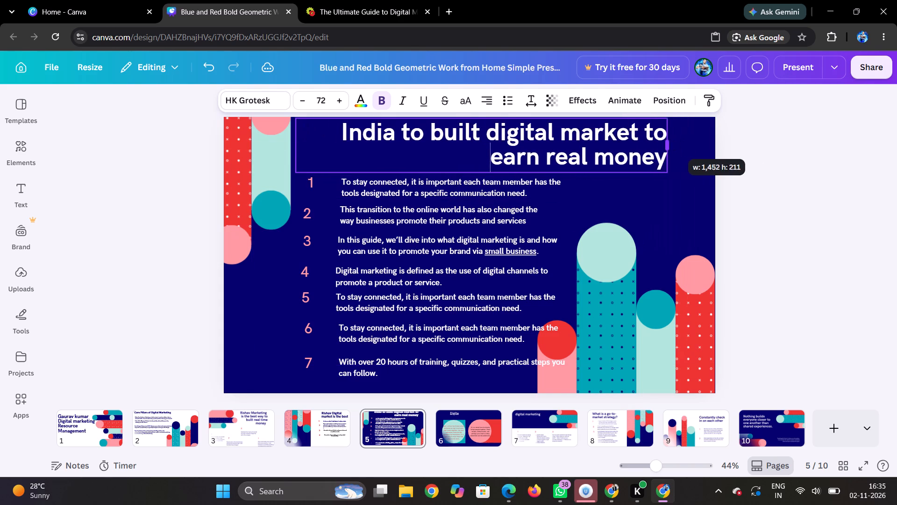
{"action": "left_click_drag", "start_coordinate": [670, 138], "coordinate": [661, 136]}
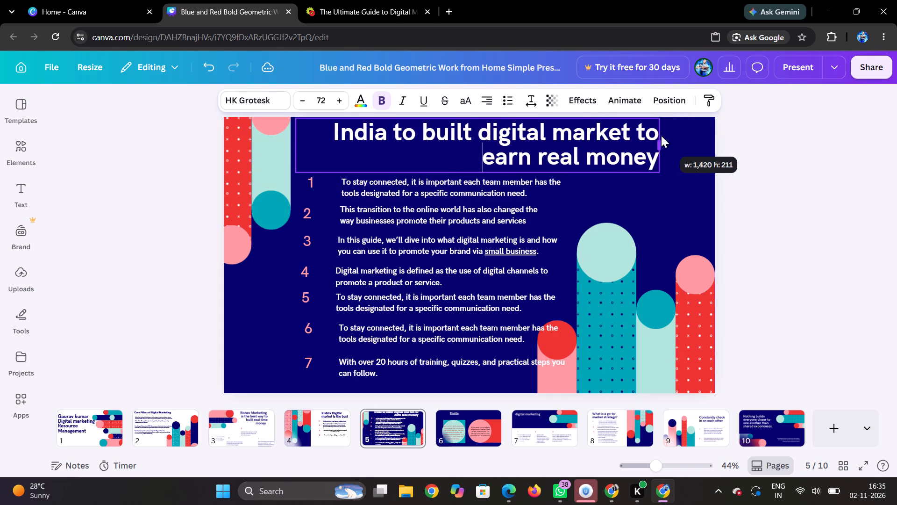
{"action": "left_click_drag", "start_coordinate": [661, 136], "coordinate": [636, 138]}
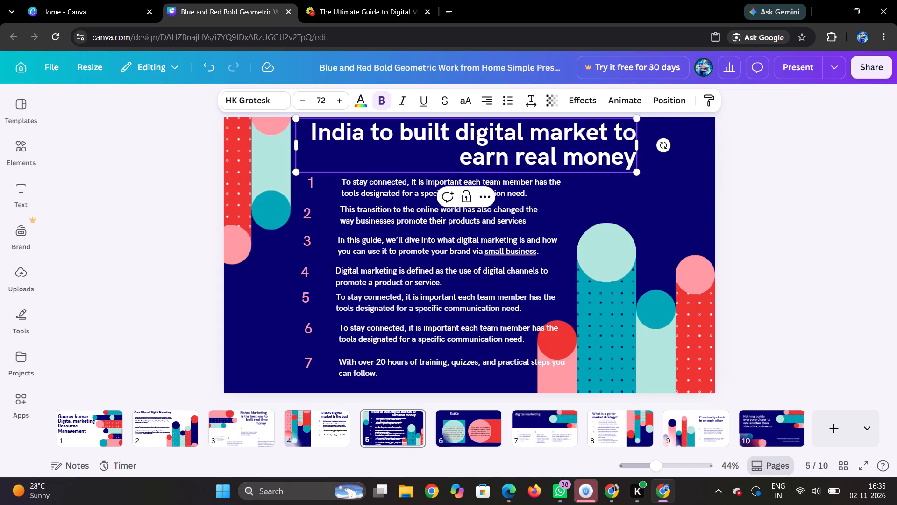
Delete the word "to" at the end of the page 5 heading's first line, after "digital market".
{"action": "key", "text": "BackSpace"}
{"action": "key", "text": "BackSpace"}
{"action": "key", "text": "BackSpace"}
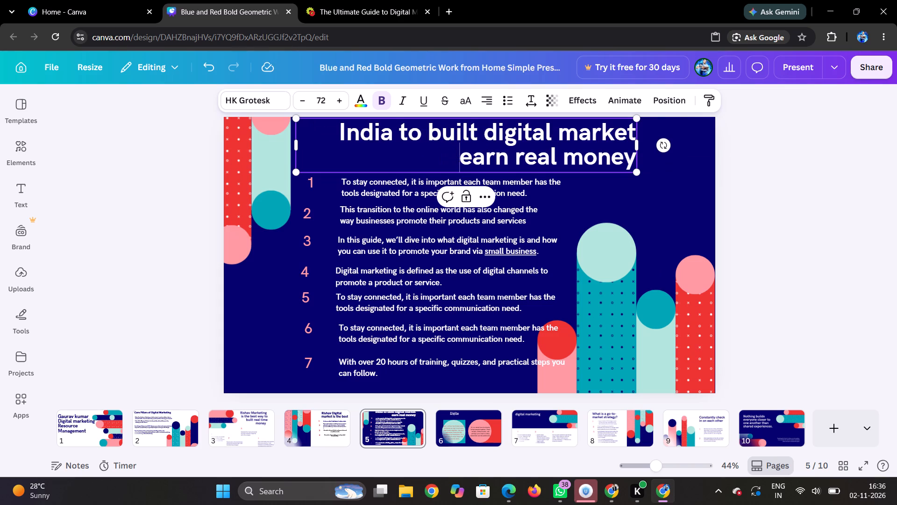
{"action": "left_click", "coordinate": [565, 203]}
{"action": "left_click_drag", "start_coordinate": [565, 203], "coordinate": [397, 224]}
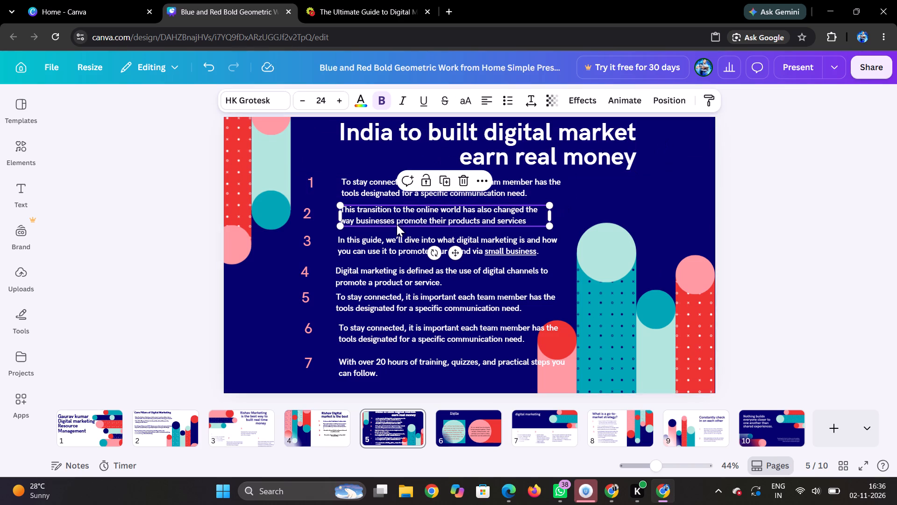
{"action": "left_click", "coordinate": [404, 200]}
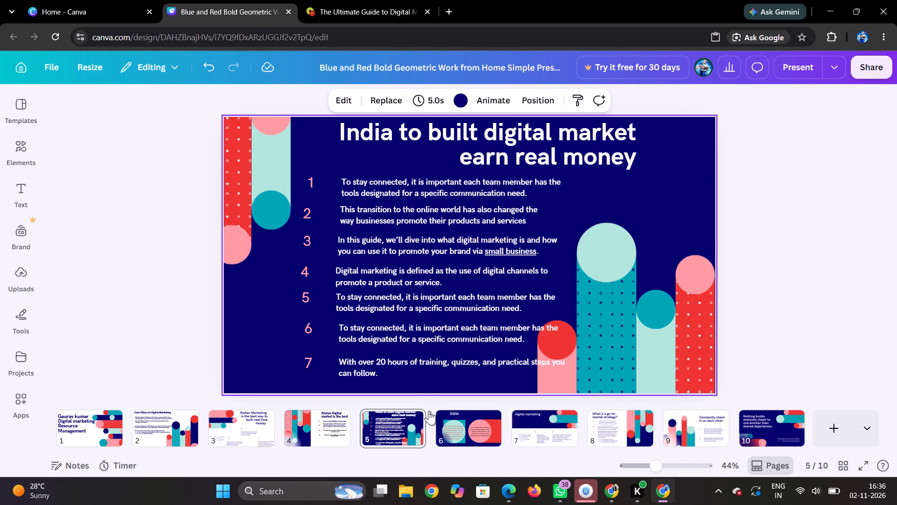
Complete the "Digita" heading on page 6 so it reads "Digital india to begins start".
{"action": "left_click", "coordinate": [473, 428]}
{"action": "left_click_drag", "start_coordinate": [473, 428], "coordinate": [361, 283]}
{"action": "left_click", "coordinate": [361, 283]}
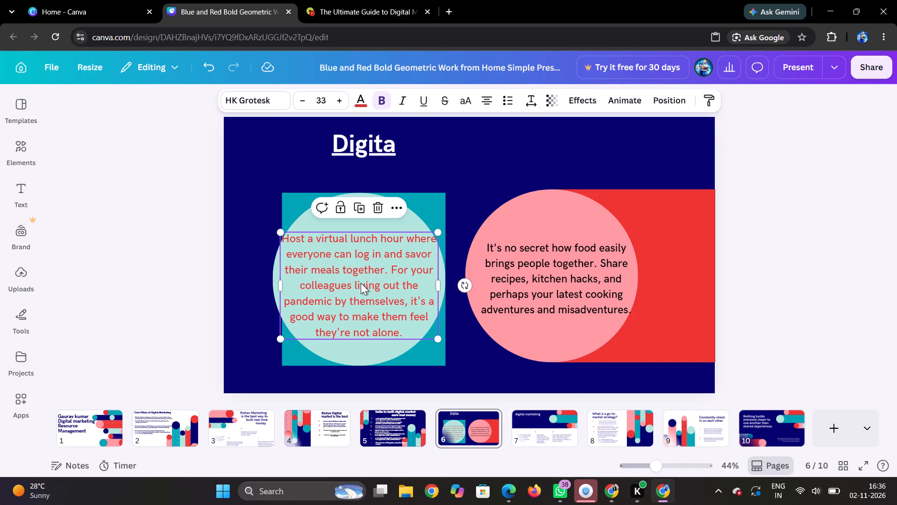
{"action": "left_click", "coordinate": [402, 142]}
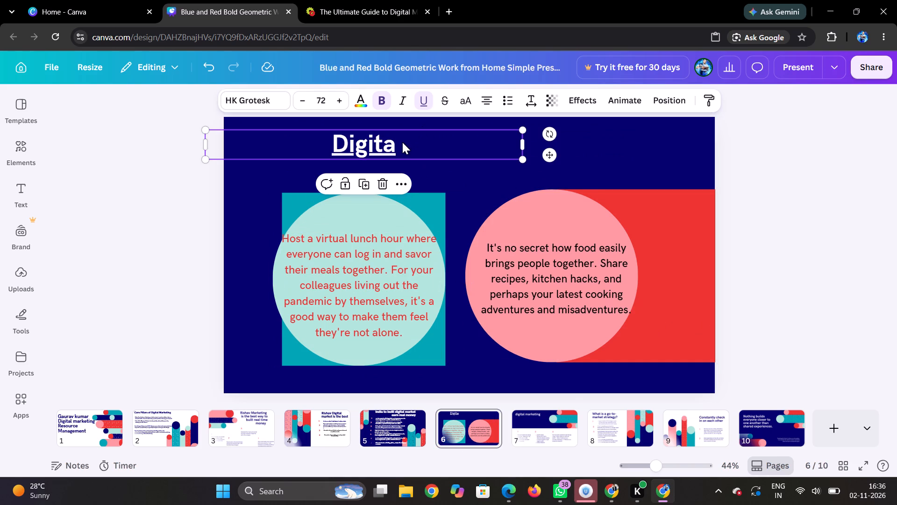
{"action": "left_click", "coordinate": [402, 142]}
{"action": "type", "text": "l india"}
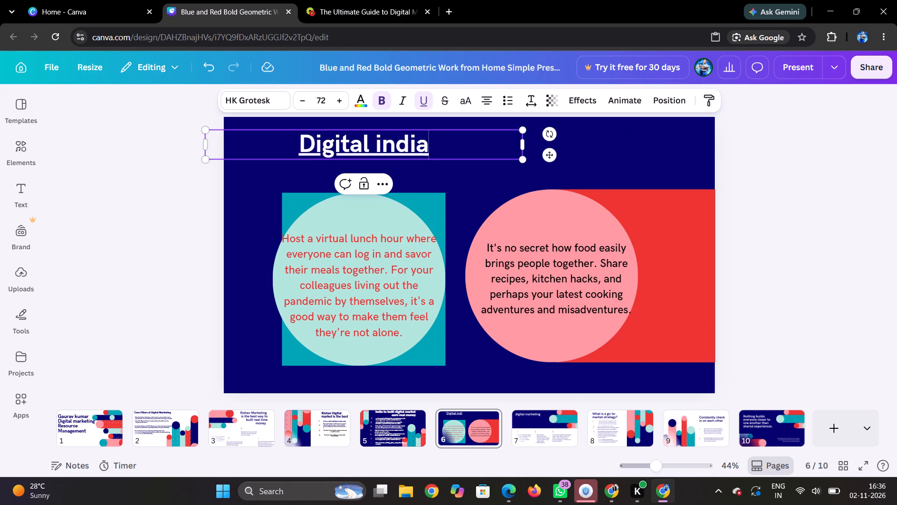
{"action": "key", "text": "space"}
{"action": "type", "text": "to"}
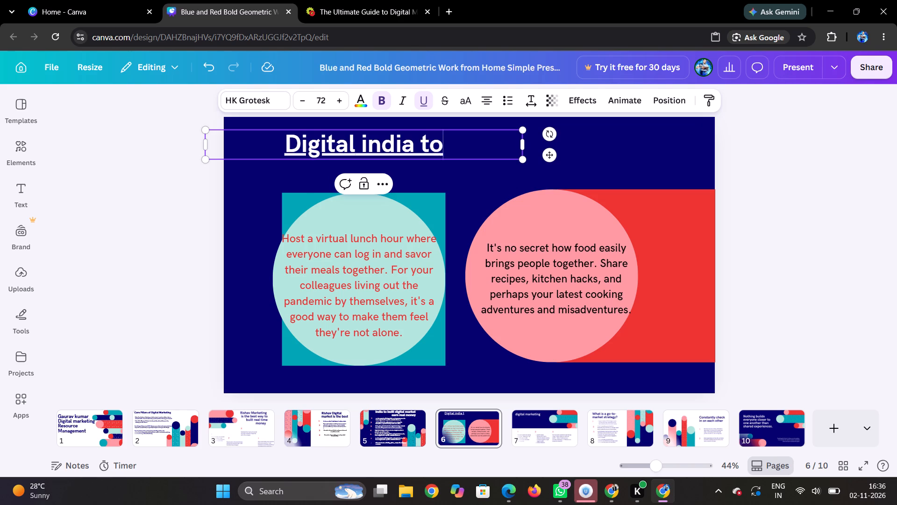
{"action": "key", "text": "space"}
{"action": "type", "text": "bef"}
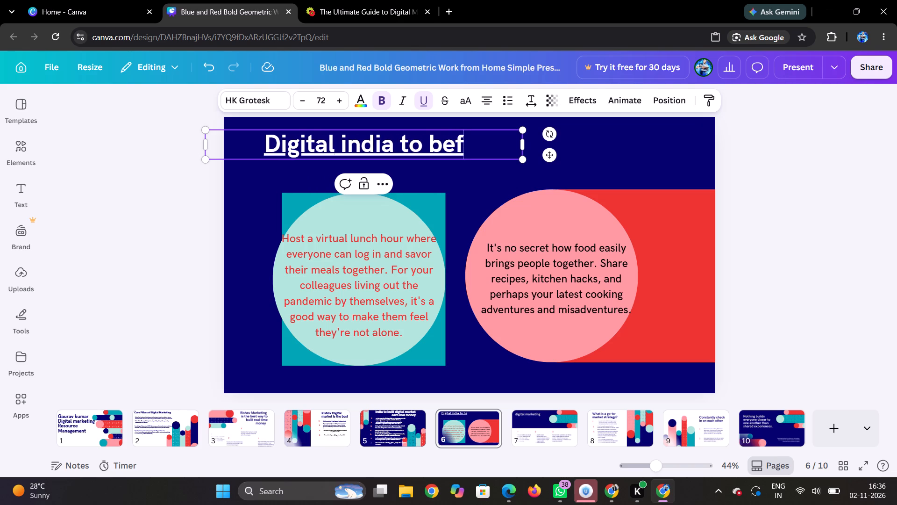
{"action": "key", "text": "i"}
{"action": "key", "text": "BackSpace"}
{"action": "key", "text": "BackSpace"}
{"action": "type", "text": "gin"}
{"action": "type", "text": "s start"}
{"action": "key", "text": "space"}
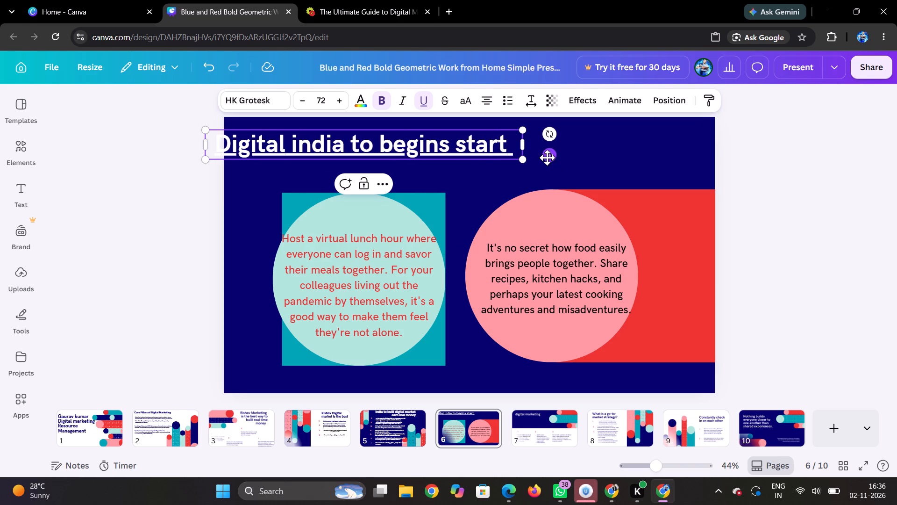
Move the page 6 heading to the right and slightly up, above the two circles.
{"action": "left_click_drag", "start_coordinate": [547, 158], "coordinate": [597, 151]}
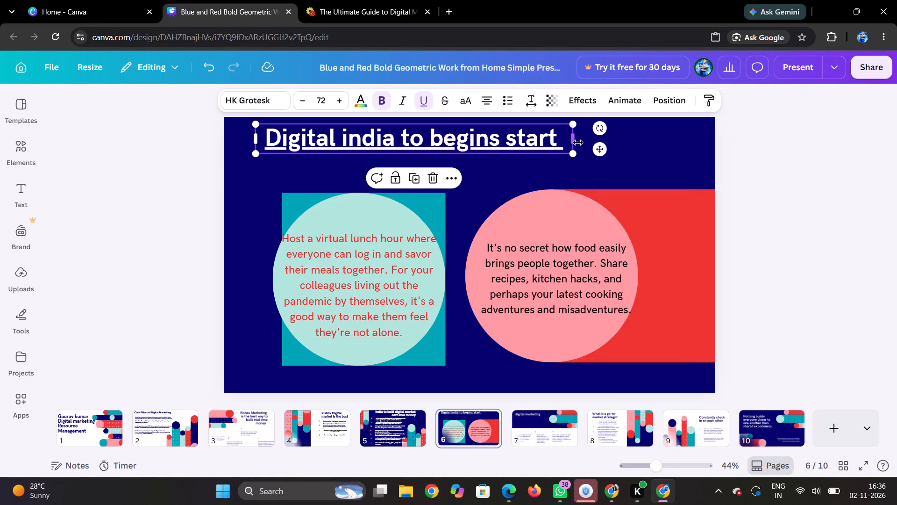
Delete the "Host a virtual lunch hour" paragraph from the mint circle on page 6.
{"action": "left_click", "coordinate": [410, 264]}
{"action": "left_click", "coordinate": [409, 332]}
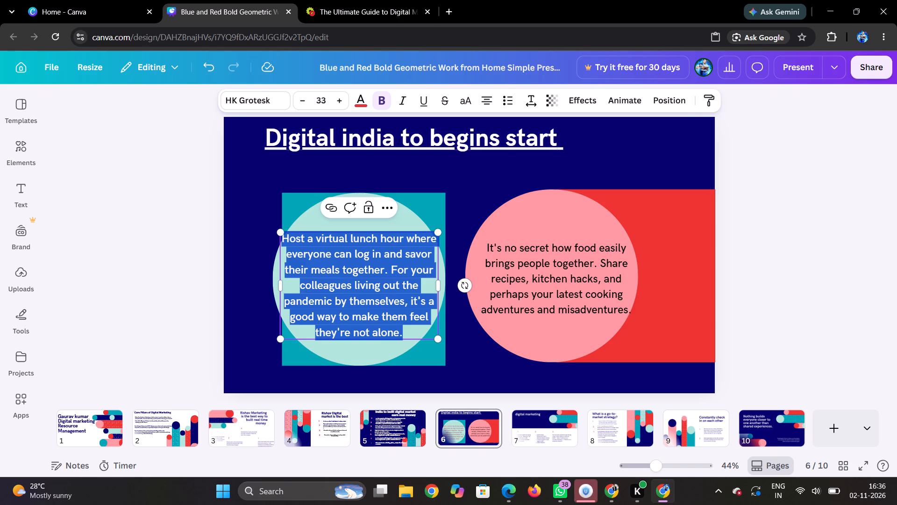
{"action": "left_click", "coordinate": [593, 289]}
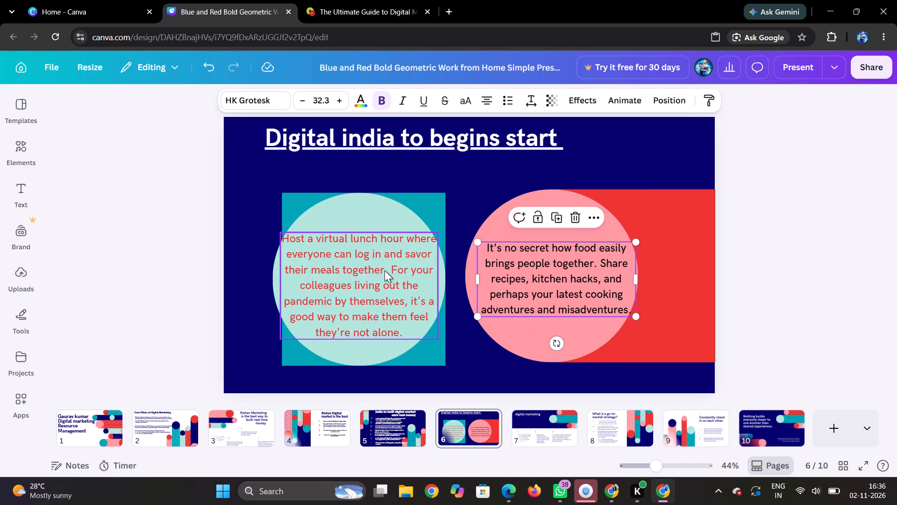
{"action": "left_click", "coordinate": [384, 270]}
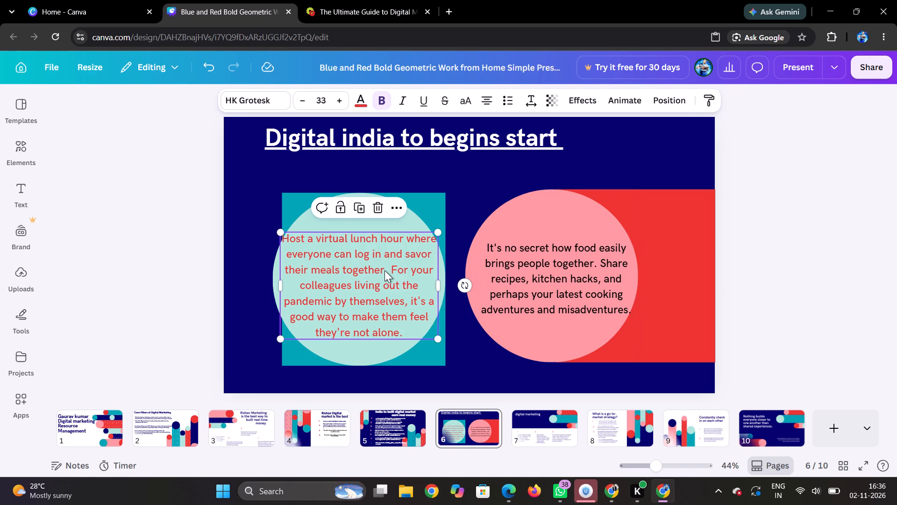
{"action": "left_click", "coordinate": [403, 308]}
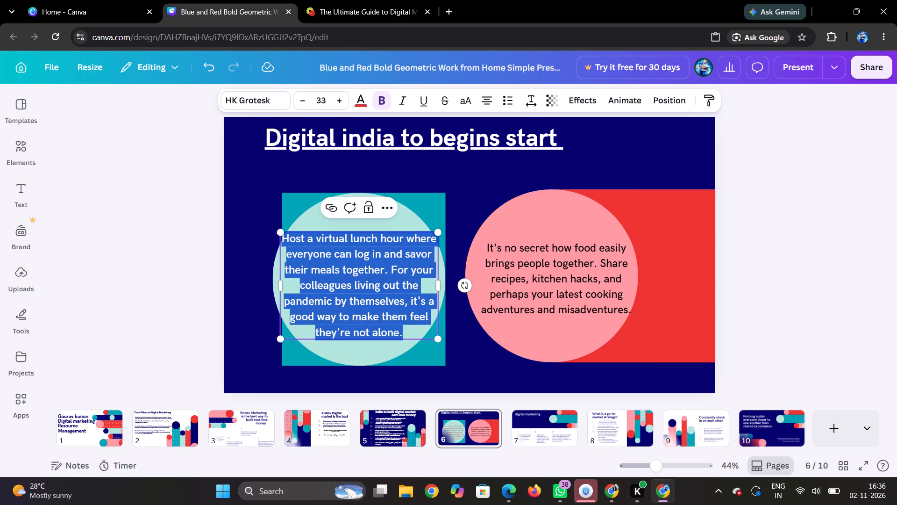
{"action": "key", "text": "BackSpace"}
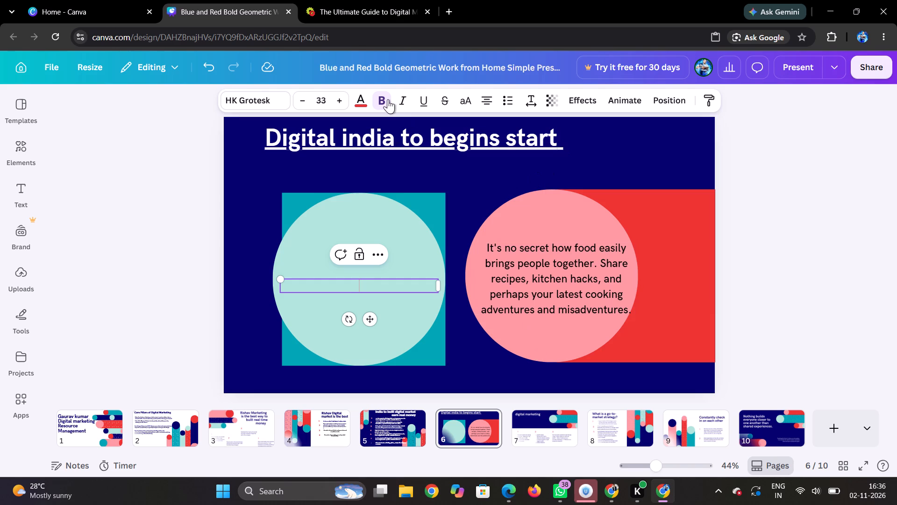
Go back to the "digital marketing tips for beginners" search results and look through them for another source article.
{"action": "left_click", "coordinate": [359, 0]}
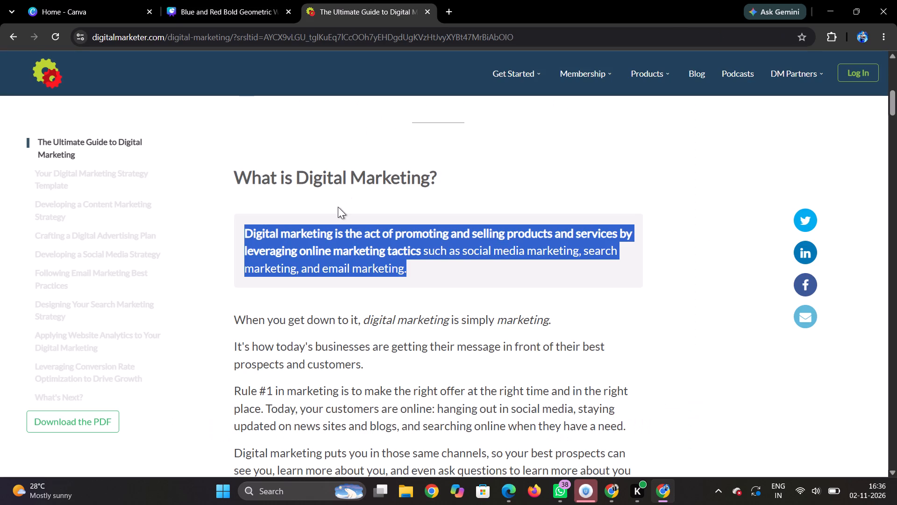
{"action": "left_click", "coordinate": [22, 36]}
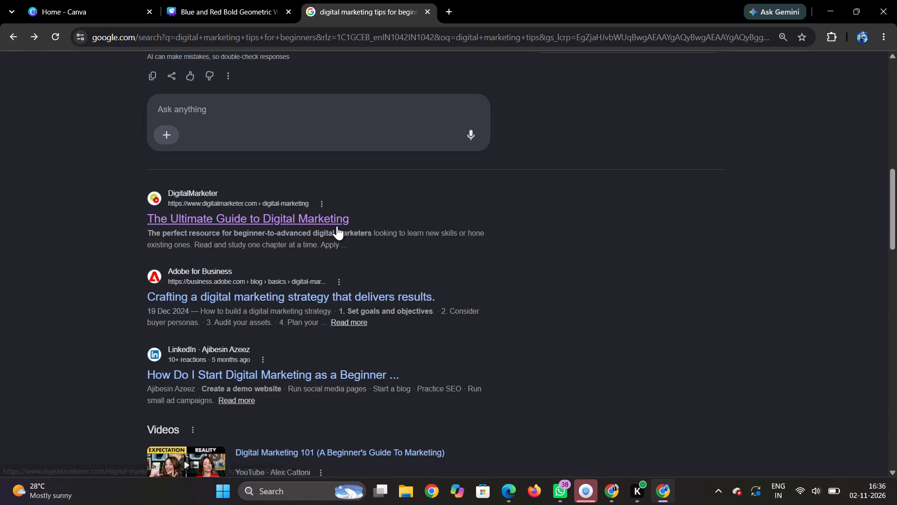
{"action": "scroll", "coordinate": [365, 290], "scroll_direction": "down", "scroll_amount": 4}
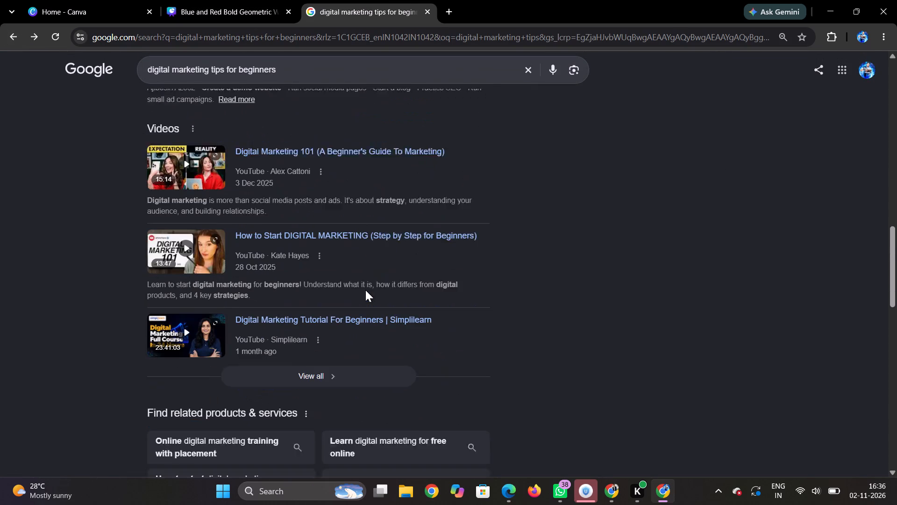
{"action": "scroll", "coordinate": [365, 290], "scroll_direction": "down", "scroll_amount": 6}
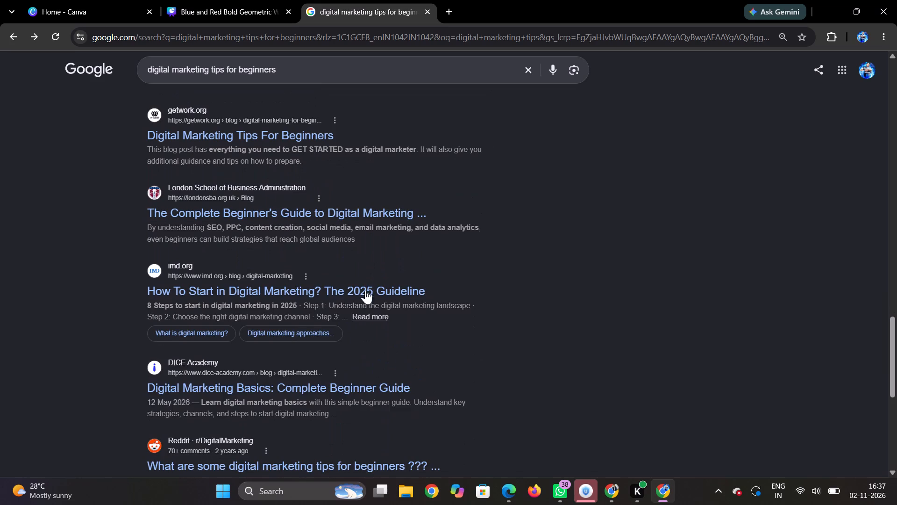
{"action": "scroll", "coordinate": [365, 290], "scroll_direction": "down", "scroll_amount": 1}
{"action": "scroll", "coordinate": [365, 290], "scroll_direction": "up", "scroll_amount": 2}
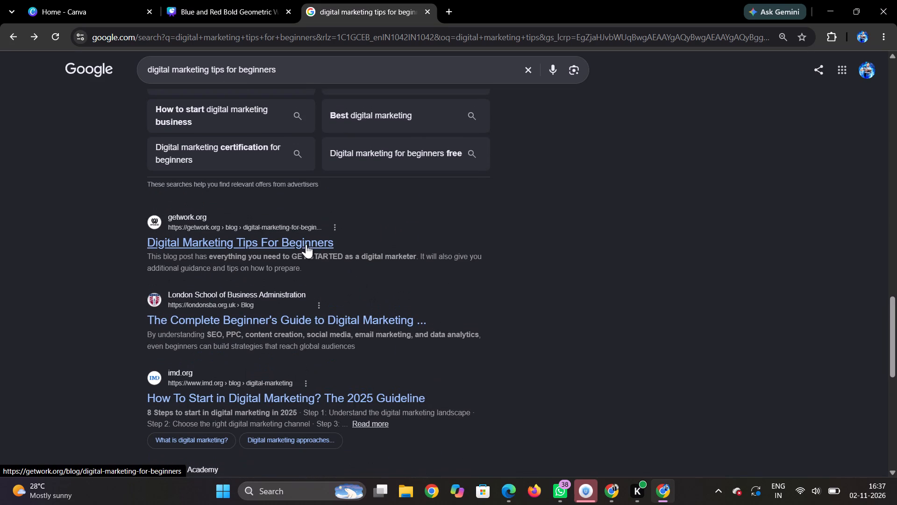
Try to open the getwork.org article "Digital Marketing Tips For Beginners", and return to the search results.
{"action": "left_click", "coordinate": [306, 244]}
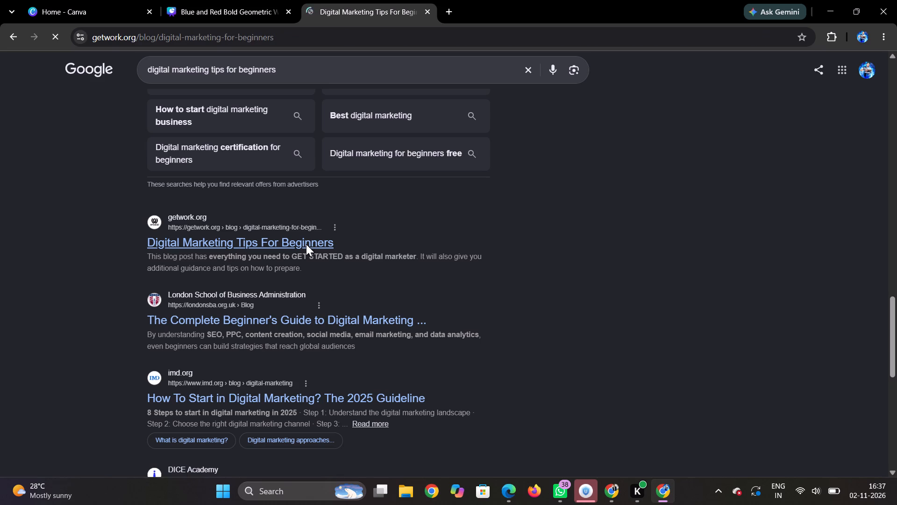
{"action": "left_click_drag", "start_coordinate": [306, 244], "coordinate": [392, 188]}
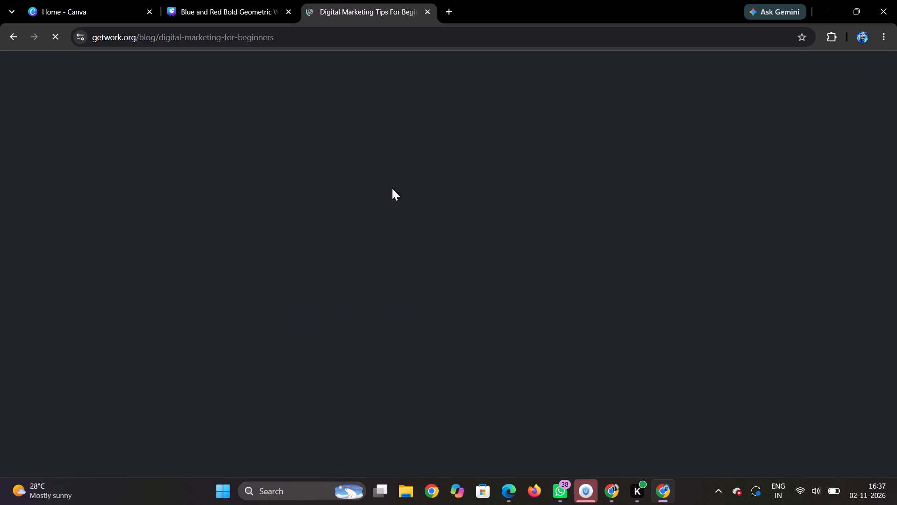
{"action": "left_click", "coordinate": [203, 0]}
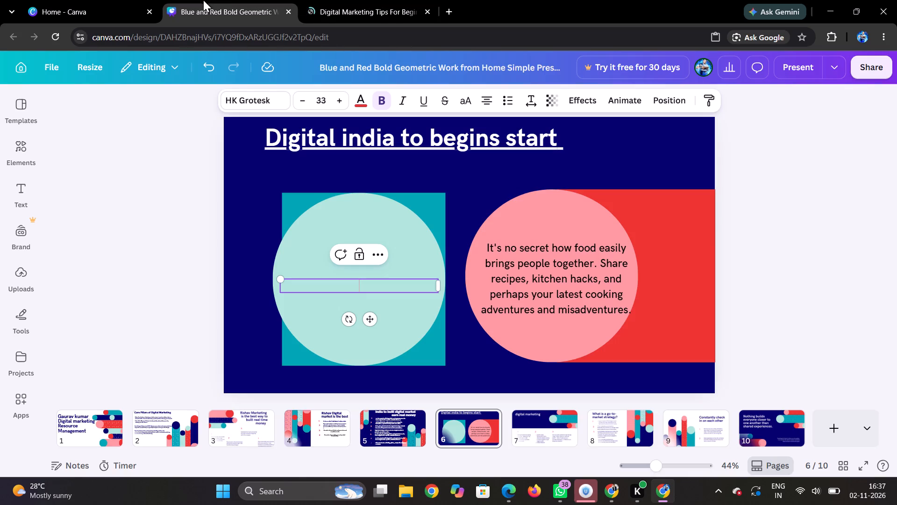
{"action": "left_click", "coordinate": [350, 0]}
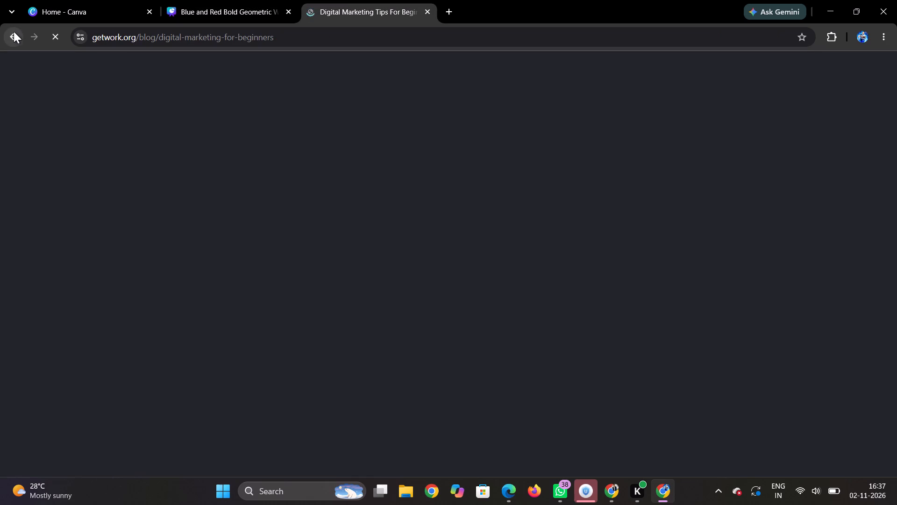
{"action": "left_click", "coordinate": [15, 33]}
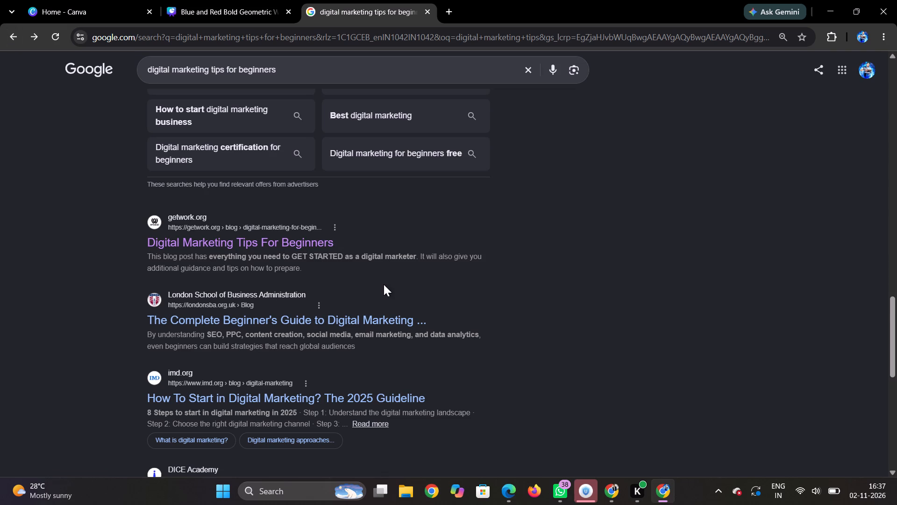
Open the London School of Business Administration result "The Complete Beginner's Guide to Digital Marketing".
{"action": "scroll", "coordinate": [385, 284], "scroll_direction": "down", "scroll_amount": 1}
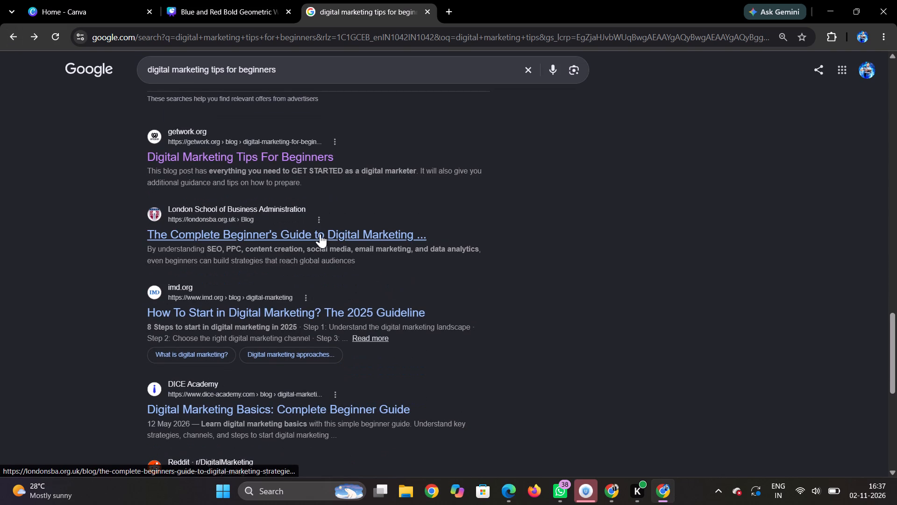
{"action": "left_click", "coordinate": [320, 234]}
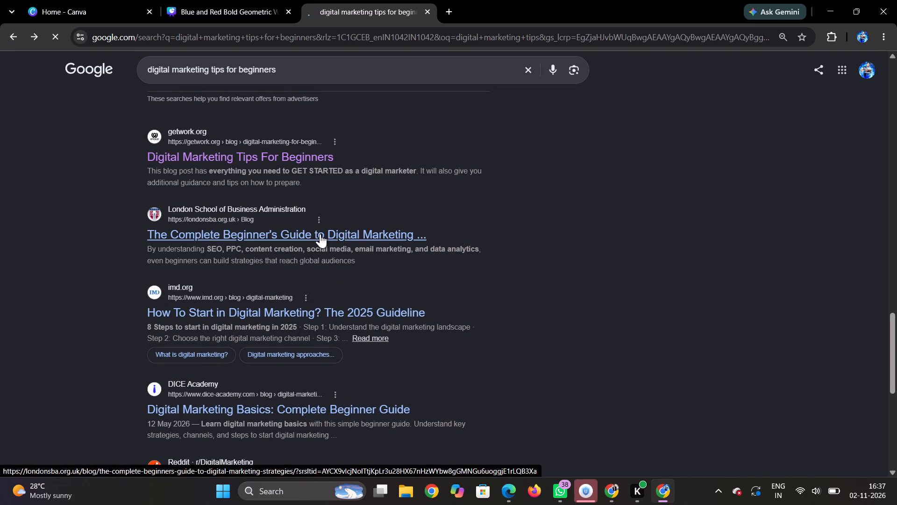
{"action": "left_click", "coordinate": [349, 0]}
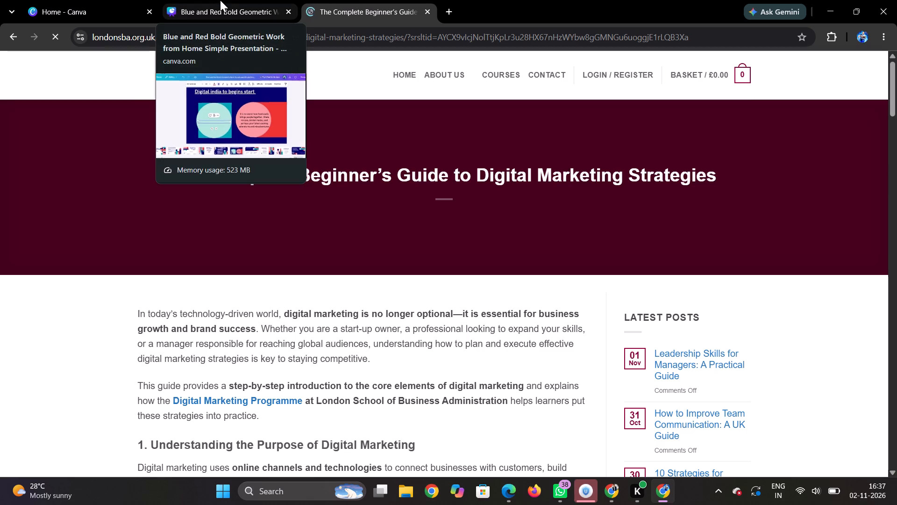
Copy "In today's technology-driven world" through "brand success" from the guide into the empty text box in page 6's mint circle.
{"action": "scroll", "coordinate": [296, 363], "scroll_direction": "down", "scroll_amount": 2}
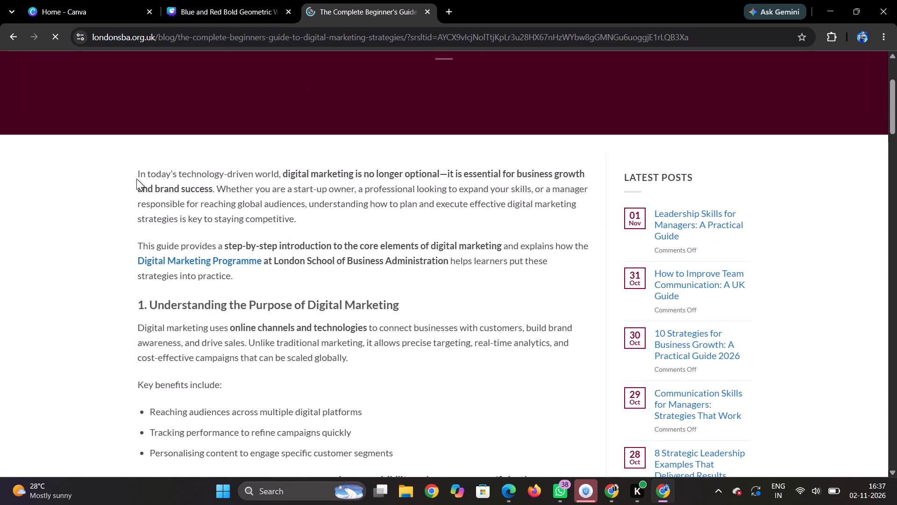
{"action": "left_click_drag", "start_coordinate": [131, 174], "coordinate": [210, 193]}
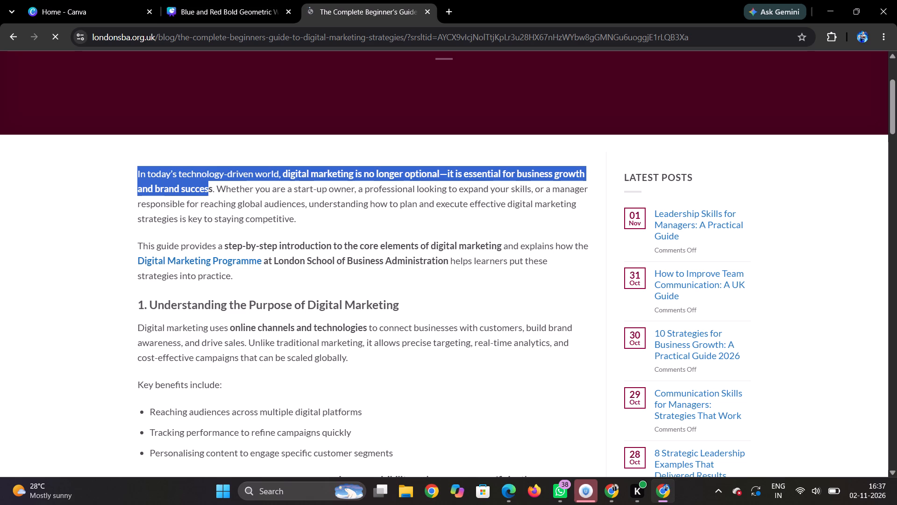
{"action": "left_click_drag", "start_coordinate": [210, 193], "coordinate": [213, 193]}
{"action": "key", "text": "ctrl+c"}
{"action": "left_click", "coordinate": [204, 0]}
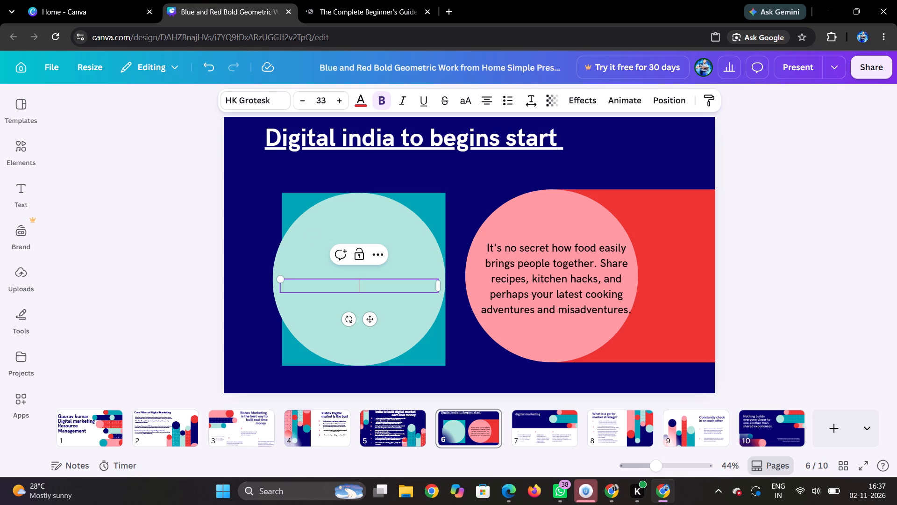
{"action": "key", "text": "ctrl+v"}
Scale the mint circle's paragraph down to font size 31.4 and centre it horizontally in the upper part of the circle.
{"action": "left_click", "coordinate": [374, 296], "text": "ctrl"}
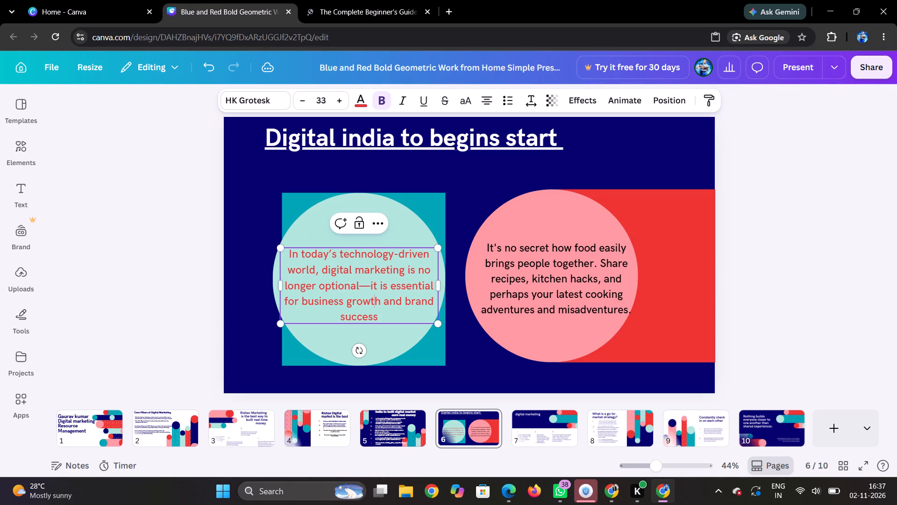
{"action": "left_click", "coordinate": [395, 299]}
{"action": "left_click_drag", "start_coordinate": [436, 321], "coordinate": [406, 273]}
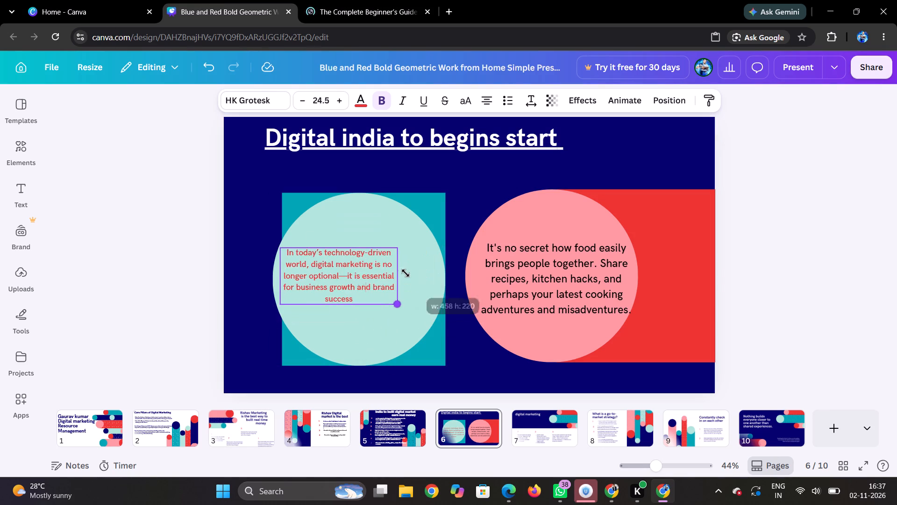
{"action": "left_click_drag", "start_coordinate": [406, 273], "coordinate": [405, 273]}
{"action": "left_click_drag", "start_coordinate": [358, 272], "coordinate": [377, 238]}
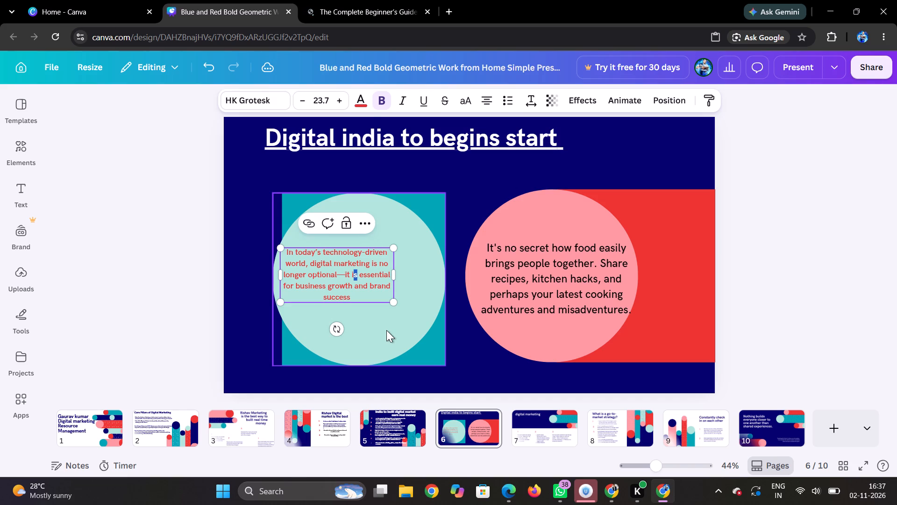
{"action": "left_click", "coordinate": [386, 330]}
{"action": "left_click", "coordinate": [357, 286]}
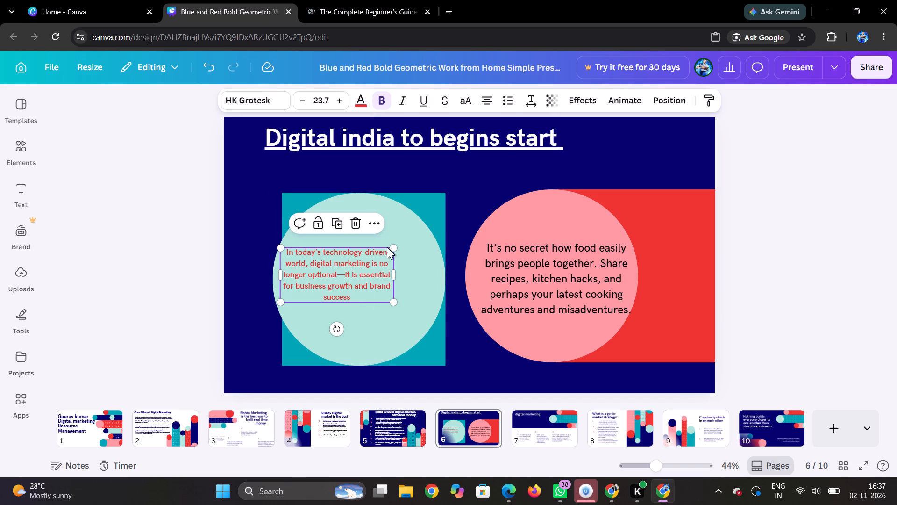
{"action": "left_click_drag", "start_coordinate": [391, 246], "coordinate": [420, 213]}
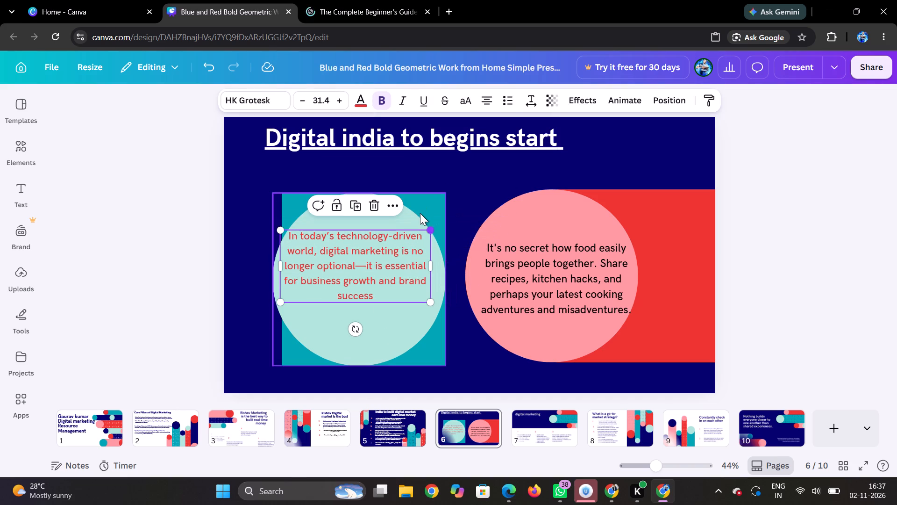
{"action": "left_click_drag", "start_coordinate": [379, 244], "coordinate": [385, 243]}
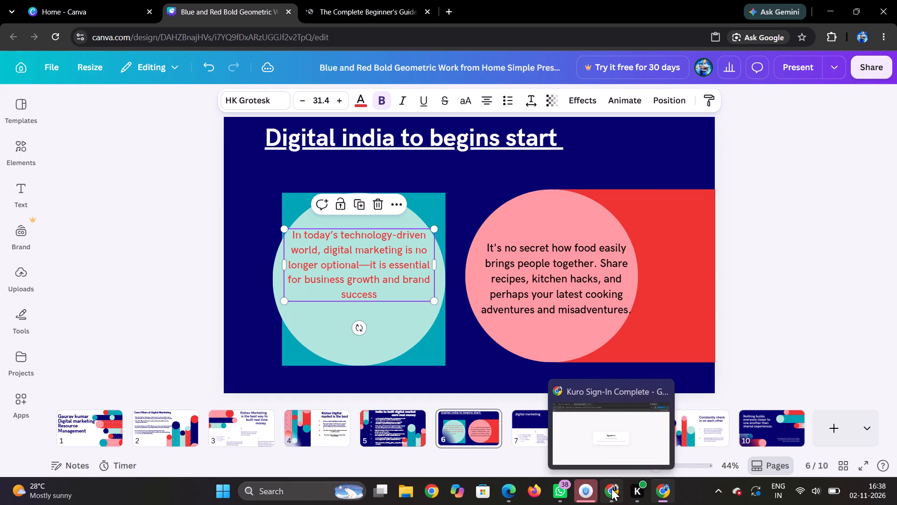
Copy the phrase "Whether you are a start-up owner" through "reaching global audiences," from the London School of Business Administration guide.
{"action": "left_click", "coordinate": [288, 5]}
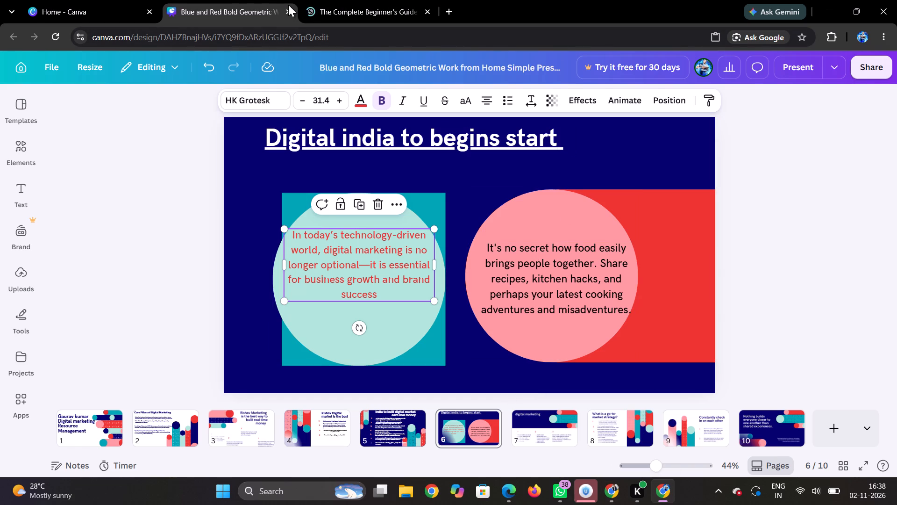
{"action": "left_click", "coordinate": [240, 0]}
{"action": "left_click", "coordinate": [389, 0]}
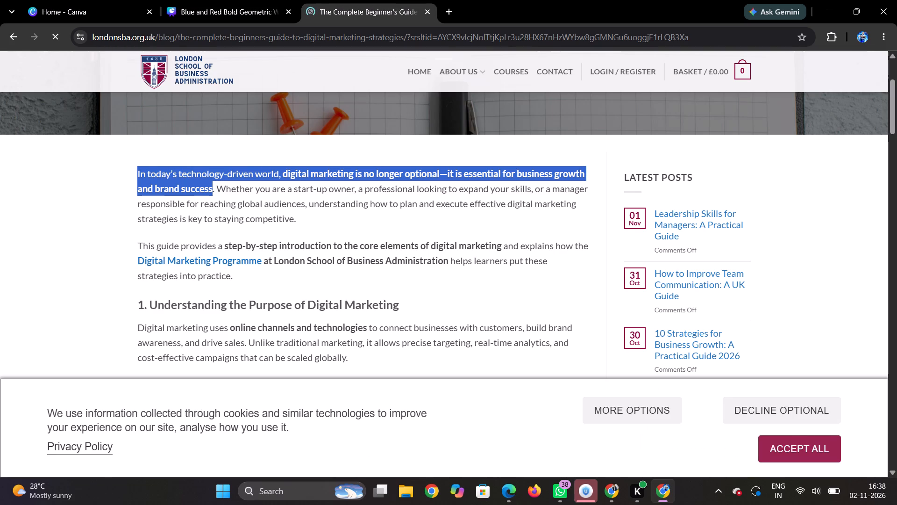
{"action": "left_click_drag", "start_coordinate": [217, 191], "coordinate": [256, 195]}
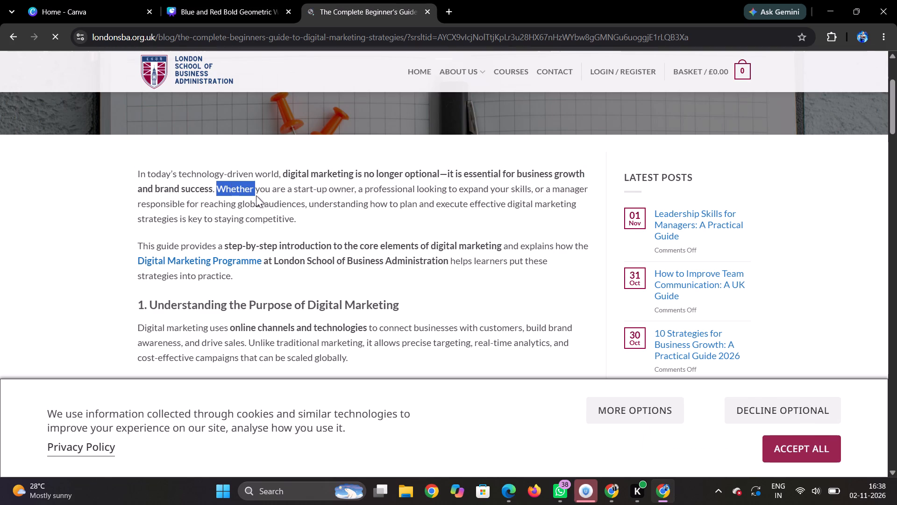
{"action": "left_click_drag", "start_coordinate": [256, 195], "coordinate": [310, 206]}
{"action": "key", "text": "ctrl+c"}
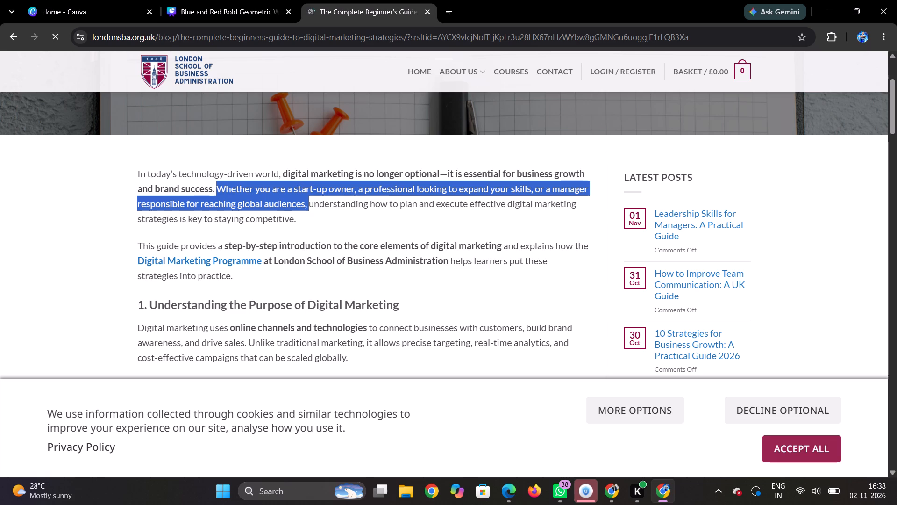
Replace the "It's no secret how food easily brings people together" paragraph in page 6's pink circle with the copied start-up owner phrase.
{"action": "left_click", "coordinate": [228, 0]}
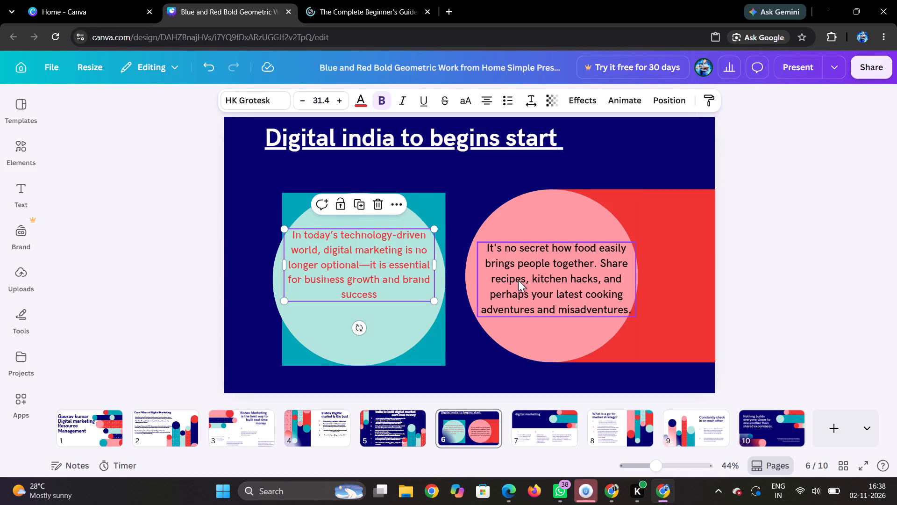
{"action": "left_click", "coordinate": [518, 280]}
{"action": "left_click", "coordinate": [629, 310]}
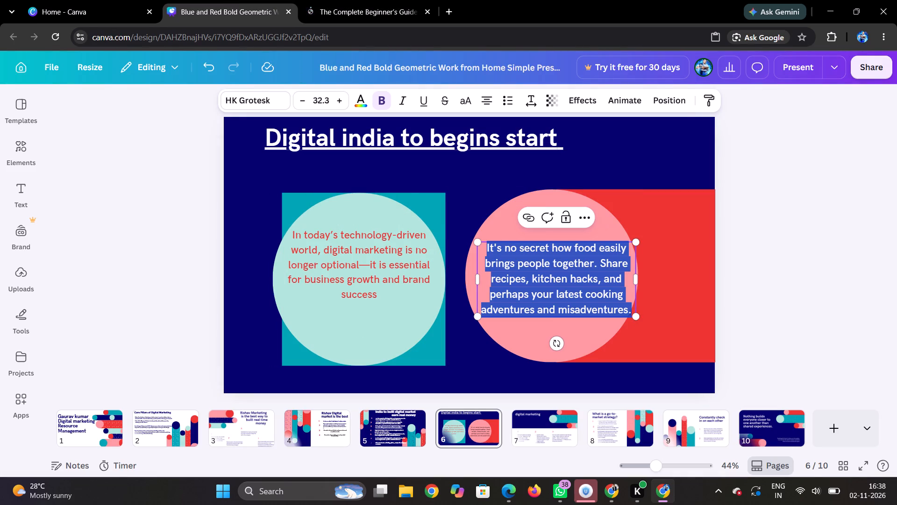
{"action": "left_click", "coordinate": [629, 310]}
{"action": "key", "text": "BackSpace"}
{"action": "key", "text": "BackSpace"}
{"action": "key", "text": "BackSpace"}
{"action": "key", "text": "BackSpace"}
{"action": "key", "text": "BackSpace"}
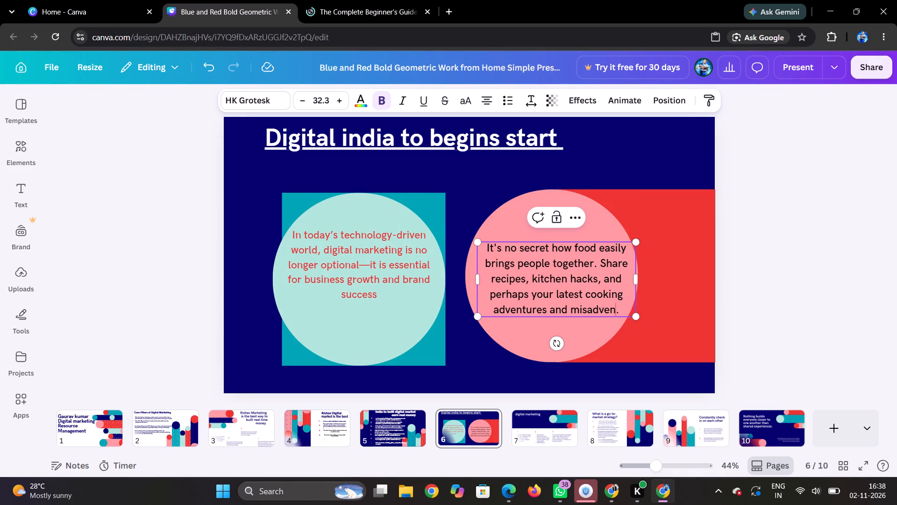
{"action": "key", "text": "BackSpace"}
{"action": "key", "text": "BackSpace"}
{"action": "key", "text": "BackSpace"}
{"action": "key", "text": "BackSpace"}
{"action": "key", "text": "BackSpace"}
{"action": "key", "text": "BackSpace"}
{"action": "key", "text": "BackSpace"}
{"action": "key", "text": "BackSpace"}
{"action": "key", "text": "BackSpace"}
{"action": "key", "text": "BackSpace"}
{"action": "key", "text": "BackSpace"}
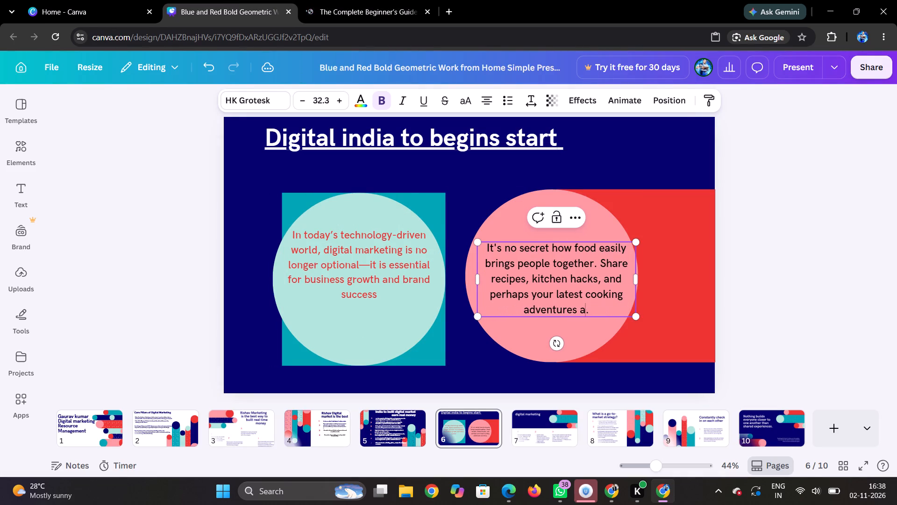
{"action": "key", "text": "BackSpace"}
{"action": "key", "text": "BackSpace"}
{"action": "key", "text": "BackSpace"}
{"action": "key", "text": "BackSpace"}
{"action": "key", "text": "BackSpace"}
{"action": "key", "text": "BackSpace"}
{"action": "key", "text": "BackSpace"}
{"action": "key", "text": "BackSpace"}
{"action": "key", "text": "BackSpace"}
{"action": "key", "text": "BackSpace"}
{"action": "key", "text": "BackSpace"}
{"action": "key", "text": "BackSpace"}
{"action": "key", "text": "BackSpace"}
{"action": "key", "text": "BackSpace"}
{"action": "key", "text": "BackSpace"}
{"action": "key", "text": "BackSpace"}
{"action": "key", "text": "BackSpace"}
{"action": "key", "text": "BackSpace"}
{"action": "key", "text": "BackSpace"}
{"action": "key", "text": "BackSpace"}
{"action": "key", "text": "BackSpace"}
{"action": "key", "text": "BackSpace"}
{"action": "key", "text": "BackSpace"}
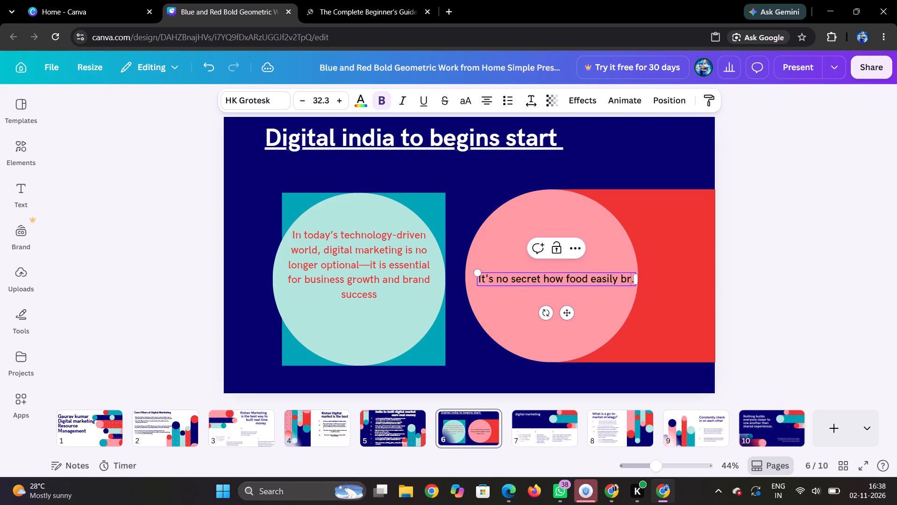
{"action": "key", "text": "BackSpace"}
{"action": "key", "text": "BackSpace"}
{"action": "key", "text": "BackSpace"}
{"action": "key", "text": "BackSpace"}
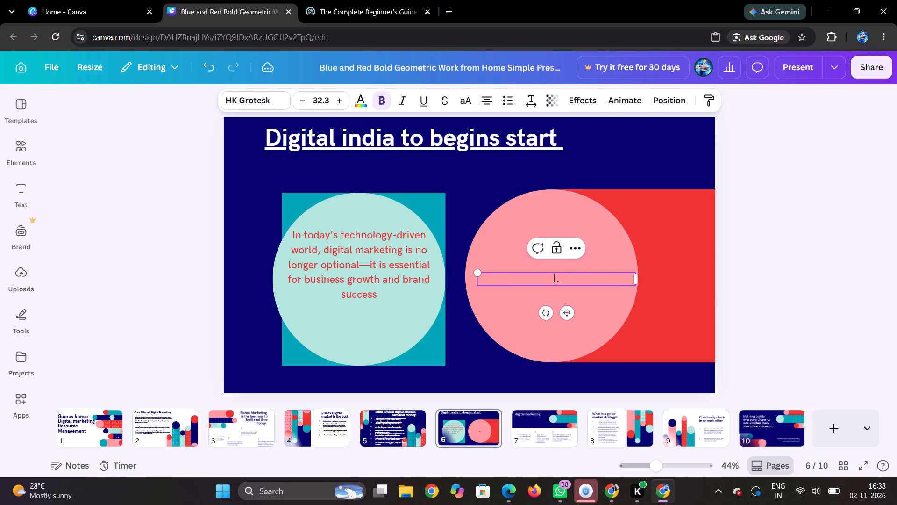
{"action": "key", "text": "BackSpace"}
{"action": "key", "text": "ctrl+v"}
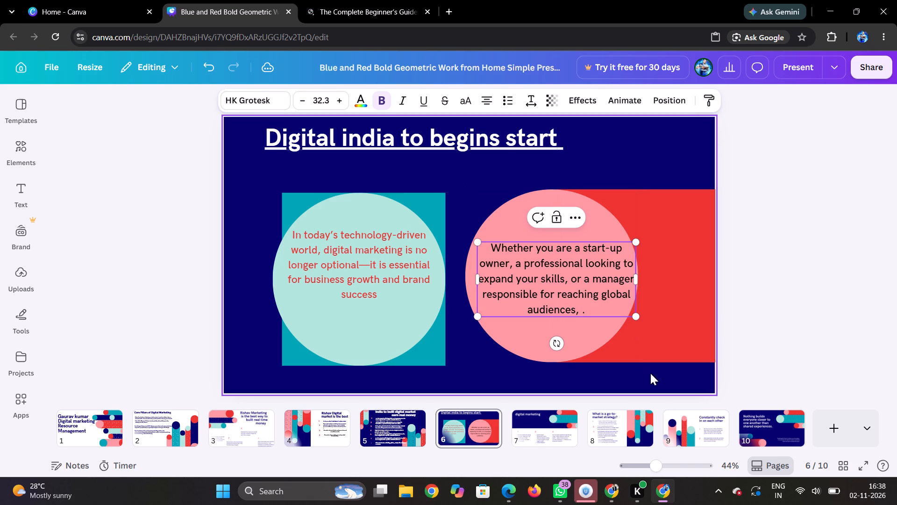
Move the pink circle's paragraph slightly left and up so it is centred horizontally in the circle.
{"action": "left_click_drag", "start_coordinate": [596, 320], "coordinate": [596, 313]}
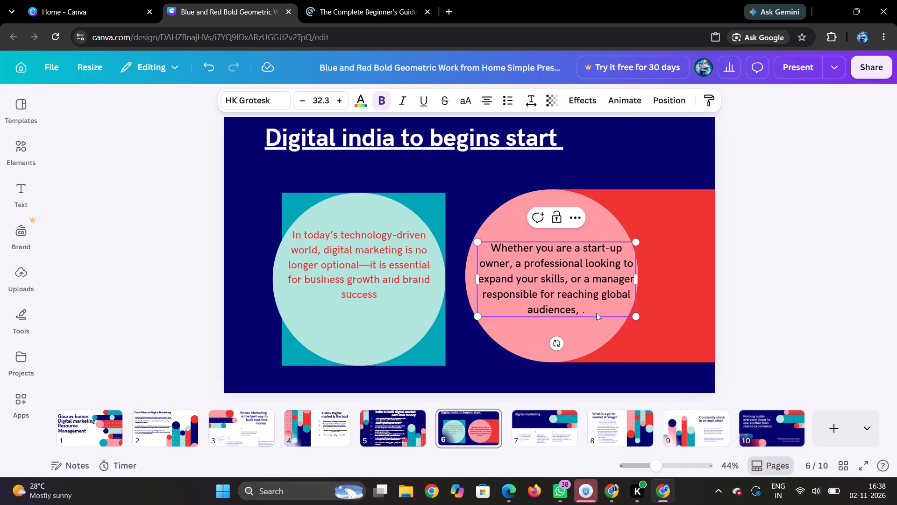
{"action": "left_click_drag", "start_coordinate": [596, 313], "coordinate": [592, 311]}
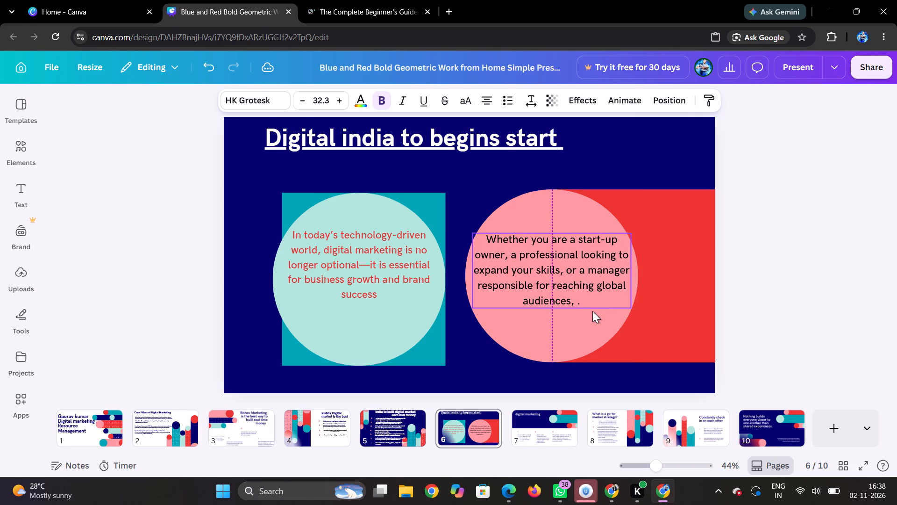
{"action": "left_click_drag", "start_coordinate": [592, 311], "coordinate": [592, 310]}
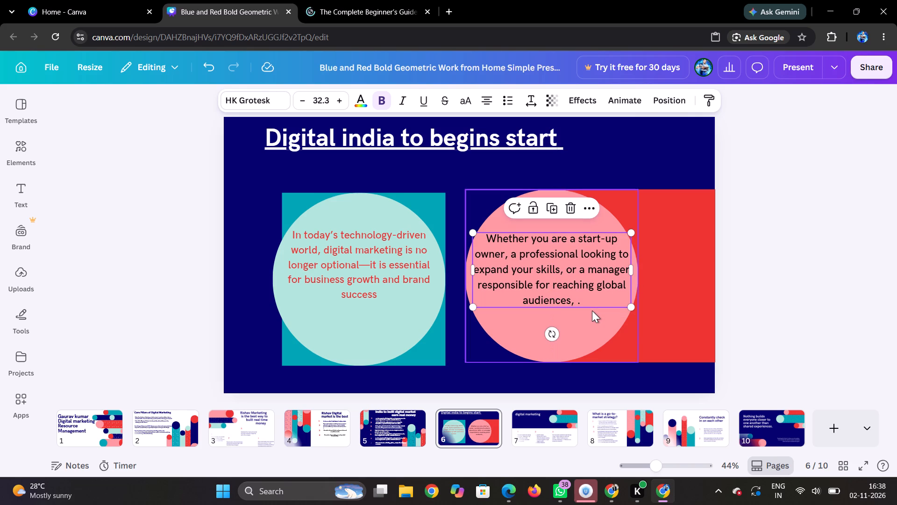
Open the "digital marketing" heading on page 7 for editing.
{"action": "left_click", "coordinate": [553, 427]}
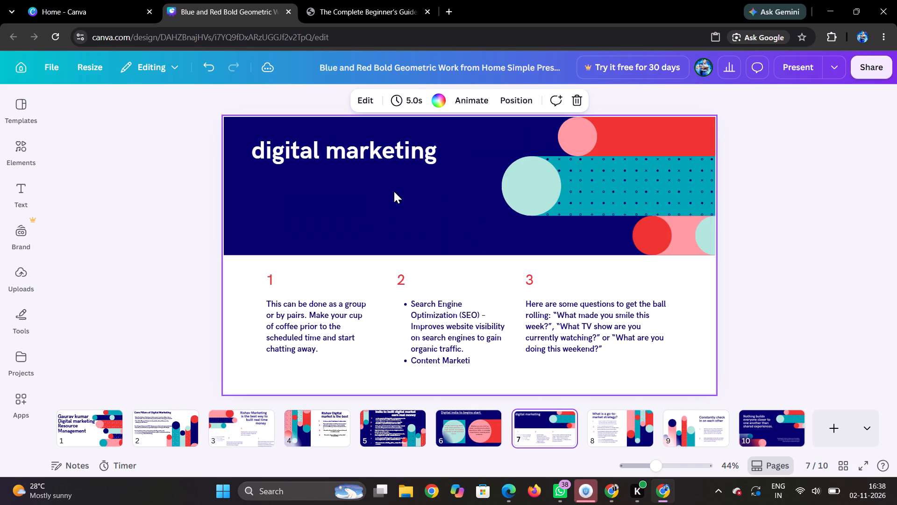
{"action": "left_click", "coordinate": [435, 156]}
{"action": "left_click", "coordinate": [435, 156]}
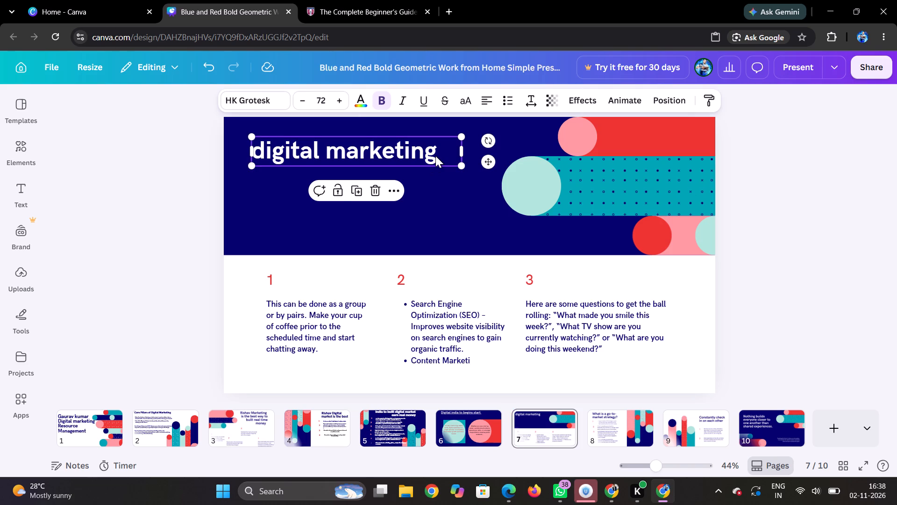
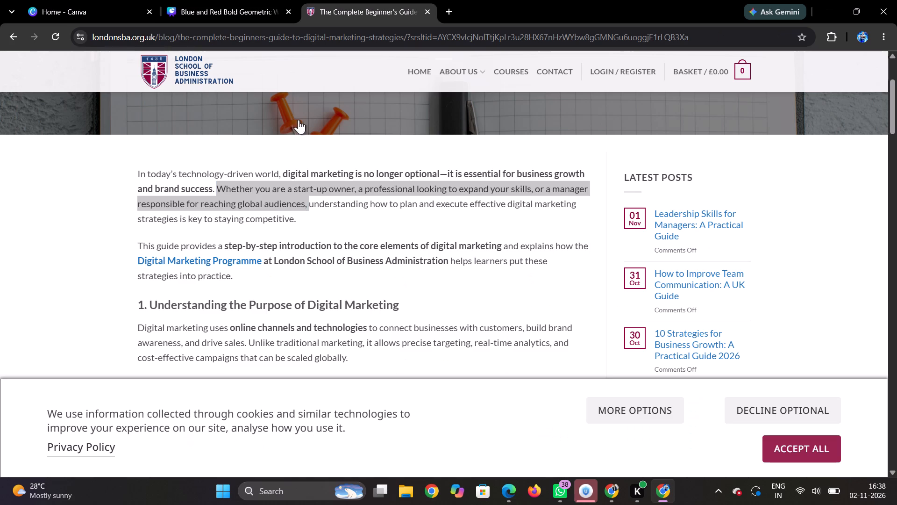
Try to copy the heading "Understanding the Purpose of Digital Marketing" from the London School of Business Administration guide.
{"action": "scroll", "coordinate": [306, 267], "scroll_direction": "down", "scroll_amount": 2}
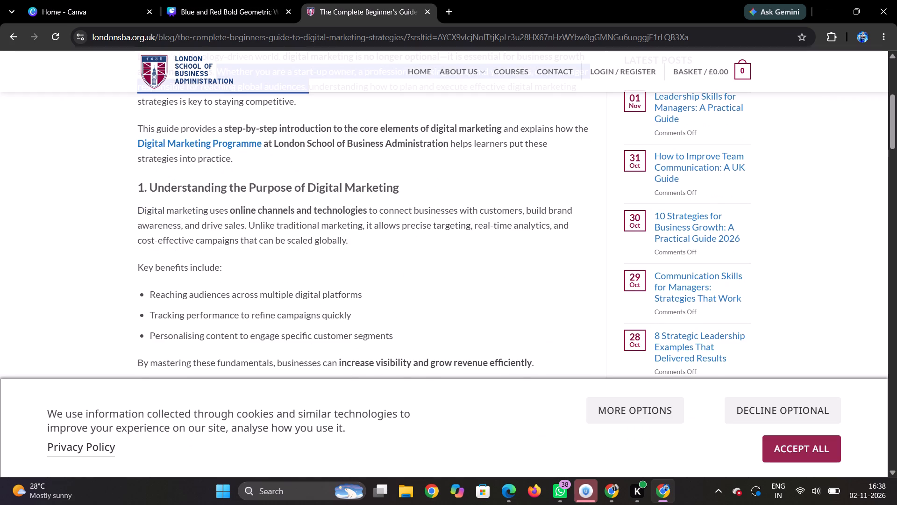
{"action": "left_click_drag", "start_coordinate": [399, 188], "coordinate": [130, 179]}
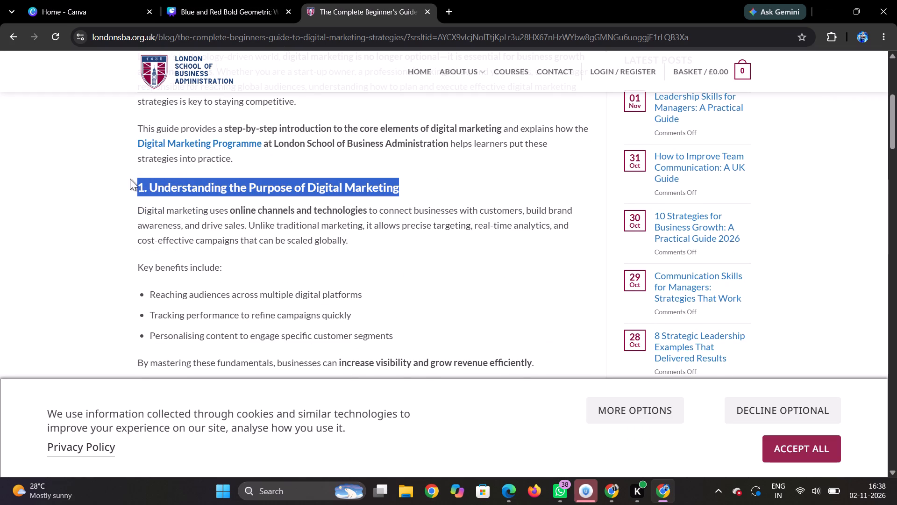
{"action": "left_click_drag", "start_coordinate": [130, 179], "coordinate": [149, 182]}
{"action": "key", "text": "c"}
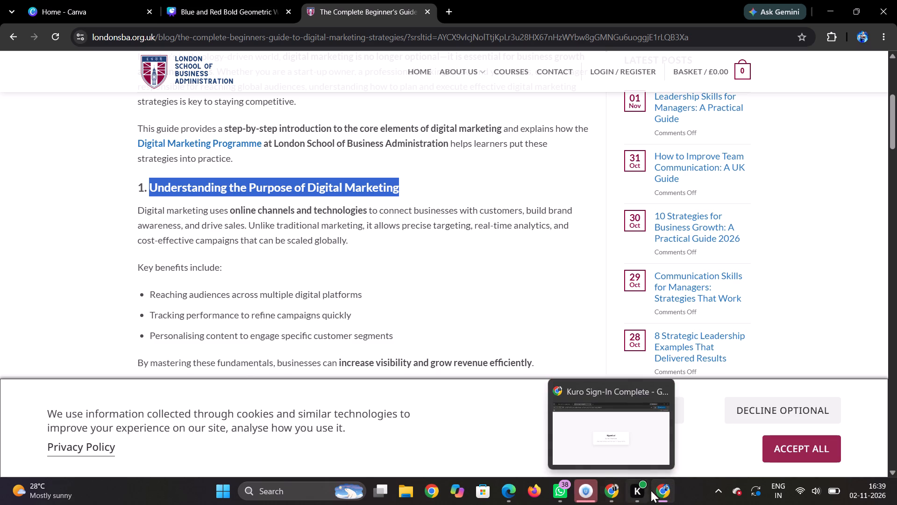
In Canva, replace page 7's "digital marketing" heading with the copied phrase from "Whether you are a start-up owner" through "reaching global audiences,".
{"action": "left_click", "coordinate": [332, 0]}
{"action": "left_click", "coordinate": [262, 0]}
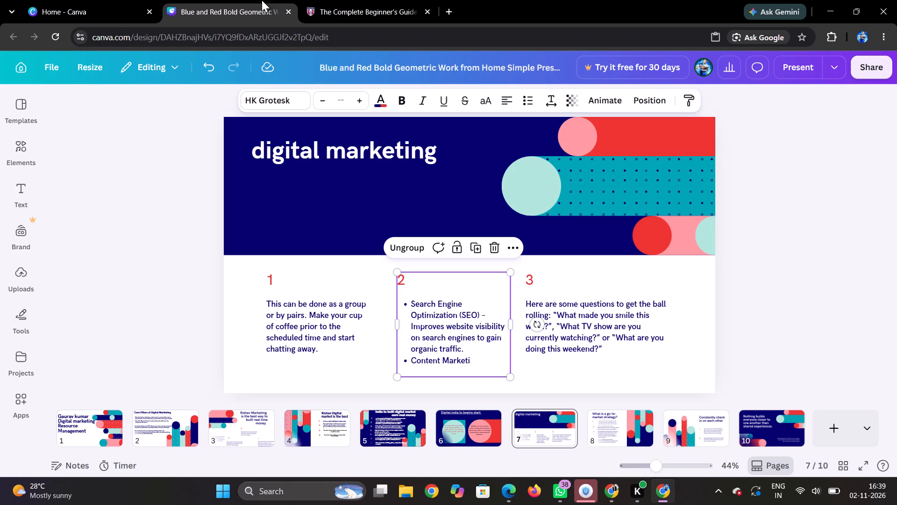
{"action": "left_click", "coordinate": [401, 162]}
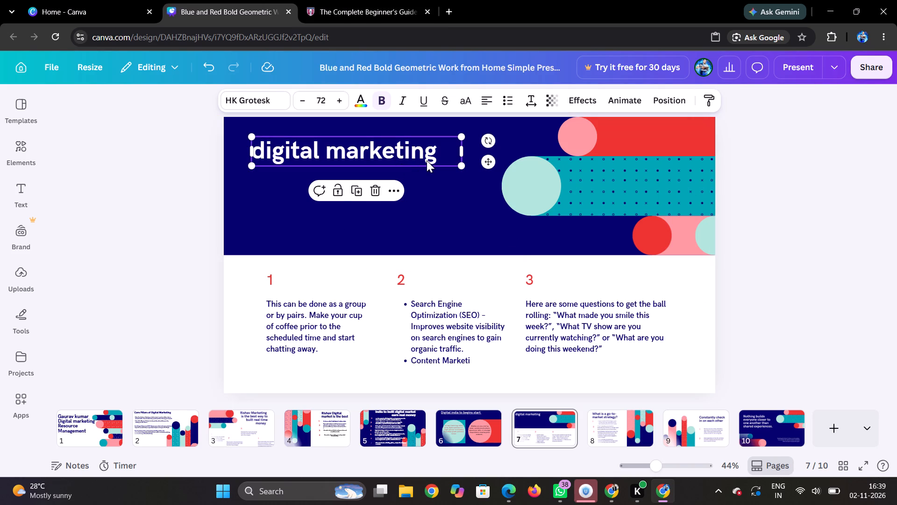
{"action": "left_click", "coordinate": [427, 160]}
{"action": "left_click", "coordinate": [434, 159]}
{"action": "key", "text": "BackSpace"}
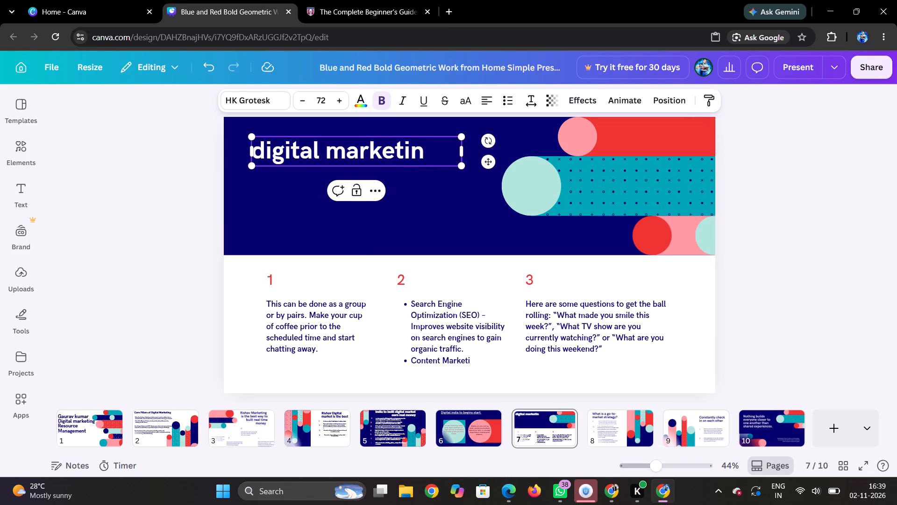
{"action": "key", "text": "BackSpace"}
{"action": "key", "text": "BackSpace"}
{"action": "key", "text": "BackSpace"}
{"action": "key", "text": "BackSpace"}
{"action": "key", "text": "BackSpace"}
{"action": "key", "text": "BackSpace"}
{"action": "key", "text": "BackSpace"}
{"action": "key", "text": "BackSpace"}
{"action": "key", "text": "BackSpace"}
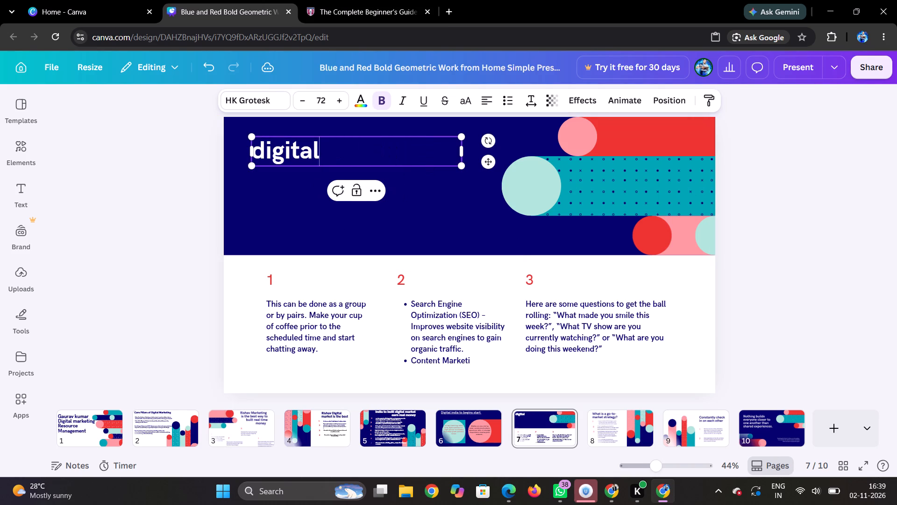
{"action": "key", "text": "BackSpace"}
{"action": "key", "text": "BackSpace"}
{"action": "key", "text": "BackSpace"}
{"action": "key", "text": "BackSpace"}
{"action": "key", "text": "BackSpace"}
{"action": "key", "text": "BackSpace"}
{"action": "key", "text": "BackSpace"}
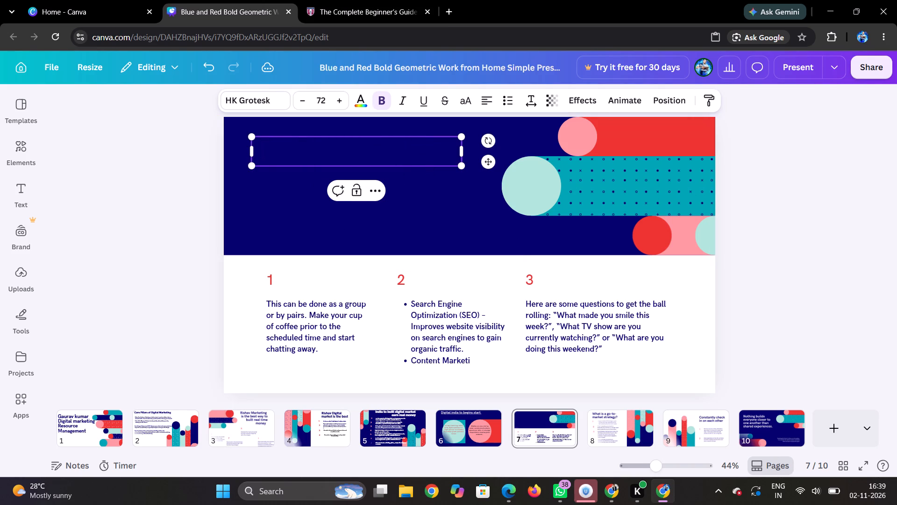
{"action": "key", "text": "ctrl+v"}
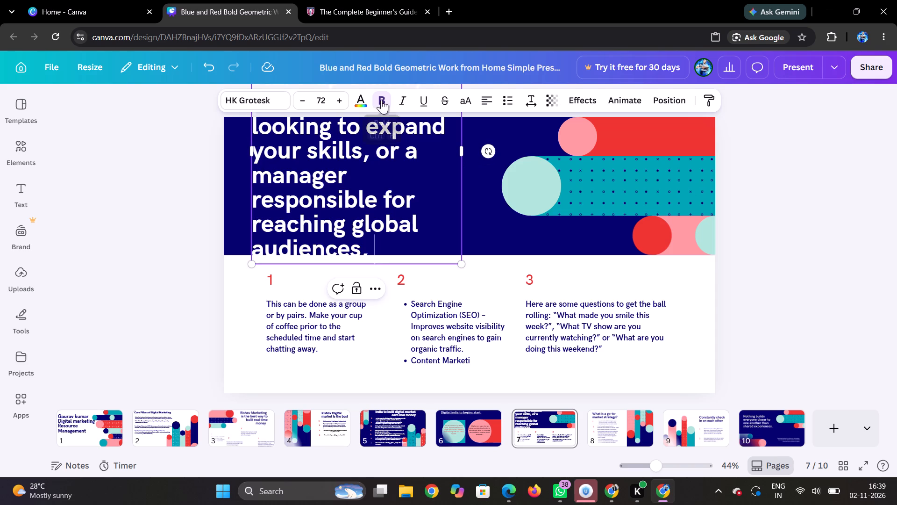
Widen page 7's heading text box across most of the slide and move it down and slightly left within the banner.
{"action": "left_click_drag", "start_coordinate": [462, 150], "coordinate": [643, 156]}
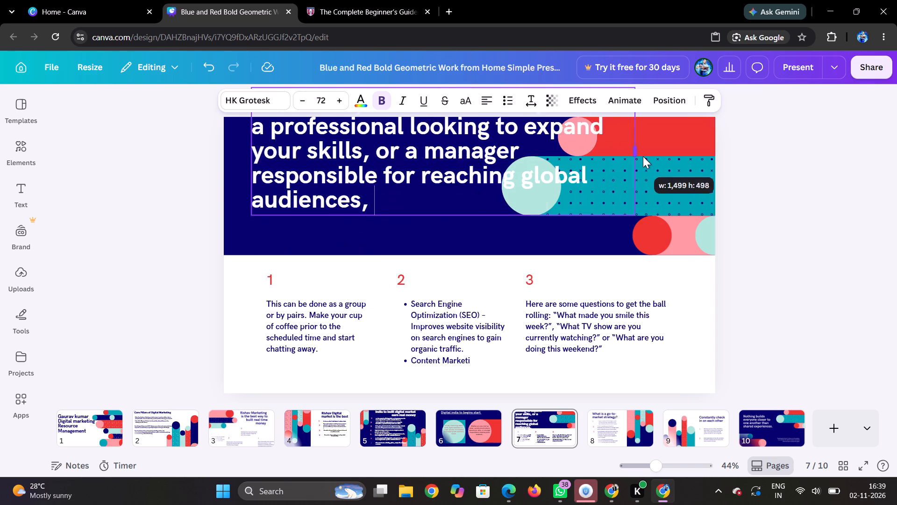
{"action": "left_click_drag", "start_coordinate": [643, 156], "coordinate": [699, 163]}
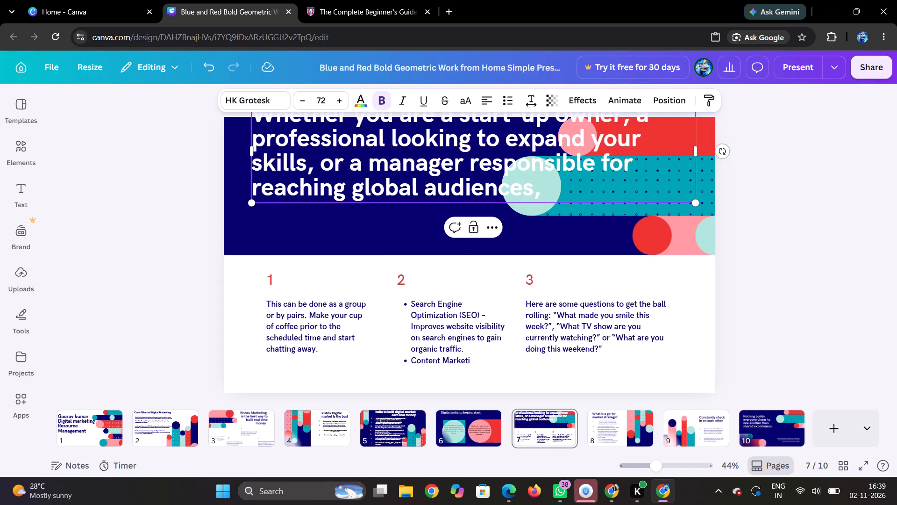
{"action": "left_click_drag", "start_coordinate": [666, 206], "coordinate": [659, 231]}
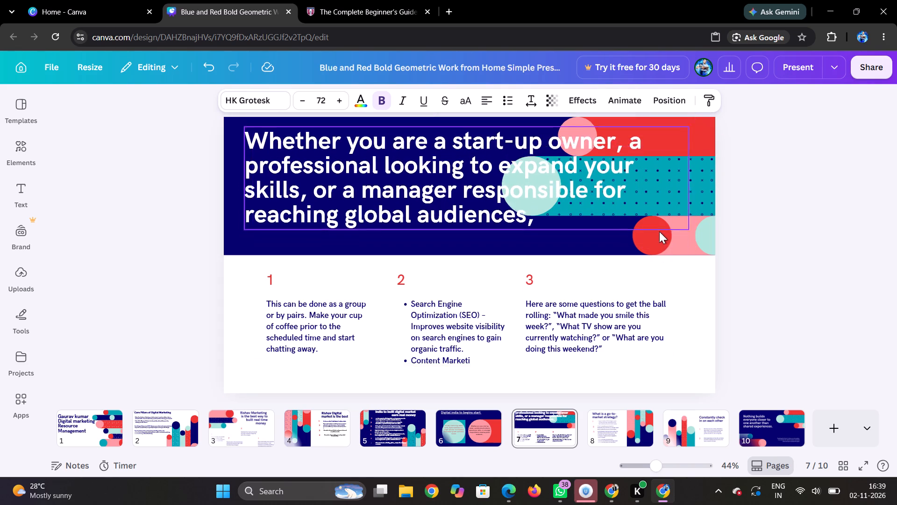
{"action": "left_click_drag", "start_coordinate": [659, 231], "coordinate": [655, 233]}
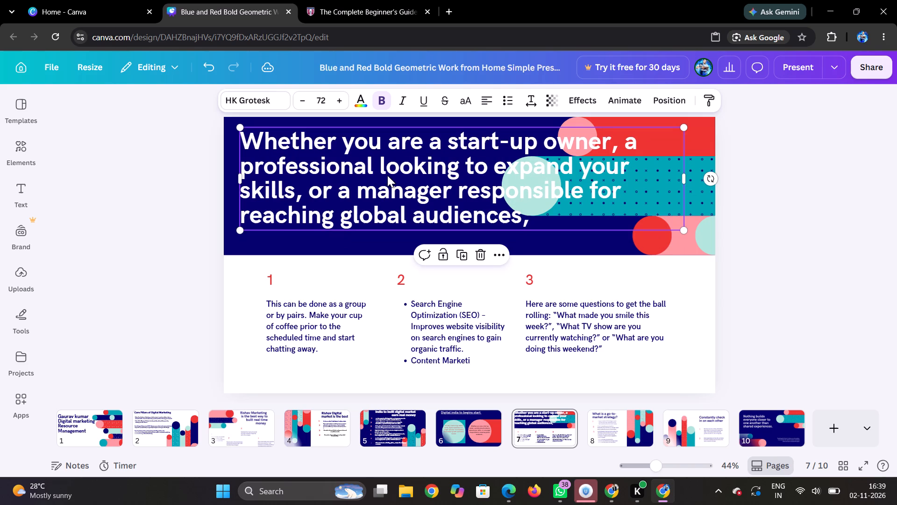
Delete ", or a manager responsible for reaching global audiences," from page 7's heading, ending it at "expand your skills".
{"action": "left_click", "coordinate": [537, 218]}
{"action": "left_click", "coordinate": [533, 218]}
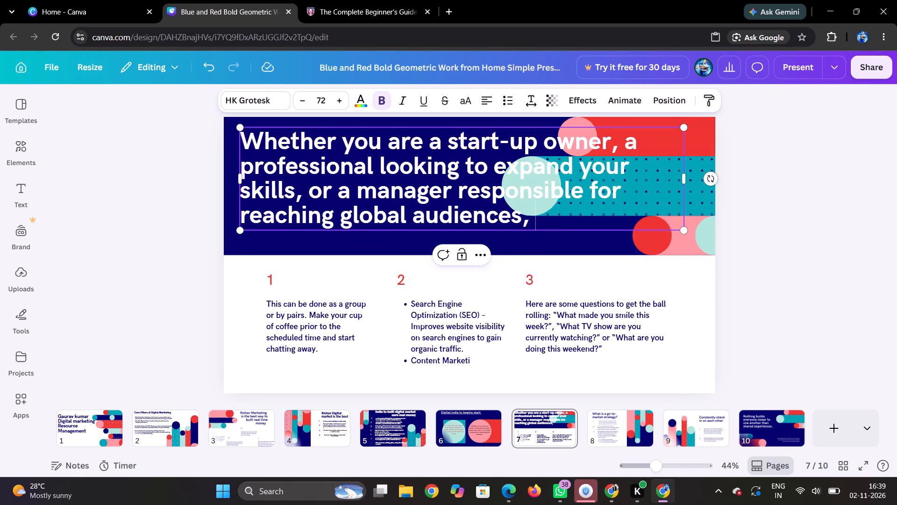
{"action": "left_click_drag", "start_coordinate": [533, 218], "coordinate": [320, 191]}
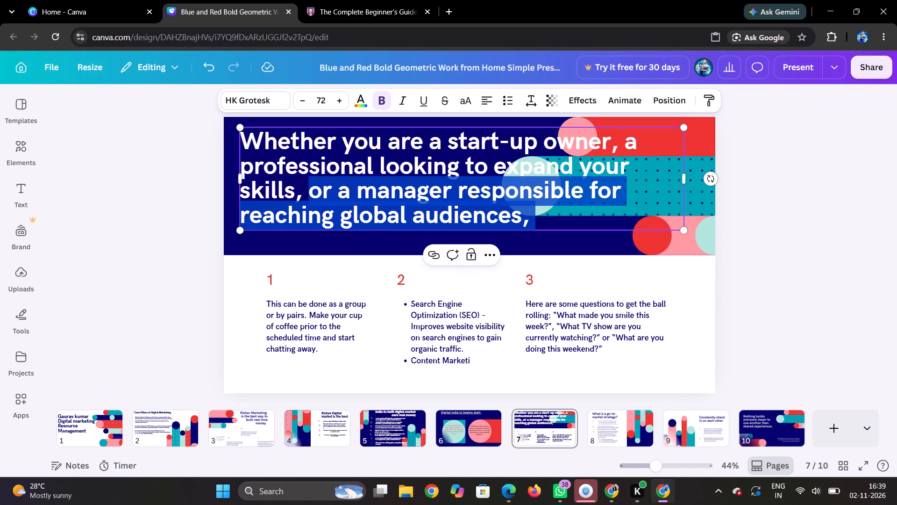
{"action": "key", "text": "BackSpace"}
{"action": "key", "text": "BackSpace"}
{"action": "key", "text": "BackSpace"}
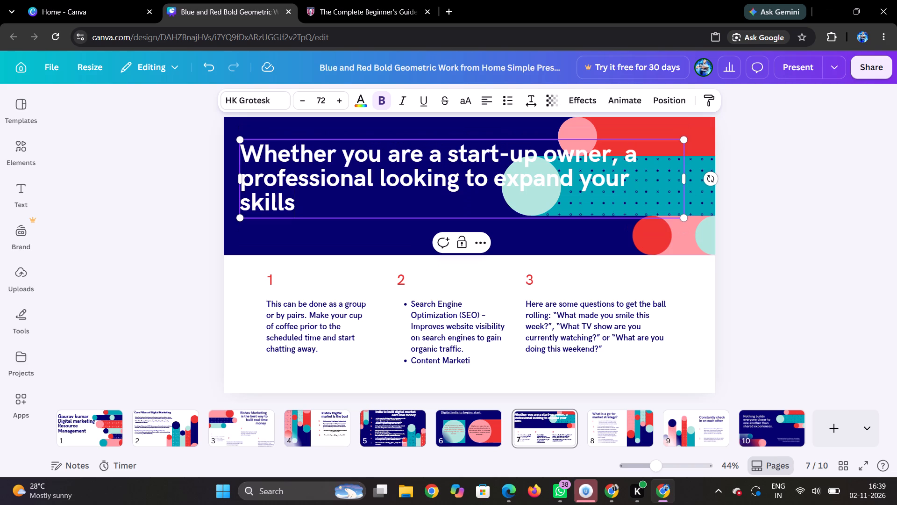
{"action": "left_click", "coordinate": [553, 274]}
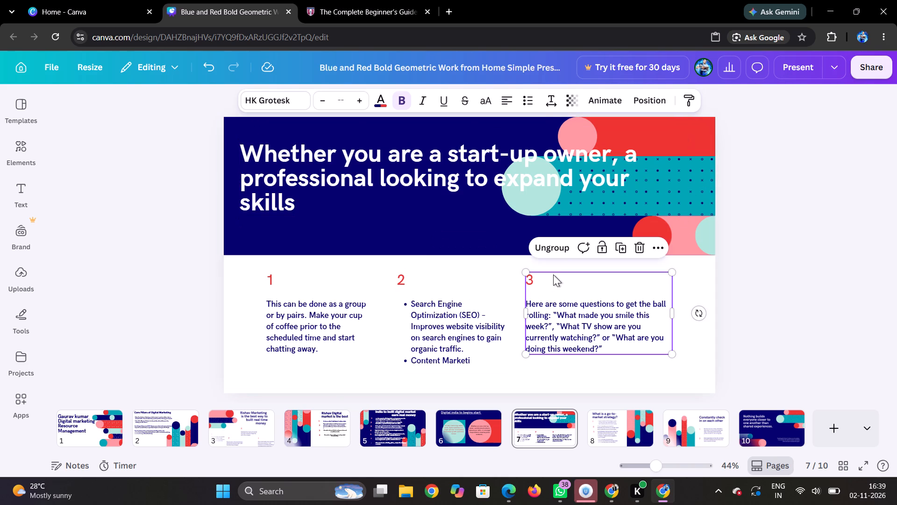
Copy the section 2 heading "Building a Strong Digital Marketing Strategy", without its number, from the London School of Business Administration guide.
{"action": "scroll", "coordinate": [553, 274], "scroll_direction": "down", "scroll_amount": 1}
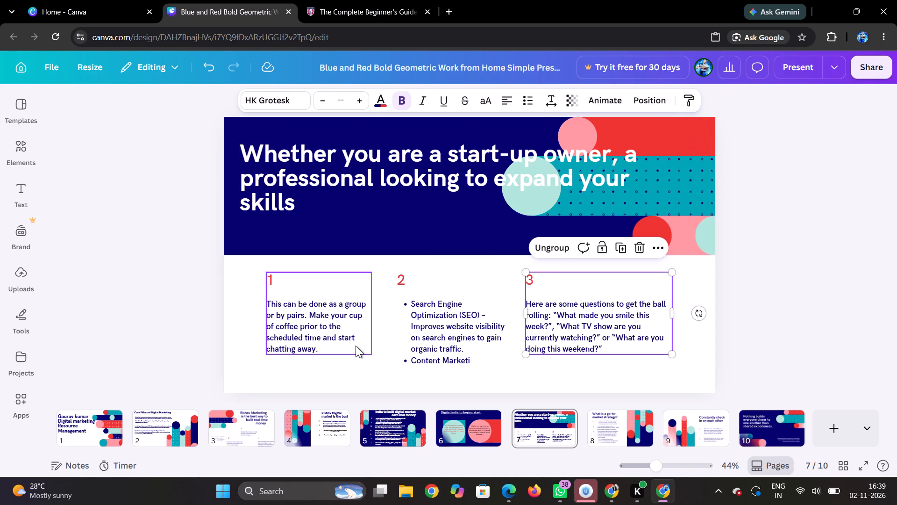
{"action": "left_click", "coordinate": [302, 336]}
{"action": "left_click", "coordinate": [336, 0]}
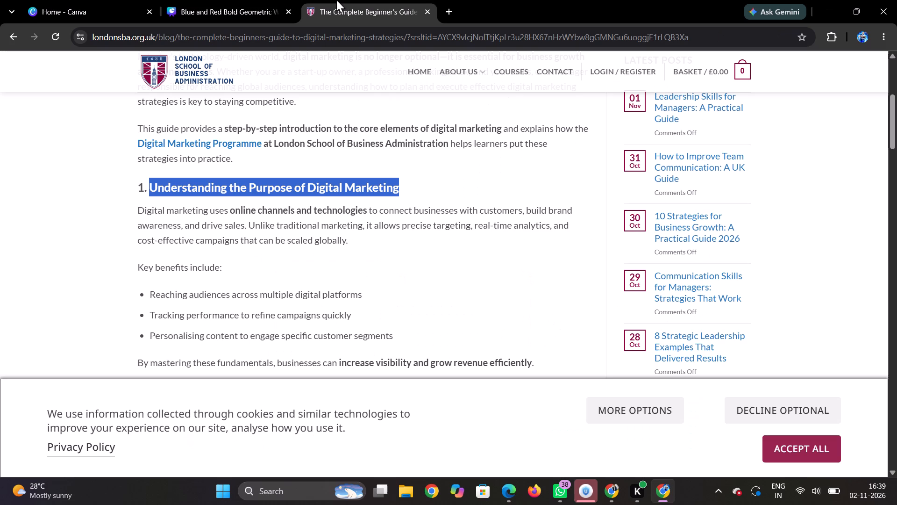
{"action": "scroll", "coordinate": [347, 222], "scroll_direction": "down", "scroll_amount": 1}
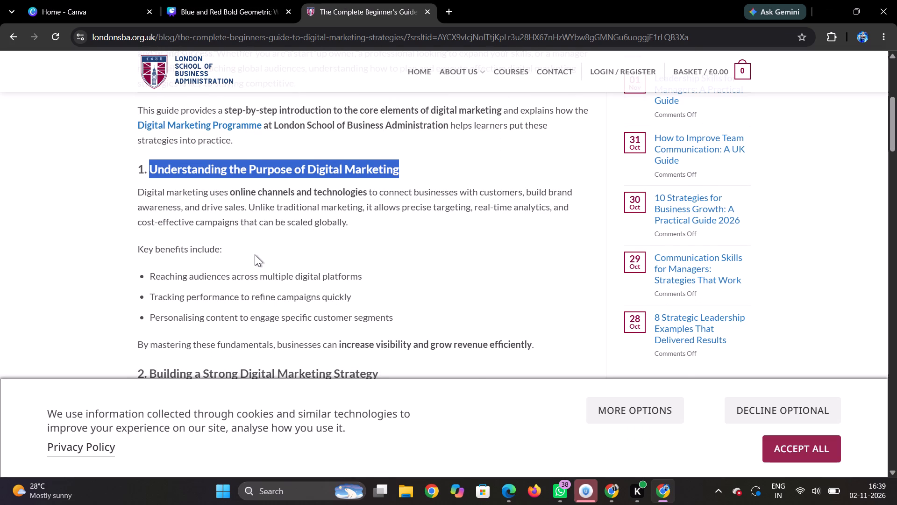
{"action": "scroll", "coordinate": [255, 254], "scroll_direction": "down", "scroll_amount": 2}
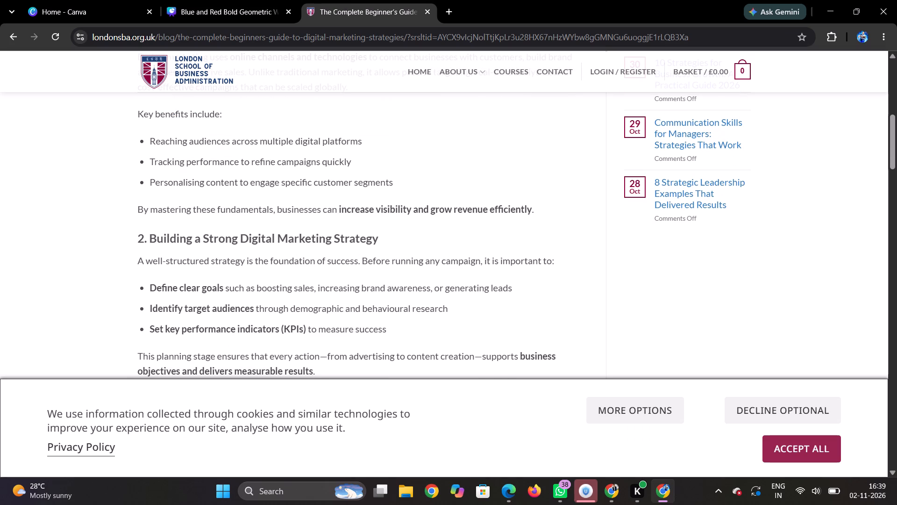
{"action": "left_click_drag", "start_coordinate": [377, 239], "coordinate": [149, 231]}
{"action": "key", "text": "ctrl+c"}
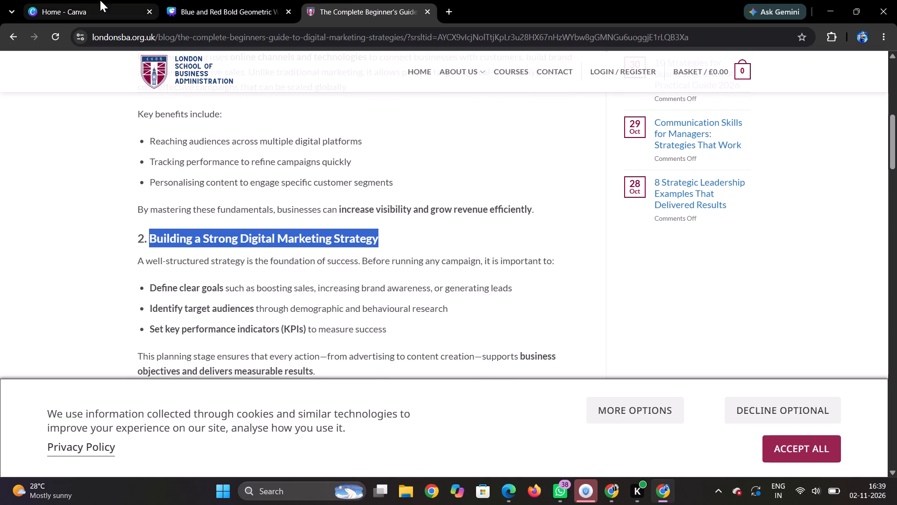
Back in Canva, move page 8's "What is a go-to-market strategy?" heading slightly up, away from the numbered list.
{"action": "left_click", "coordinate": [214, 0]}
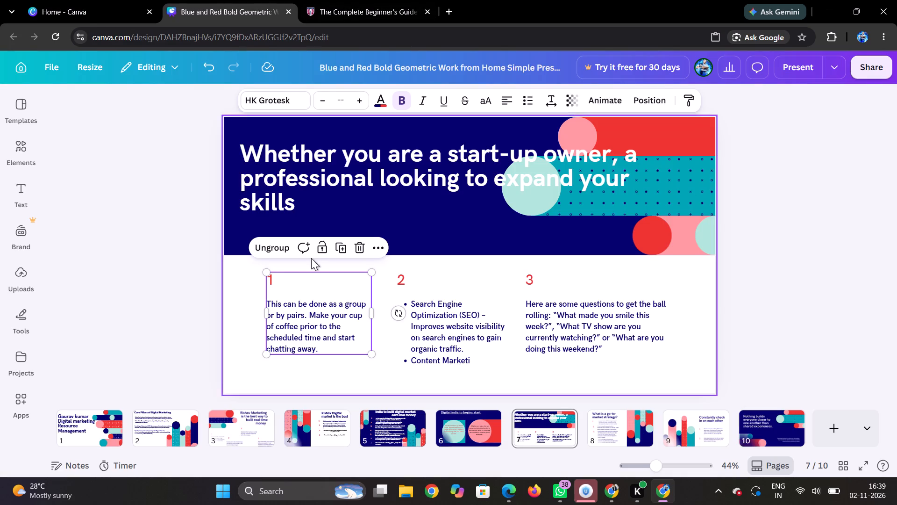
{"action": "left_click", "coordinate": [274, 286]}
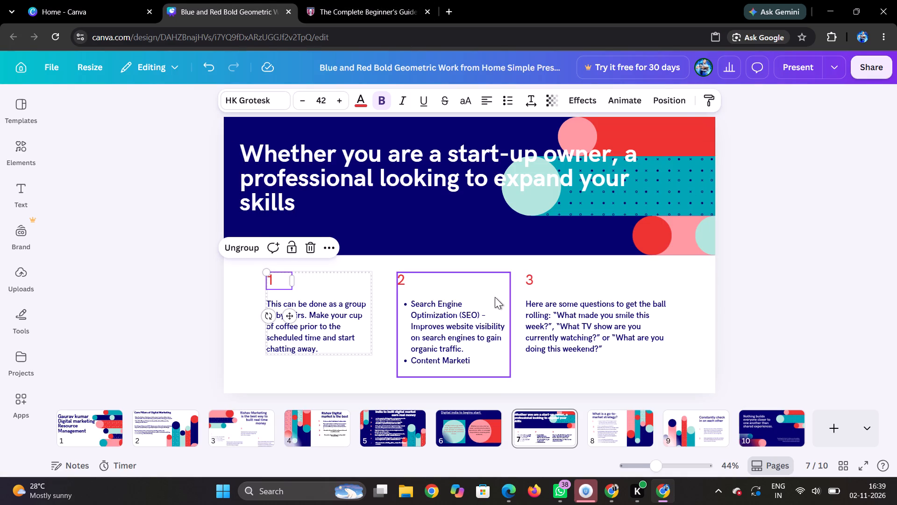
{"action": "left_click", "coordinate": [610, 422]}
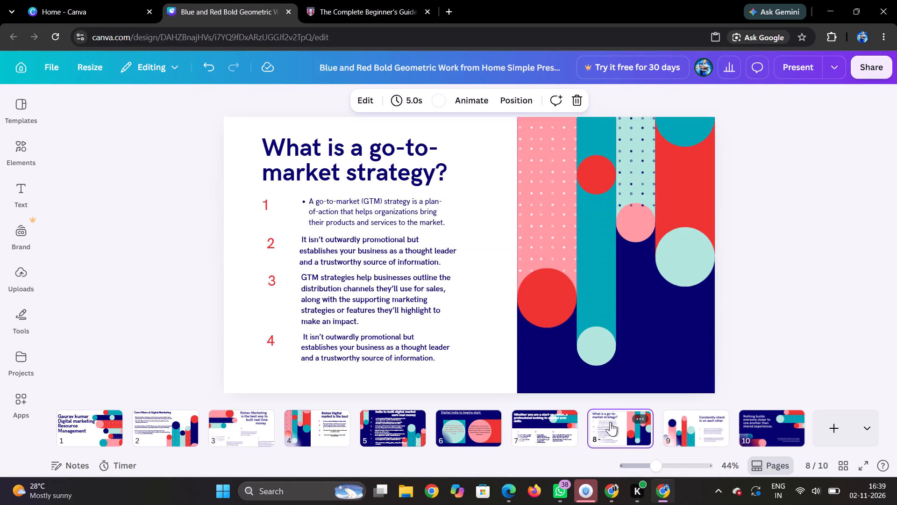
{"action": "left_click", "coordinate": [370, 165]}
{"action": "left_click_drag", "start_coordinate": [370, 165], "coordinate": [370, 156]}
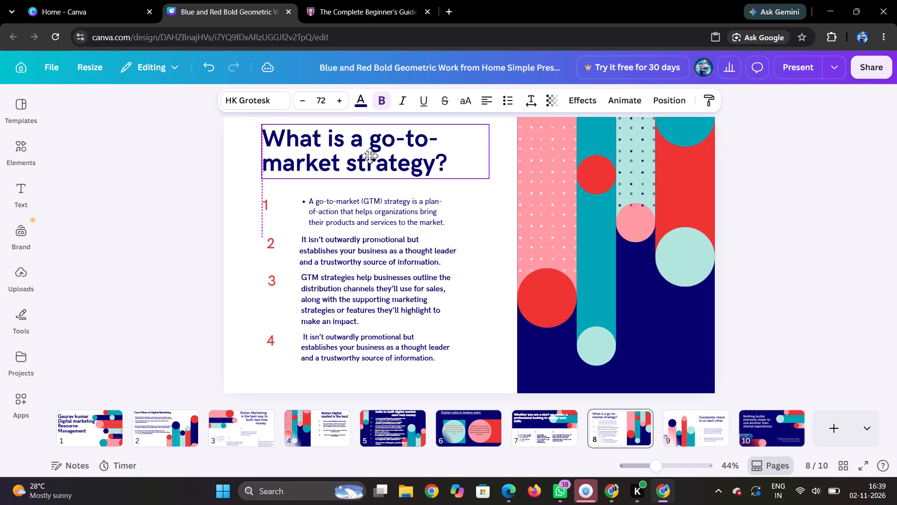
{"action": "left_click_drag", "start_coordinate": [370, 156], "coordinate": [371, 158]}
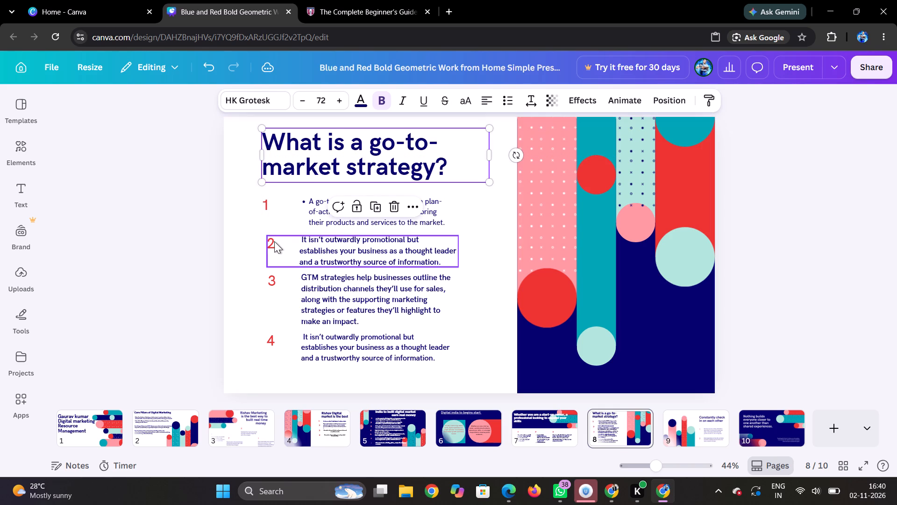
Nudge item 2's number and paragraph on page 8 slightly right, in line with item 3's text.
{"action": "left_click", "coordinate": [274, 242]}
{"action": "left_click", "coordinate": [292, 246]}
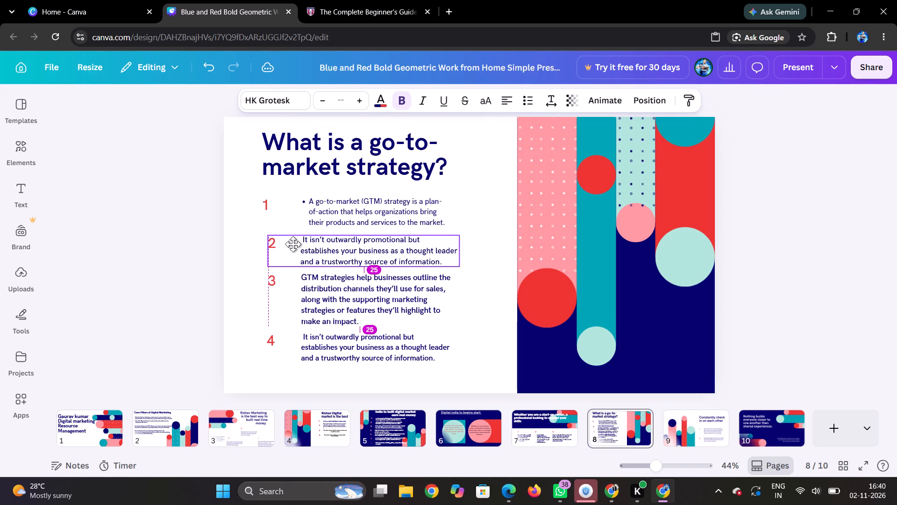
Replace item 1's "A go-to-market (GTM) strategy" bullet on page 8 with the copied text "Building a Strong Digital Marketing Strategy".
{"action": "left_click", "coordinate": [342, 226]}
{"action": "left_click", "coordinate": [414, 217]}
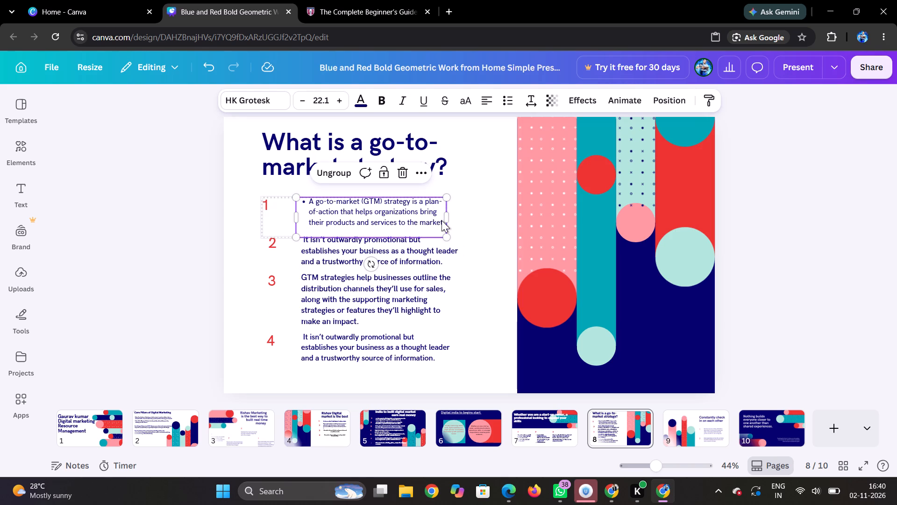
{"action": "left_click", "coordinate": [441, 220]}
{"action": "key", "text": "BackSpace"}
{"action": "key", "text": "BackSpace"}
{"action": "key", "text": "BackSpace"}
{"action": "key", "text": "BackSpace"}
{"action": "key", "text": "BackSpace"}
{"action": "key", "text": "BackSpace"}
{"action": "key", "text": "BackSpace"}
{"action": "key", "text": "BackSpace"}
{"action": "key", "text": "BackSpace"}
{"action": "key", "text": "BackSpace"}
{"action": "key", "text": "BackSpace"}
{"action": "key", "text": "BackSpace"}
{"action": "key", "text": "BackSpace"}
{"action": "key", "text": "BackSpace"}
{"action": "key", "text": "BackSpace"}
{"action": "key", "text": "BackSpace"}
{"action": "key", "text": "BackSpace"}
{"action": "key", "text": "BackSpace"}
{"action": "key", "text": "BackSpace"}
{"action": "key", "text": "BackSpace"}
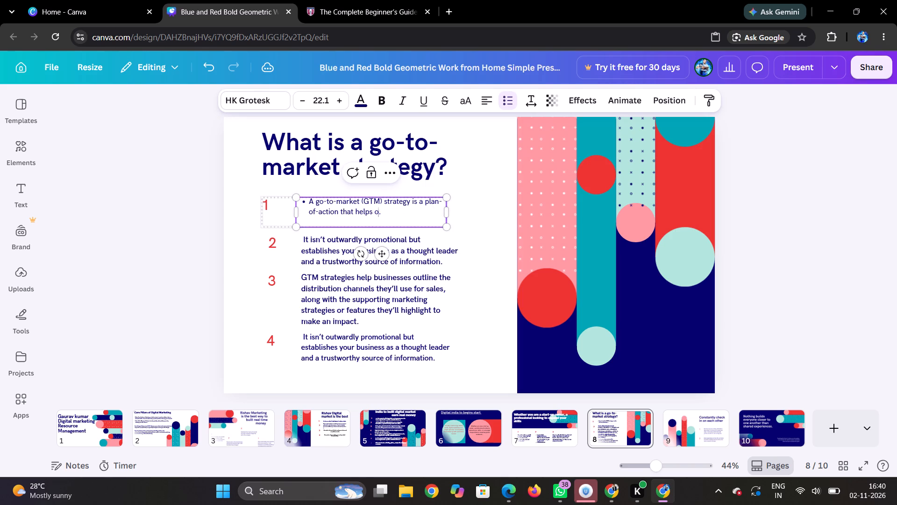
{"action": "key", "text": "BackSpace"}
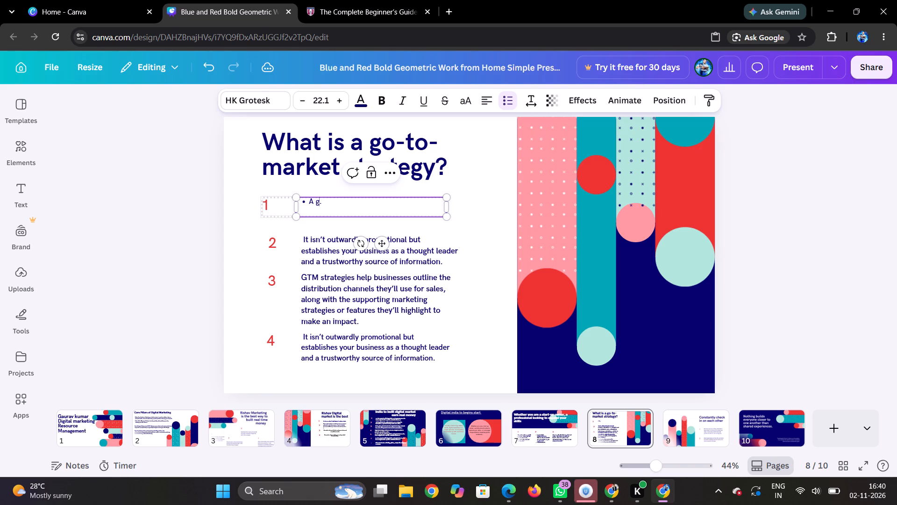
{"action": "key", "text": "BackSpace"}
{"action": "key", "text": "BackSpace"}
{"action": "key", "text": "BackSpace"}
{"action": "key", "text": "BackSpace"}
{"action": "key", "text": "ctrl+v"}
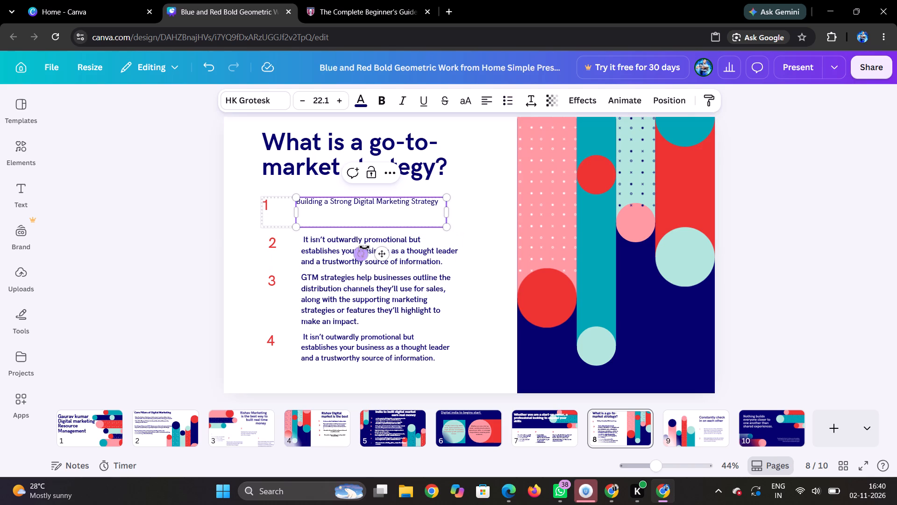
Replace page 8's item 2 text with the guide's "A well-structured strategy is the foundation of success. Before running any campaign, it is important to".
{"action": "left_click", "coordinate": [364, 247]}
{"action": "left_click", "coordinate": [436, 254]}
{"action": "left_click", "coordinate": [438, 258]}
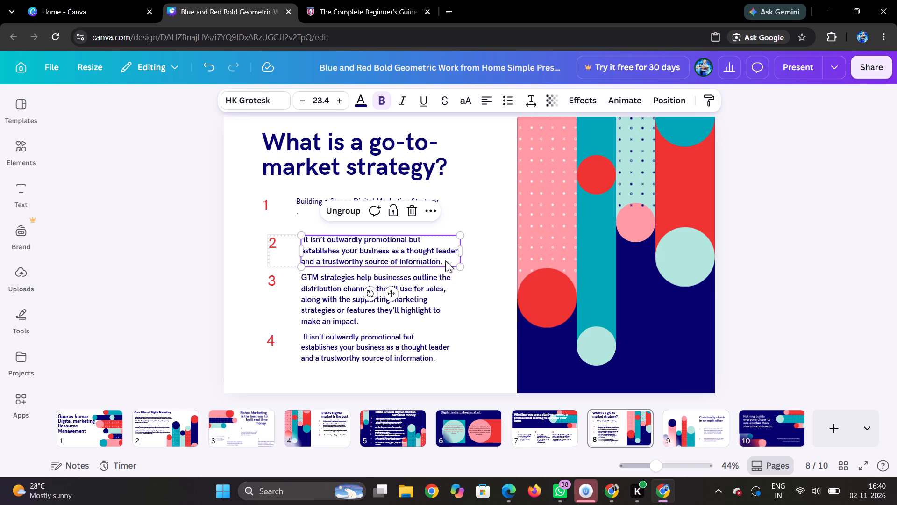
{"action": "left_click", "coordinate": [445, 260]}
{"action": "left_click_drag", "start_coordinate": [445, 260], "coordinate": [304, 230]}
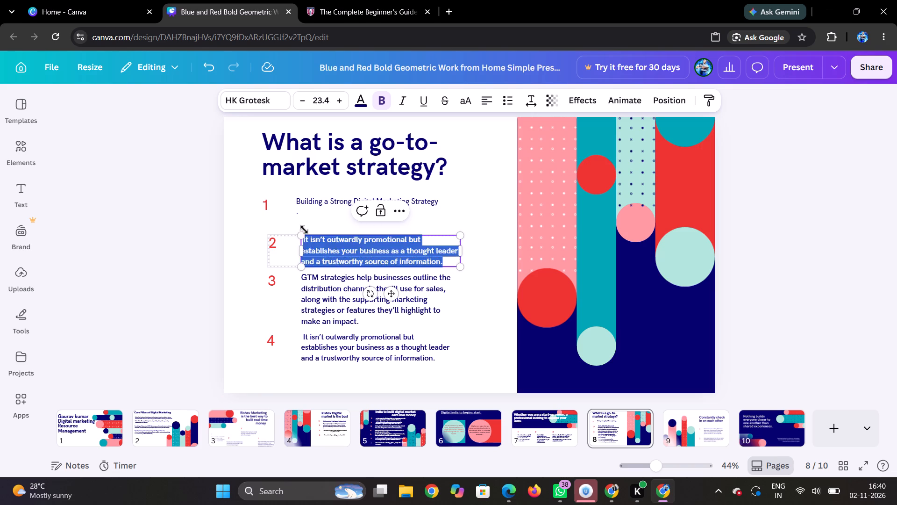
{"action": "left_click_drag", "start_coordinate": [304, 230], "coordinate": [303, 240]}
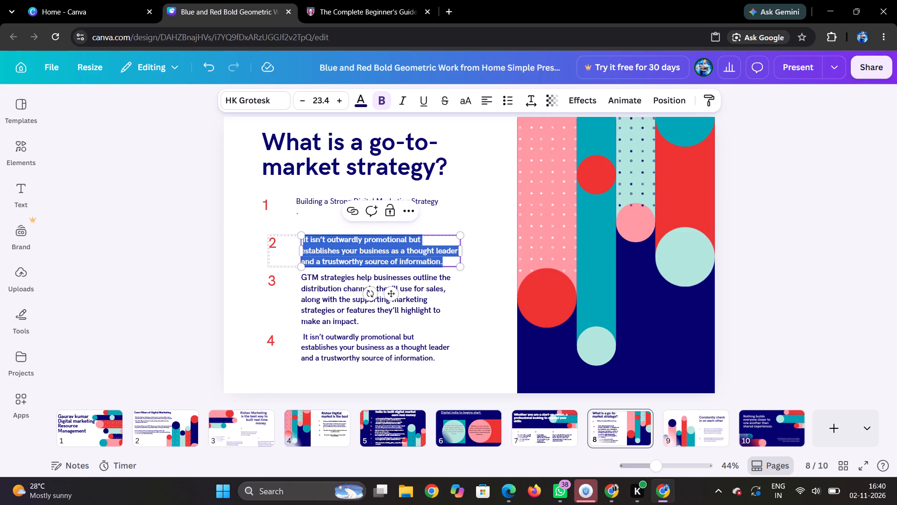
{"action": "key", "text": "BackSpace"}
{"action": "left_click", "coordinate": [339, 8]}
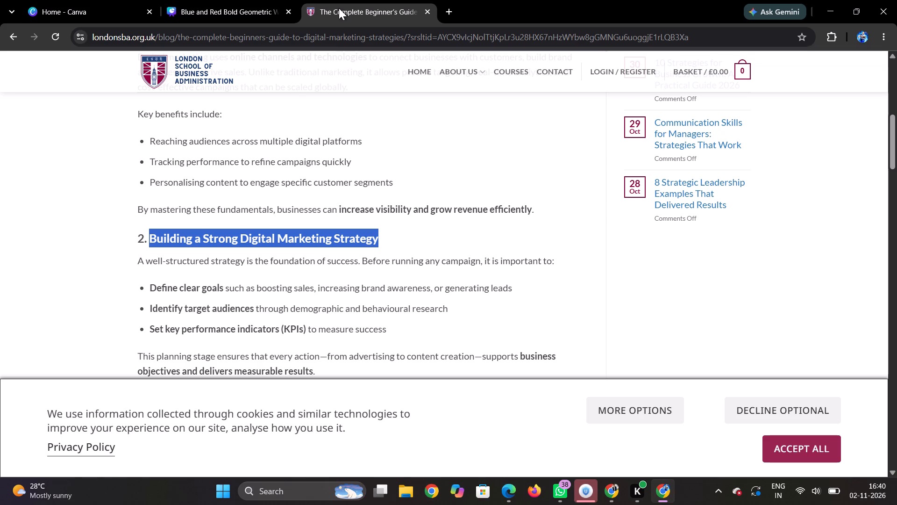
{"action": "scroll", "coordinate": [271, 312], "scroll_direction": "down", "scroll_amount": 1}
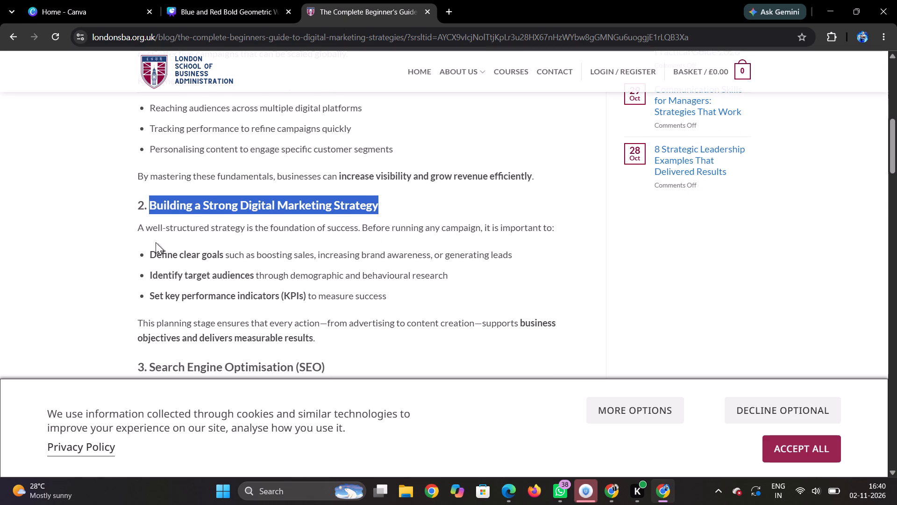
{"action": "left_click_drag", "start_coordinate": [138, 230], "coordinate": [517, 234]}
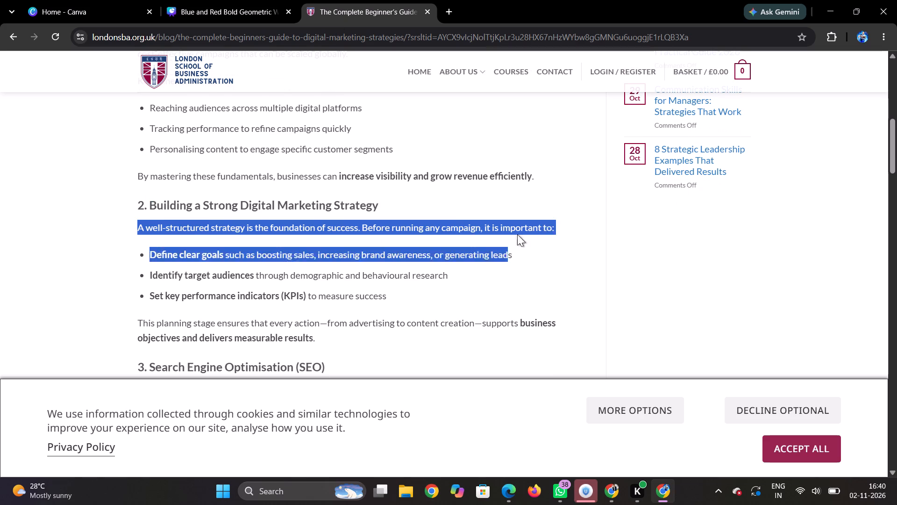
{"action": "left_click_drag", "start_coordinate": [517, 234], "coordinate": [551, 222]}
{"action": "key", "text": "ctrl+c"}
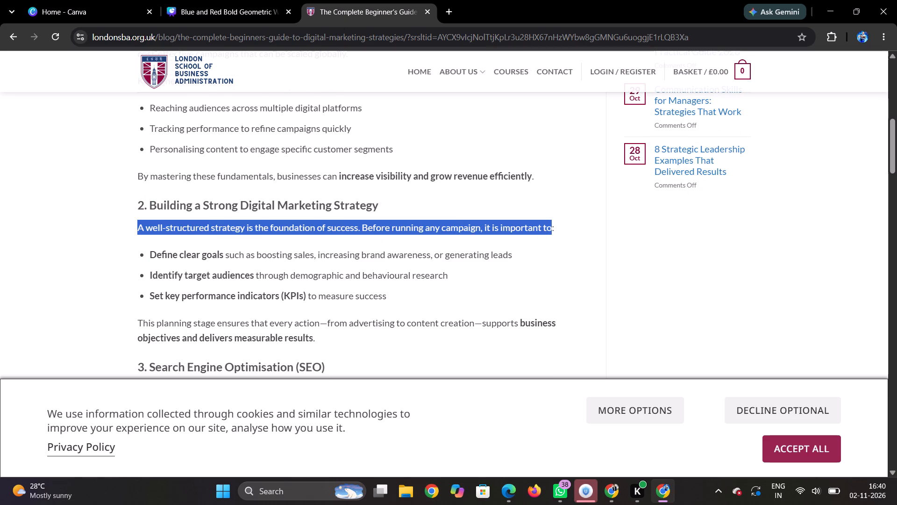
{"action": "left_click", "coordinate": [263, 0]}
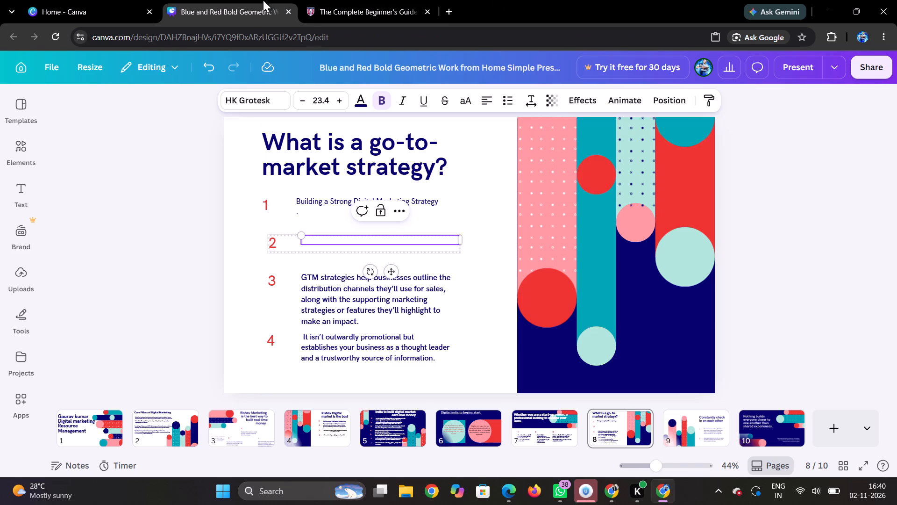
{"action": "key", "text": "ctrl+v"}
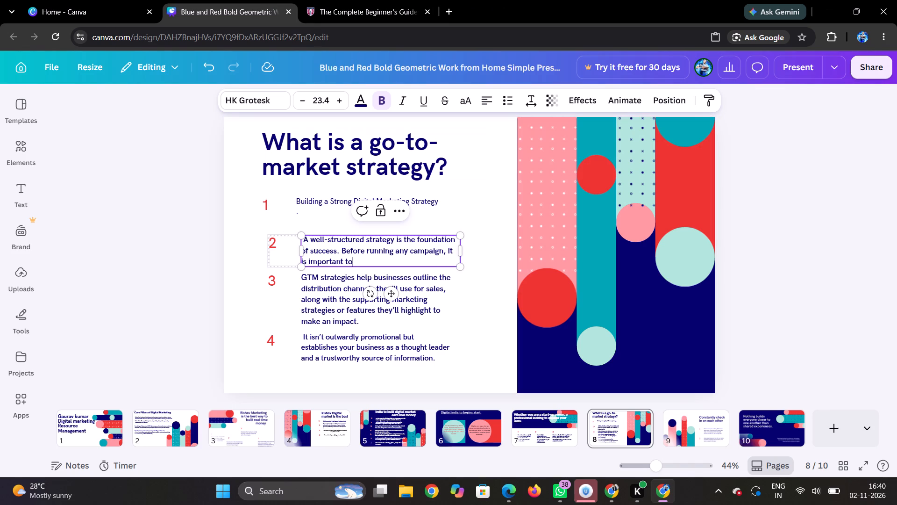
Replace page 8's item 3 text with the guide's "Define clear goals such as boosting sales, increasing brand awareness, or generating leads", without its bullet.
{"action": "left_click", "coordinate": [332, 280]}
{"action": "left_click", "coordinate": [364, 314]}
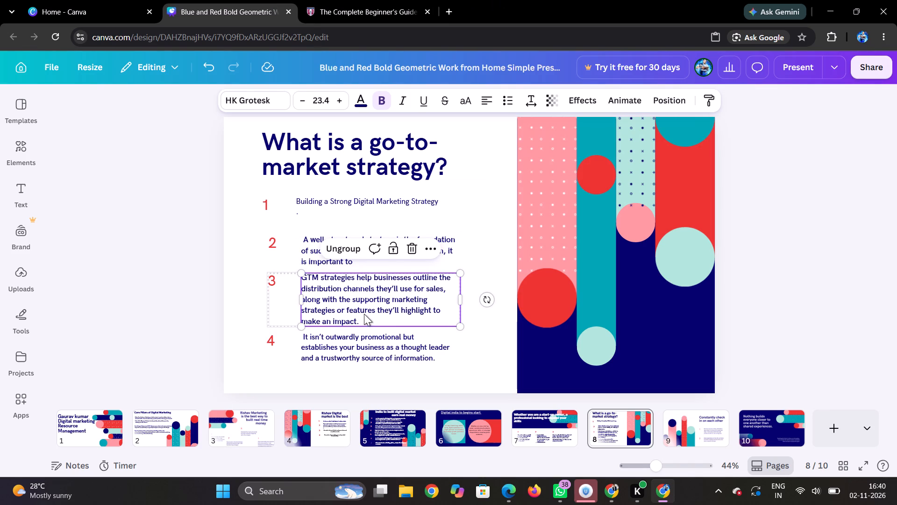
{"action": "left_click", "coordinate": [388, 0]}
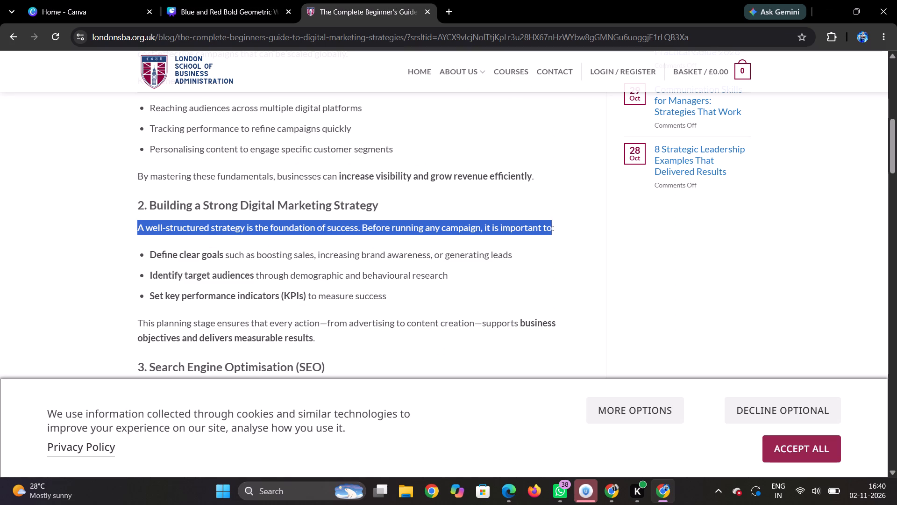
{"action": "left_click_drag", "start_coordinate": [150, 256], "coordinate": [518, 248]}
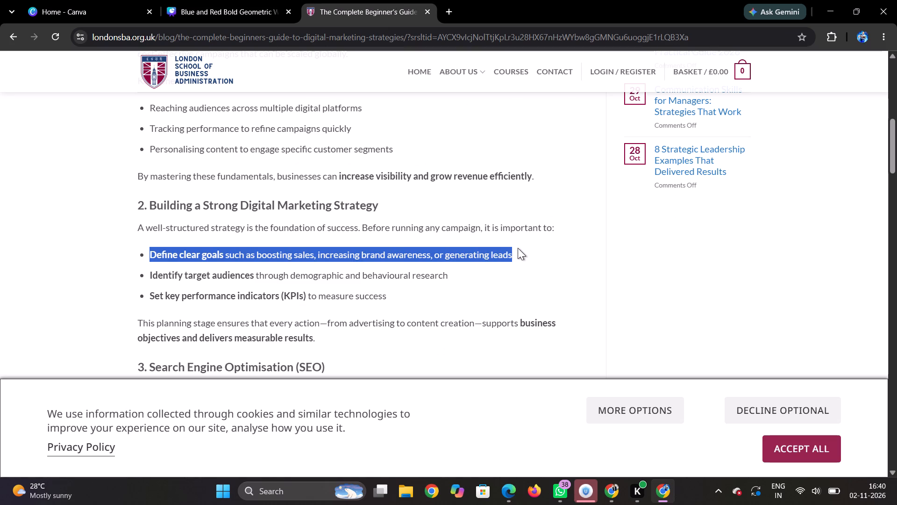
{"action": "key", "text": "ctrl+c"}
{"action": "left_click", "coordinate": [273, 0]}
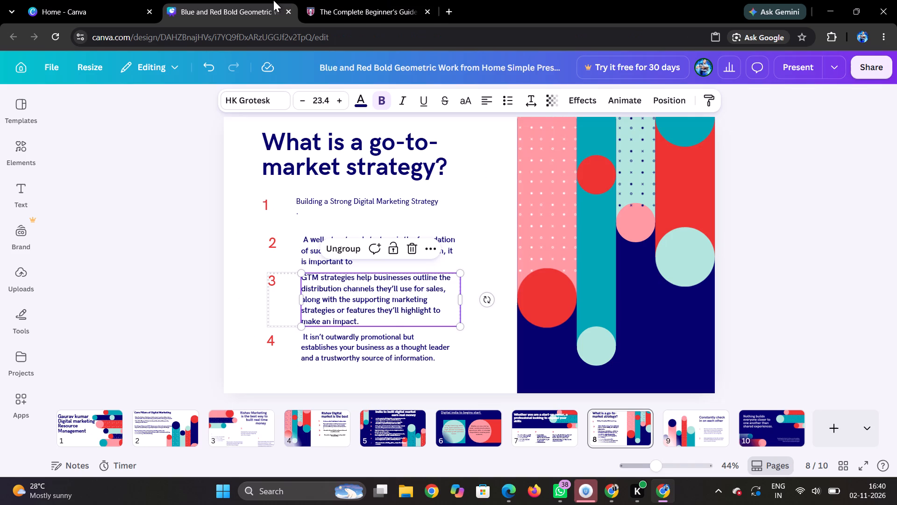
{"action": "left_click", "coordinate": [367, 321]}
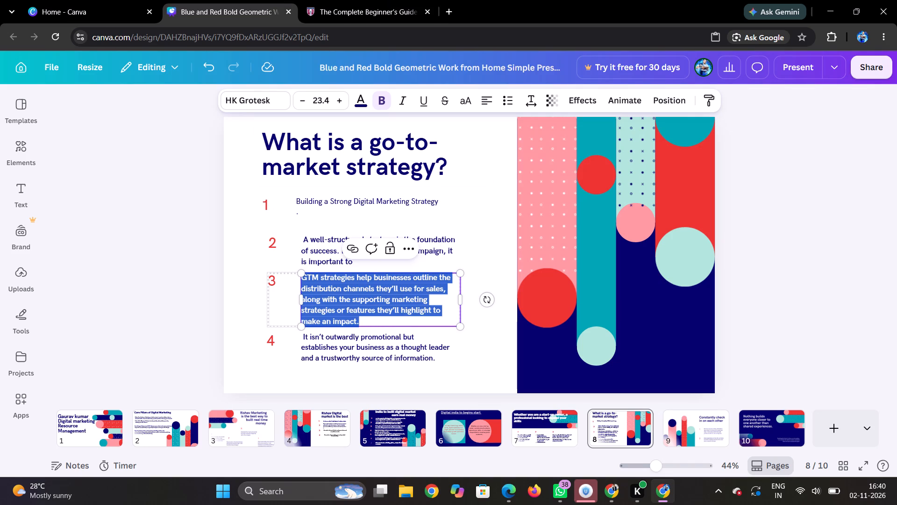
{"action": "key", "text": "BackSpace"}
{"action": "key", "text": "ctrl+v"}
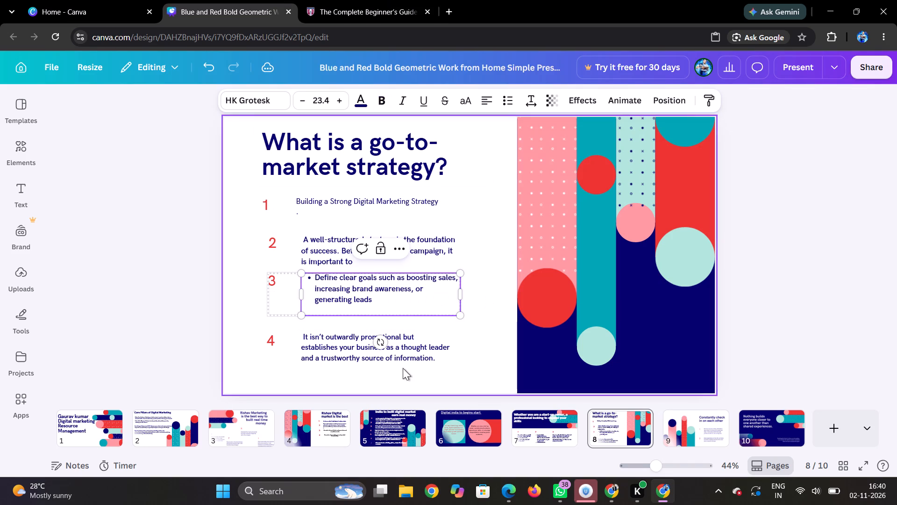
{"action": "left_click", "coordinate": [314, 275]}
{"action": "key", "text": "BackSpace"}
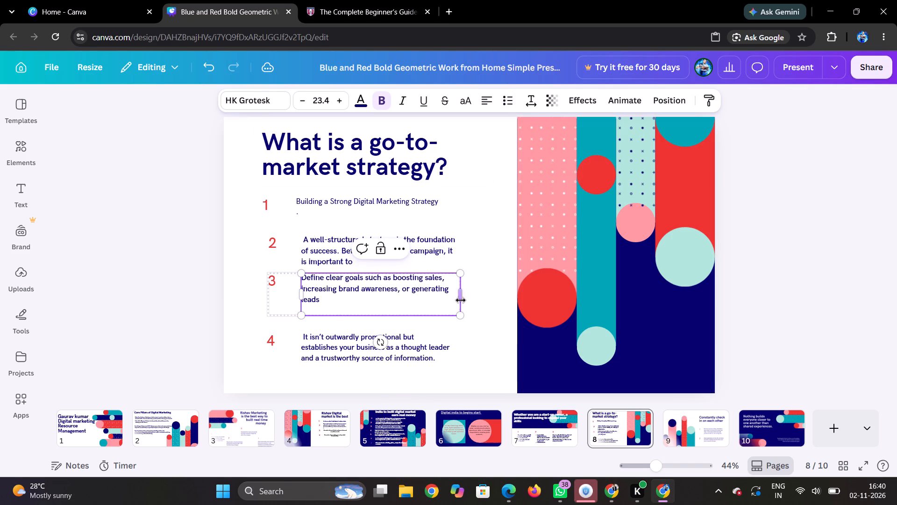
Widen item 3's text box on page 8 to about 731, extending its right edge.
{"action": "left_click_drag", "start_coordinate": [460, 296], "coordinate": [488, 291]}
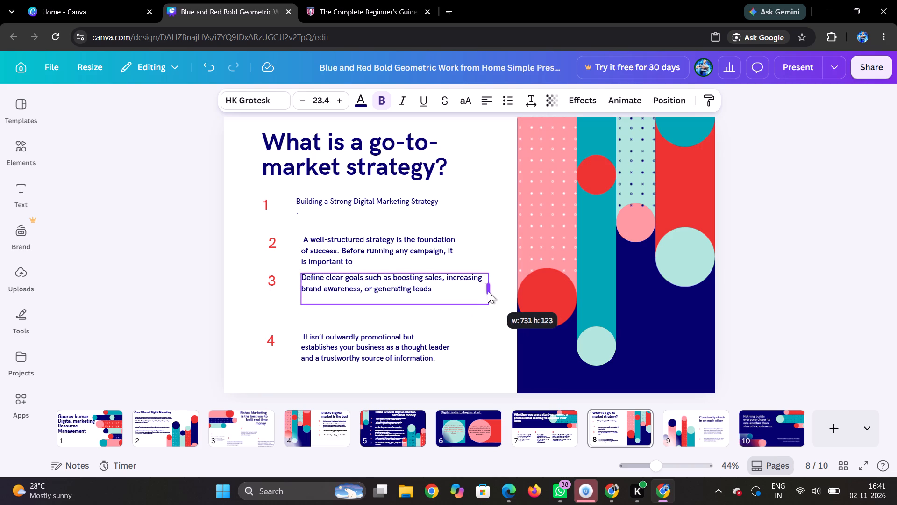
{"action": "left_click_drag", "start_coordinate": [488, 291], "coordinate": [487, 291]}
Move item 4's number and paragraph on page 8 up, closer to item 3.
{"action": "left_click", "coordinate": [312, 344]}
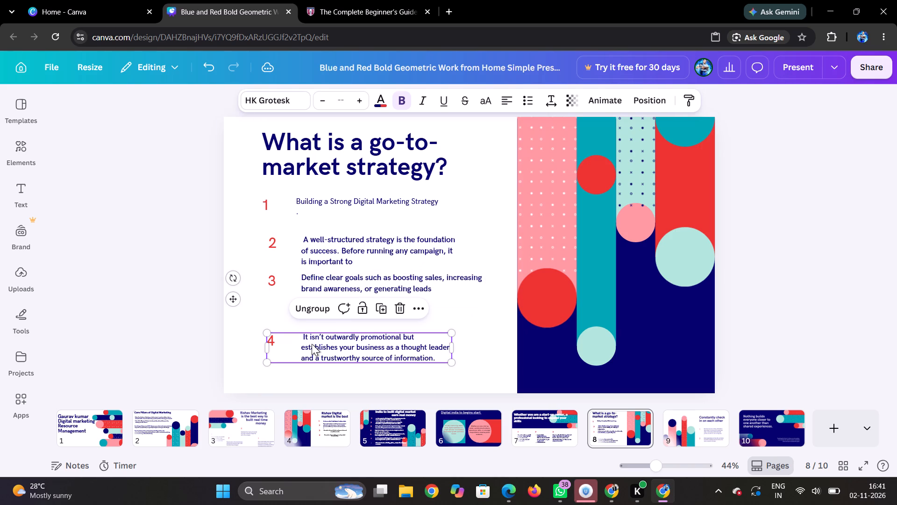
{"action": "left_click_drag", "start_coordinate": [347, 346], "coordinate": [348, 324]}
Copy the bullet text "Identify target audiences through demographic and behavioural research" from section 2 of the London School of Business Administration guide.
{"action": "left_click", "coordinate": [318, 0]}
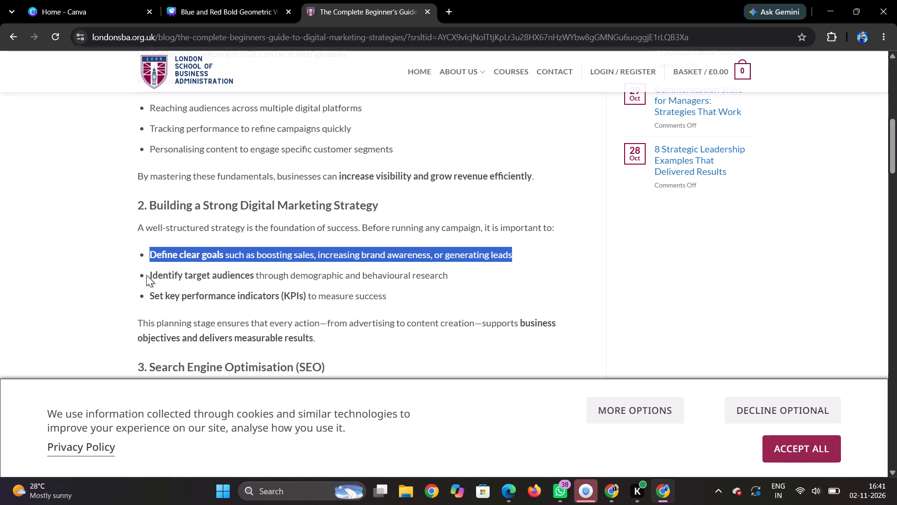
{"action": "left_click_drag", "start_coordinate": [150, 276], "coordinate": [421, 259]}
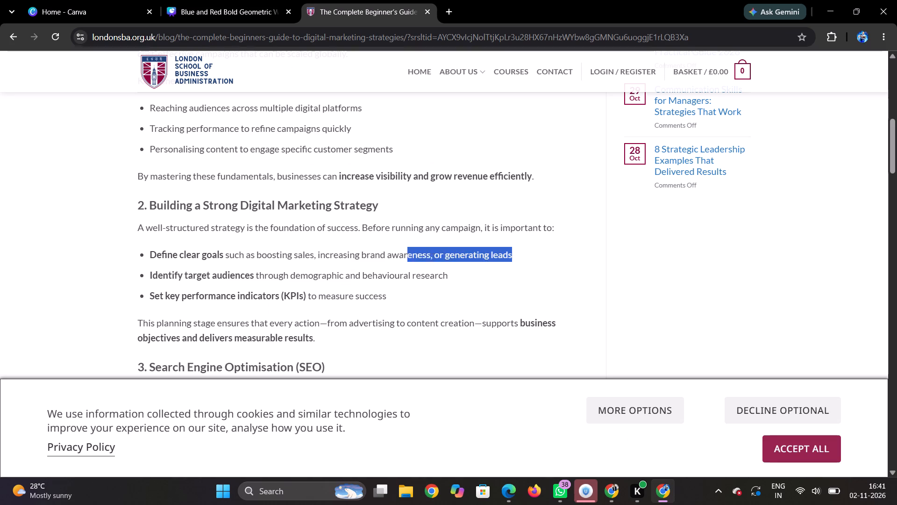
{"action": "left_click_drag", "start_coordinate": [421, 259], "coordinate": [447, 275]}
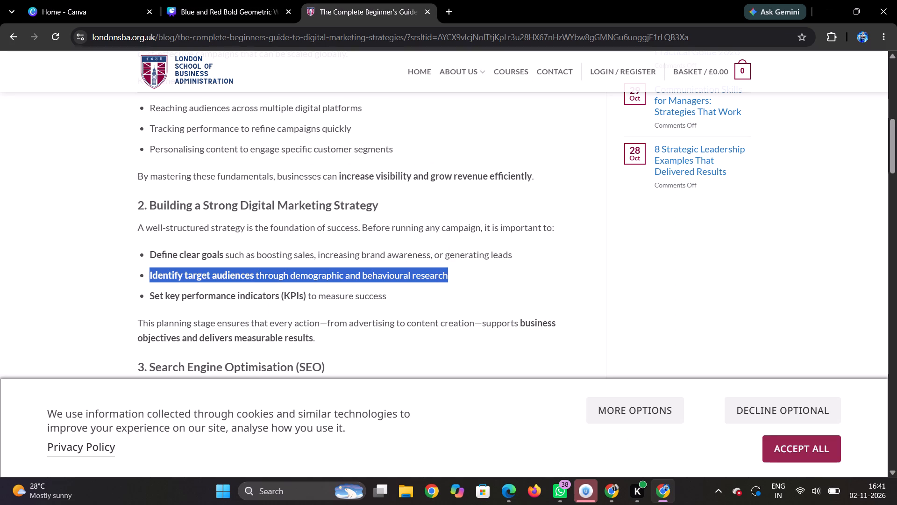
{"action": "key", "text": "ctrl+c"}
Back in Canva, move item 4's number and paragraph on page 8 further up, directly beneath item 3.
{"action": "left_click", "coordinate": [227, 0]}
{"action": "left_click", "coordinate": [415, 315]}
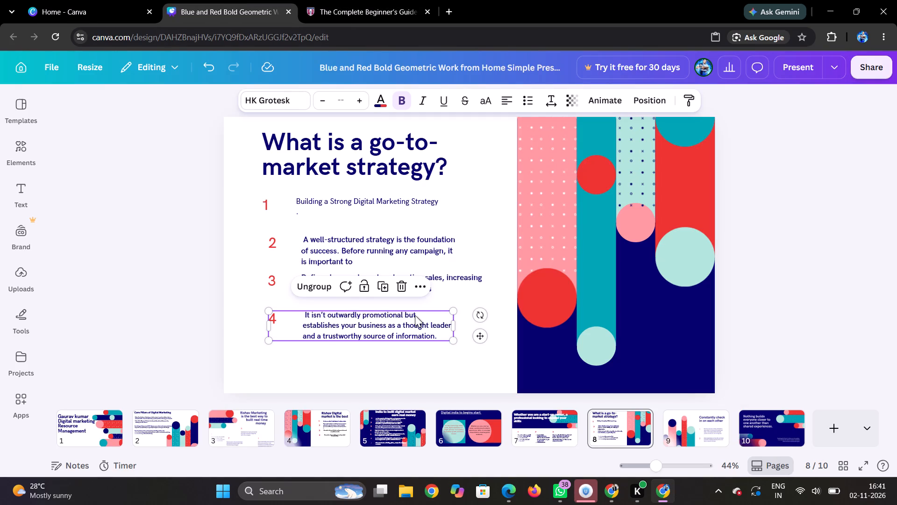
{"action": "left_click", "coordinate": [532, 250]}
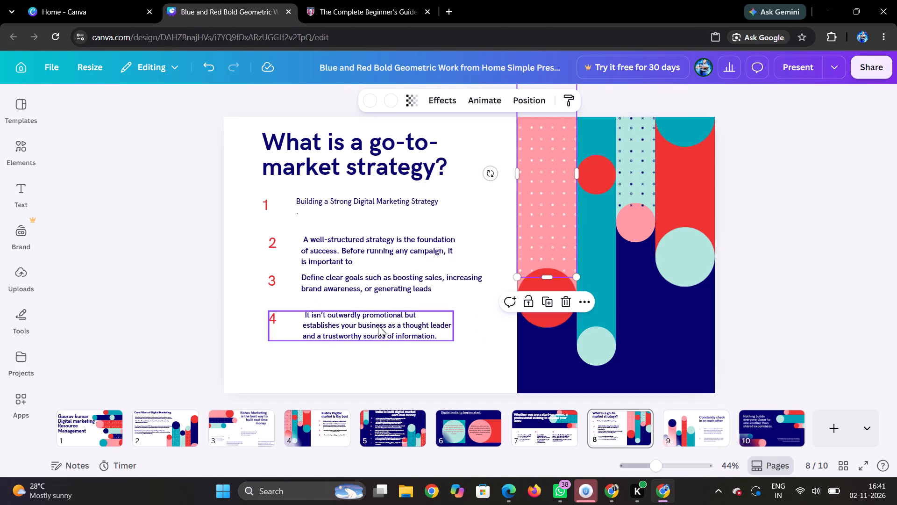
{"action": "left_click", "coordinate": [378, 325]}
{"action": "left_click_drag", "start_coordinate": [378, 325], "coordinate": [380, 314]}
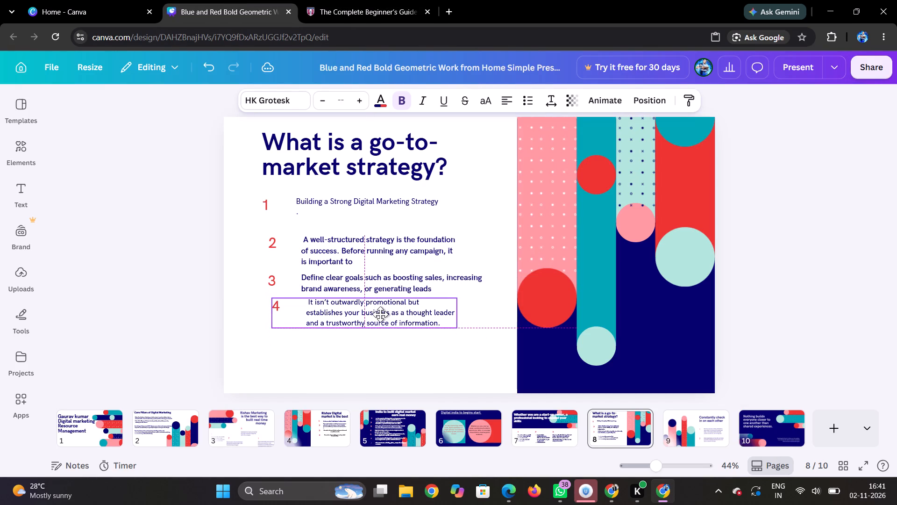
{"action": "left_click_drag", "start_coordinate": [380, 314], "coordinate": [379, 314]}
{"action": "left_click", "coordinate": [406, 320]}
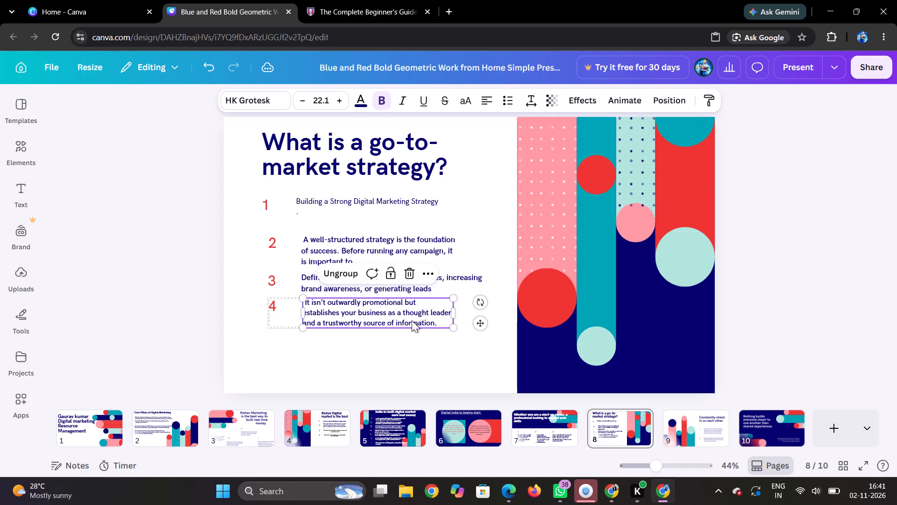
{"action": "left_click", "coordinate": [442, 318]}
{"action": "key", "text": "BackSpace"}
{"action": "key", "text": "BackSpace"}
{"action": "key", "text": "BackSpace"}
{"action": "key", "text": "BackSpace"}
{"action": "key", "text": "BackSpace"}
{"action": "key", "text": "BackSpace"}
{"action": "key", "text": "BackSpace"}
{"action": "key", "text": "BackSpace"}
{"action": "key", "text": "BackSpace"}
{"action": "key", "text": "BackSpace"}
{"action": "key", "text": "BackSpace"}
{"action": "key", "text": "BackSpace"}
{"action": "key", "text": "BackSpace"}
{"action": "key", "text": "BackSpace"}
{"action": "key", "text": "BackSpace"}
{"action": "key", "text": "BackSpace"}
{"action": "key", "text": "BackSpace"}
{"action": "key", "text": "BackSpace"}
{"action": "key", "text": "BackSpace"}
{"action": "key", "text": "BackSpace"}
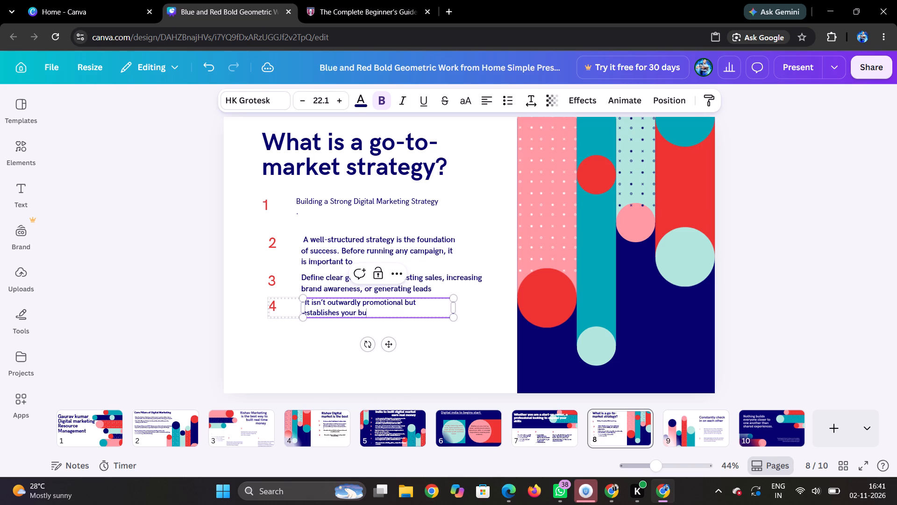
{"action": "key", "text": "BackSpace"}
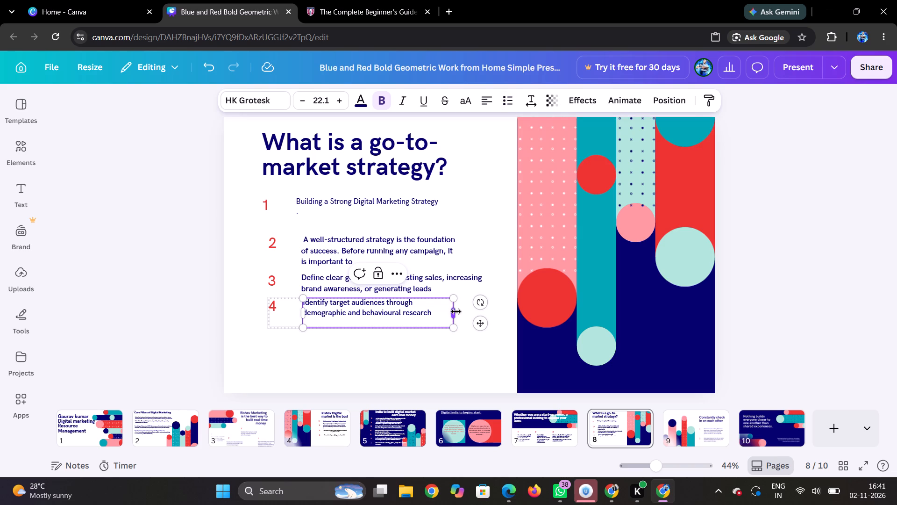
Widen item 4's text box on page 8 to match item 3's right edge and nudge it slightly down and left.
{"action": "left_click_drag", "start_coordinate": [456, 312], "coordinate": [491, 317]}
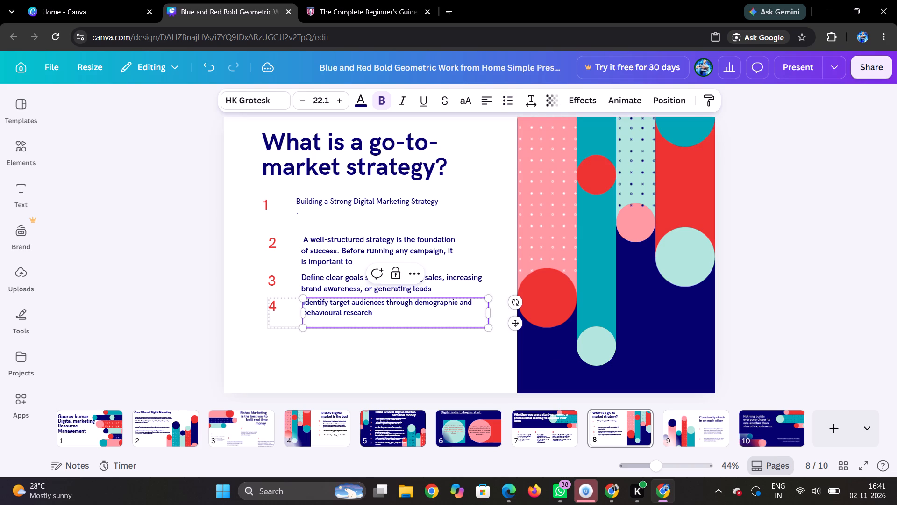
{"action": "left_click_drag", "start_coordinate": [410, 321], "coordinate": [409, 334]}
{"action": "left_click_drag", "start_coordinate": [516, 325], "coordinate": [513, 329]}
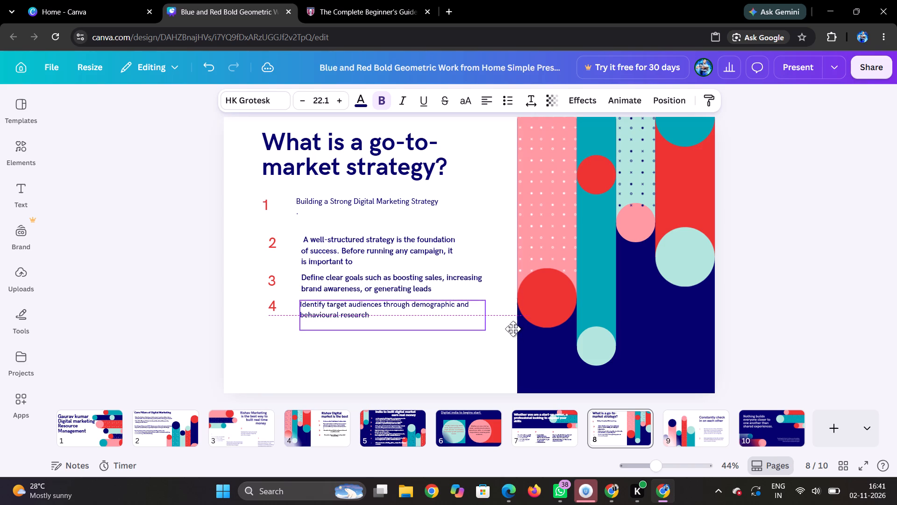
Move item 2's number and paragraph on page 8 up and left, closer to item 1 and left-aligned with it.
{"action": "left_click", "coordinate": [353, 250]}
{"action": "left_click_drag", "start_coordinate": [353, 250], "coordinate": [348, 235]}
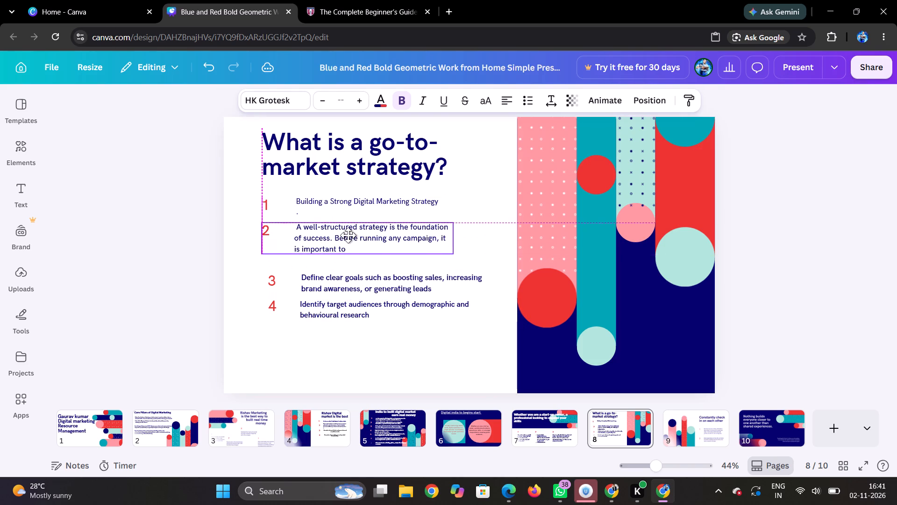
{"action": "left_click_drag", "start_coordinate": [348, 235], "coordinate": [348, 239]}
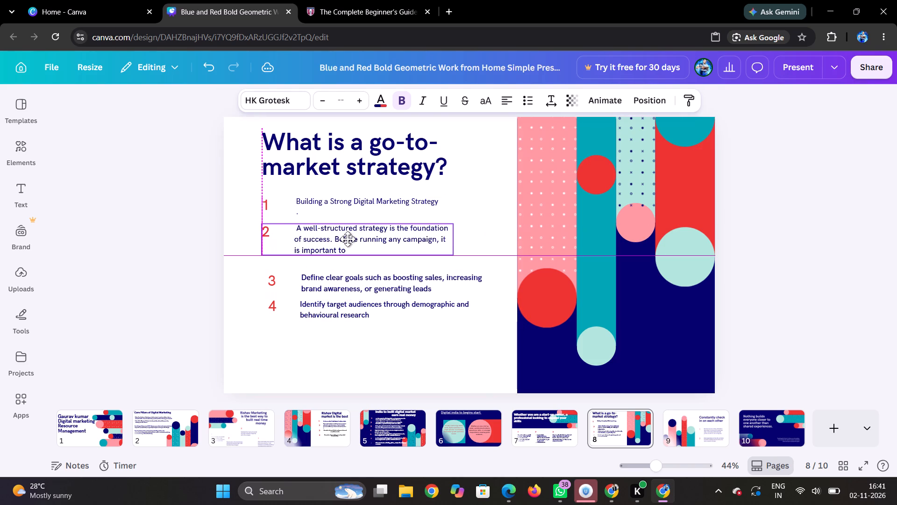
Move items 3 and 4 on page 8 up and left, stacking them beneath item 2 and left-aligned with it.
{"action": "left_click_drag", "start_coordinate": [348, 239], "coordinate": [349, 239]}
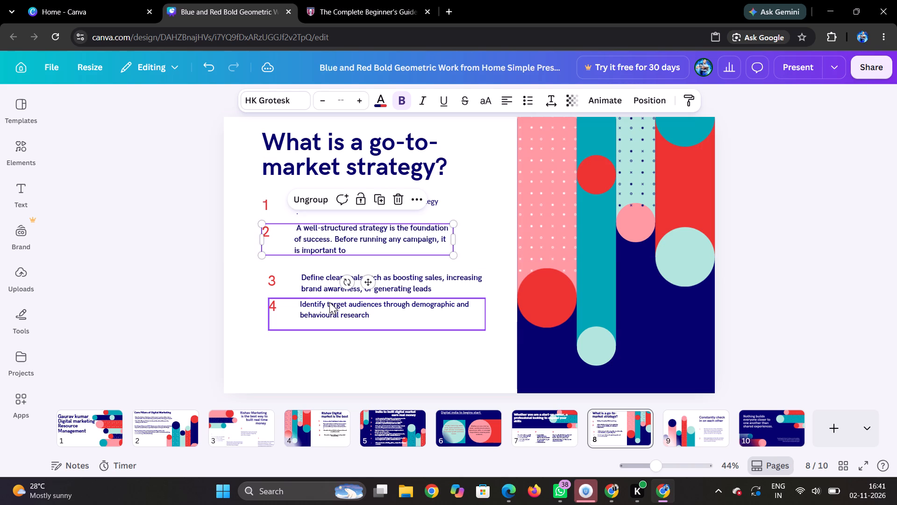
{"action": "left_click", "coordinate": [329, 302]}
{"action": "left_click", "coordinate": [323, 290]}
{"action": "left_click_drag", "start_coordinate": [323, 290], "coordinate": [319, 273]}
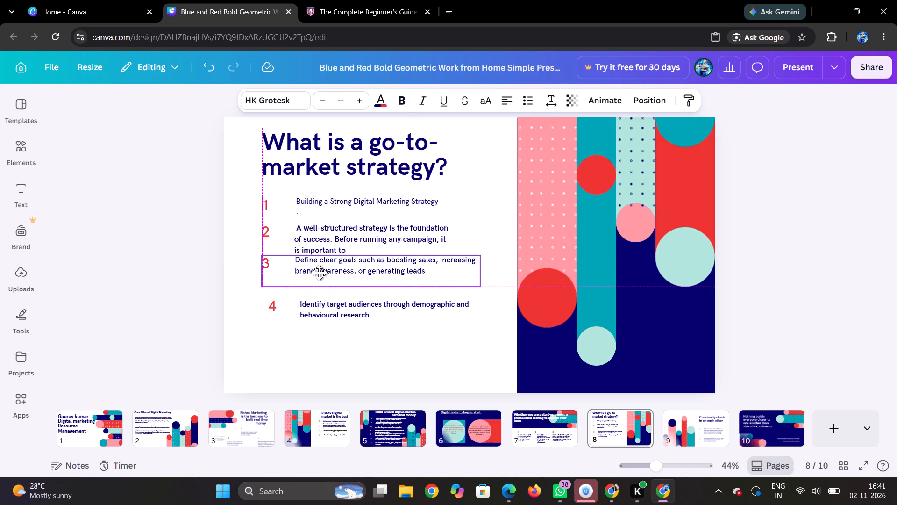
{"action": "left_click_drag", "start_coordinate": [319, 273], "coordinate": [319, 273]}
{"action": "left_click", "coordinate": [319, 304]}
{"action": "left_click_drag", "start_coordinate": [319, 304], "coordinate": [316, 298]}
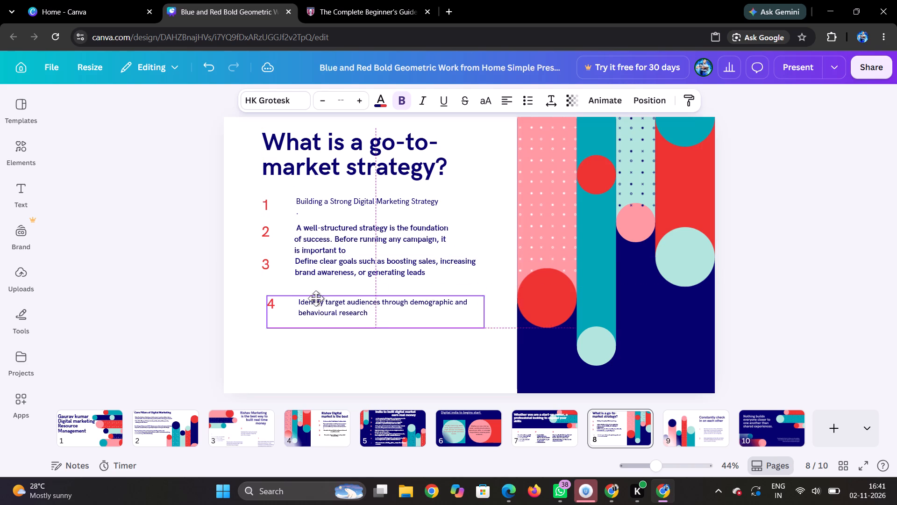
{"action": "left_click_drag", "start_coordinate": [316, 298], "coordinate": [313, 296]}
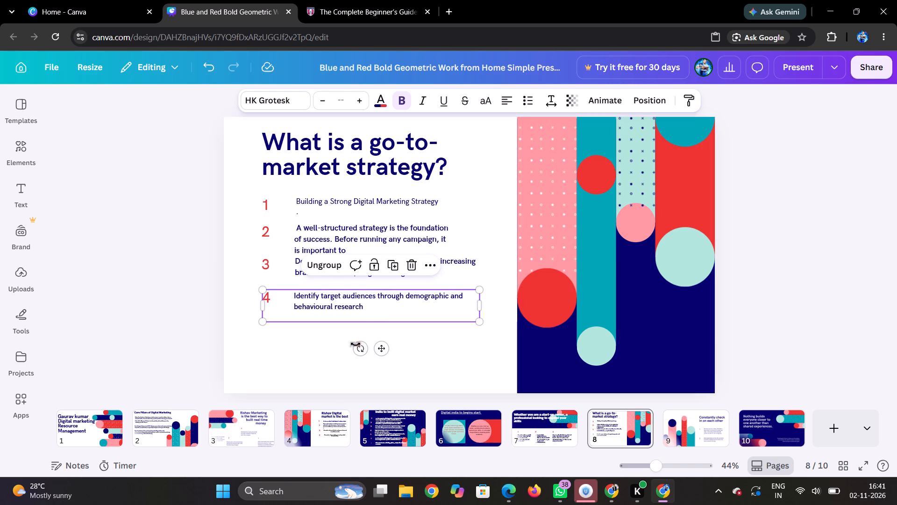
Duplicate the red number 4 on page 8, place the copy directly beneath the original and change it to 5.
{"action": "left_click", "coordinate": [375, 306]}
{"action": "left_click", "coordinate": [375, 306]}
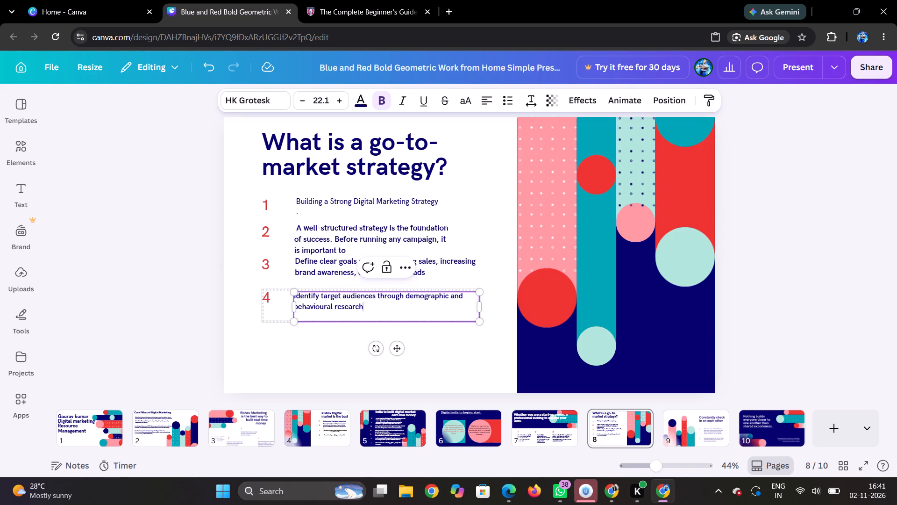
{"action": "left_click", "coordinate": [270, 293]}
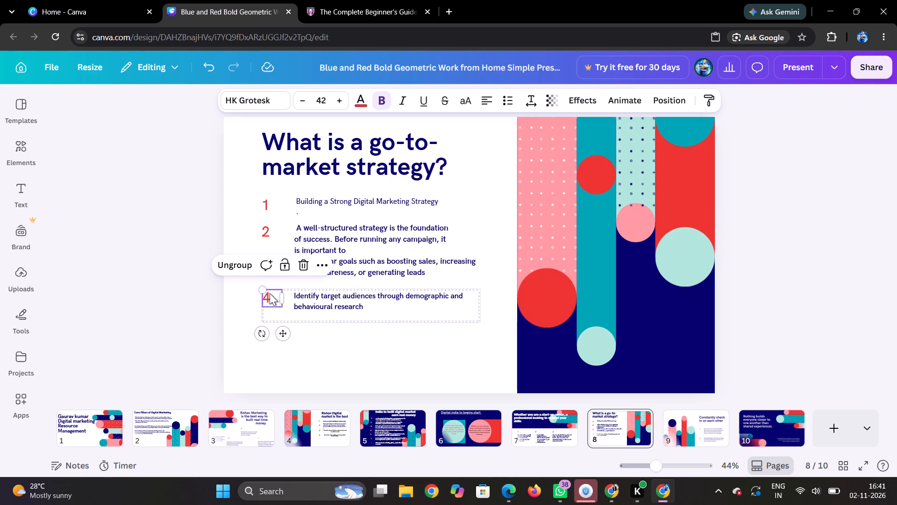
{"action": "right_click", "coordinate": [269, 296]}
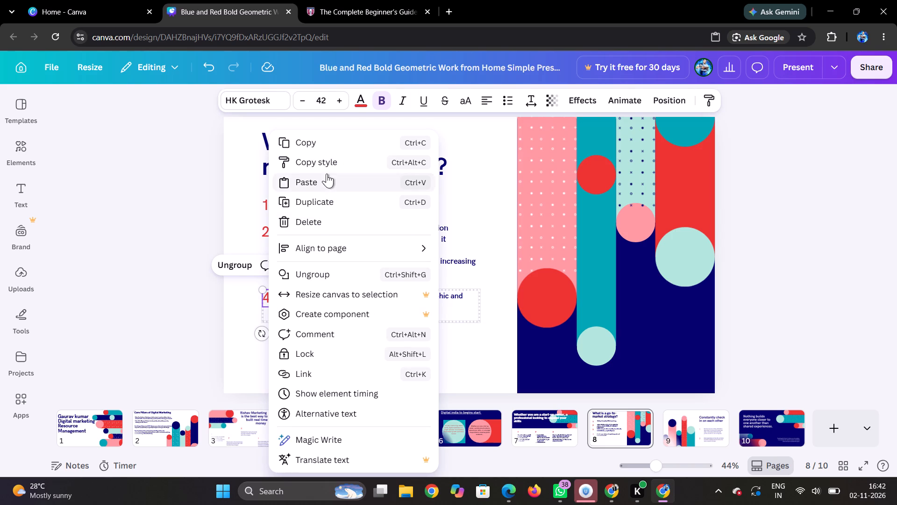
{"action": "left_click", "coordinate": [327, 148]}
{"action": "left_click", "coordinate": [322, 337]}
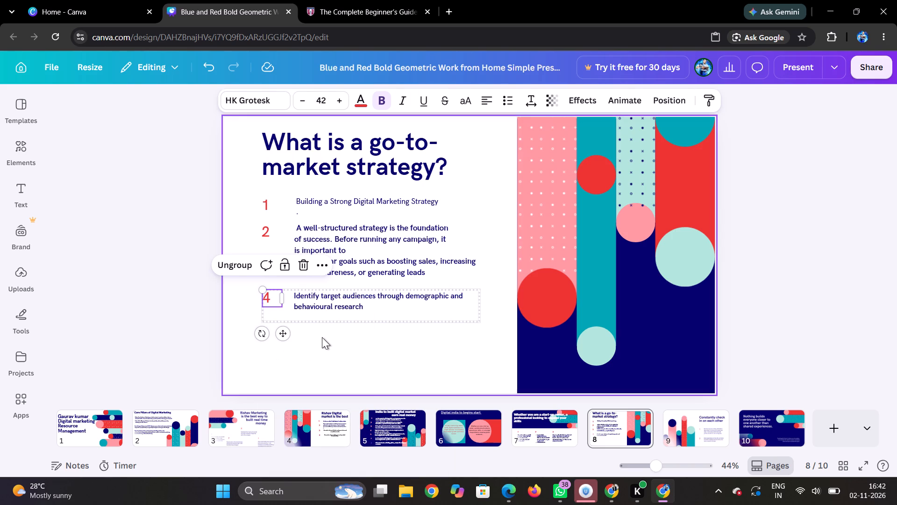
{"action": "right_click", "coordinate": [322, 337]}
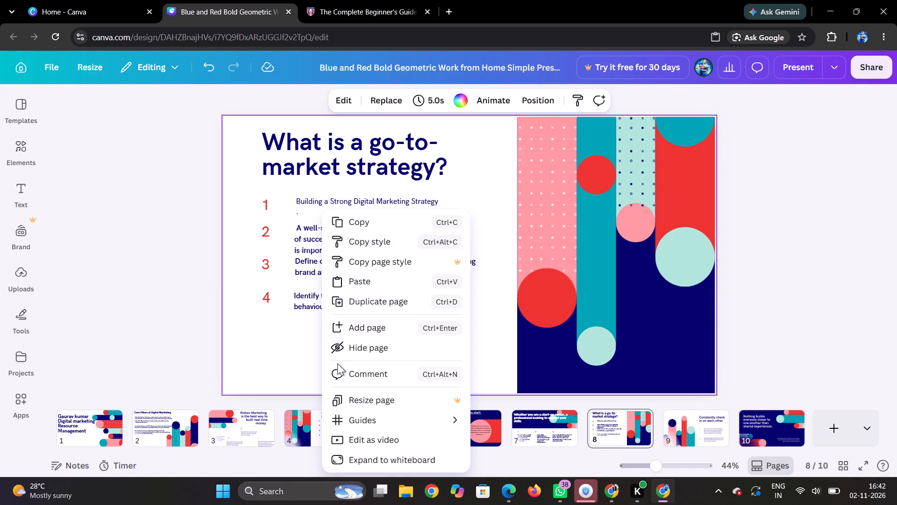
{"action": "left_click", "coordinate": [376, 283]}
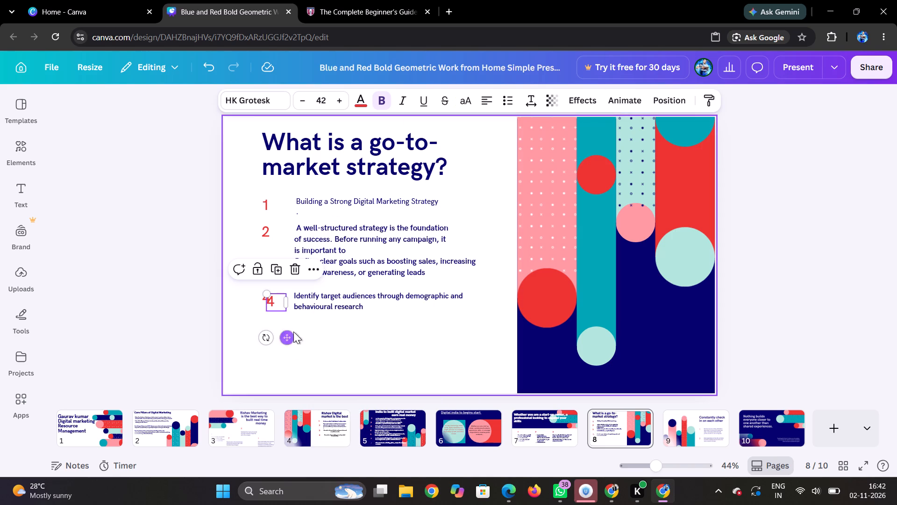
{"action": "left_click_drag", "start_coordinate": [282, 339], "coordinate": [279, 363]}
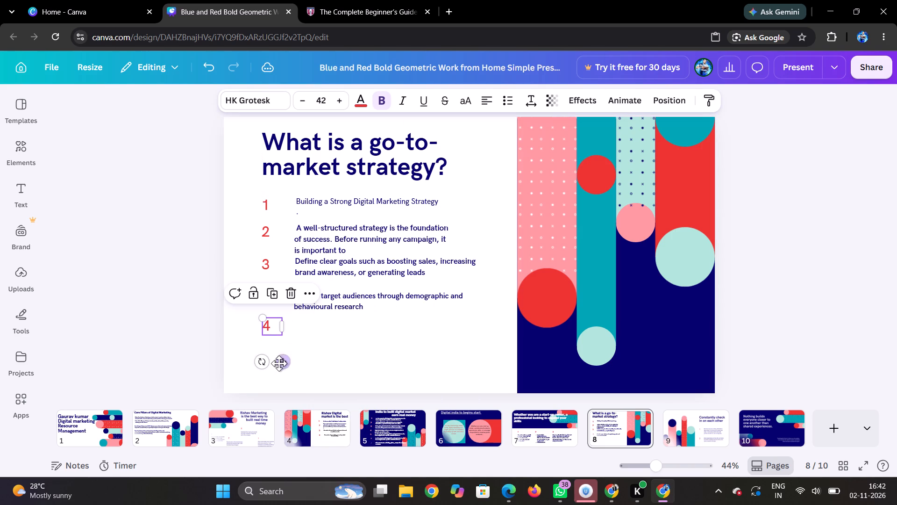
{"action": "left_click", "coordinate": [274, 328]}
{"action": "key", "text": "BackSpace"}
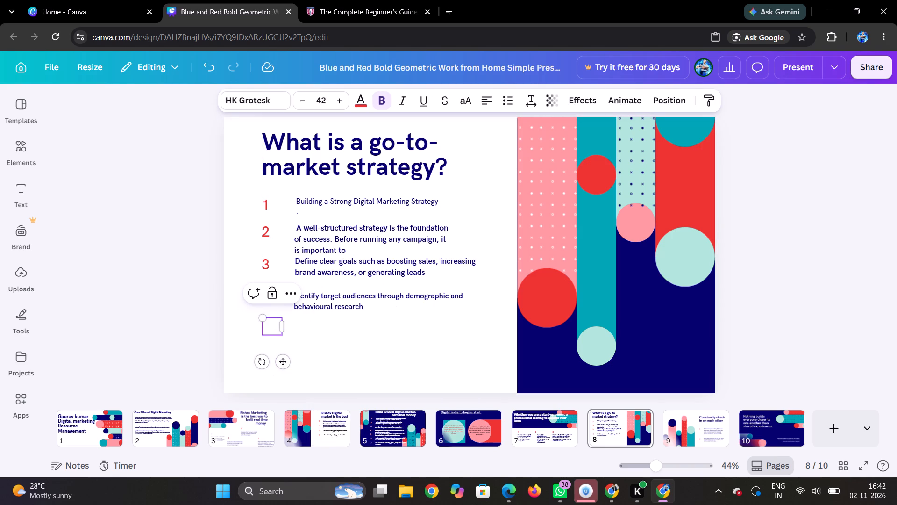
{"action": "key", "text": "5"}
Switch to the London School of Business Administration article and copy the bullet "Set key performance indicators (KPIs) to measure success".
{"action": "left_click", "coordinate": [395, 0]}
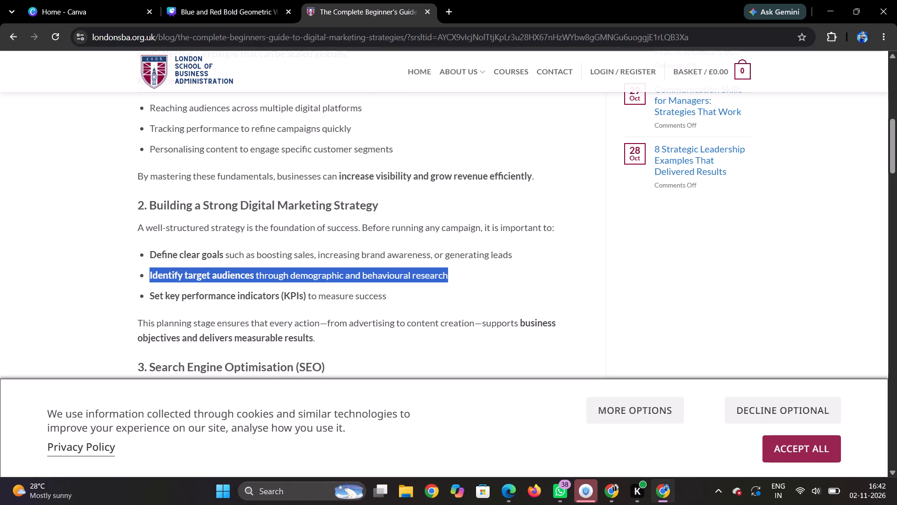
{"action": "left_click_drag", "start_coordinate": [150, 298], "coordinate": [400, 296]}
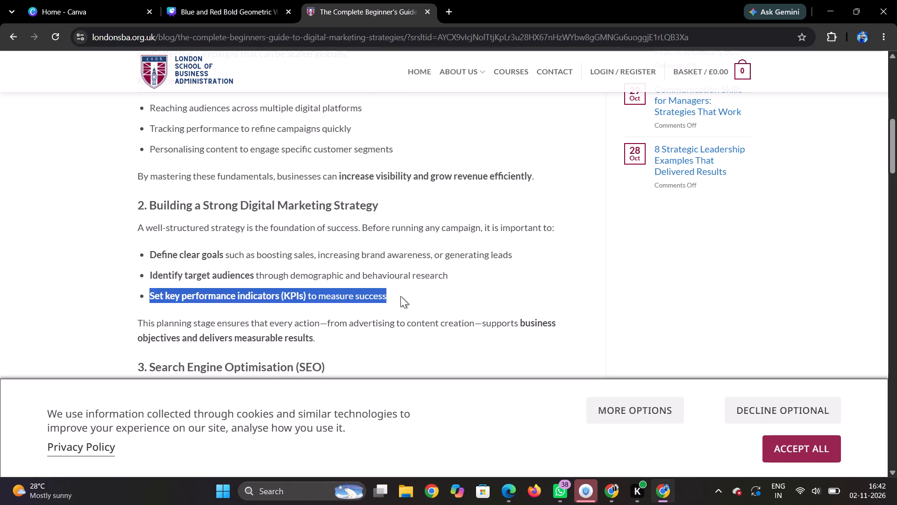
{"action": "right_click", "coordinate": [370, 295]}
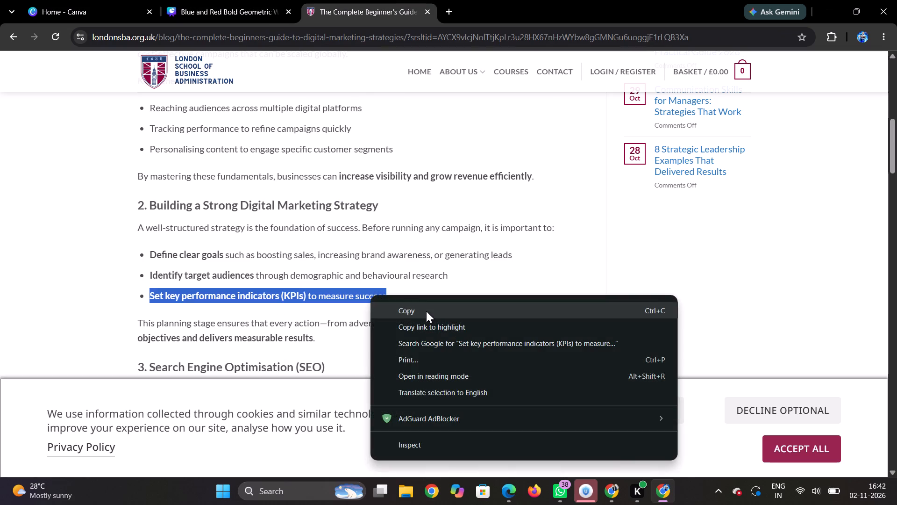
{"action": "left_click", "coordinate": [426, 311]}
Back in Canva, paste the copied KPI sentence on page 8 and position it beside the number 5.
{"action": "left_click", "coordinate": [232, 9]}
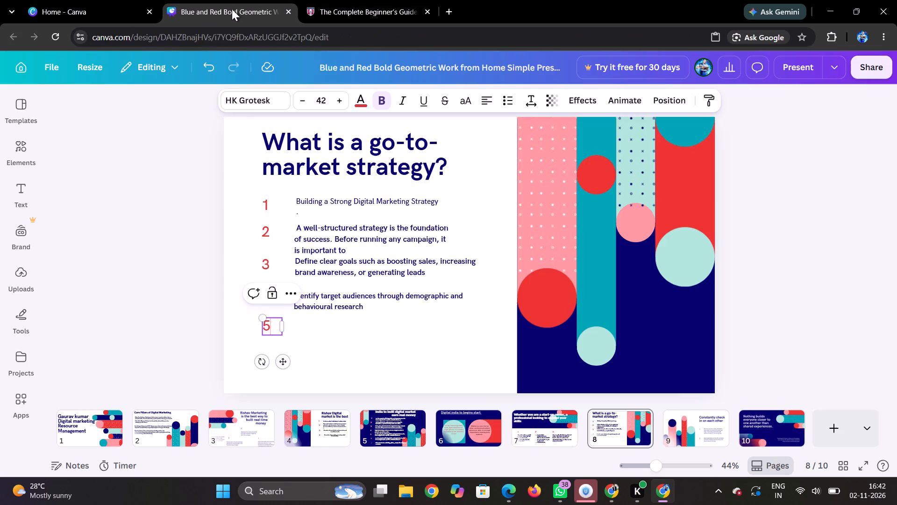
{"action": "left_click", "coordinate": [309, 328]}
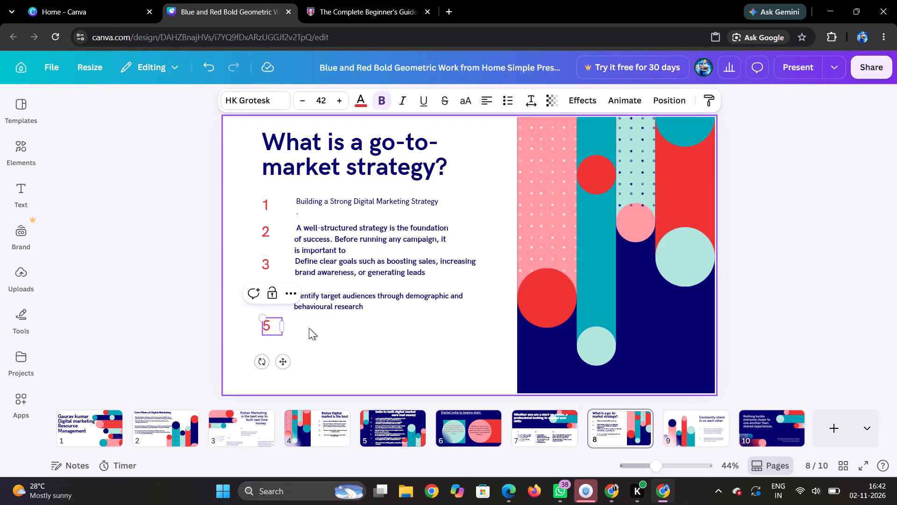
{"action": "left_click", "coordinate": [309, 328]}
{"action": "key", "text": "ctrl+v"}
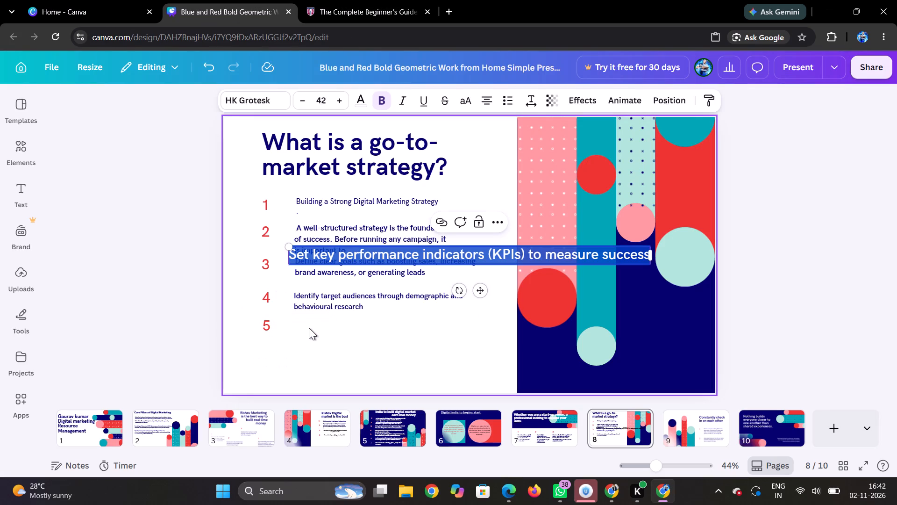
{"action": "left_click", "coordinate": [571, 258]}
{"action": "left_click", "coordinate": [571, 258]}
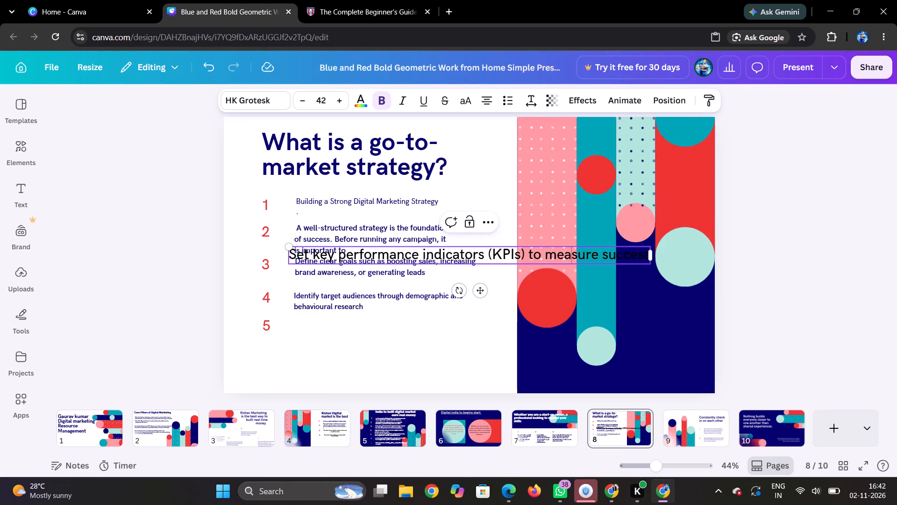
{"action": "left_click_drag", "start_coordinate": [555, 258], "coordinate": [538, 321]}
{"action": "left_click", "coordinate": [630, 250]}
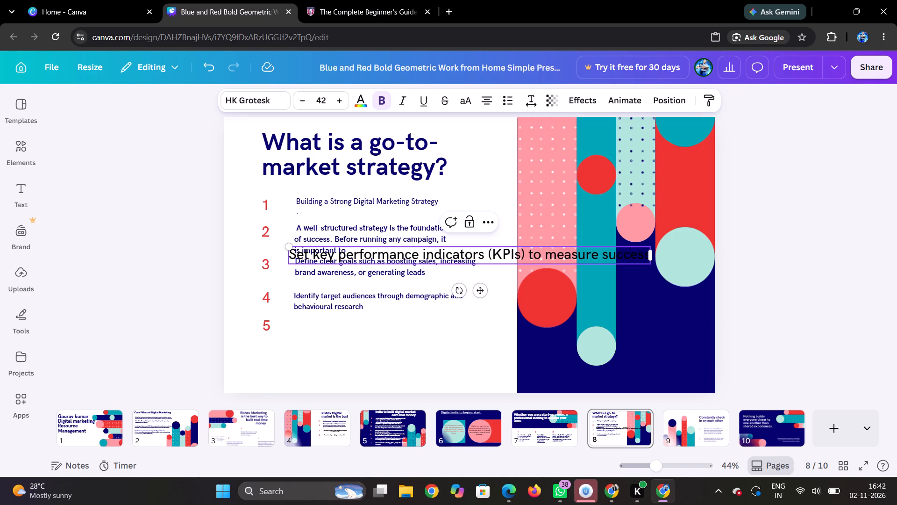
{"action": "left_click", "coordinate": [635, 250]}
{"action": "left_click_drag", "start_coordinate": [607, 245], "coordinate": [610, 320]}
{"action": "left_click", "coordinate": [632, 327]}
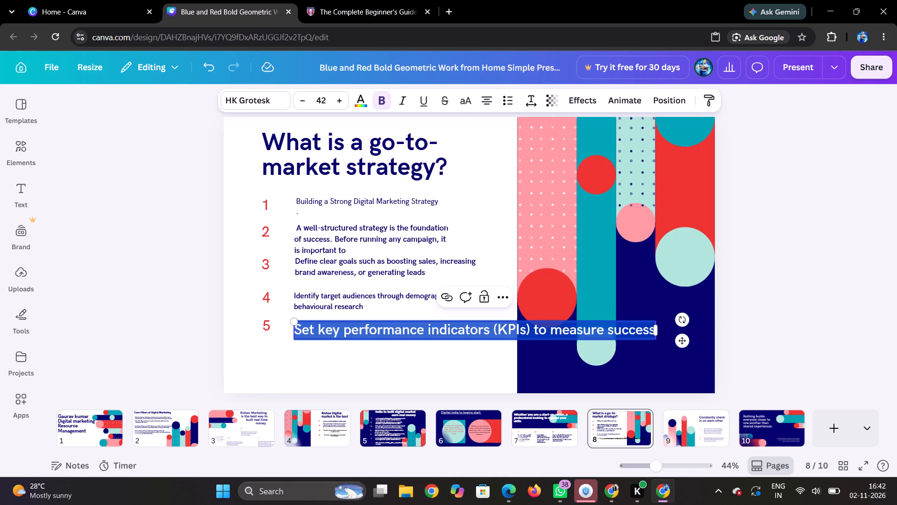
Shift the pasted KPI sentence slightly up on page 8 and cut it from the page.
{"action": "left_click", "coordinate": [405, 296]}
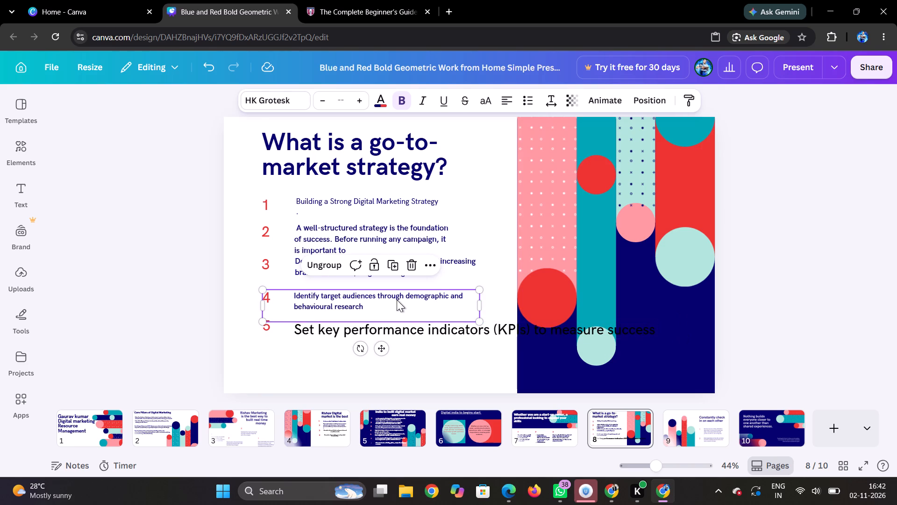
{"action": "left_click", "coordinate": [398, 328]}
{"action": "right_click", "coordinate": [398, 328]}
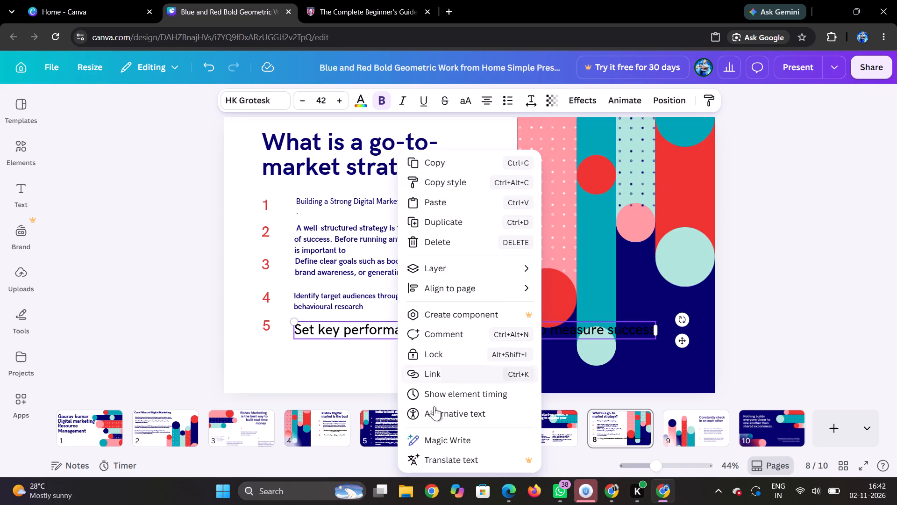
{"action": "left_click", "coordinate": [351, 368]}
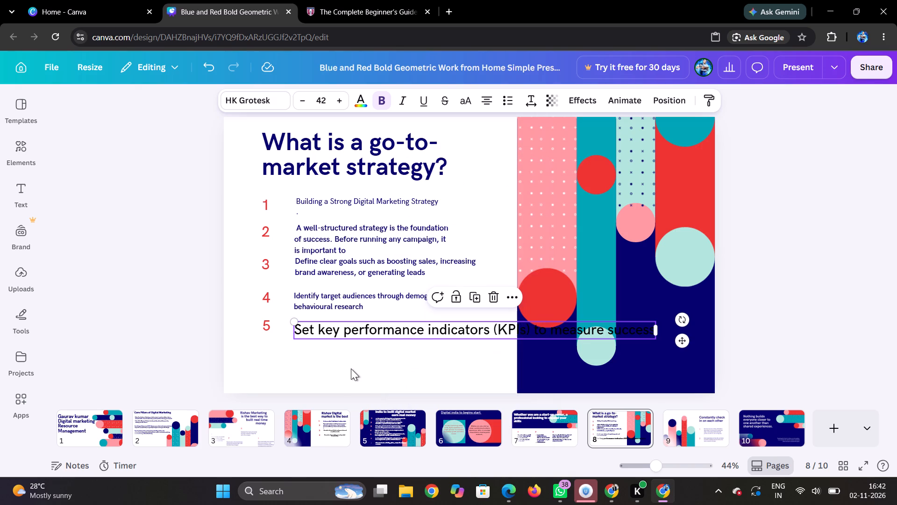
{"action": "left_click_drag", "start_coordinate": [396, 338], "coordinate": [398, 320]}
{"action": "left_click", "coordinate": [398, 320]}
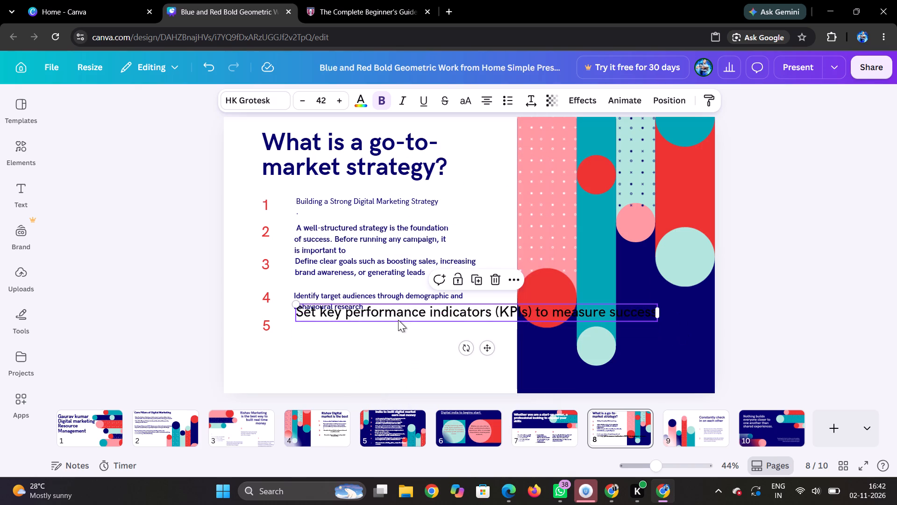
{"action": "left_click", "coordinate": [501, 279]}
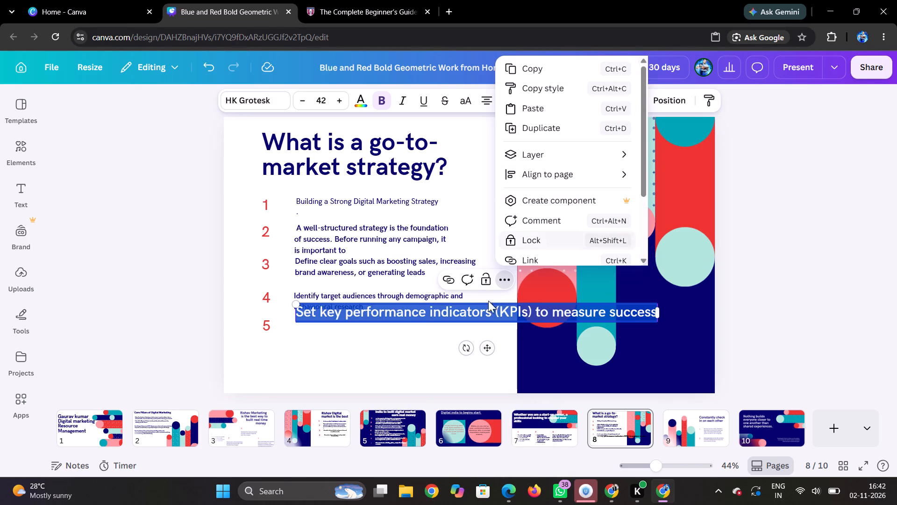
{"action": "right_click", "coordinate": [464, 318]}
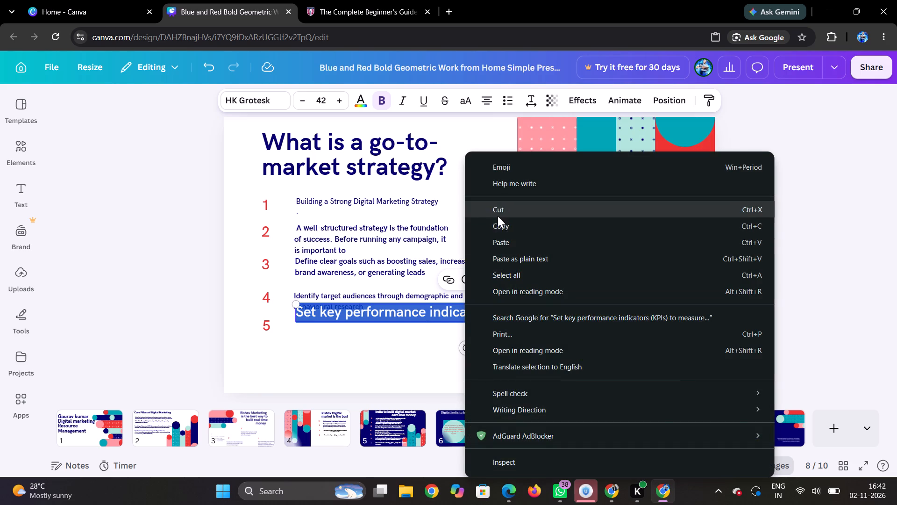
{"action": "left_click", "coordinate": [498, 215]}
Duplicate item 4's number and paragraph group on page 8 and place the copy directly beneath it, over the number 5.
{"action": "left_click", "coordinate": [406, 293]}
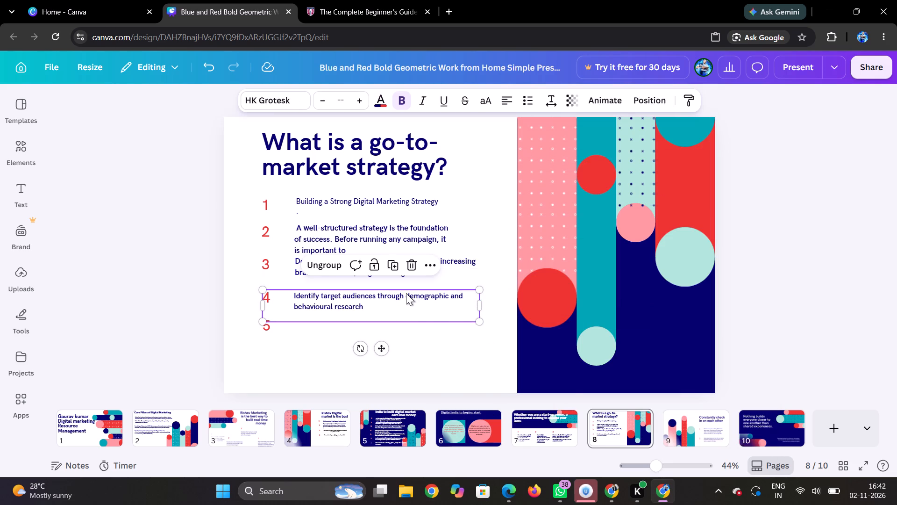
{"action": "right_click", "coordinate": [406, 293]}
{"action": "left_click", "coordinate": [453, 140]}
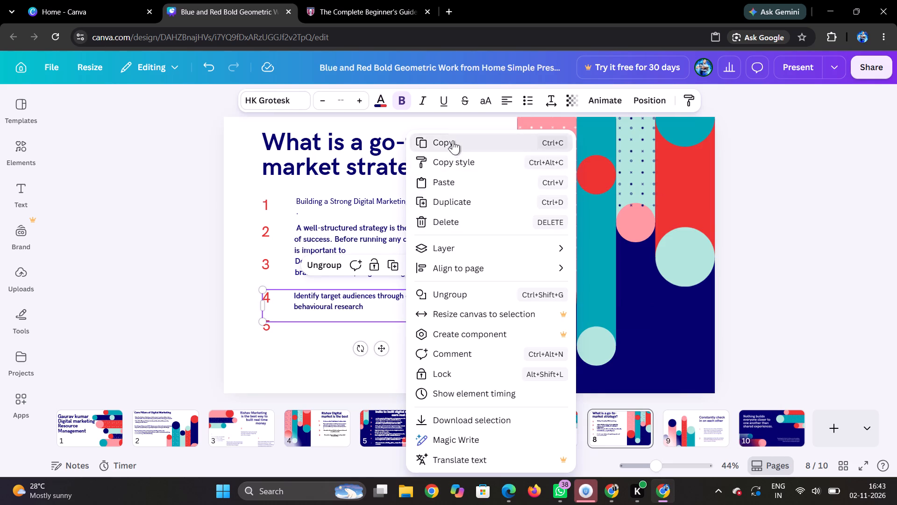
{"action": "left_click", "coordinate": [312, 338]}
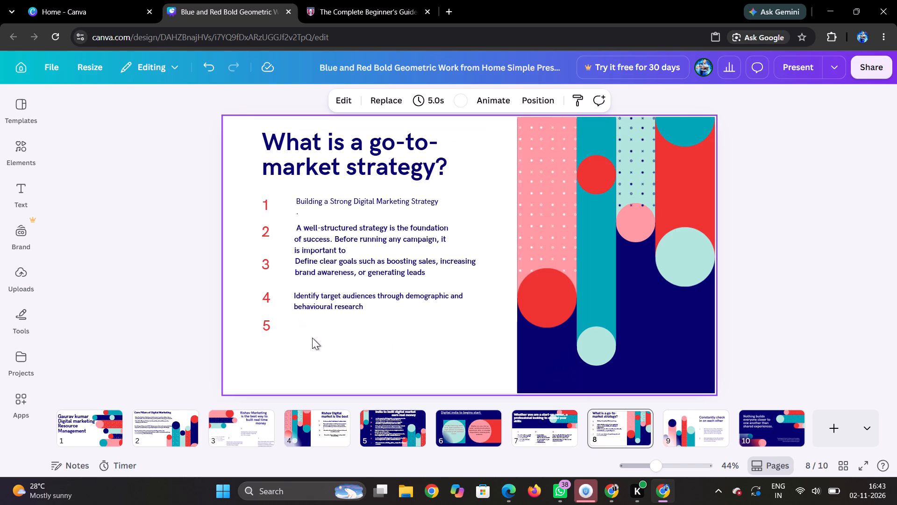
{"action": "key", "text": "ctrl+v"}
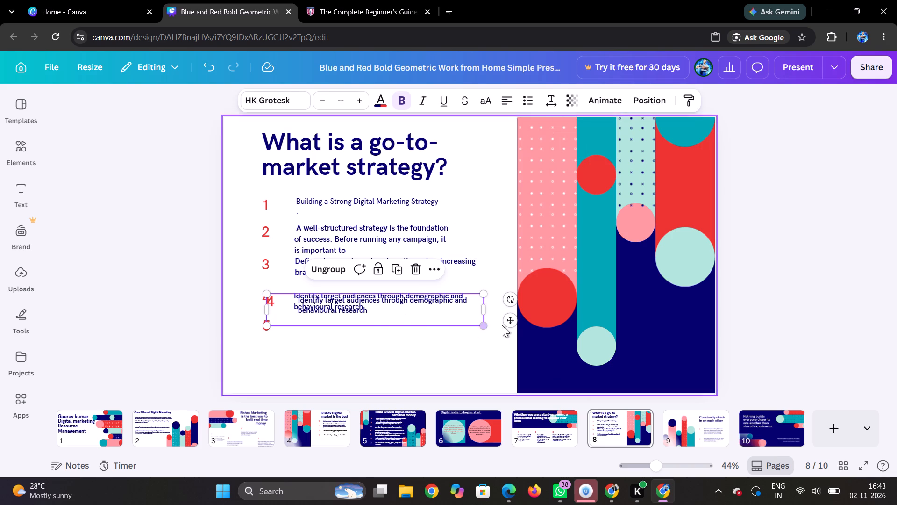
{"action": "left_click_drag", "start_coordinate": [511, 321], "coordinate": [504, 348]}
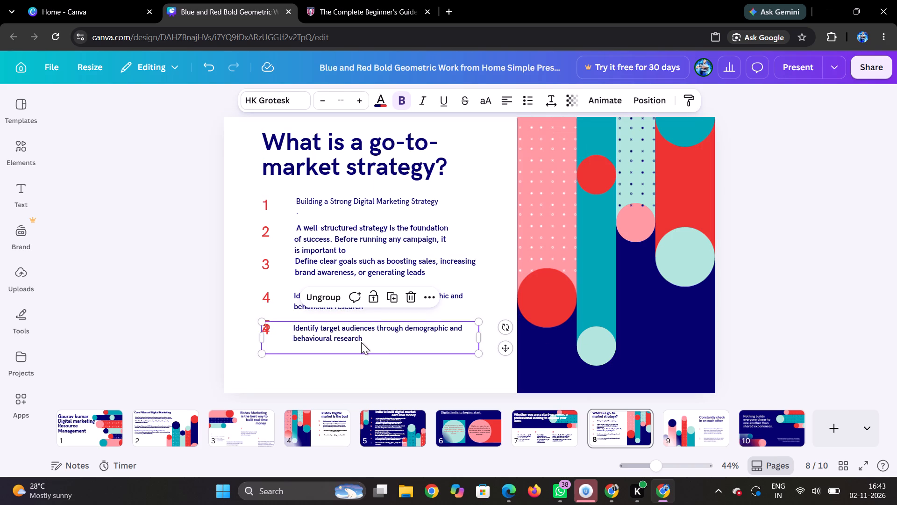
Switch to the London School of Business Administration article and copy "SEO is at the heart of digital marketing" through "search engines like Google".
{"action": "left_click", "coordinate": [344, 0]}
{"action": "scroll", "coordinate": [371, 314], "scroll_direction": "down", "scroll_amount": 2}
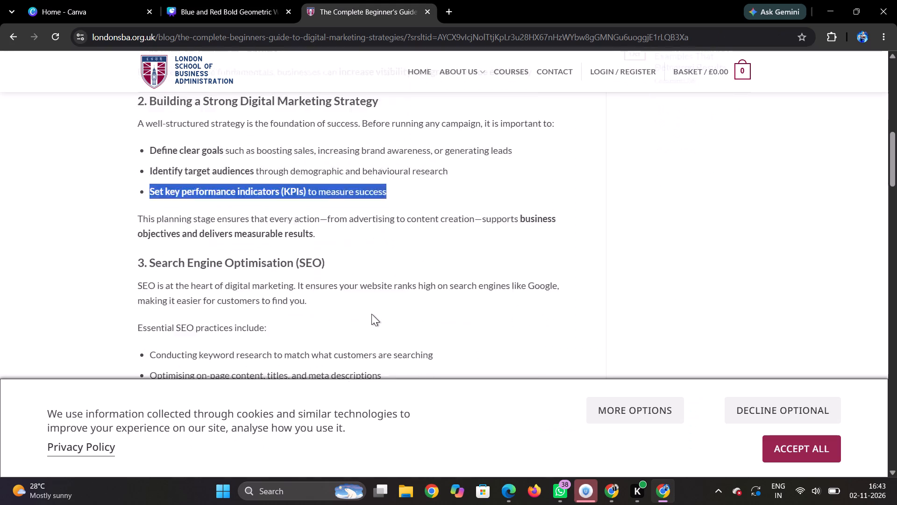
{"action": "scroll", "coordinate": [371, 314], "scroll_direction": "down", "scroll_amount": 2}
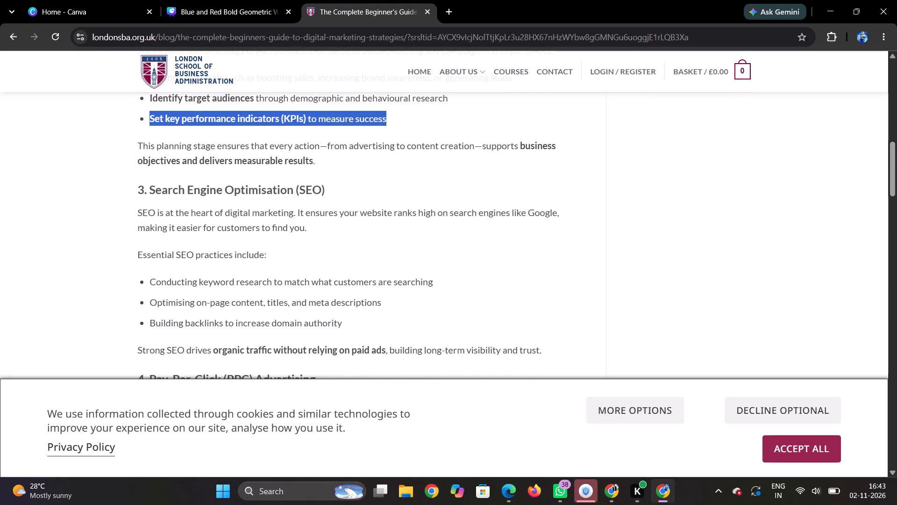
{"action": "left_click_drag", "start_coordinate": [138, 214], "coordinate": [332, 206]}
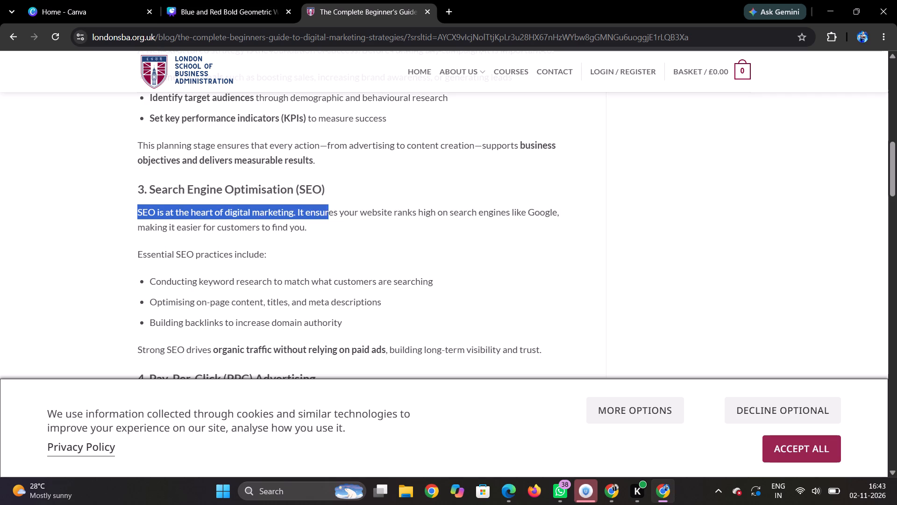
{"action": "left_click_drag", "start_coordinate": [332, 206], "coordinate": [557, 218]}
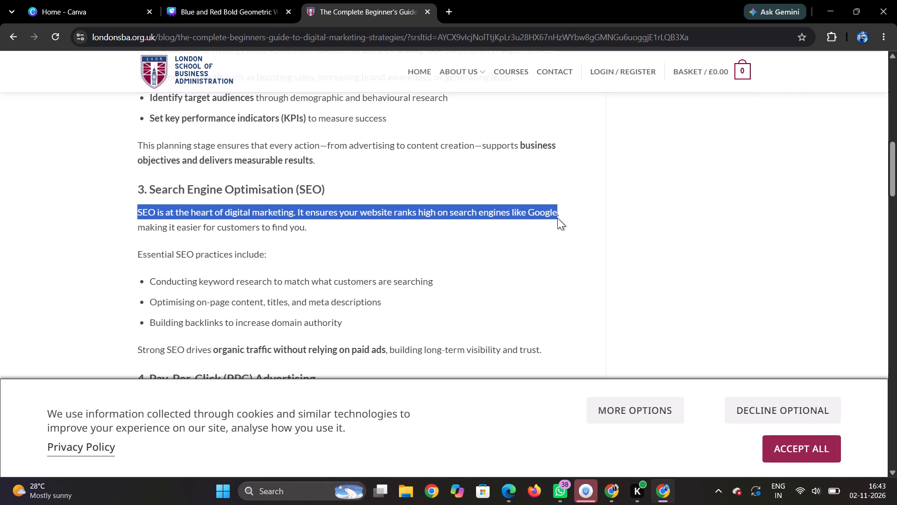
{"action": "left_click_drag", "start_coordinate": [557, 218], "coordinate": [557, 218]}
{"action": "right_click", "coordinate": [544, 214]}
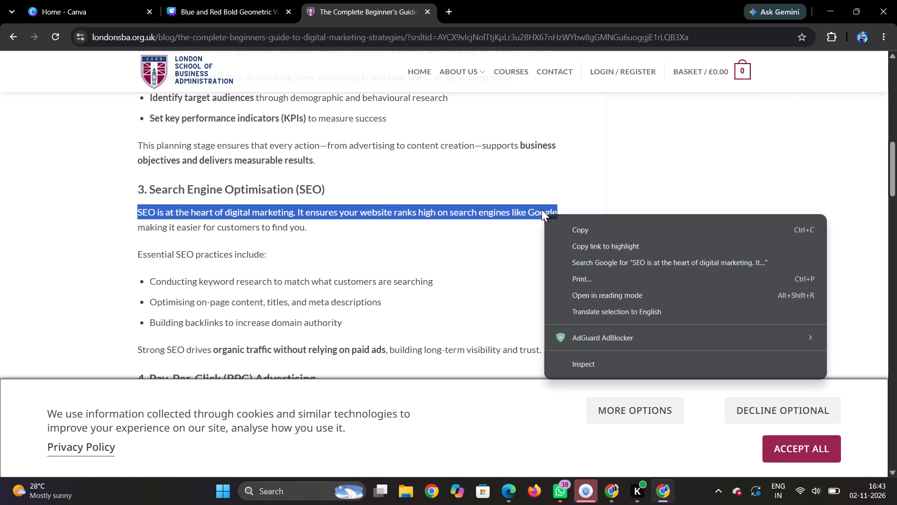
{"action": "left_click", "coordinate": [584, 232]}
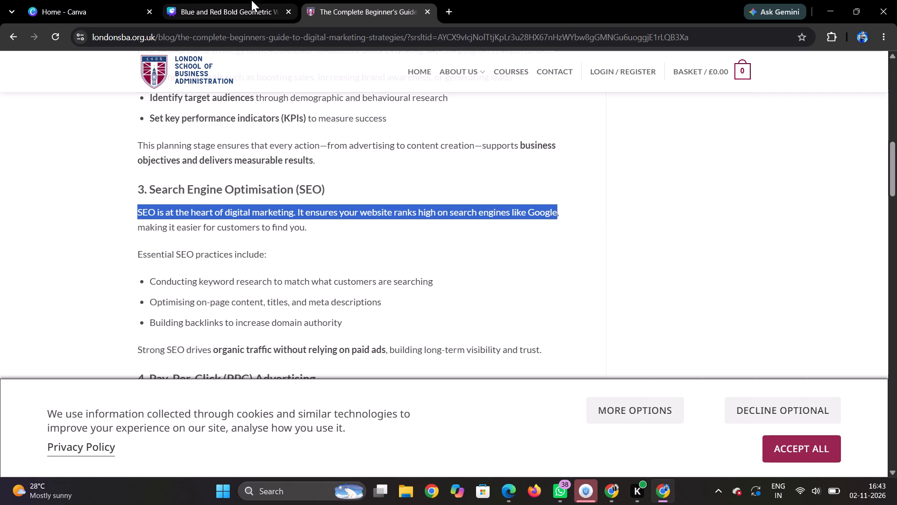
Back in Canva, replace the duplicated paragraph beside number 5 on page 8 with the copied SEO sentence.
{"action": "left_click", "coordinate": [251, 0]}
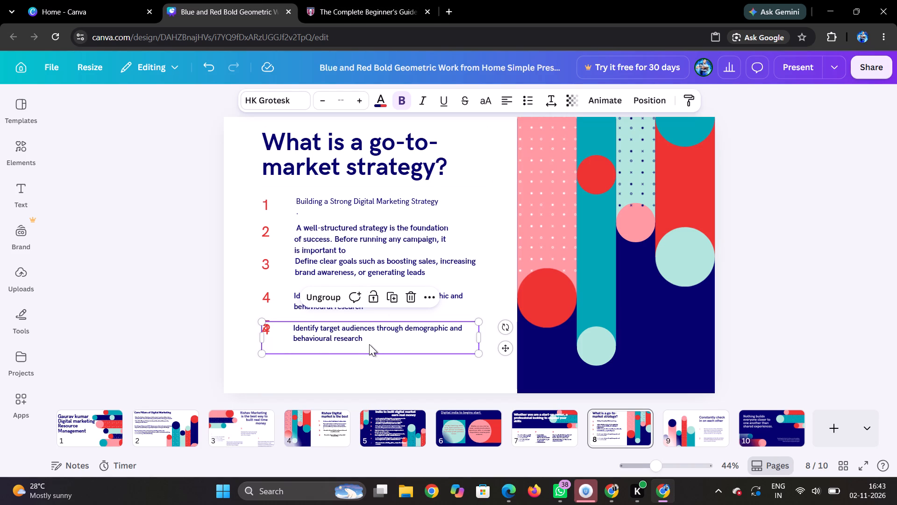
{"action": "left_click", "coordinate": [369, 344]}
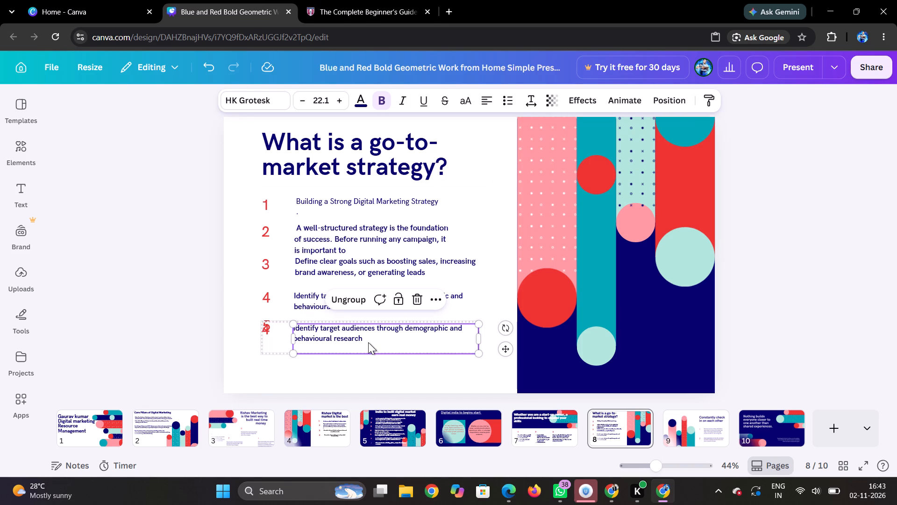
{"action": "left_click", "coordinate": [368, 342]}
{"action": "key", "text": "BackSpace"}
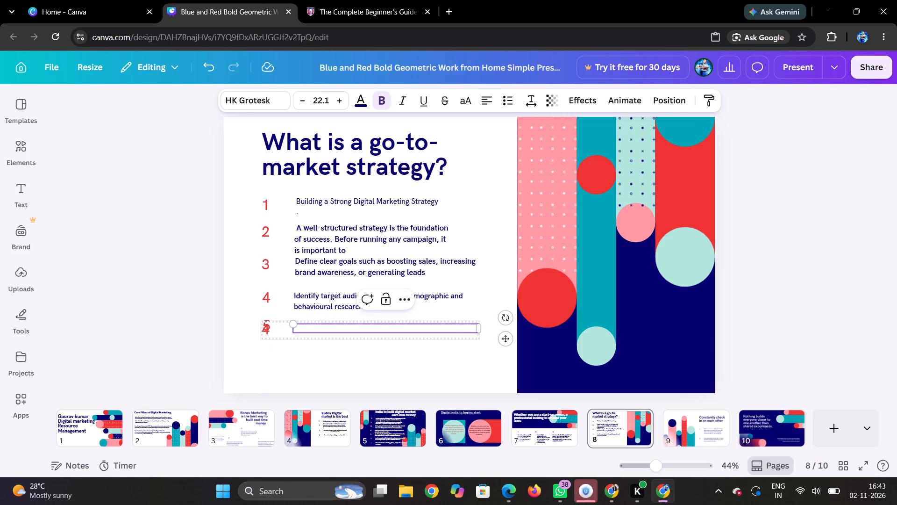
{"action": "key", "text": "ctrl+v"}
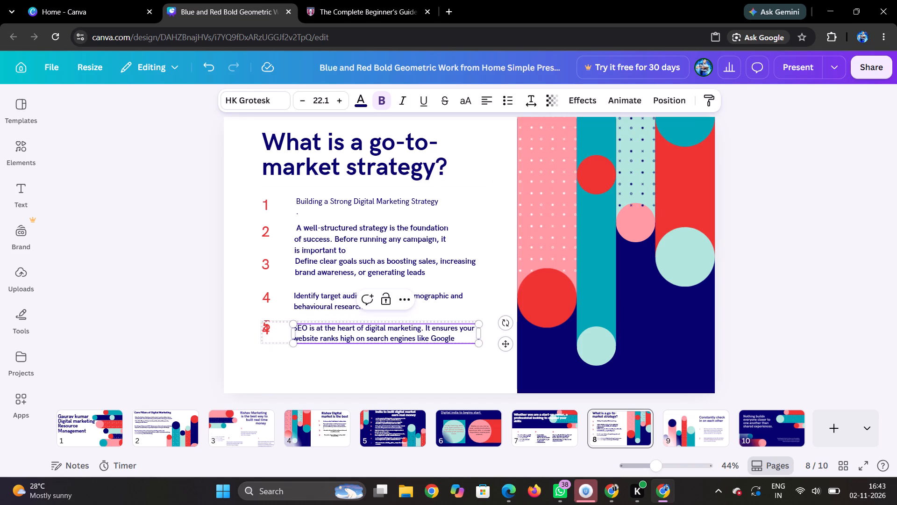
{"action": "left_click", "coordinate": [345, 364]}
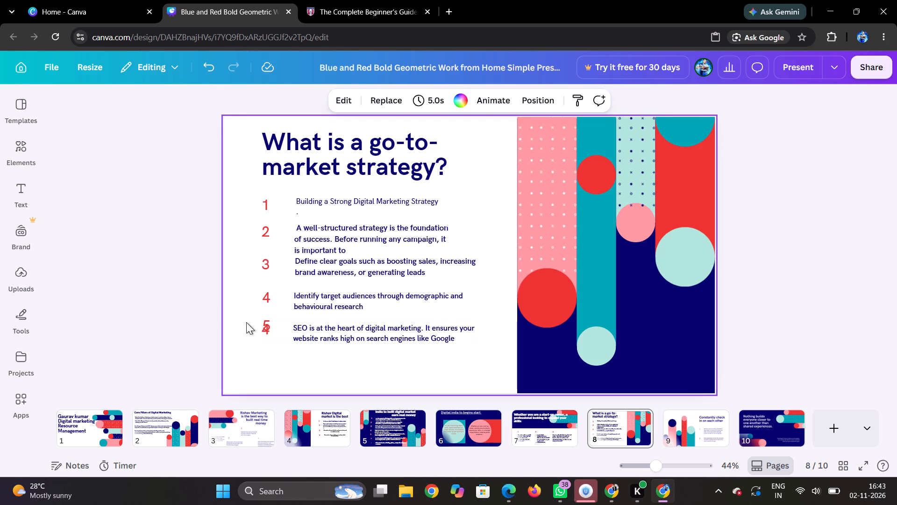
Move the SEO text group clear of the number 5 on page 8 and delete its duplicate number 4.
{"action": "left_click", "coordinate": [265, 322]}
{"action": "left_click", "coordinate": [265, 322]}
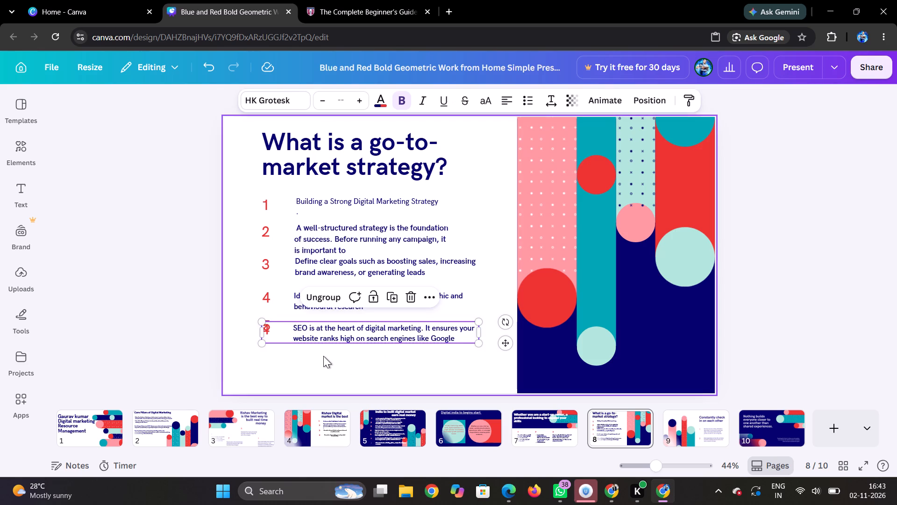
{"action": "left_click", "coordinate": [323, 356]}
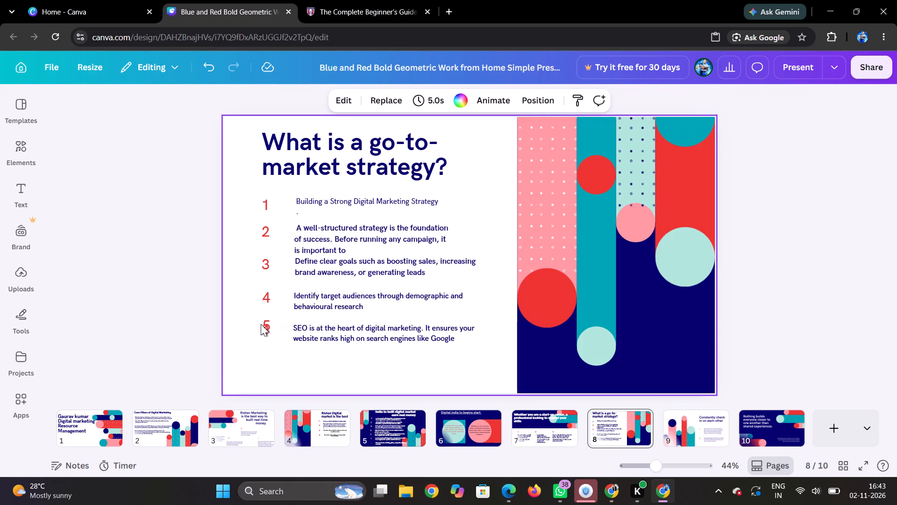
{"action": "left_click", "coordinate": [261, 324]}
{"action": "left_click", "coordinate": [351, 340]}
{"action": "left_click_drag", "start_coordinate": [351, 340], "coordinate": [391, 343]}
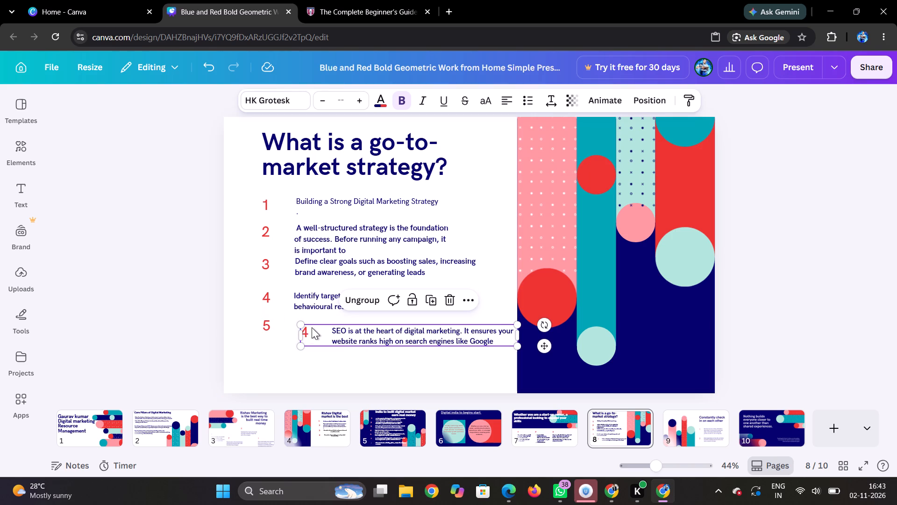
{"action": "left_click", "coordinate": [316, 329]}
{"action": "left_click", "coordinate": [316, 329]}
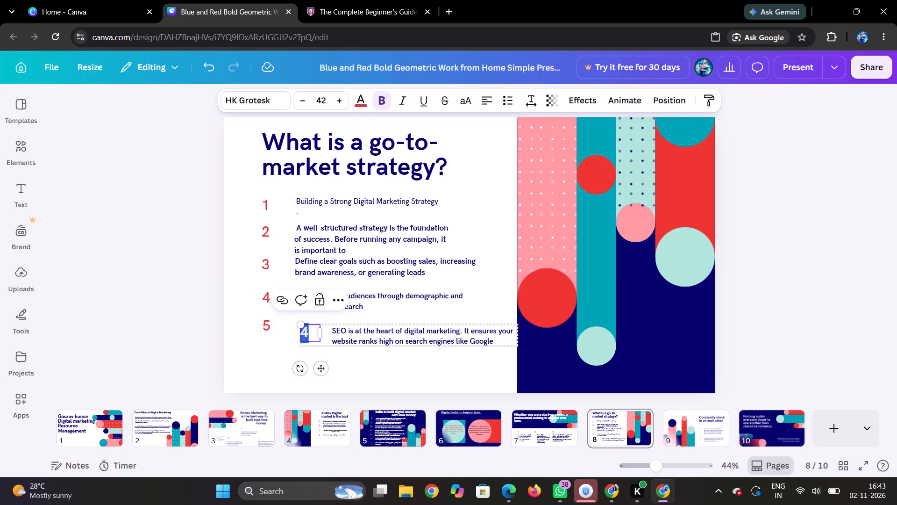
{"action": "key", "text": "BackSpace"}
{"action": "left_click", "coordinate": [381, 353]}
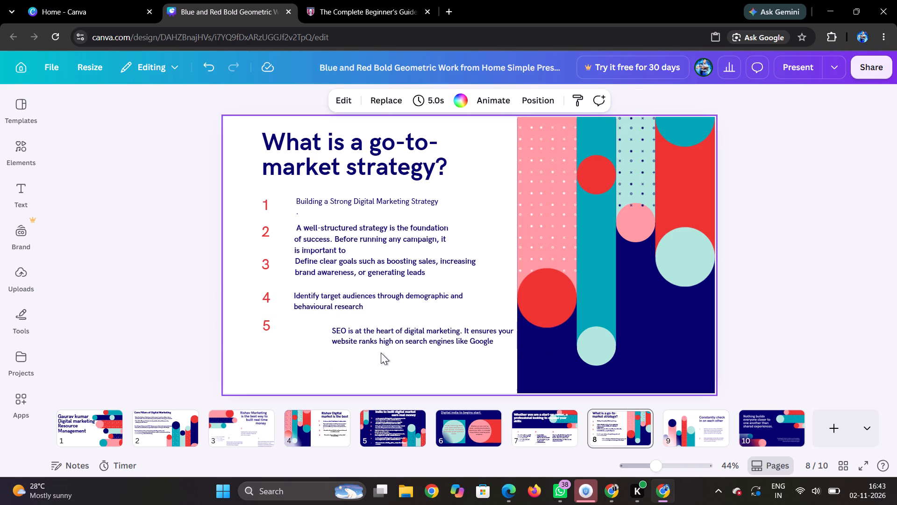
Move the SEO sentence back beside the number 5, in line with the other list items on page 8.
{"action": "left_click", "coordinate": [388, 346]}
{"action": "left_click_drag", "start_coordinate": [388, 346], "coordinate": [341, 335]}
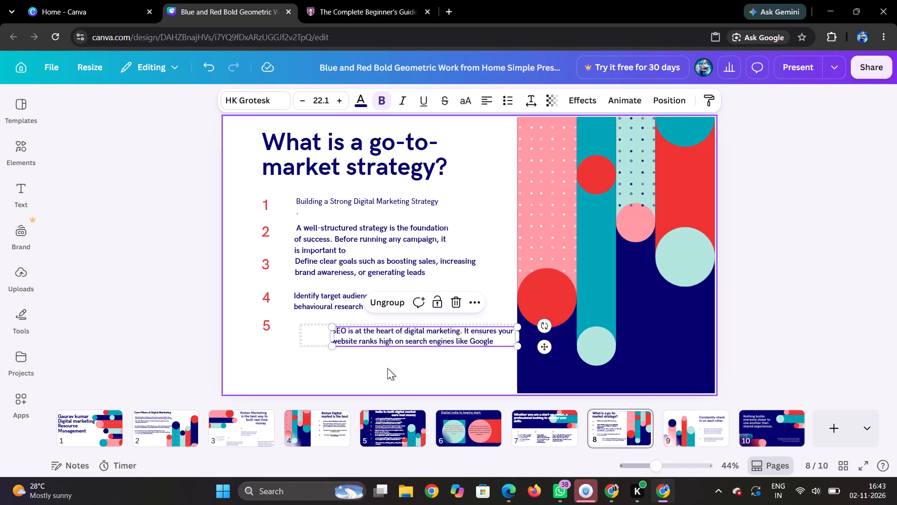
{"action": "left_click", "coordinate": [387, 368]}
{"action": "left_click_drag", "start_coordinate": [431, 340], "coordinate": [392, 338]}
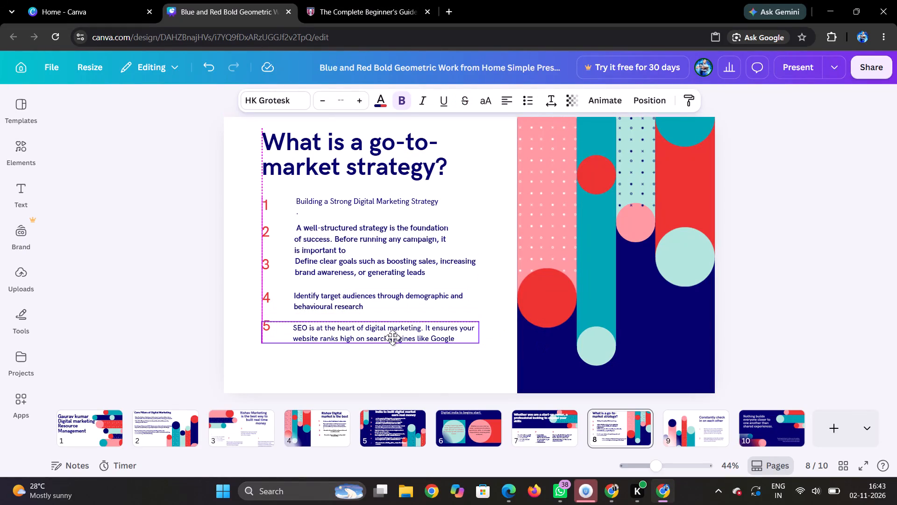
{"action": "left_click_drag", "start_coordinate": [392, 338], "coordinate": [391, 334]}
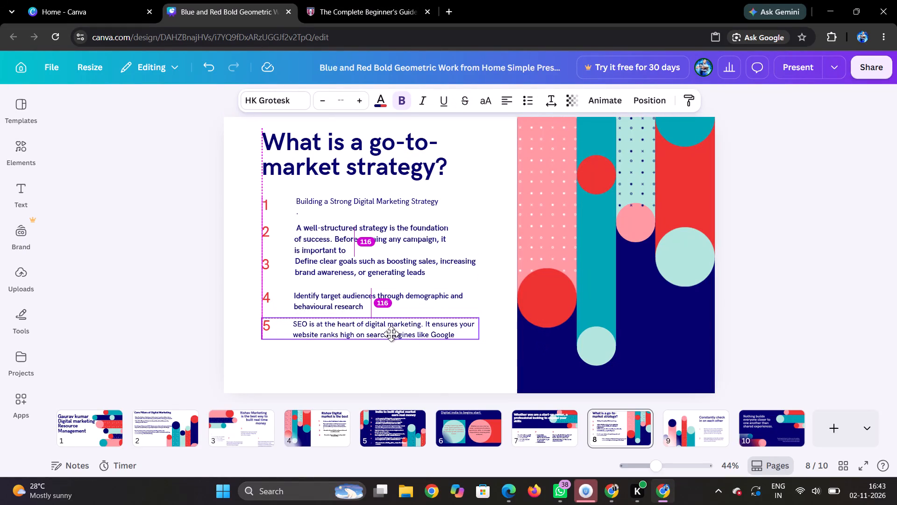
{"action": "left_click", "coordinate": [379, 359]}
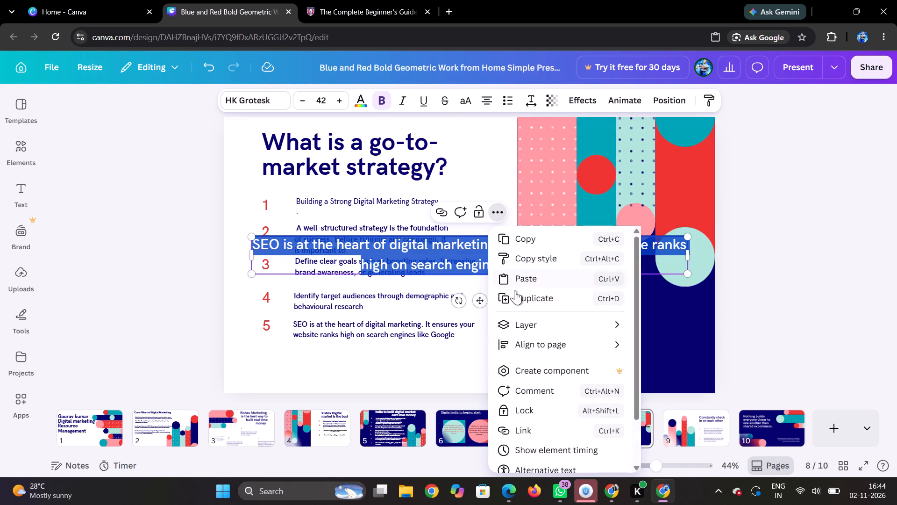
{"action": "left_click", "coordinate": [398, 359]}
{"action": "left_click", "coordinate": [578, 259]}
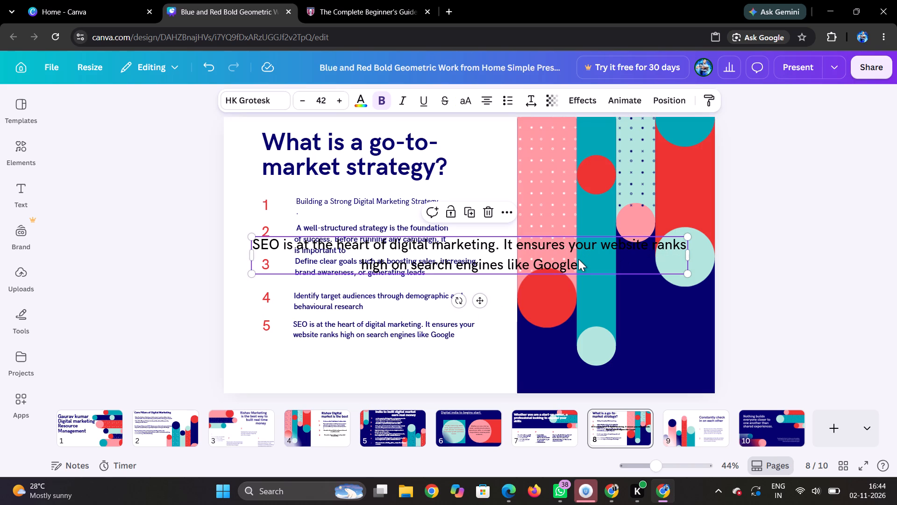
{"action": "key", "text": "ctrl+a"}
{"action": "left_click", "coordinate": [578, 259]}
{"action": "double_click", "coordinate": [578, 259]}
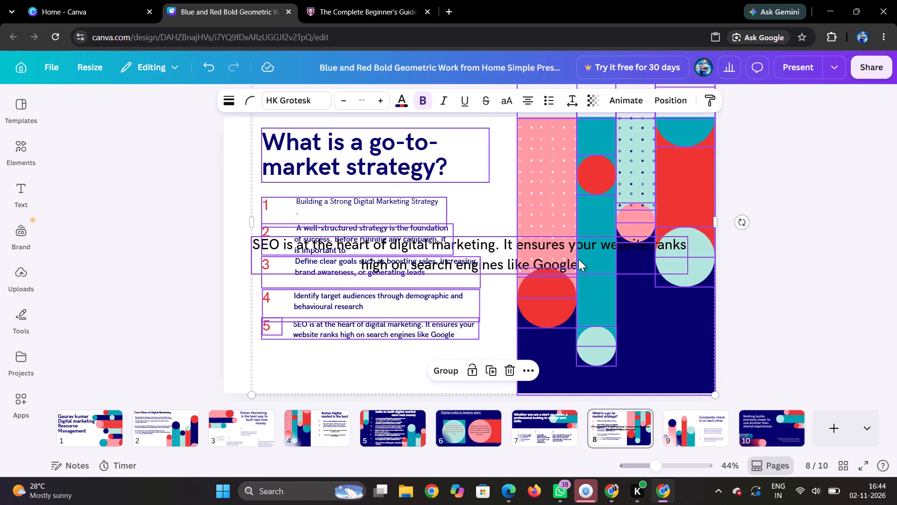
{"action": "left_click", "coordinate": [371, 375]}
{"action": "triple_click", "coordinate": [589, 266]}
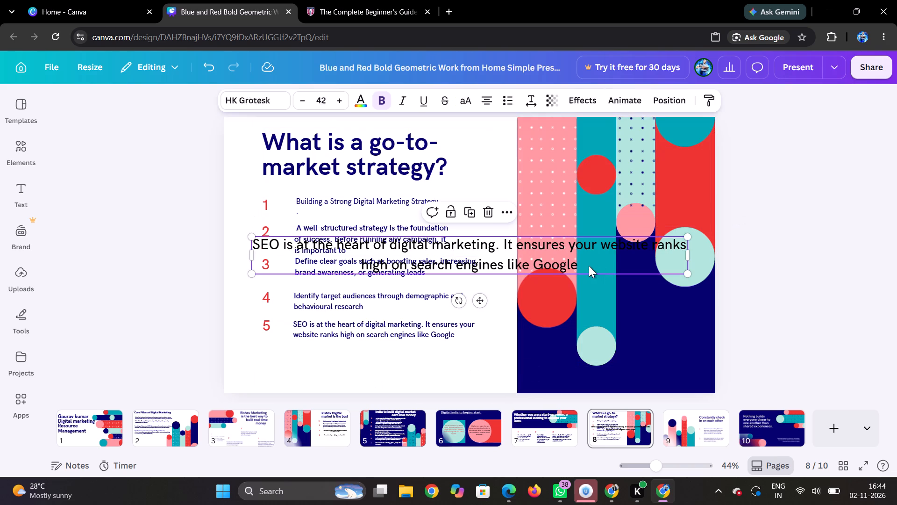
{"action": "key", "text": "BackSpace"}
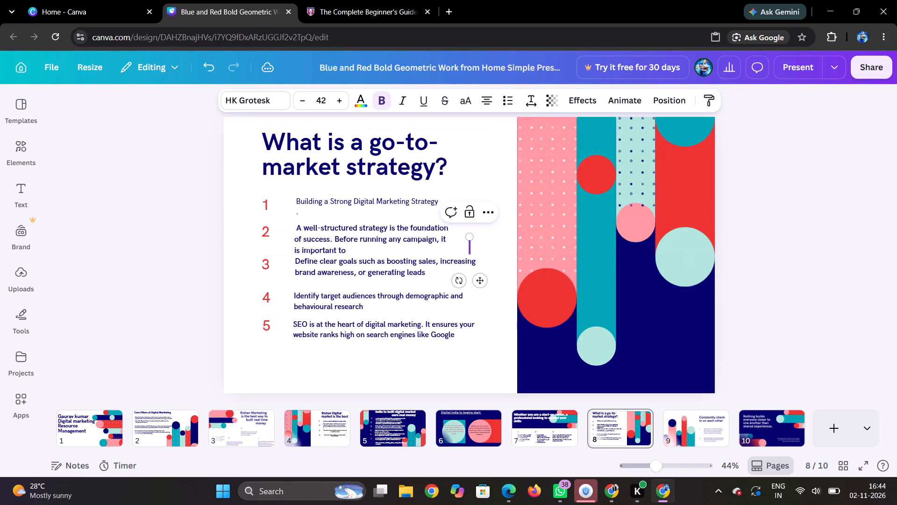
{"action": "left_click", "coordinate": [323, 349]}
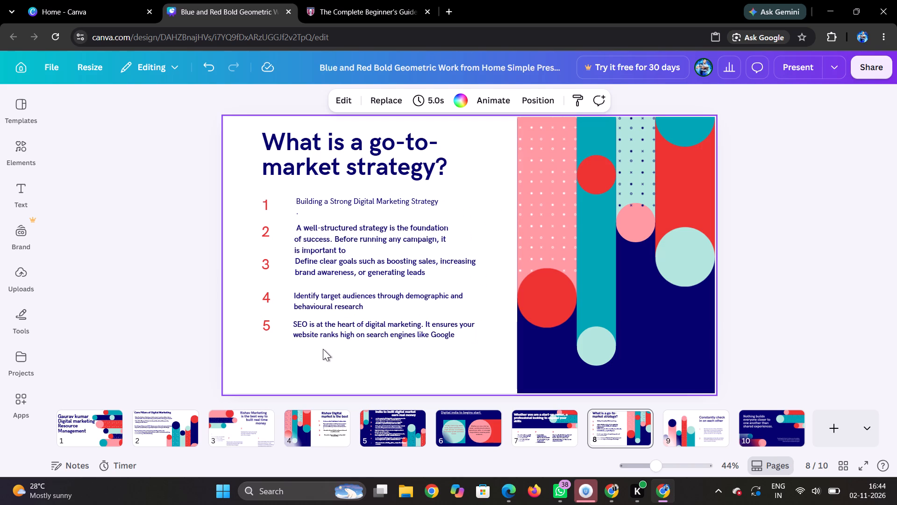
Increase the font size of item 1's "Building a Strong Digital Marketing Strategy" on page 8 to 26.1.
{"action": "left_click", "coordinate": [370, 198]}
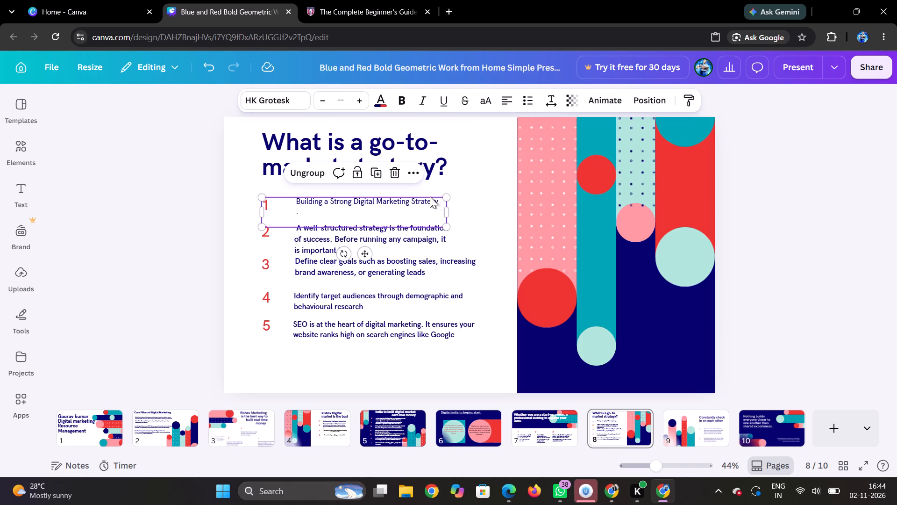
{"action": "left_click", "coordinate": [441, 200]}
{"action": "left_click", "coordinate": [441, 200]}
{"action": "left_click", "coordinate": [441, 200]}
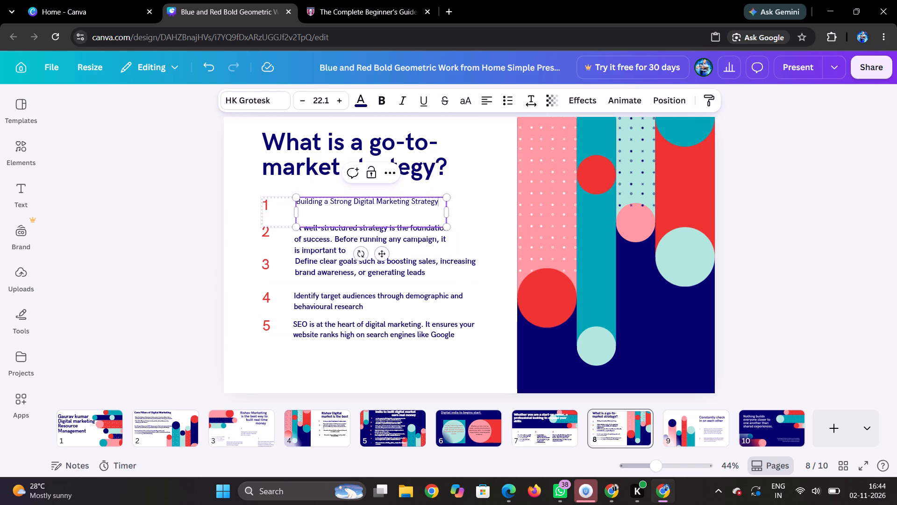
{"action": "left_click_drag", "start_coordinate": [441, 200], "coordinate": [310, 204]}
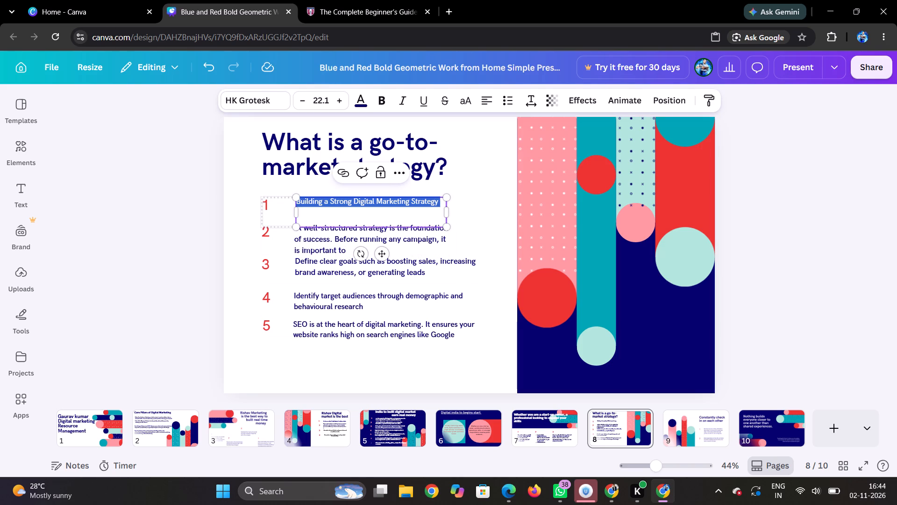
{"action": "left_click", "coordinate": [343, 101]}
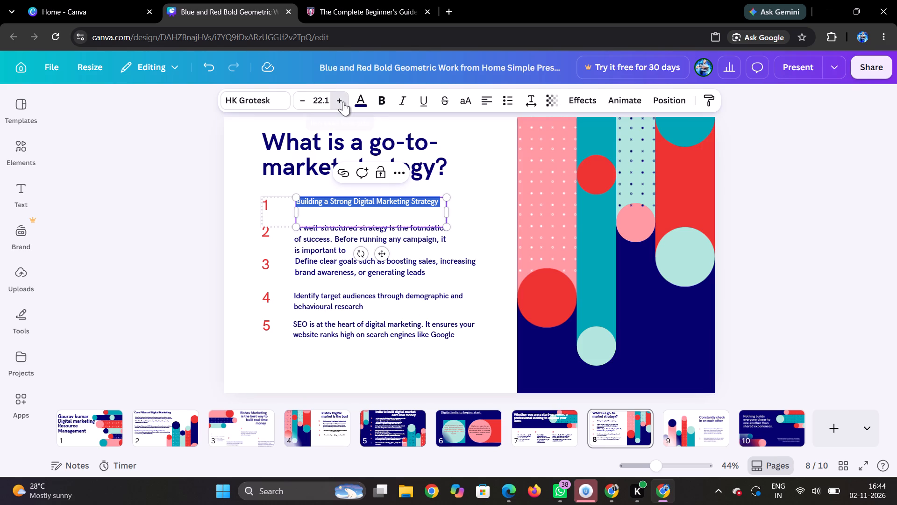
{"action": "triple_click", "coordinate": [343, 101]}
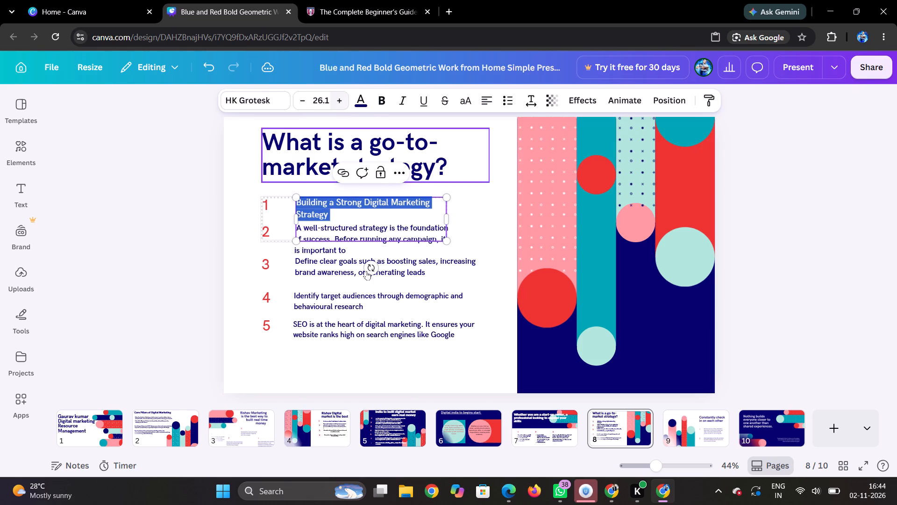
{"action": "left_click", "coordinate": [344, 372]}
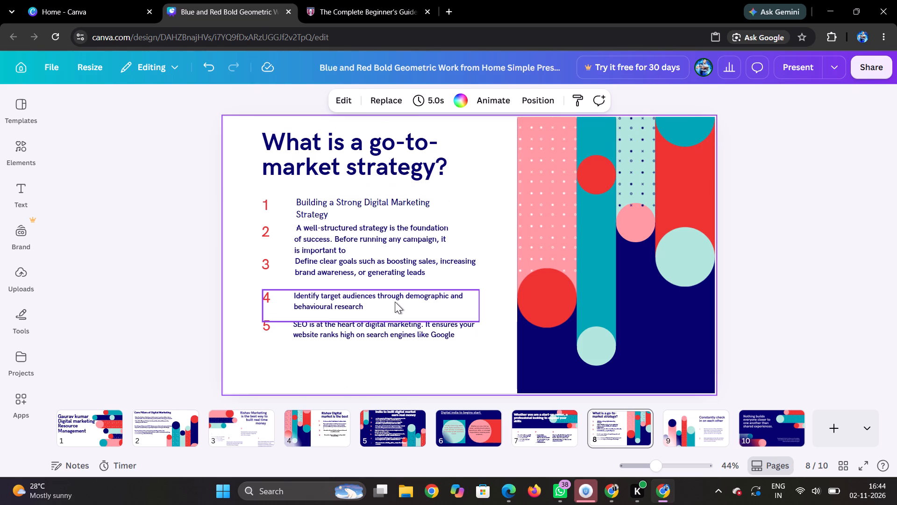
Copy list item 4's group on page 8 and place the pasted copy below item 5, in line with the list.
{"action": "left_click", "coordinate": [395, 302]}
{"action": "right_click", "coordinate": [395, 302]}
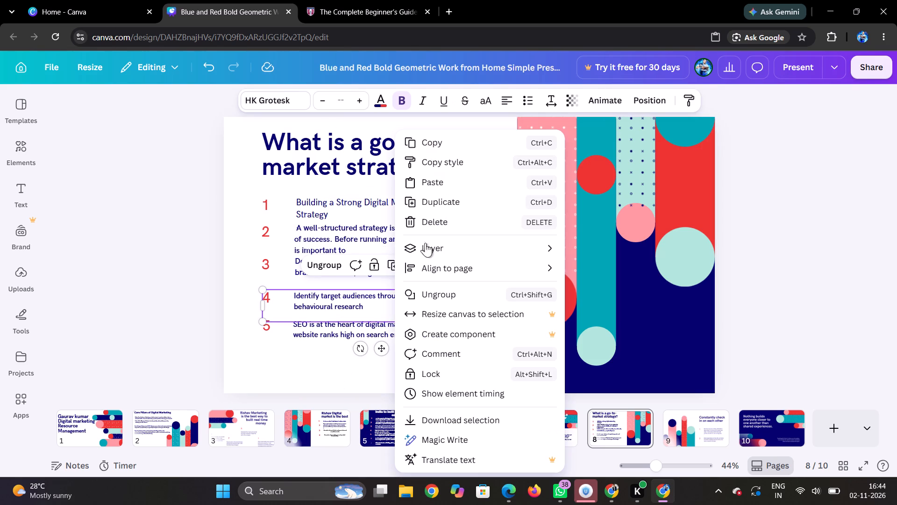
{"action": "left_click", "coordinate": [445, 147]}
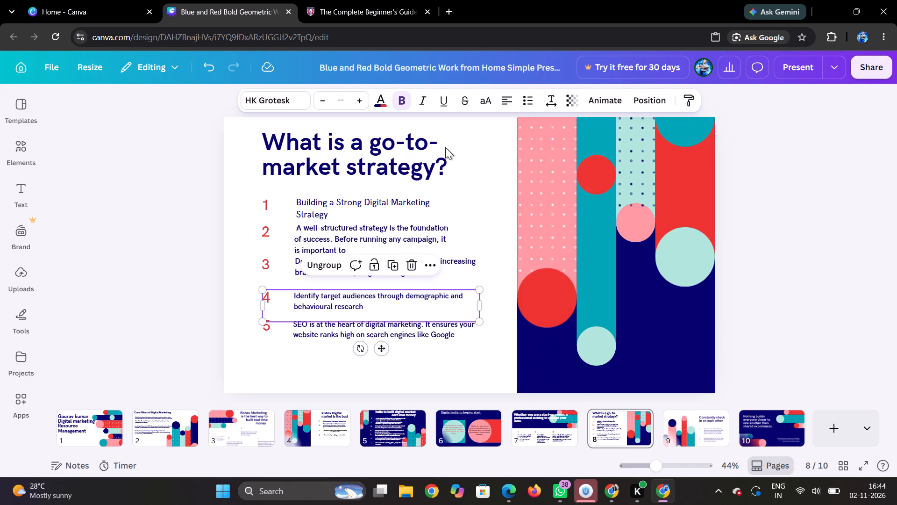
{"action": "left_click", "coordinate": [315, 367]}
{"action": "right_click", "coordinate": [315, 367]}
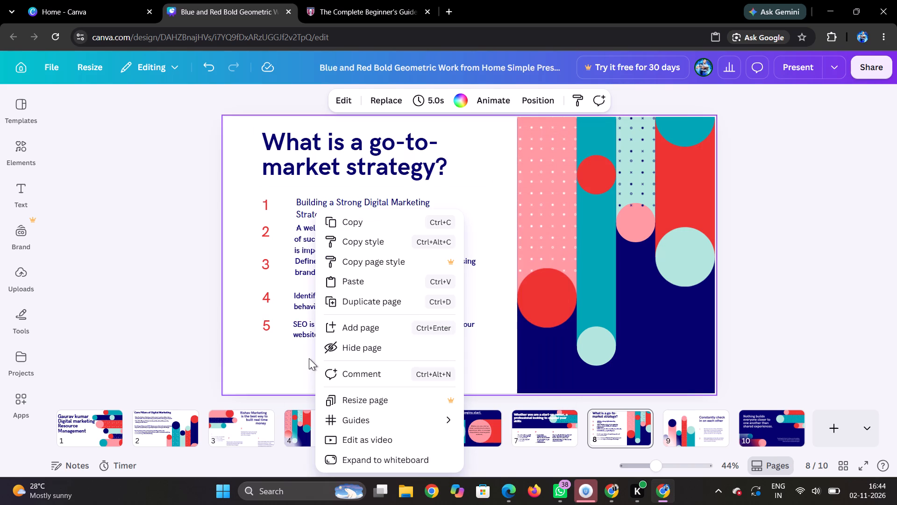
{"action": "left_click", "coordinate": [362, 281]}
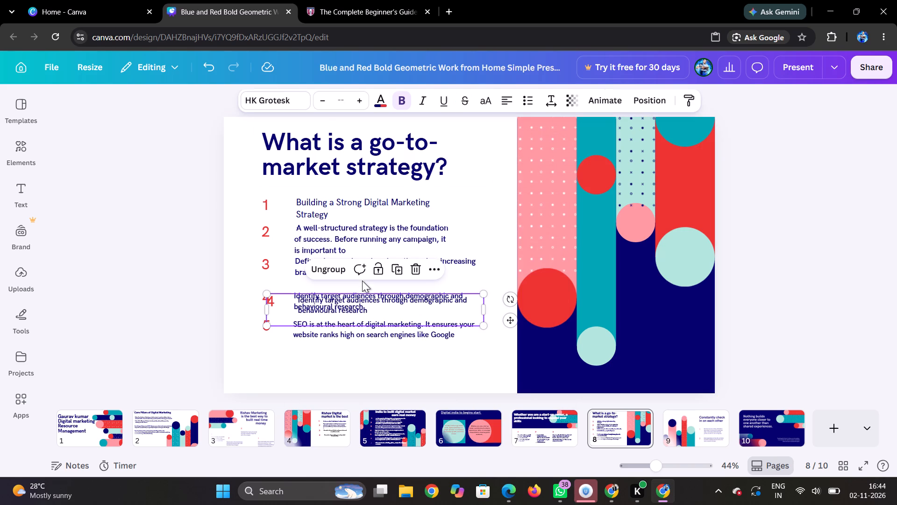
{"action": "left_click_drag", "start_coordinate": [511, 315], "coordinate": [508, 407]}
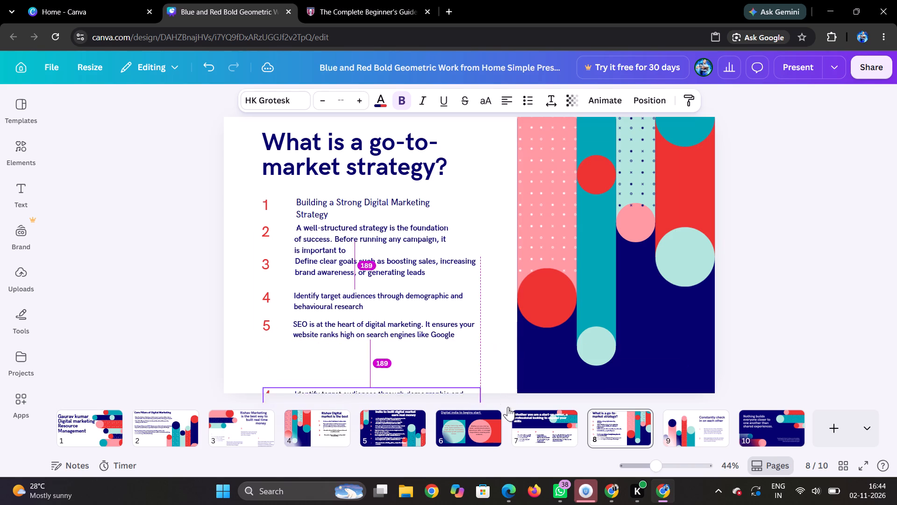
{"action": "left_click_drag", "start_coordinate": [508, 407], "coordinate": [509, 375]}
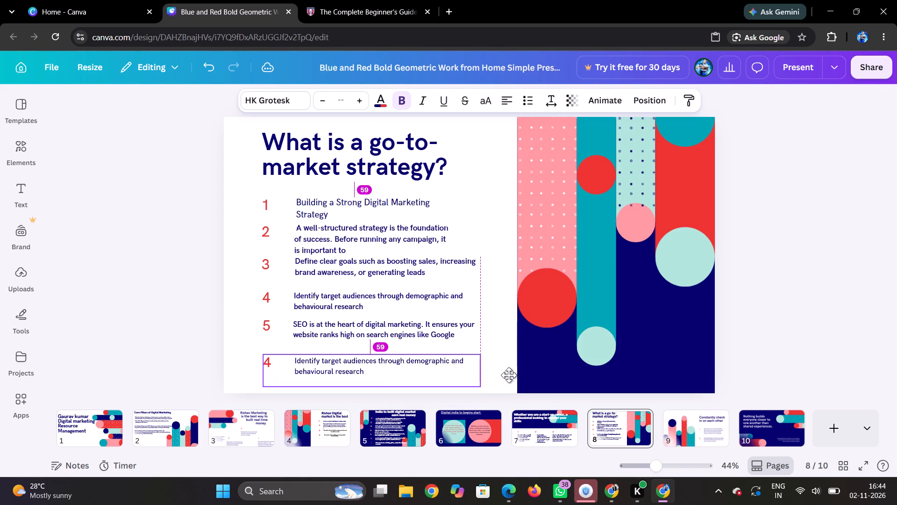
{"action": "left_click_drag", "start_coordinate": [509, 375], "coordinate": [509, 370]}
Change the number of the copied bottom list item on page 8 to 6.
{"action": "left_click", "coordinate": [277, 355]}
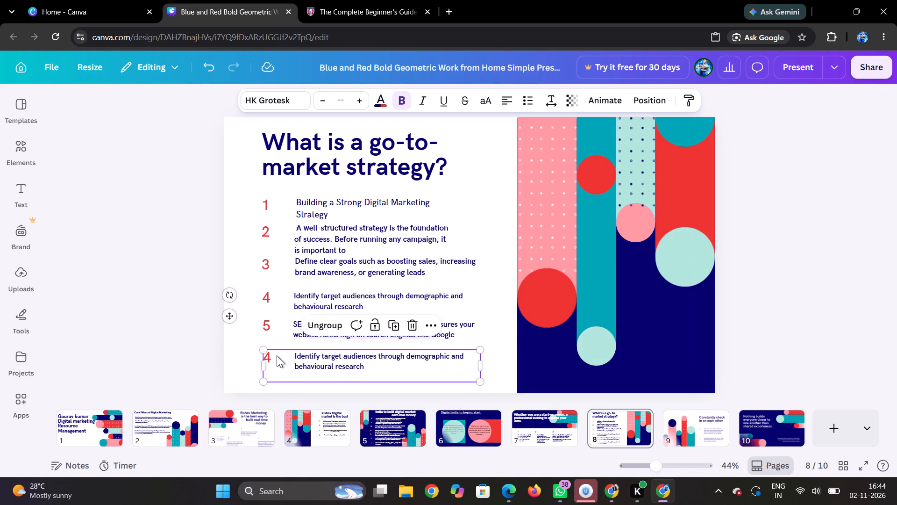
{"action": "left_click", "coordinate": [277, 355]}
{"action": "key", "text": "BackSpace"}
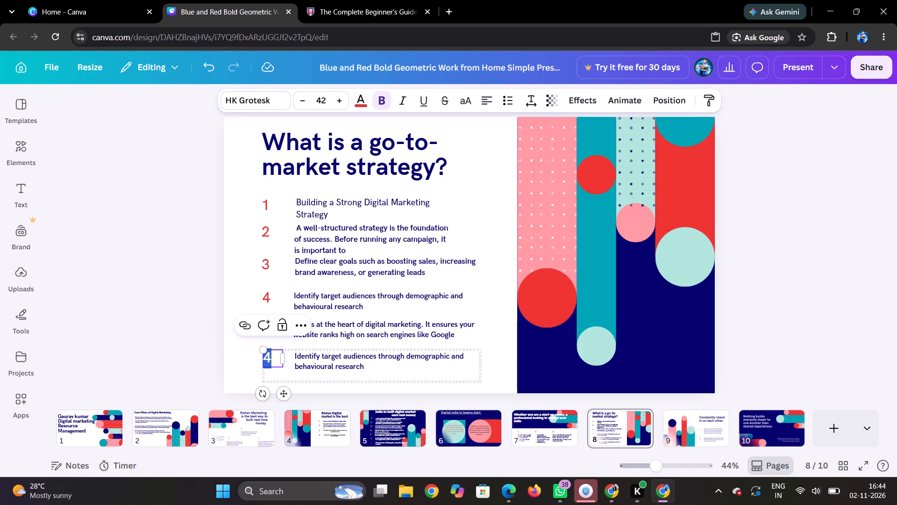
{"action": "key", "text": "6"}
{"action": "left_click", "coordinate": [406, 370]}
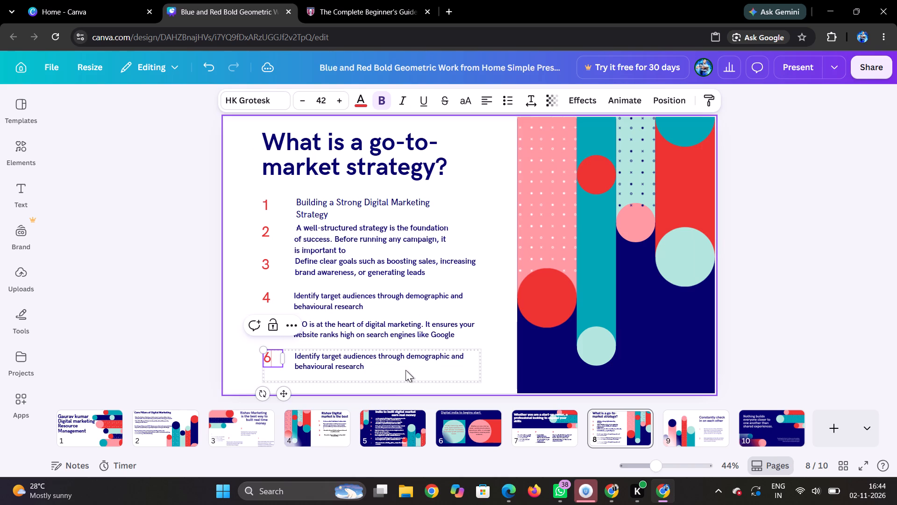
{"action": "left_click", "coordinate": [406, 370]}
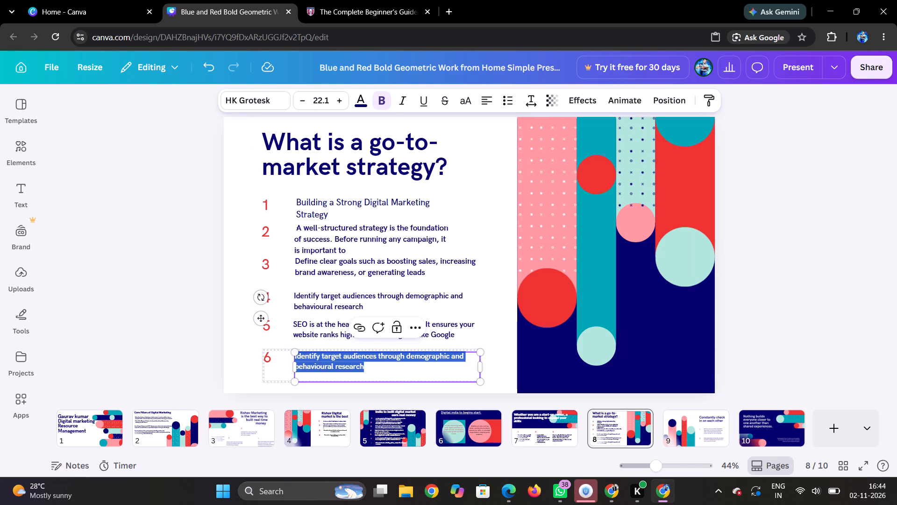
{"action": "left_click", "coordinate": [513, 258]}
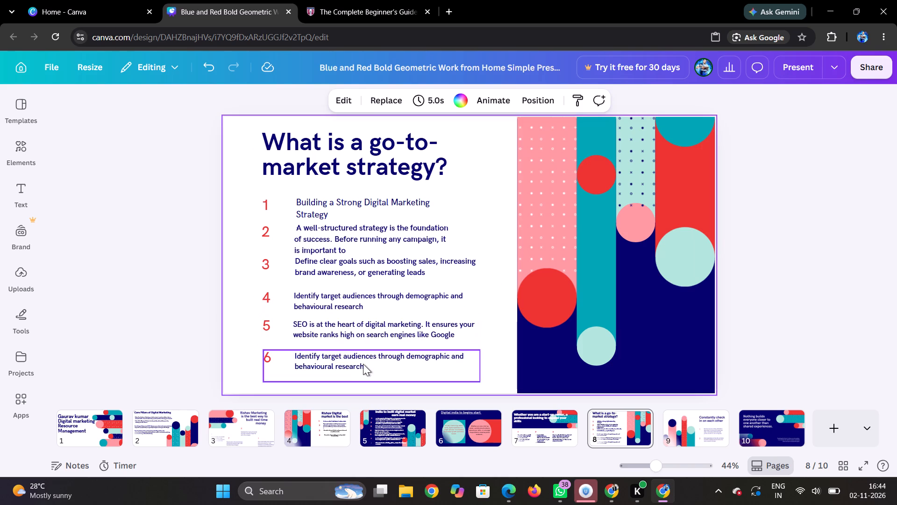
{"action": "left_click", "coordinate": [363, 365]}
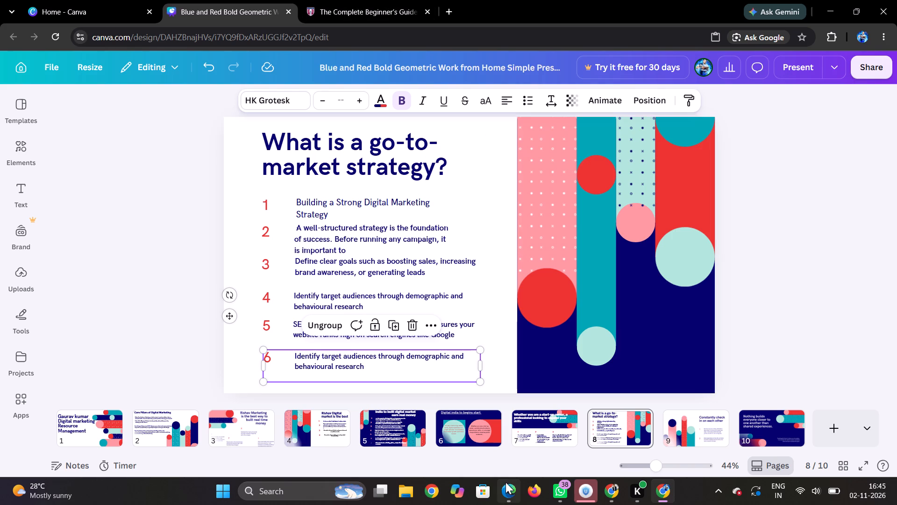
Open page 9 and select its heading "Constantly check in on each other".
{"action": "left_click", "coordinate": [689, 437]}
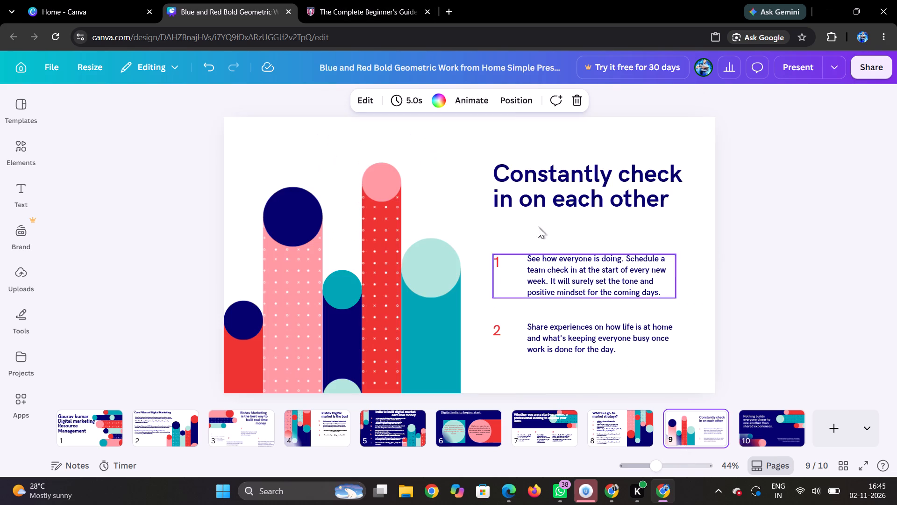
{"action": "left_click", "coordinate": [572, 190]}
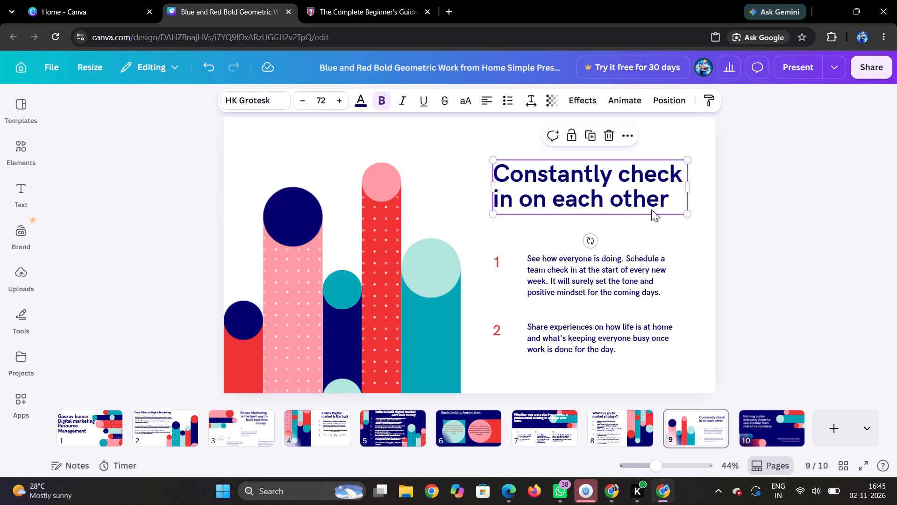
In the article's browser tab, return to the Google results and open Coursera's "Digital Marketing: What It Is and How to Get Started" from results page 2.
{"action": "left_click", "coordinate": [410, 7]}
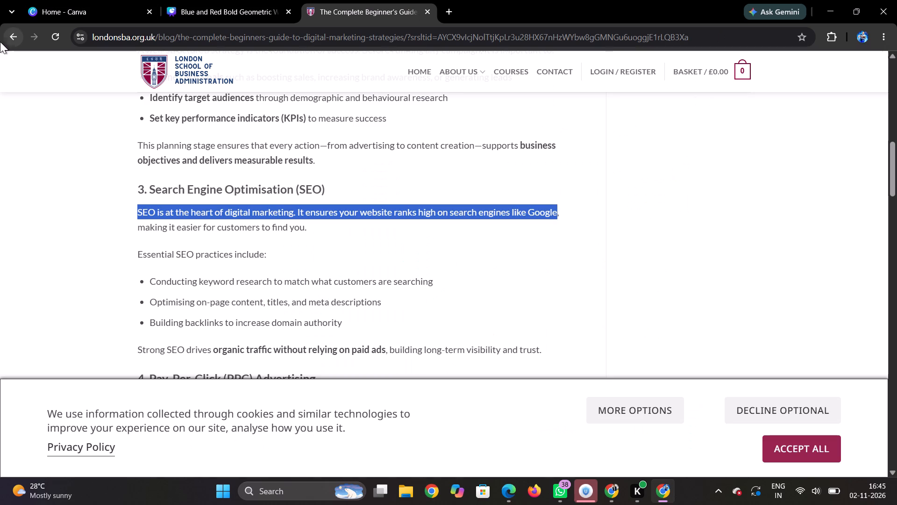
{"action": "left_click", "coordinate": [12, 38]}
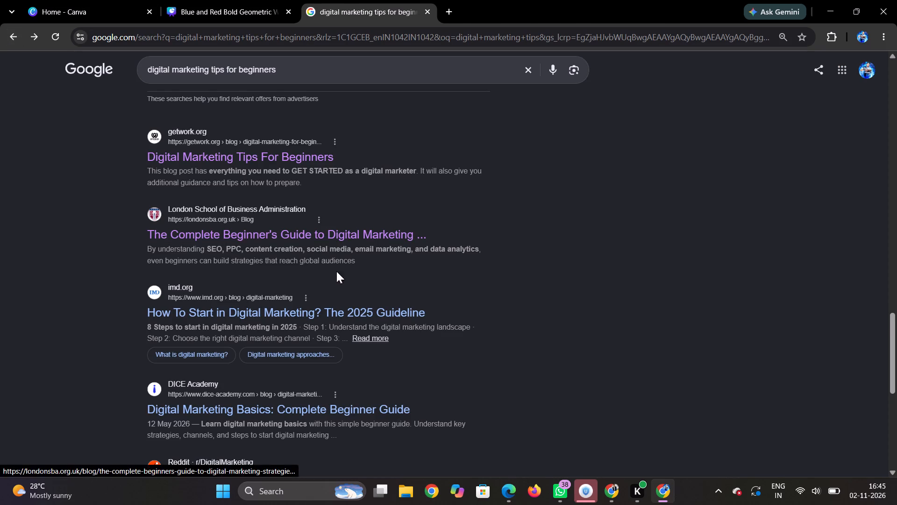
{"action": "scroll", "coordinate": [351, 292], "scroll_direction": "down", "scroll_amount": 5}
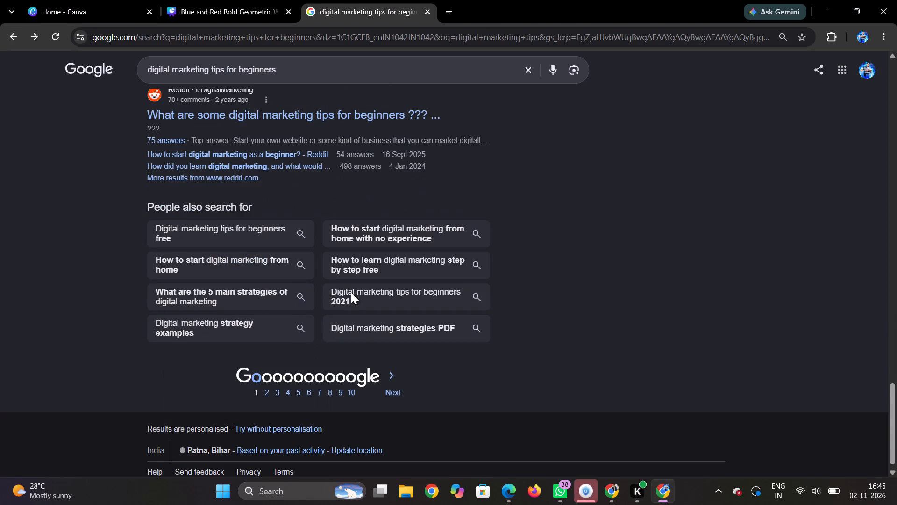
{"action": "scroll", "coordinate": [351, 292], "scroll_direction": "down", "scroll_amount": 1}
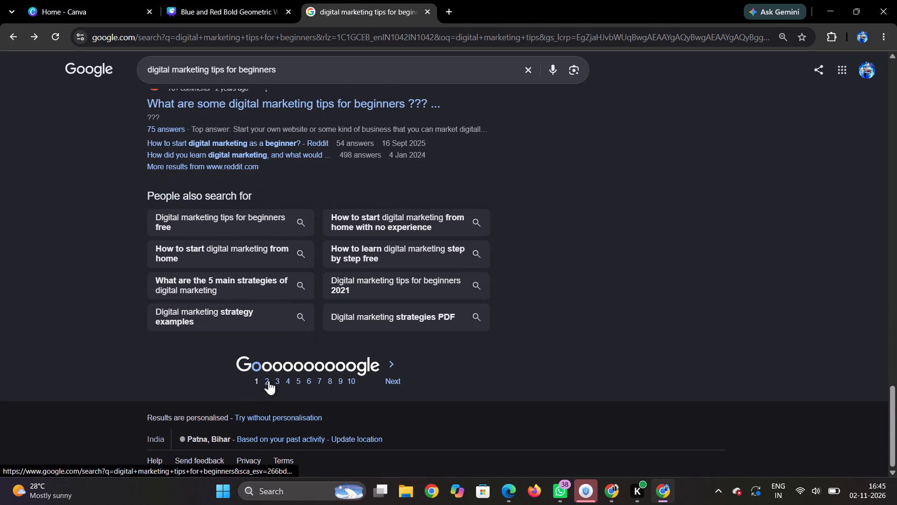
{"action": "left_click", "coordinate": [269, 381]}
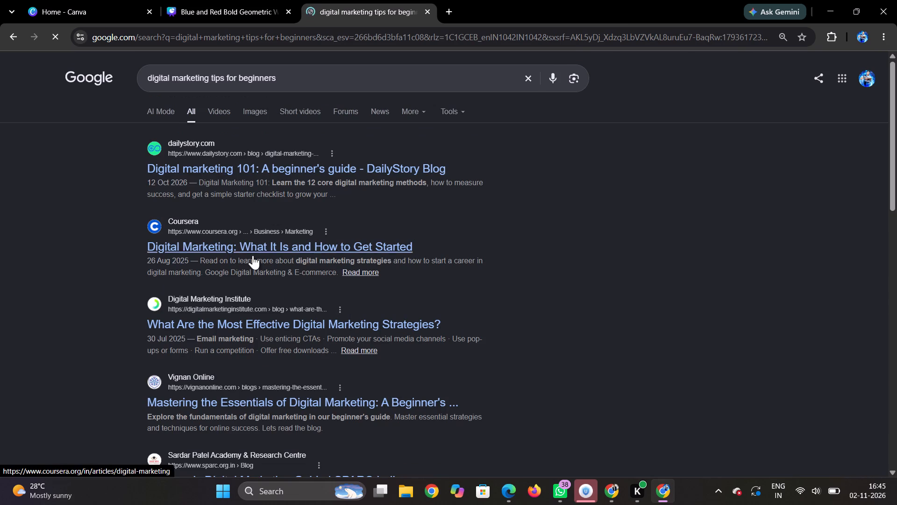
{"action": "left_click", "coordinate": [260, 248]}
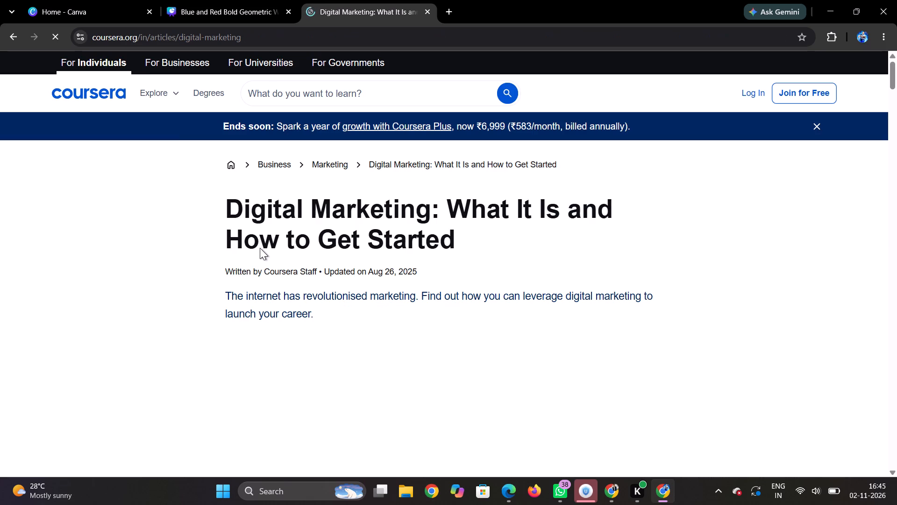
Read through the Coursera article down to its section on search engine optimisation, looking for slide content.
{"action": "scroll", "coordinate": [260, 248], "scroll_direction": "down", "scroll_amount": 3}
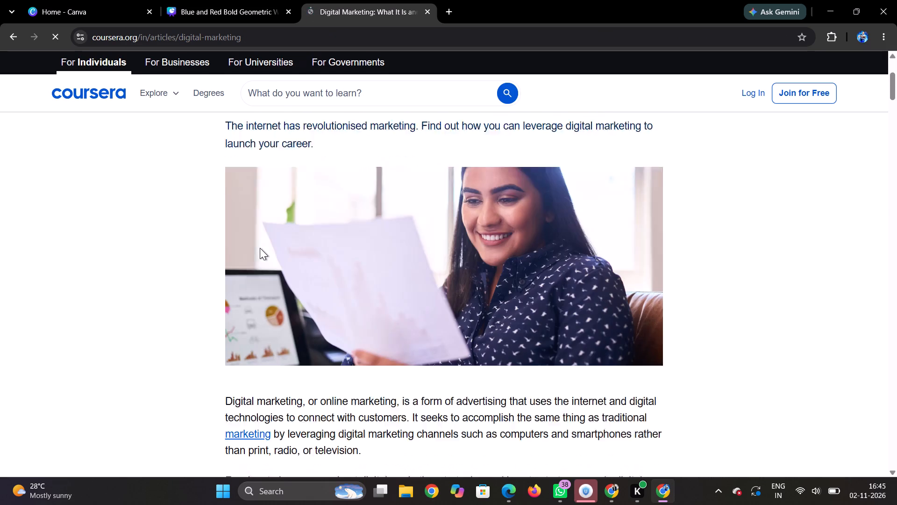
{"action": "scroll", "coordinate": [260, 248], "scroll_direction": "down", "scroll_amount": 1}
{"action": "scroll", "coordinate": [260, 248], "scroll_direction": "up", "scroll_amount": 1}
{"action": "scroll", "coordinate": [260, 248], "scroll_direction": "down", "scroll_amount": 1}
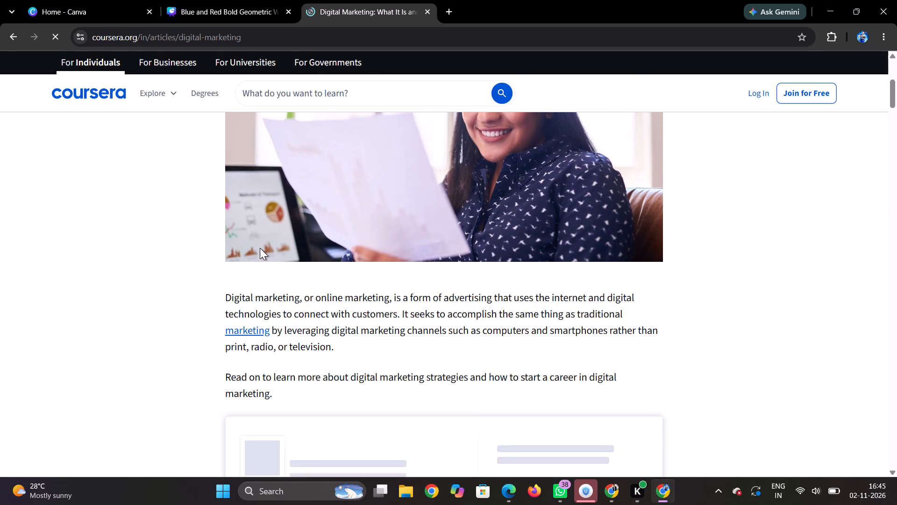
{"action": "scroll", "coordinate": [260, 248], "scroll_direction": "down", "scroll_amount": 4}
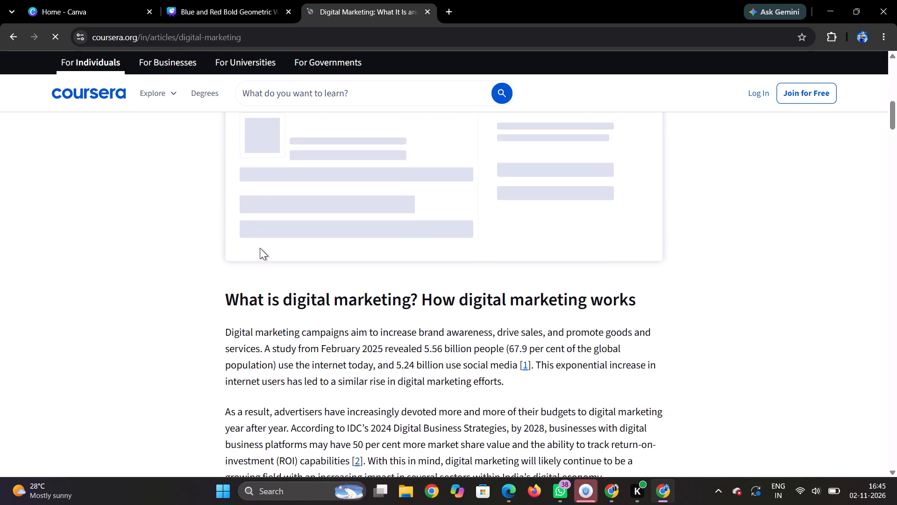
{"action": "scroll", "coordinate": [260, 248], "scroll_direction": "down", "scroll_amount": 3}
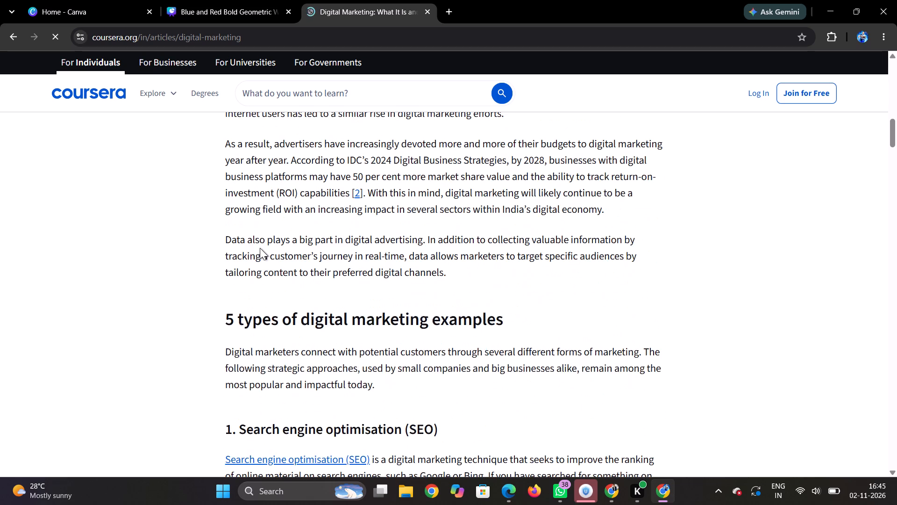
{"action": "scroll", "coordinate": [260, 248], "scroll_direction": "down", "scroll_amount": 2}
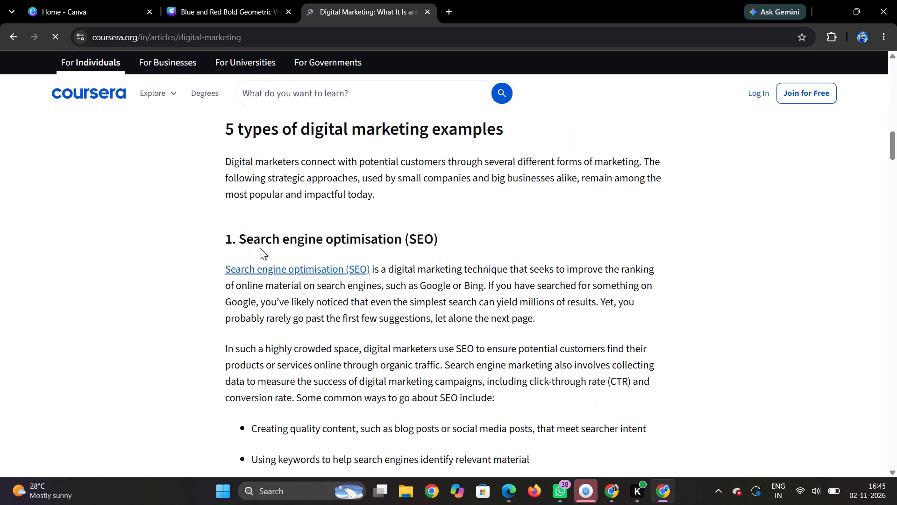
{"action": "scroll", "coordinate": [260, 248], "scroll_direction": "down", "scroll_amount": 1}
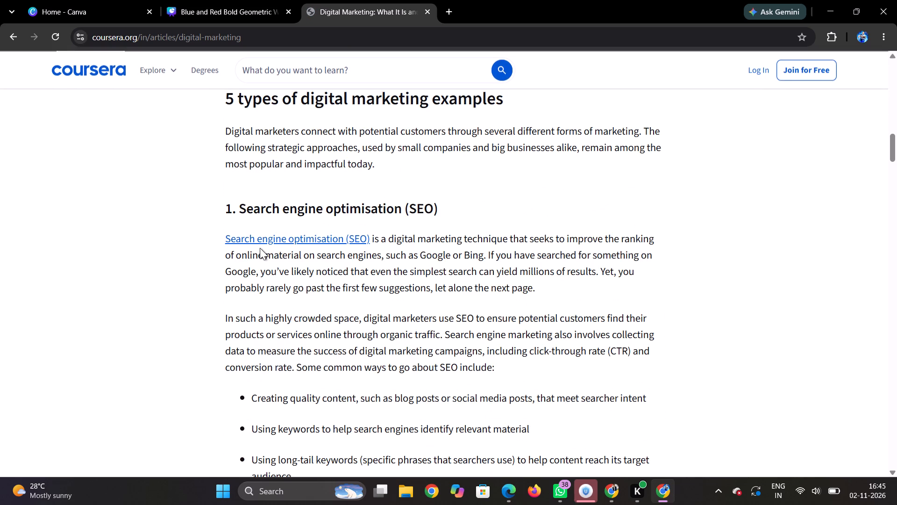
{"action": "scroll", "coordinate": [260, 248], "scroll_direction": "down", "scroll_amount": 1}
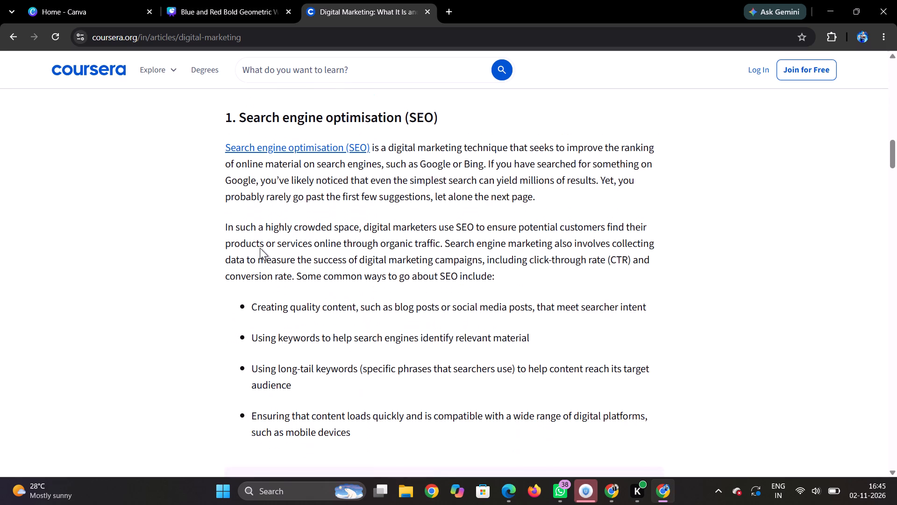
{"action": "scroll", "coordinate": [260, 248], "scroll_direction": "up", "scroll_amount": 1}
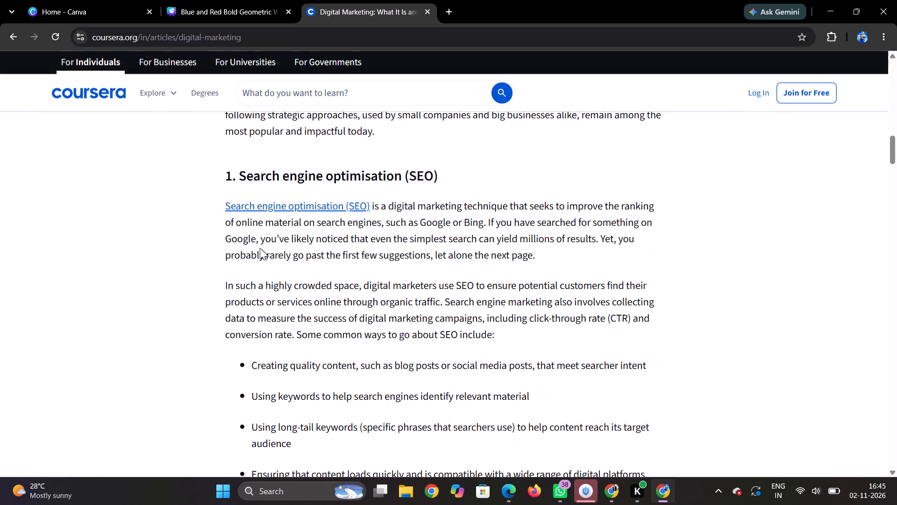
{"action": "scroll", "coordinate": [260, 248], "scroll_direction": "down", "scroll_amount": 1}
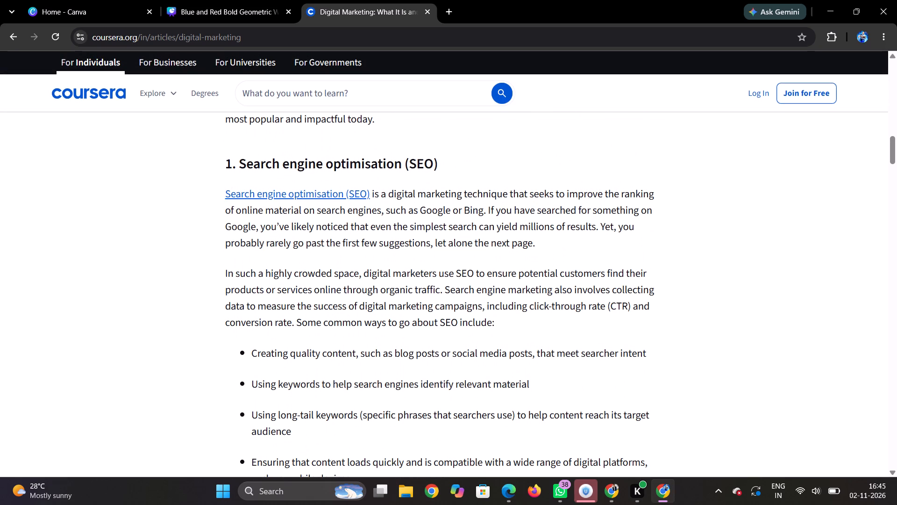
Copy the heading text "Search engine optimisation (SEO)", without its number, from the Coursera article.
{"action": "left_click_drag", "start_coordinate": [236, 164], "coordinate": [402, 161]}
{"action": "left_click", "coordinate": [402, 161]}
{"action": "left_click_drag", "start_coordinate": [439, 168], "coordinate": [237, 166]}
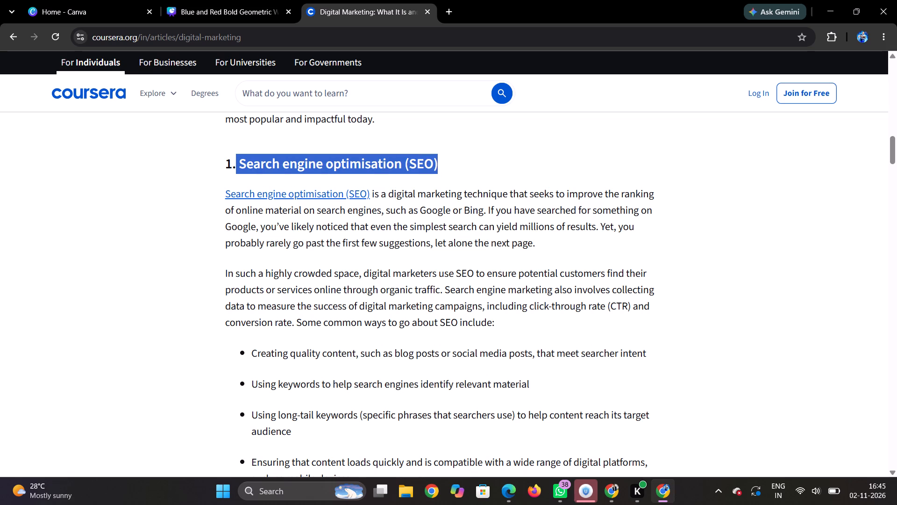
{"action": "left_click", "coordinate": [253, 166]}
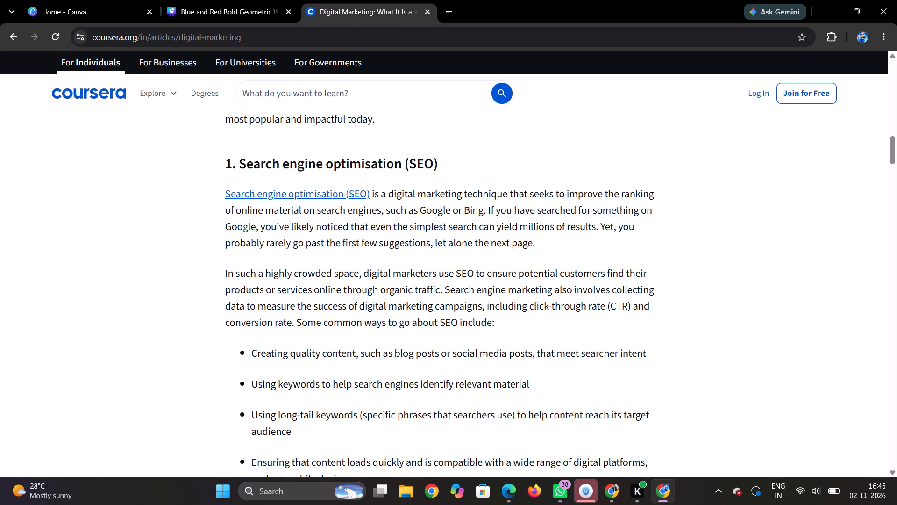
{"action": "left_click_drag", "start_coordinate": [237, 162], "coordinate": [447, 157]}
{"action": "right_click", "coordinate": [413, 159]}
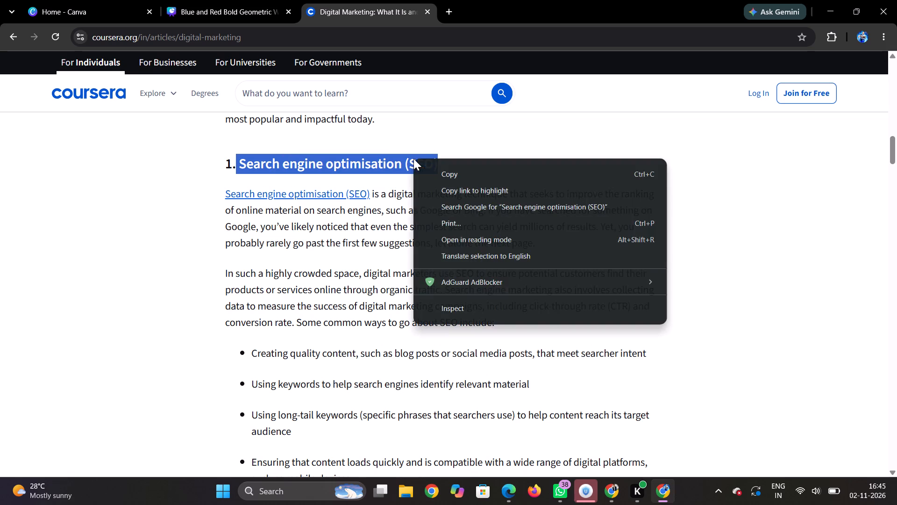
{"action": "left_click", "coordinate": [461, 175]}
Back in the Canva presentation, replace page 9's heading "Constantly check in on each other" with the copied text "Search engine optimisation (SEO)".
{"action": "left_click", "coordinate": [213, 0]}
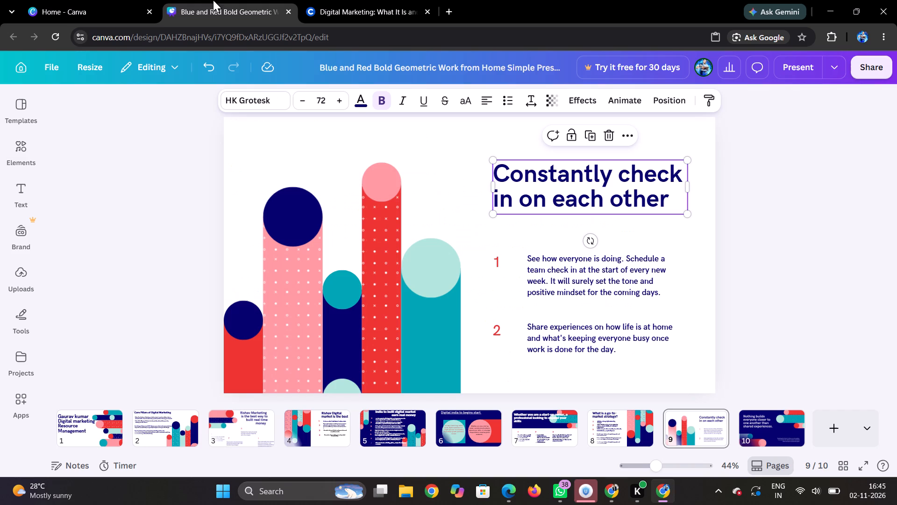
{"action": "left_click", "coordinate": [680, 202]}
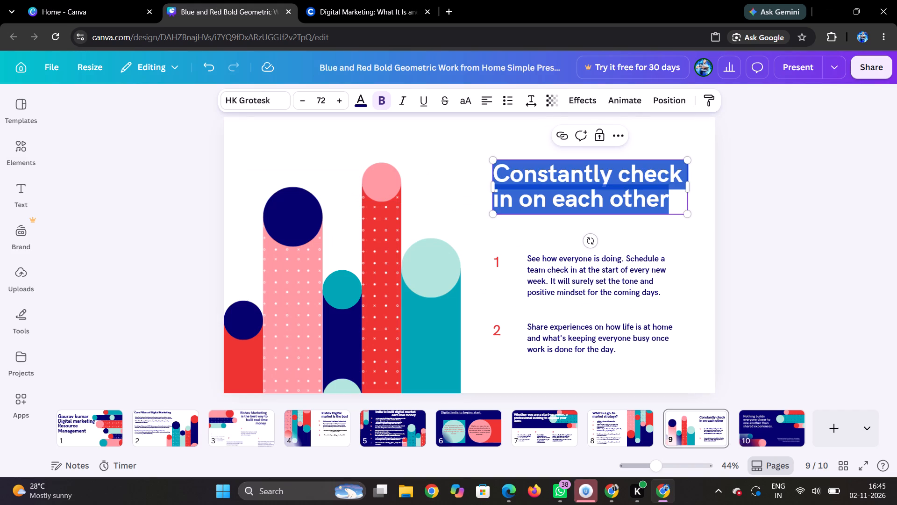
{"action": "left_click", "coordinate": [669, 199]}
{"action": "left_click_drag", "start_coordinate": [669, 199], "coordinate": [500, 177]}
{"action": "key", "text": "BackSpace"}
{"action": "key", "text": "ctrl+v"}
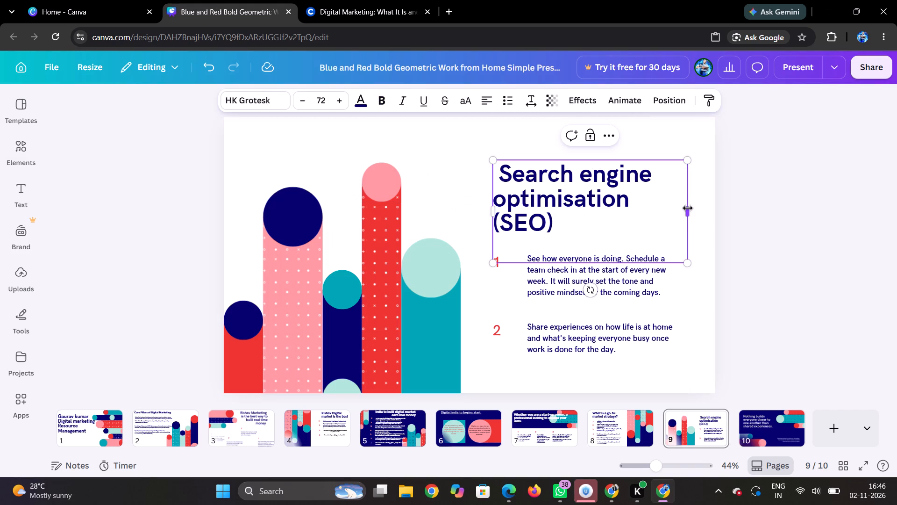
Widen the heading box so the title fits on two lines, and move it up to the top of the page.
{"action": "left_click_drag", "start_coordinate": [688, 208], "coordinate": [739, 197]}
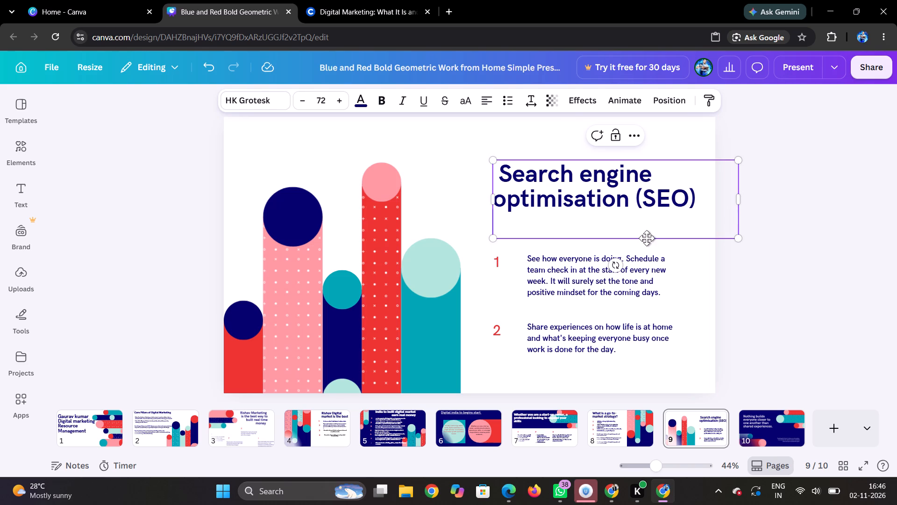
{"action": "left_click_drag", "start_coordinate": [647, 238], "coordinate": [645, 199]}
Move item 1, item 2's paragraph and the red numeral 2 up so both items stack closely beneath the heading.
{"action": "left_click", "coordinate": [582, 294]}
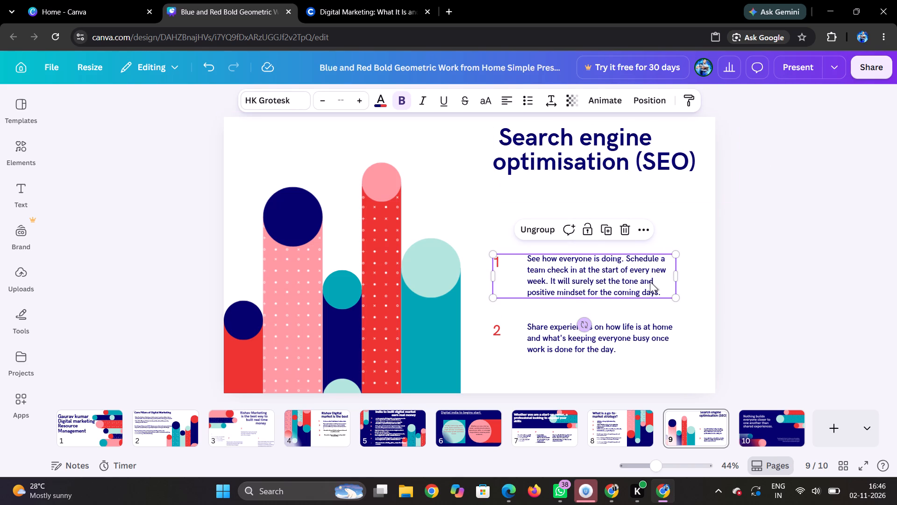
{"action": "left_click_drag", "start_coordinate": [658, 294], "coordinate": [651, 223]}
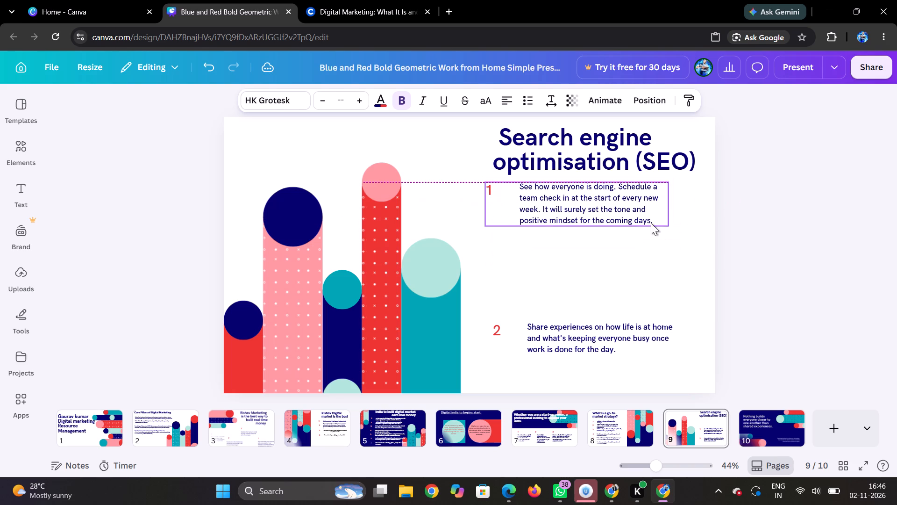
{"action": "left_click", "coordinate": [630, 342]}
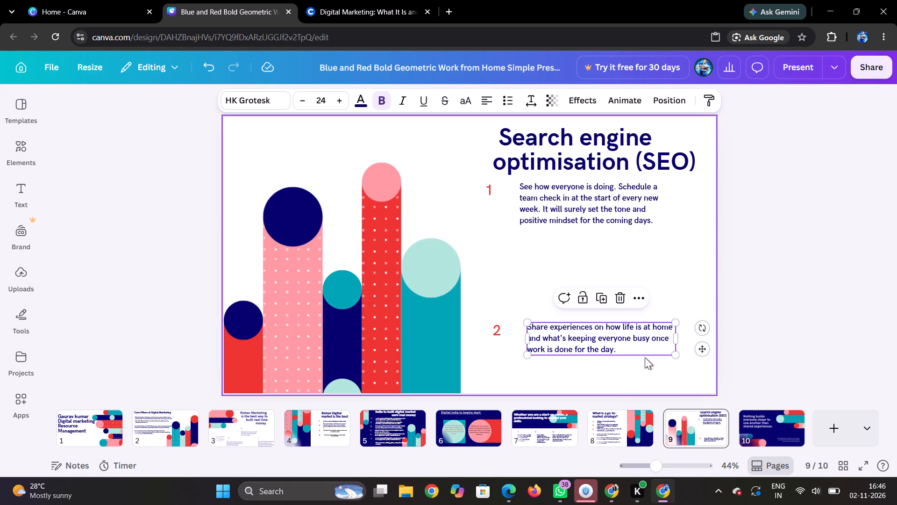
{"action": "left_click_drag", "start_coordinate": [645, 354], "coordinate": [641, 273]}
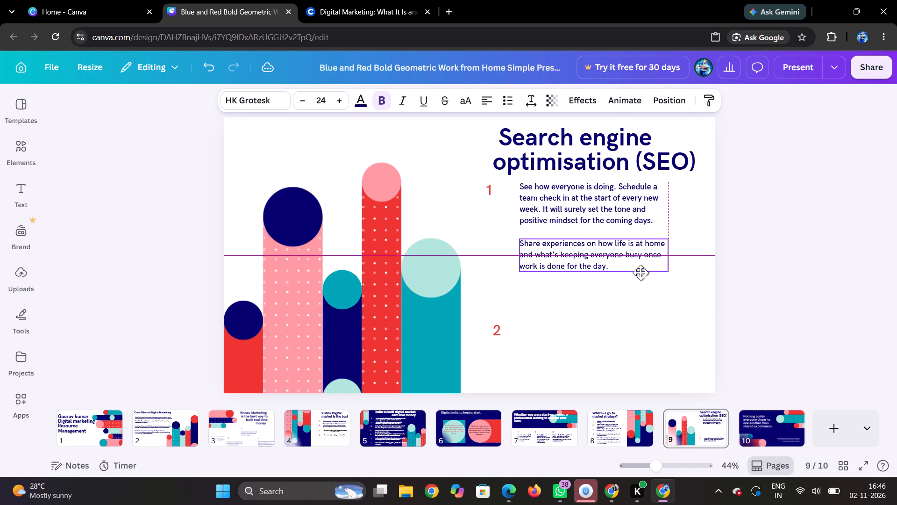
{"action": "left_click_drag", "start_coordinate": [641, 273], "coordinate": [641, 272]}
{"action": "left_click_drag", "start_coordinate": [493, 327], "coordinate": [497, 262]}
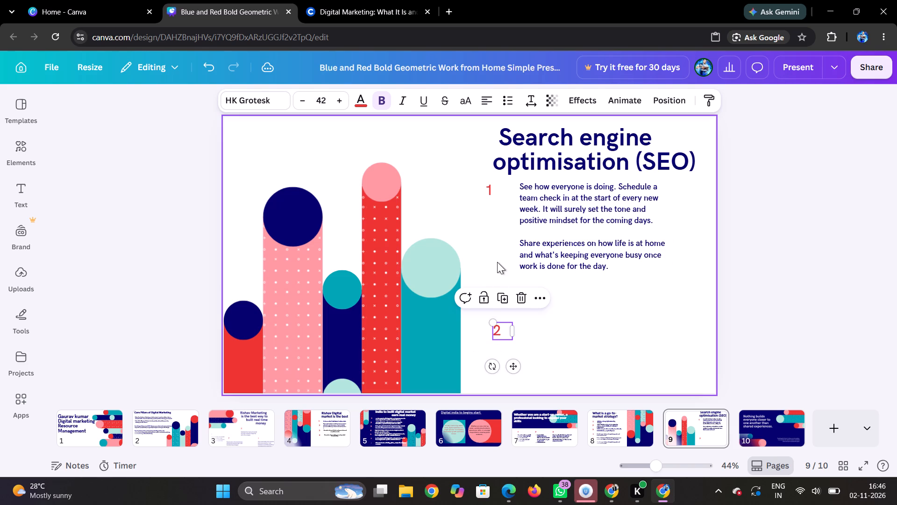
{"action": "left_click_drag", "start_coordinate": [497, 262], "coordinate": [497, 246]}
{"action": "left_click", "coordinate": [508, 358]}
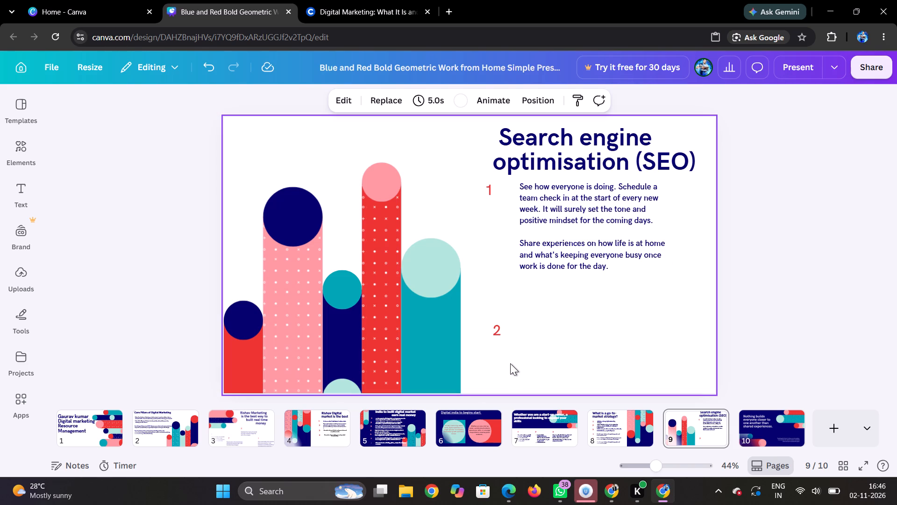
{"action": "left_click", "coordinate": [500, 336]}
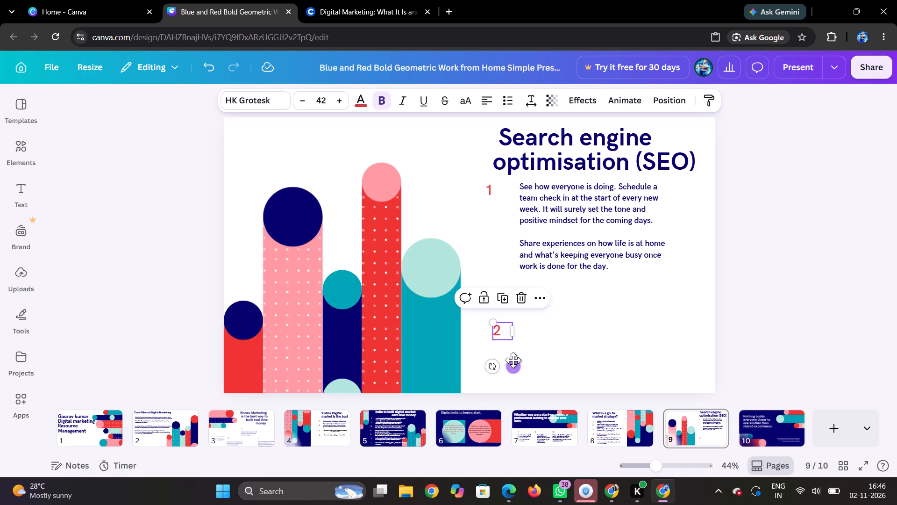
{"action": "left_click_drag", "start_coordinate": [513, 360], "coordinate": [505, 274]}
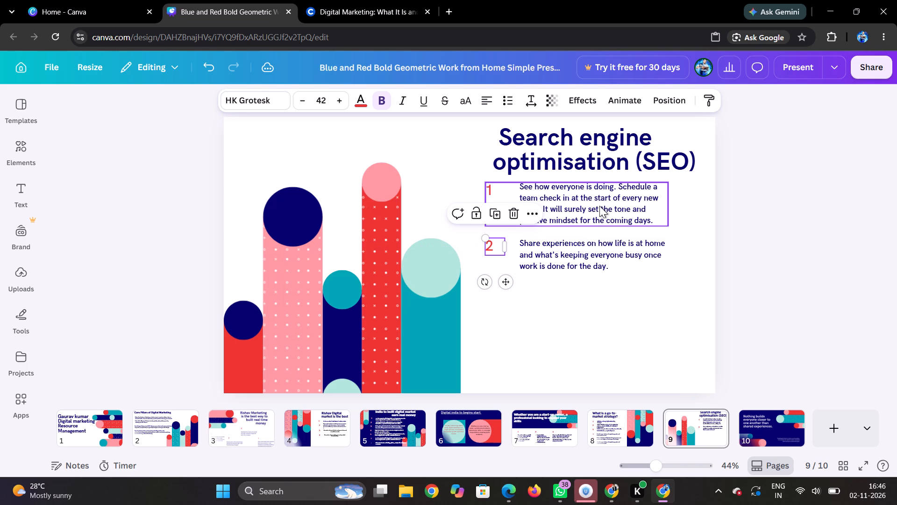
Widen the item 1 group to about 815 and stretch item 2's paragraph similarly, nudging that paragraph into line beneath item 1's text.
{"action": "left_click", "coordinate": [599, 206]}
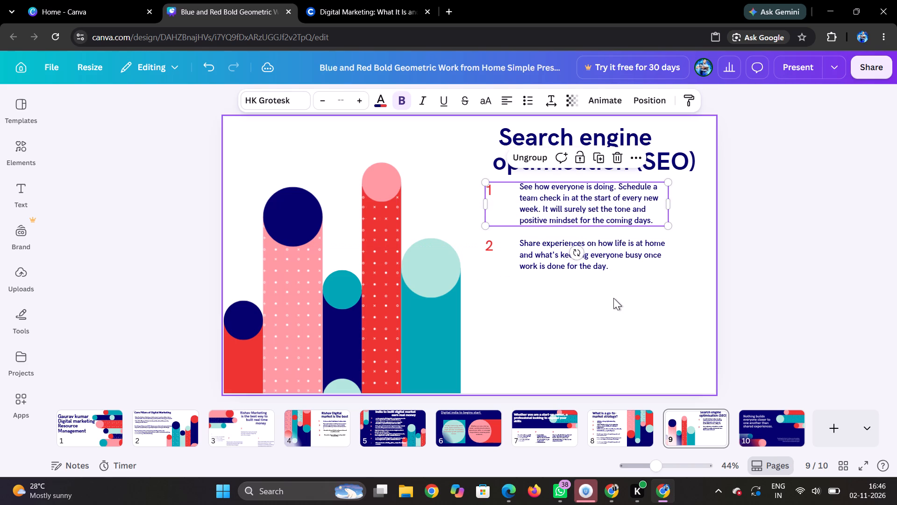
{"action": "left_click_drag", "start_coordinate": [668, 202], "coordinate": [694, 200]}
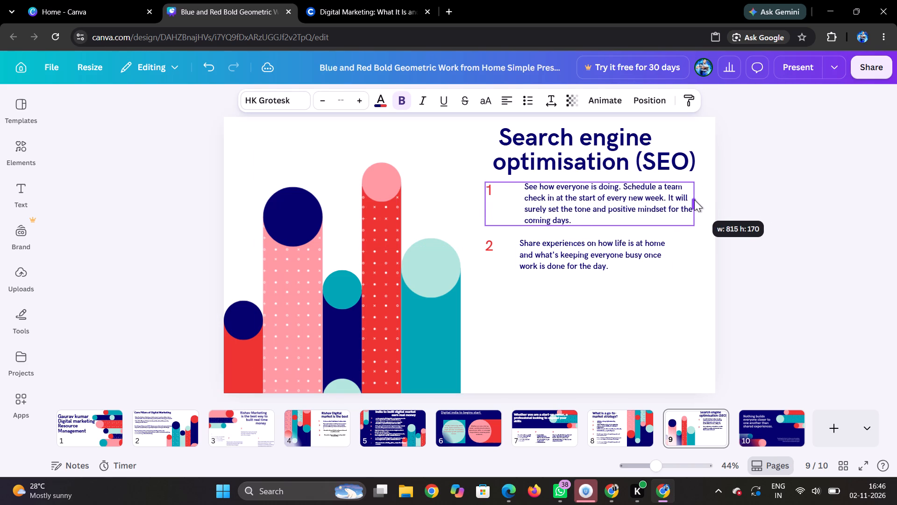
{"action": "left_click_drag", "start_coordinate": [694, 200], "coordinate": [695, 200]}
{"action": "left_click", "coordinate": [575, 267]}
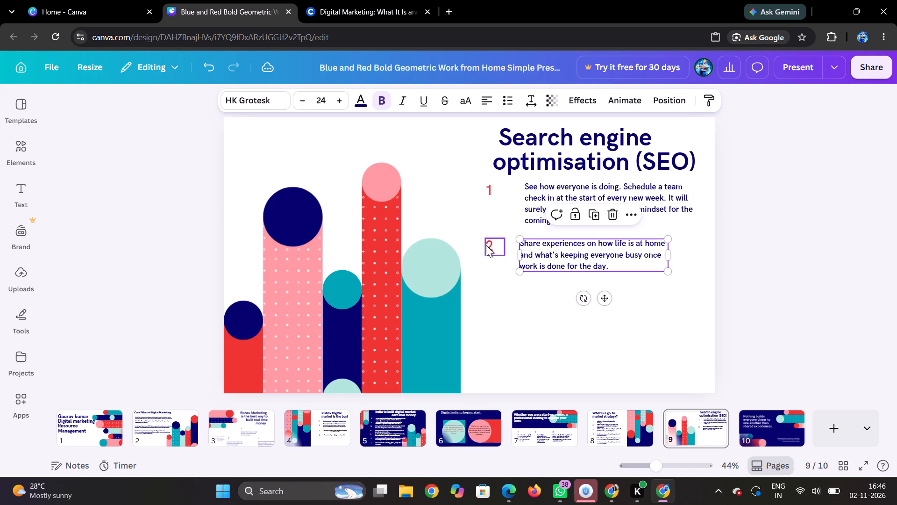
{"action": "left_click", "coordinate": [491, 245]}
{"action": "left_click", "coordinate": [596, 252]}
{"action": "left_click_drag", "start_coordinate": [669, 252], "coordinate": [691, 250]}
{"action": "left_click_drag", "start_coordinate": [613, 301], "coordinate": [614, 298]}
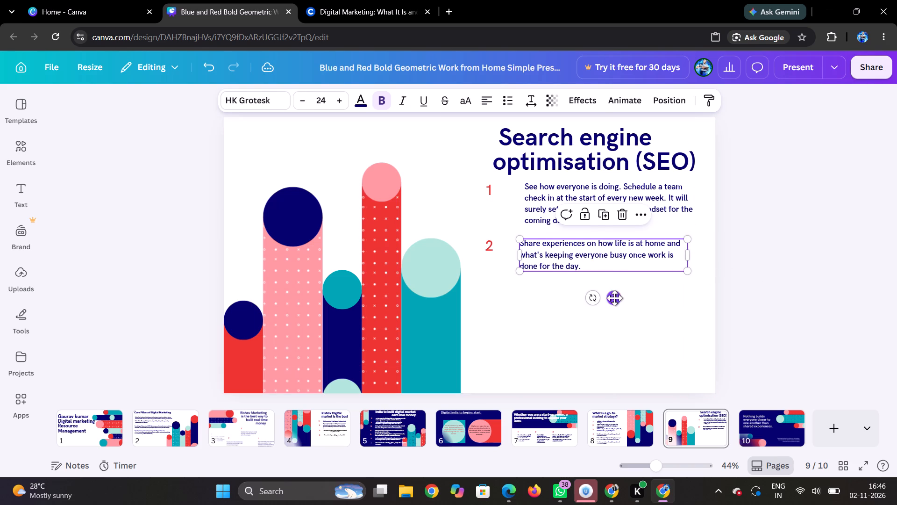
{"action": "left_click_drag", "start_coordinate": [614, 298], "coordinate": [617, 296]}
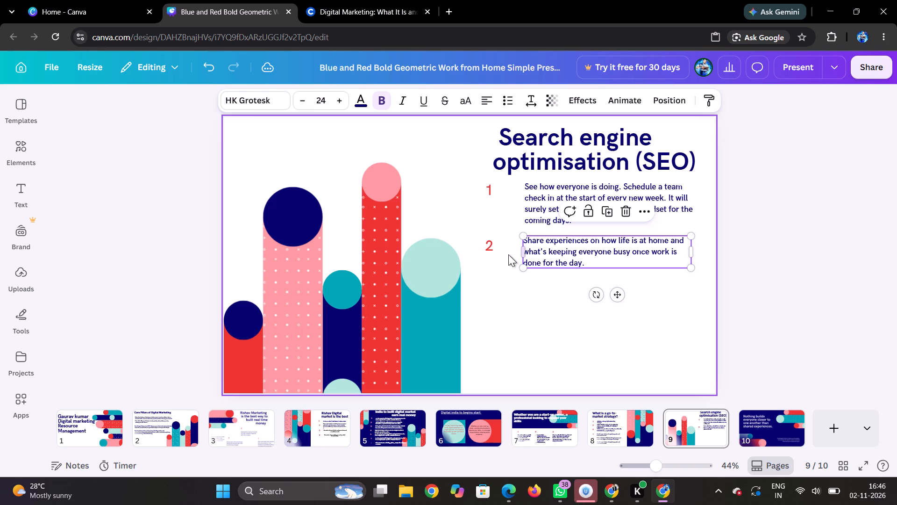
Shift the numeral 2, the item 1 group and item 2's paragraph toward the artwork, roughly aligning the numerals and paragraphs in two columns.
{"action": "left_click", "coordinate": [494, 247]}
{"action": "left_click_drag", "start_coordinate": [494, 247], "coordinate": [503, 244]}
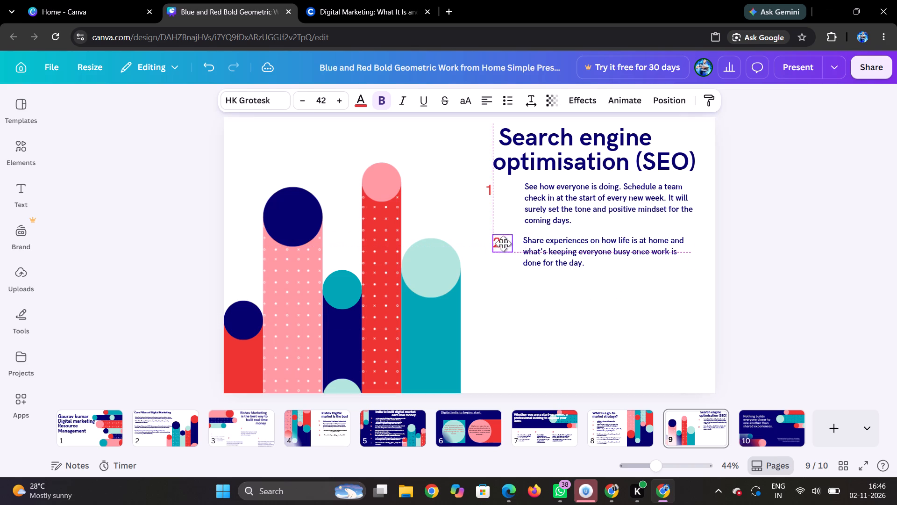
{"action": "left_click_drag", "start_coordinate": [503, 244], "coordinate": [485, 245]}
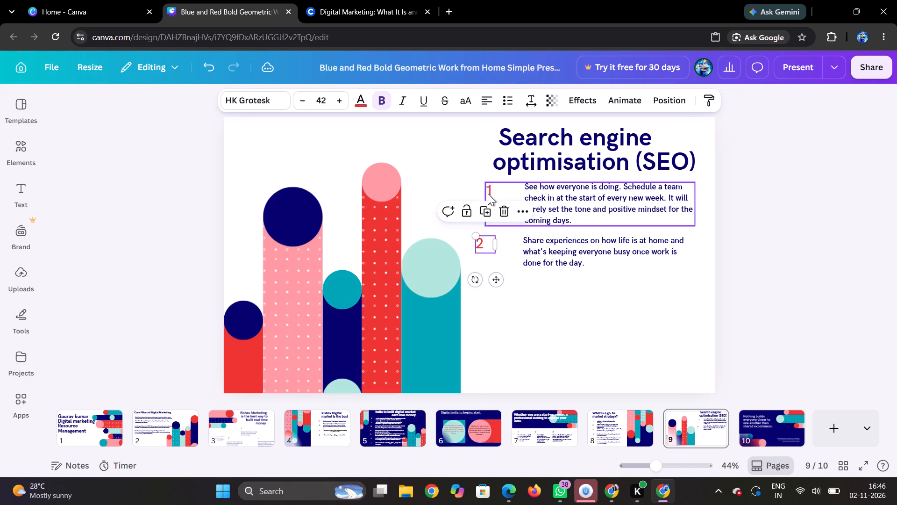
{"action": "left_click", "coordinate": [493, 188]}
{"action": "left_click_drag", "start_coordinate": [493, 188], "coordinate": [481, 191]}
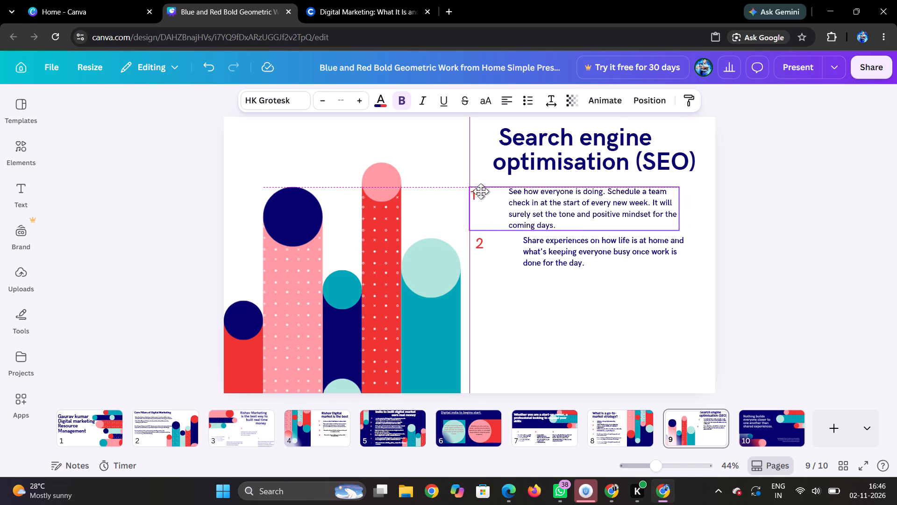
{"action": "left_click_drag", "start_coordinate": [481, 191], "coordinate": [483, 187]}
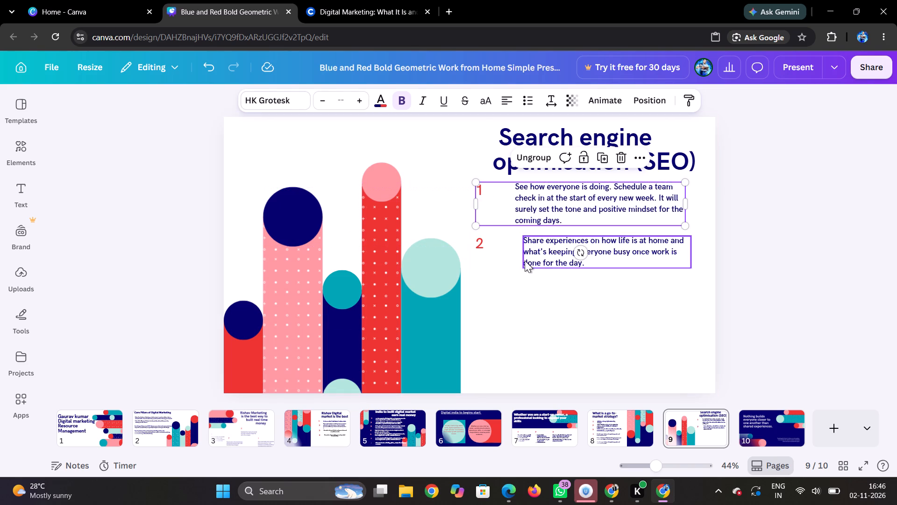
{"action": "left_click_drag", "start_coordinate": [550, 253], "coordinate": [542, 248]}
{"action": "left_click", "coordinate": [544, 196]}
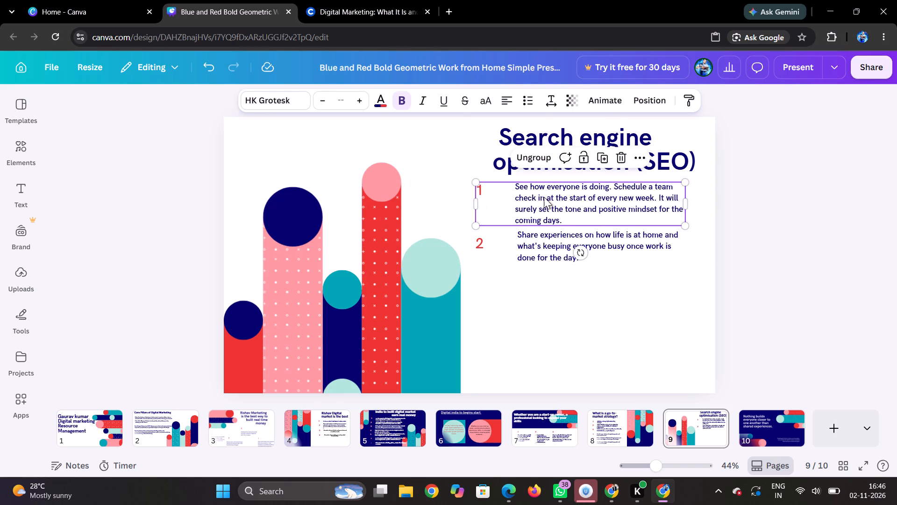
{"action": "left_click", "coordinate": [507, 241]}
{"action": "left_click", "coordinate": [518, 245]}
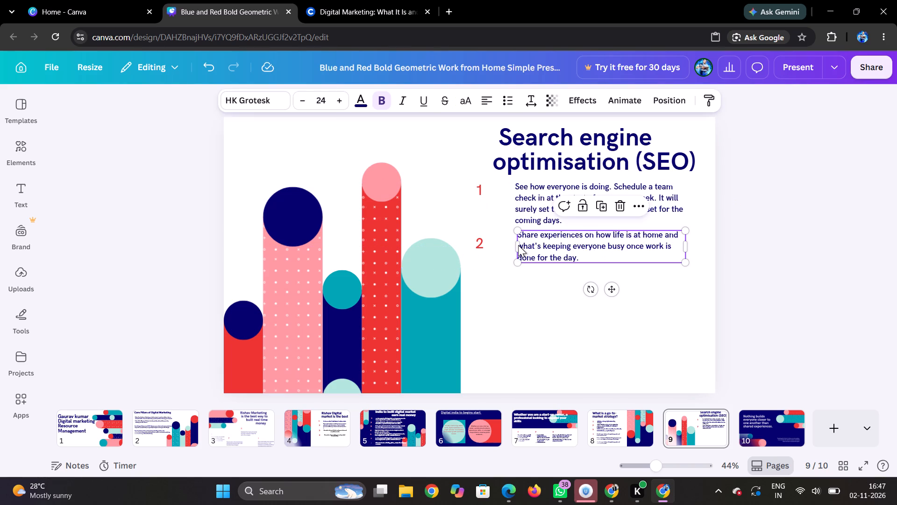
{"action": "double_click", "coordinate": [482, 246]}
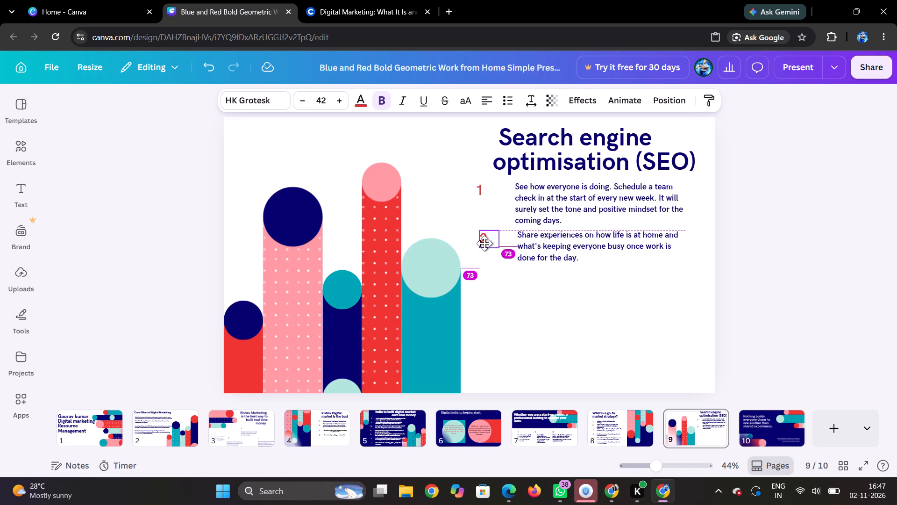
{"action": "left_click", "coordinate": [522, 251]}
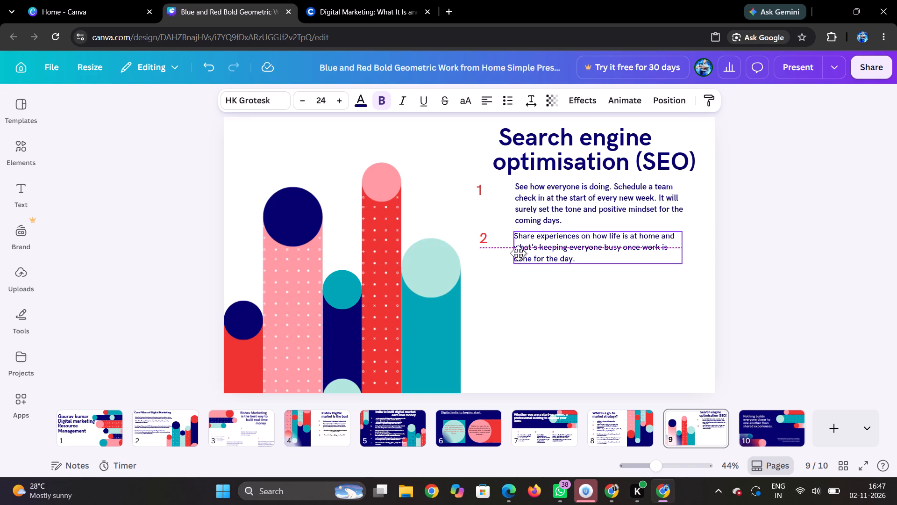
{"action": "left_click", "coordinate": [516, 283]}
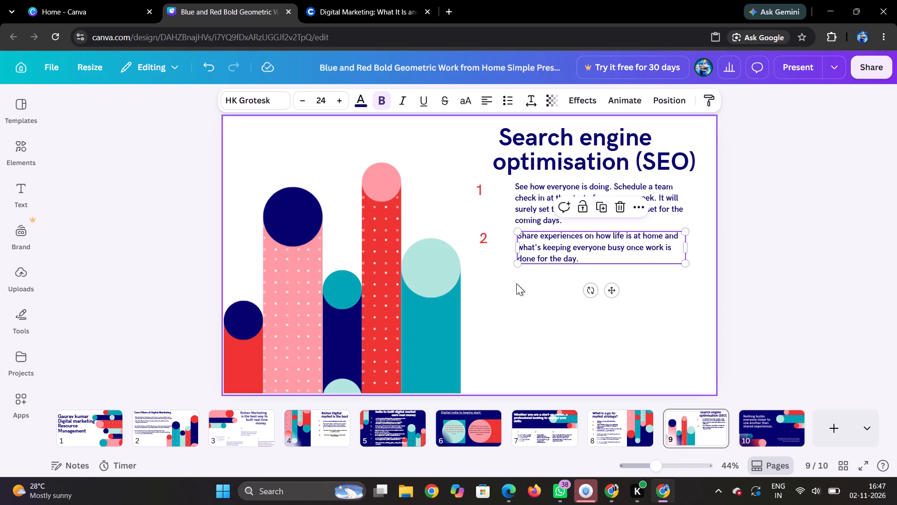
Copy the red numeral 2, paste it on page 9, and place the duplicate directly below the original.
{"action": "left_click", "coordinate": [486, 239]}
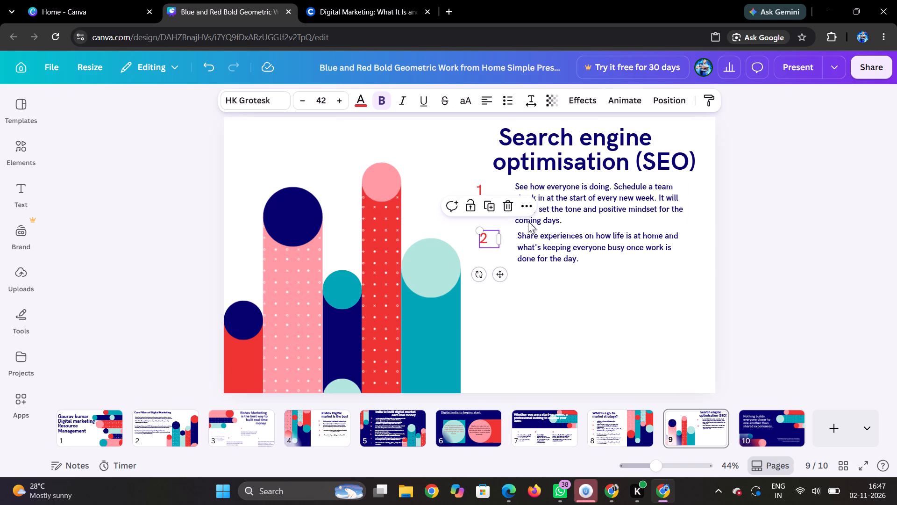
{"action": "left_click", "coordinate": [525, 209]}
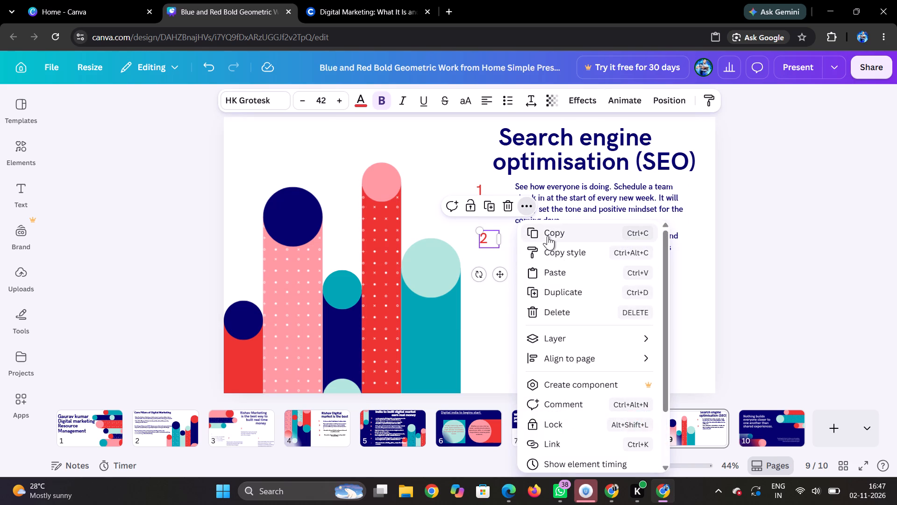
{"action": "left_click", "coordinate": [548, 235]}
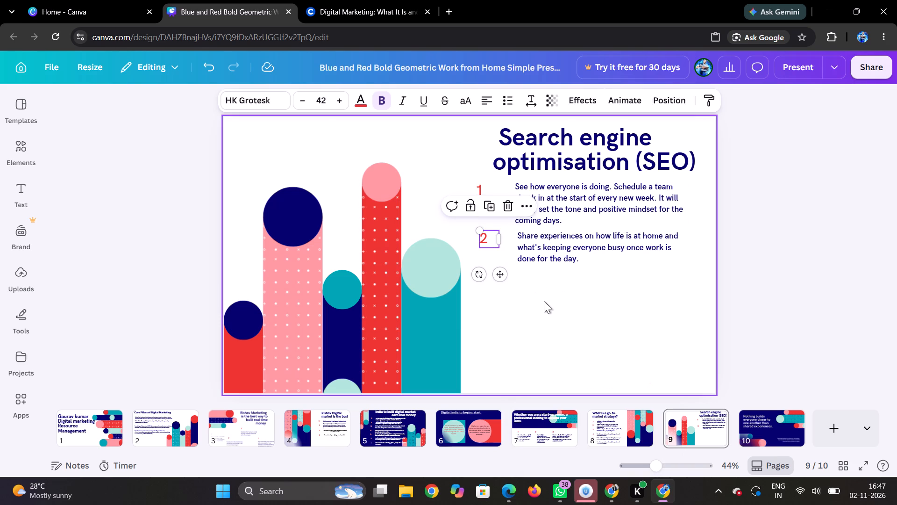
{"action": "left_click", "coordinate": [544, 301]}
{"action": "right_click", "coordinate": [544, 301]}
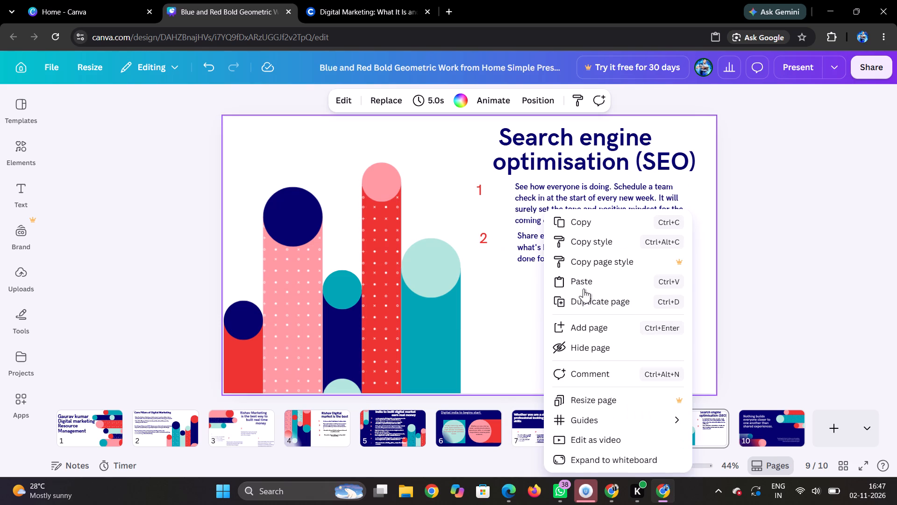
{"action": "left_click", "coordinate": [591, 283]}
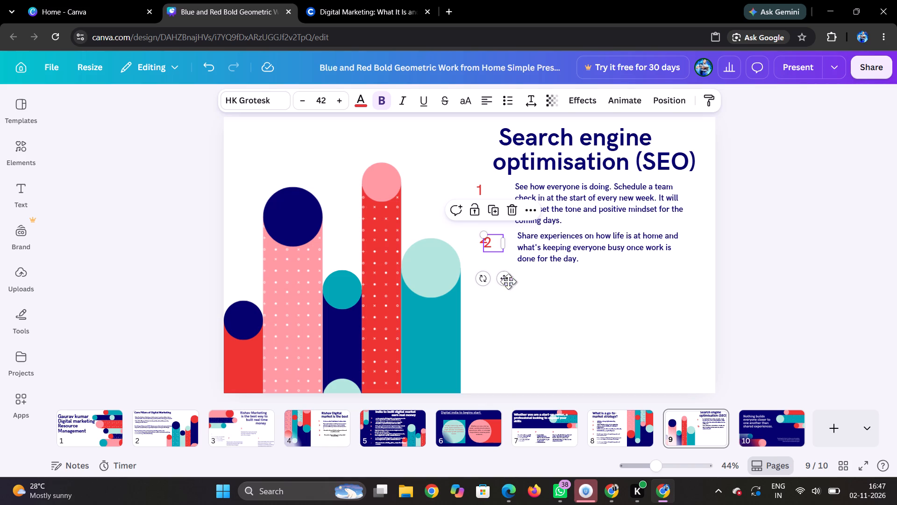
{"action": "left_click_drag", "start_coordinate": [504, 281], "coordinate": [499, 321]}
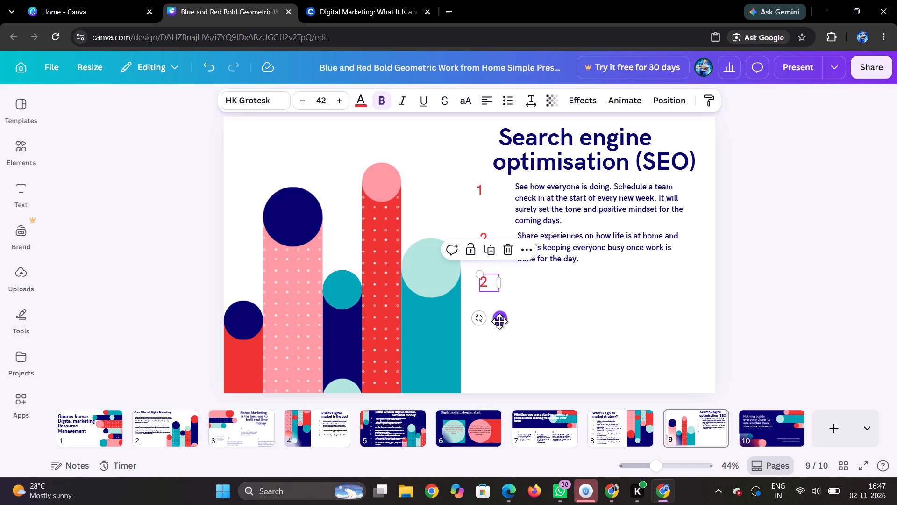
Change the duplicated red numeral below item 2 to 3.
{"action": "left_click", "coordinate": [491, 286]}
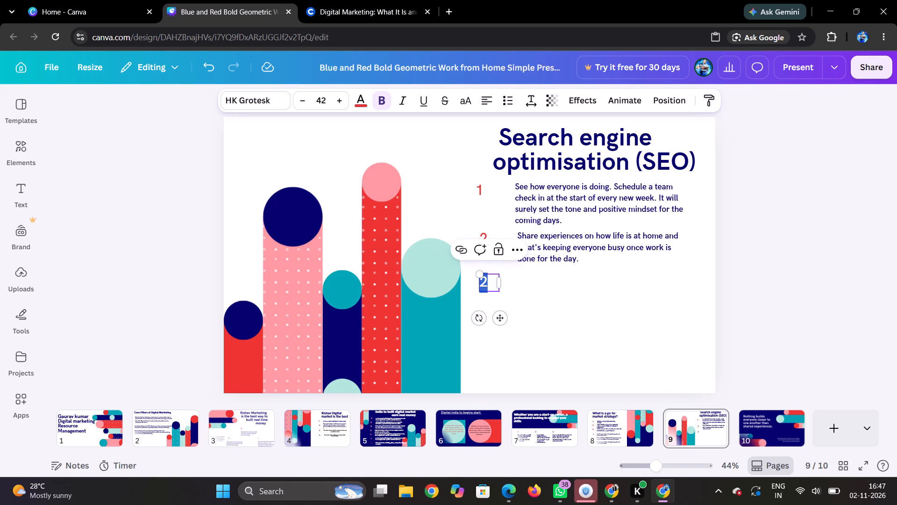
{"action": "key", "text": "BackSpace"}
{"action": "key", "text": "3"}
{"action": "left_click", "coordinate": [575, 301]}
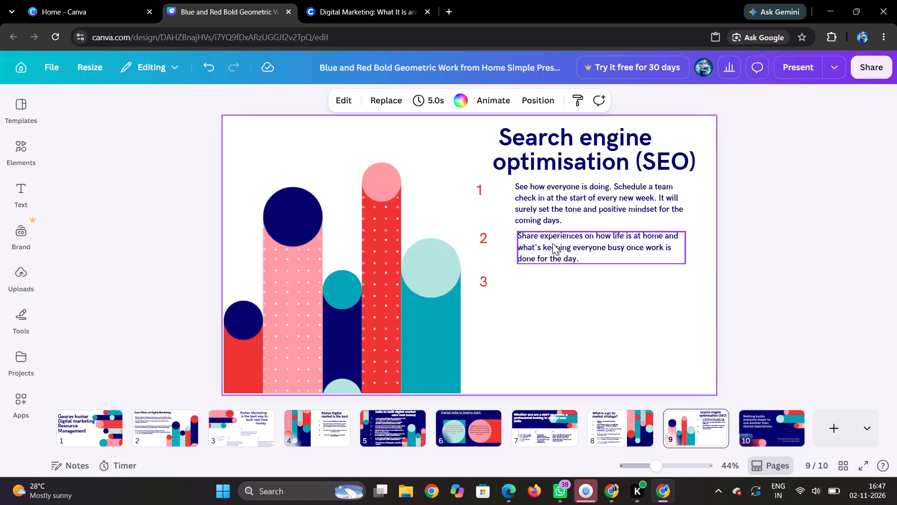
Copy the sentence defining pay-per-click (PPC) advertising, through "their ads are clicked", from section 4 of the Coursera digital marketing article.
{"action": "left_click", "coordinate": [375, 0]}
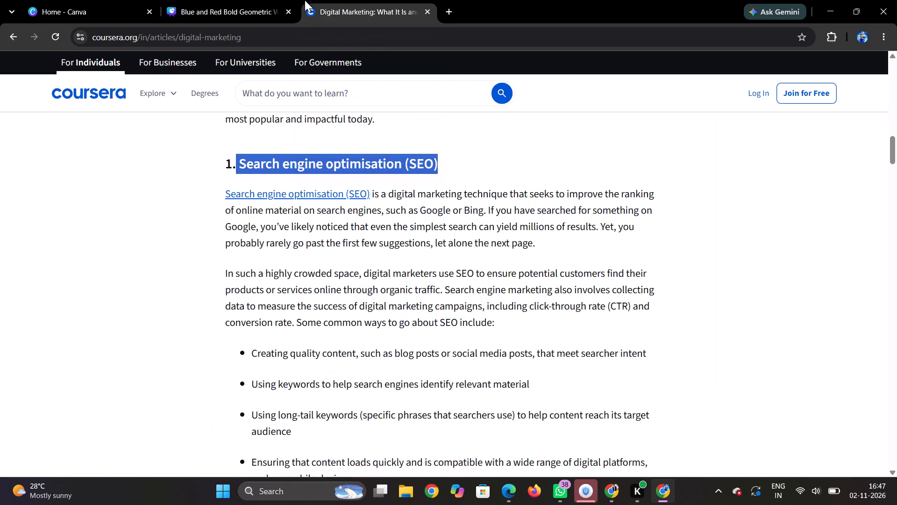
{"action": "scroll", "coordinate": [495, 314], "scroll_direction": "down", "scroll_amount": 2}
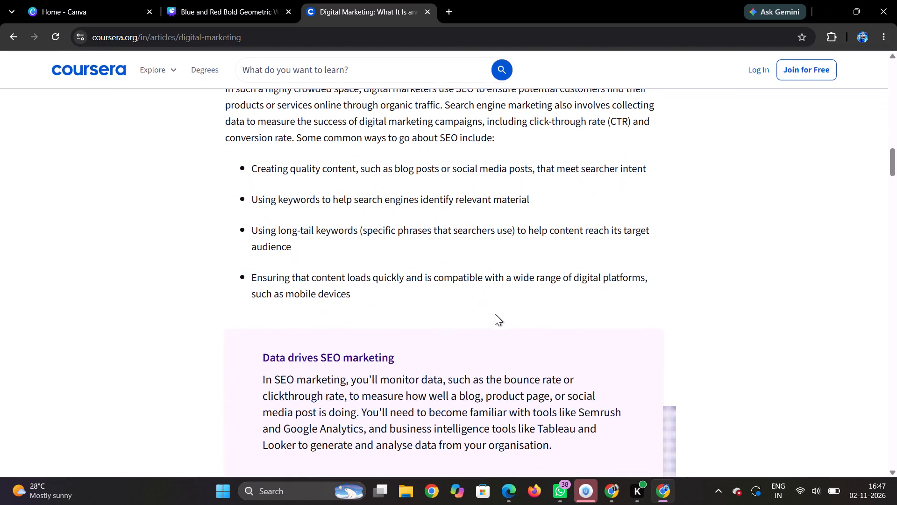
{"action": "scroll", "coordinate": [495, 314], "scroll_direction": "down", "scroll_amount": 5}
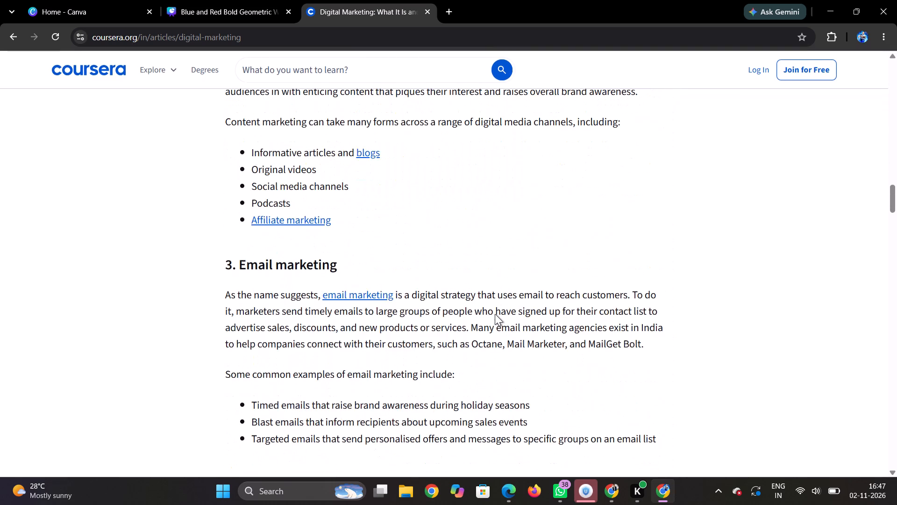
{"action": "scroll", "coordinate": [495, 314], "scroll_direction": "down", "scroll_amount": 3}
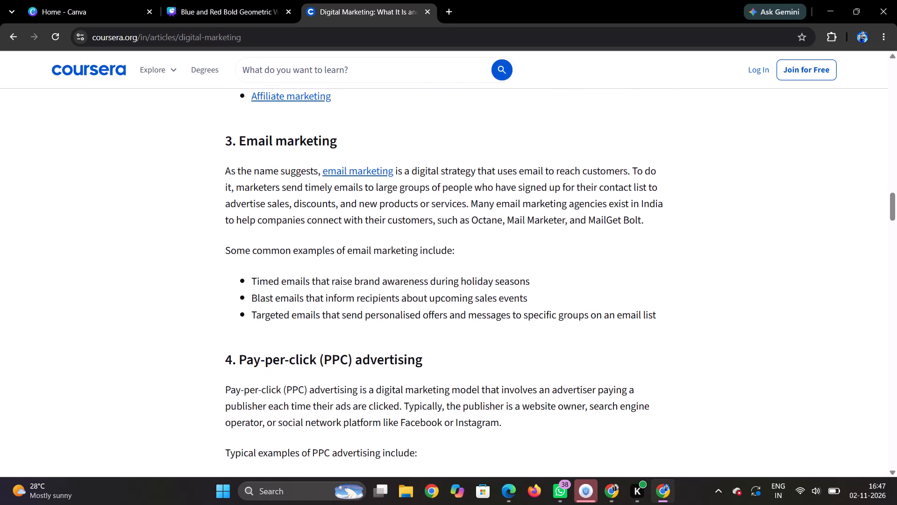
{"action": "scroll", "coordinate": [330, 250], "scroll_direction": "down", "scroll_amount": 2}
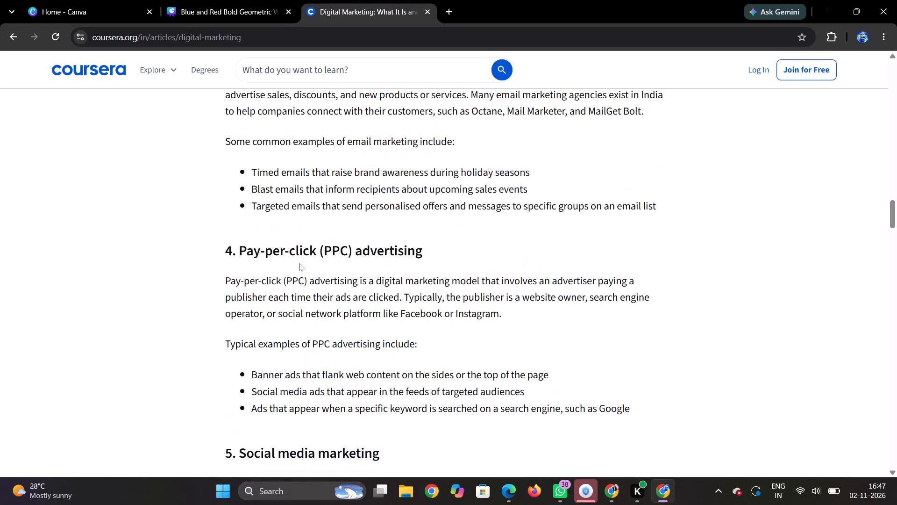
{"action": "left_click_drag", "start_coordinate": [227, 286], "coordinate": [508, 275]}
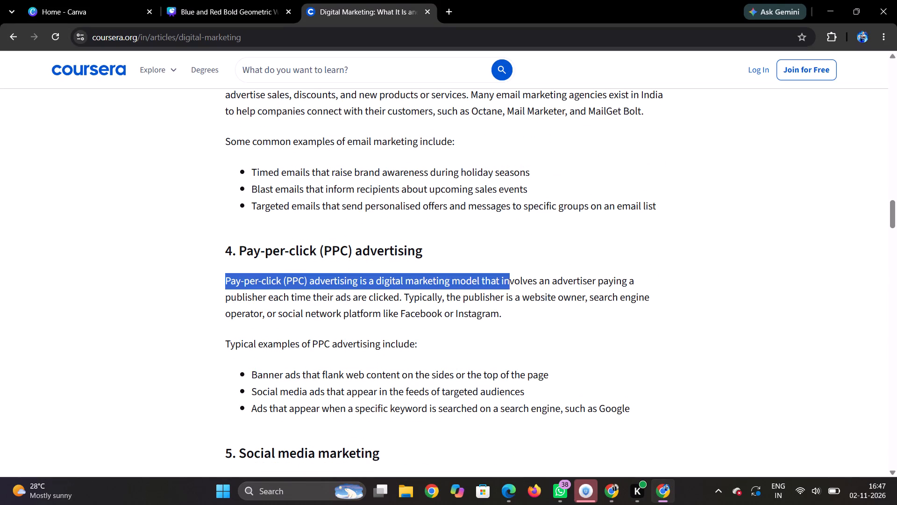
{"action": "left_click_drag", "start_coordinate": [508, 275], "coordinate": [397, 296]}
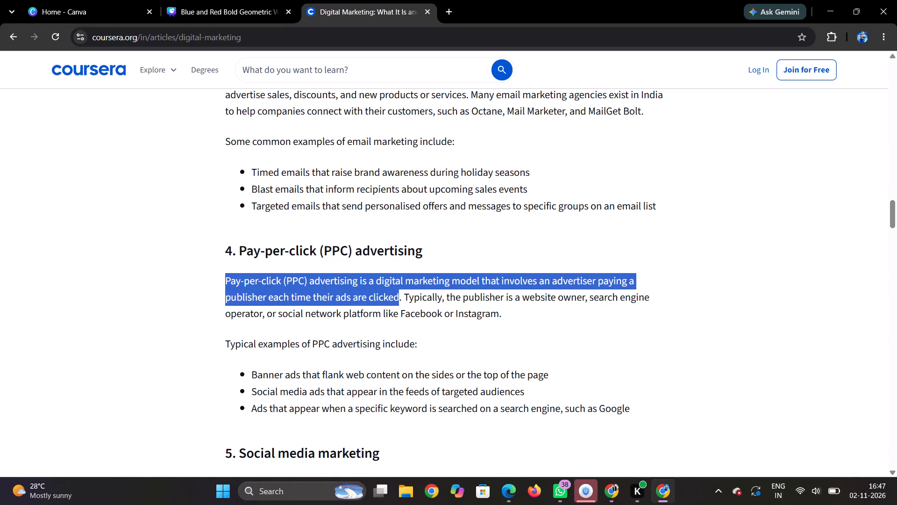
{"action": "left_click_drag", "start_coordinate": [397, 296], "coordinate": [403, 303]}
{"action": "left_click_drag", "start_coordinate": [403, 303], "coordinate": [374, 252]}
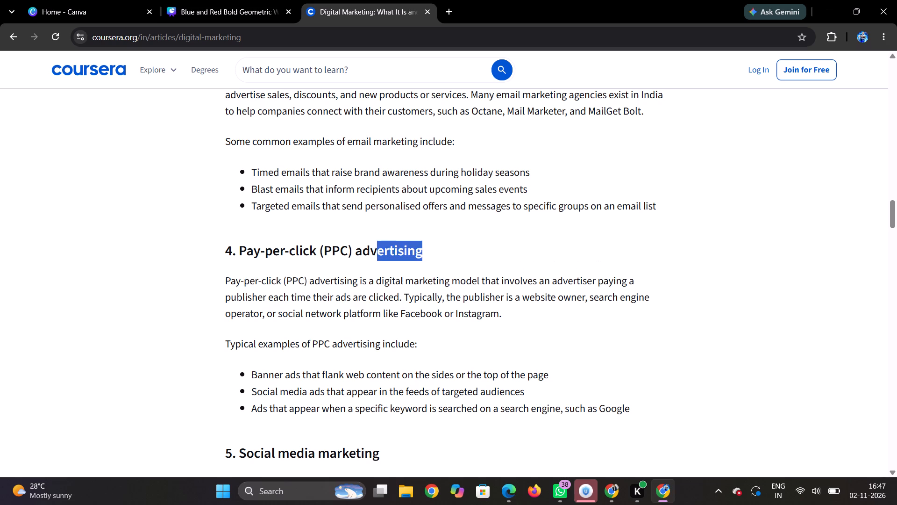
{"action": "left_click_drag", "start_coordinate": [374, 252], "coordinate": [399, 296]}
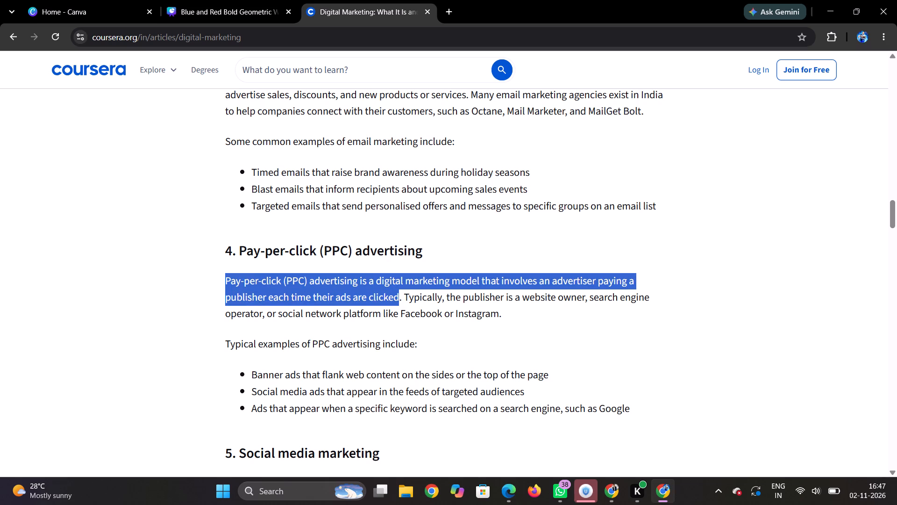
{"action": "key", "text": "ctrl+c"}
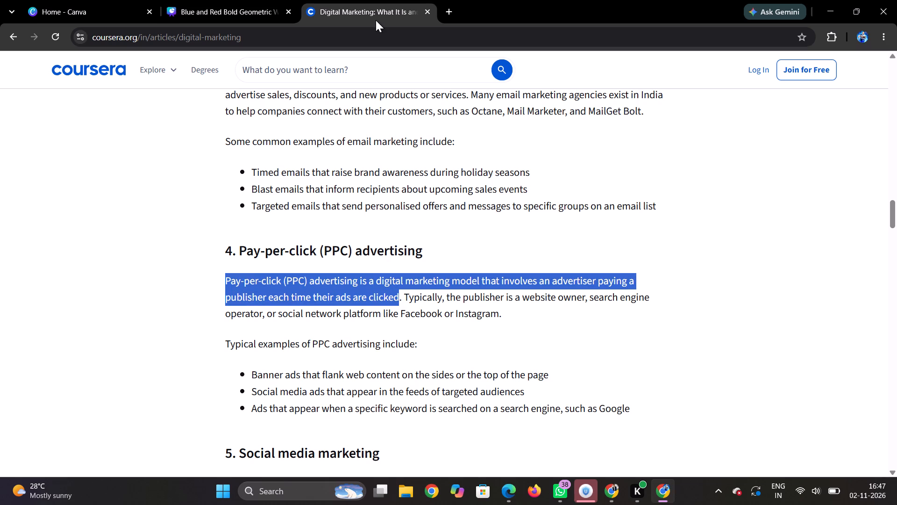
{"action": "left_click", "coordinate": [376, 20]}
{"action": "left_click", "coordinate": [372, 6]}
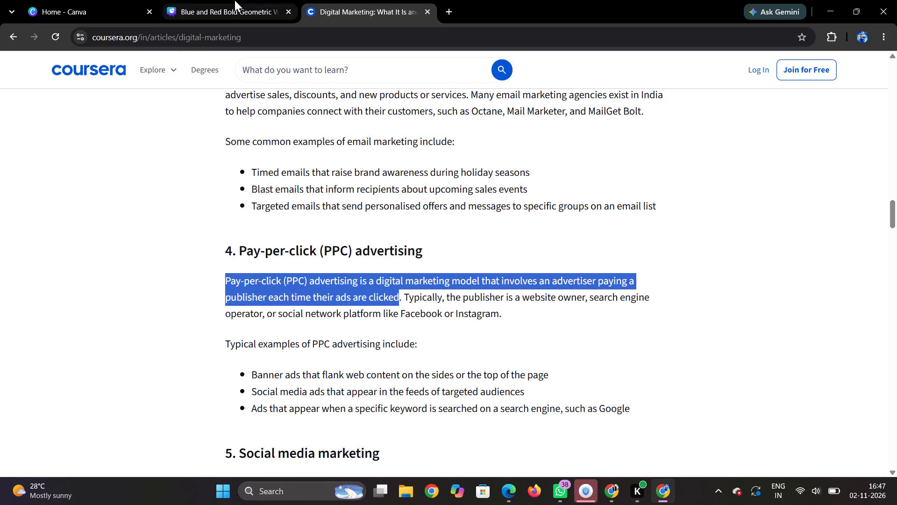
Paste the copied PPC sentence onto page 9 of the Canva presentation and scale its text down to size 19.7.
{"action": "left_click", "coordinate": [235, 0]}
{"action": "left_click", "coordinate": [520, 281]}
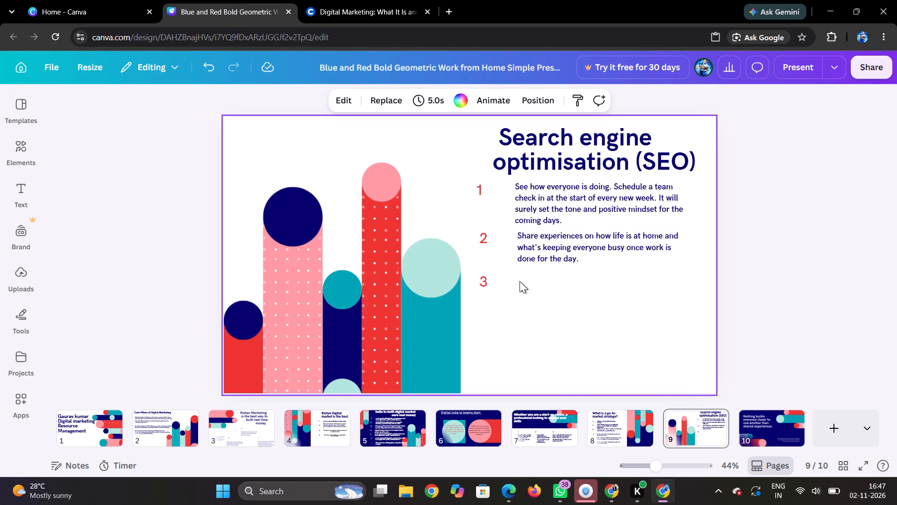
{"action": "key", "text": "ctrl+v"}
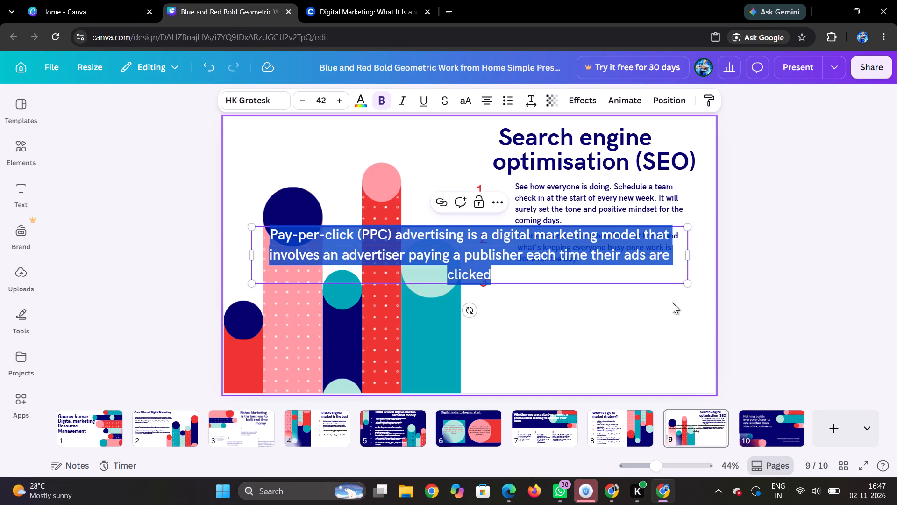
{"action": "left_click_drag", "start_coordinate": [689, 283], "coordinate": [606, 301]}
{"action": "left_click_drag", "start_coordinate": [513, 273], "coordinate": [717, 324]}
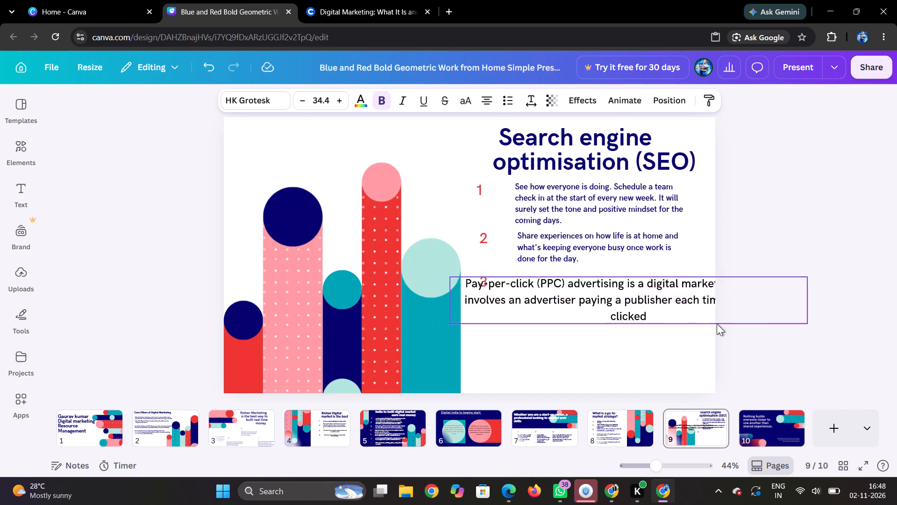
{"action": "left_click_drag", "start_coordinate": [717, 324], "coordinate": [573, 309]}
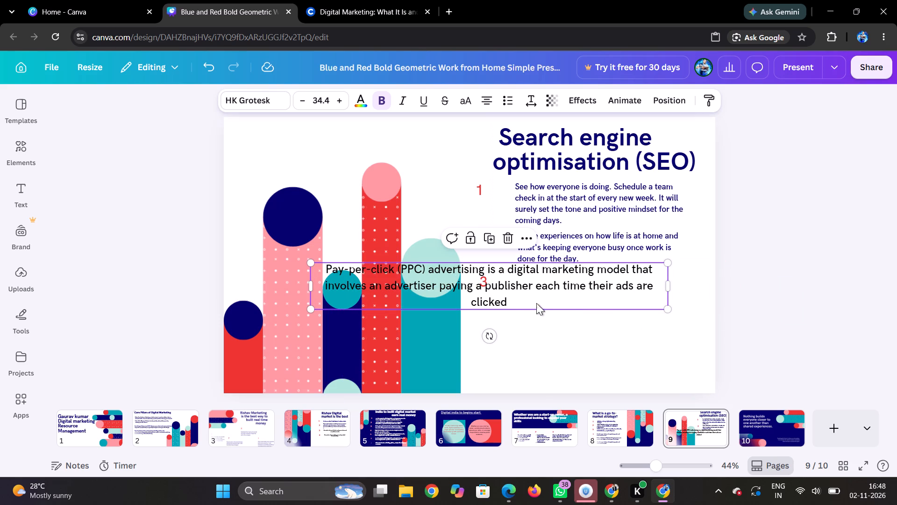
{"action": "left_click", "coordinate": [510, 300]}
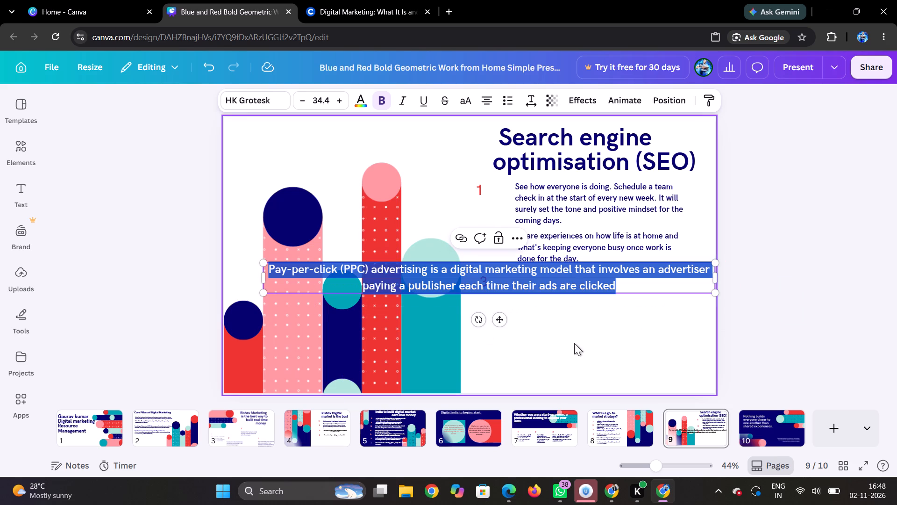
{"action": "left_click_drag", "start_coordinate": [712, 294], "coordinate": [627, 268]}
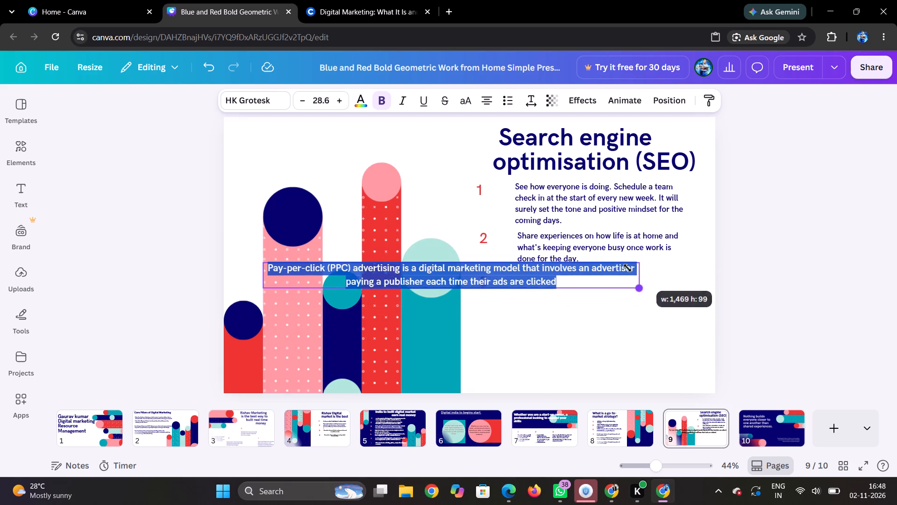
{"action": "left_click_drag", "start_coordinate": [627, 268], "coordinate": [519, 291]}
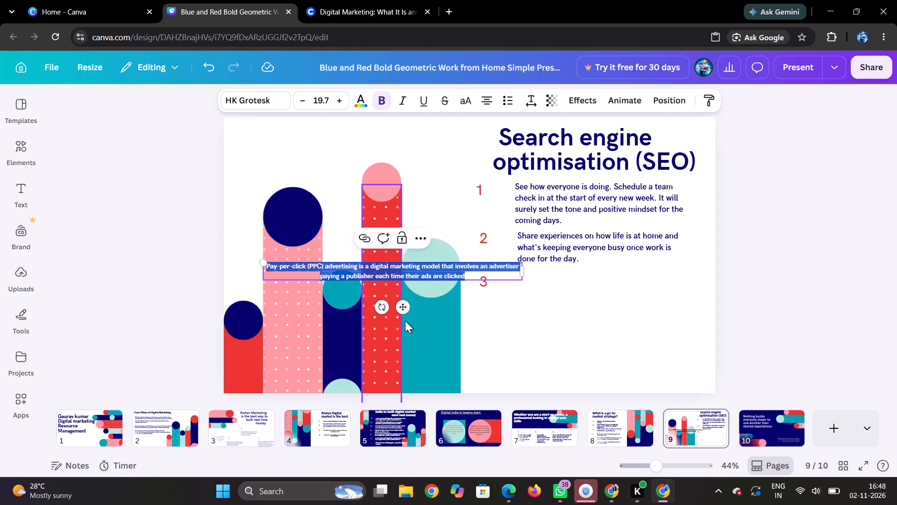
Move the pasted PPC sentence off the artwork to the row of the red numeral 3.
{"action": "left_click_drag", "start_coordinate": [404, 307], "coordinate": [645, 323]}
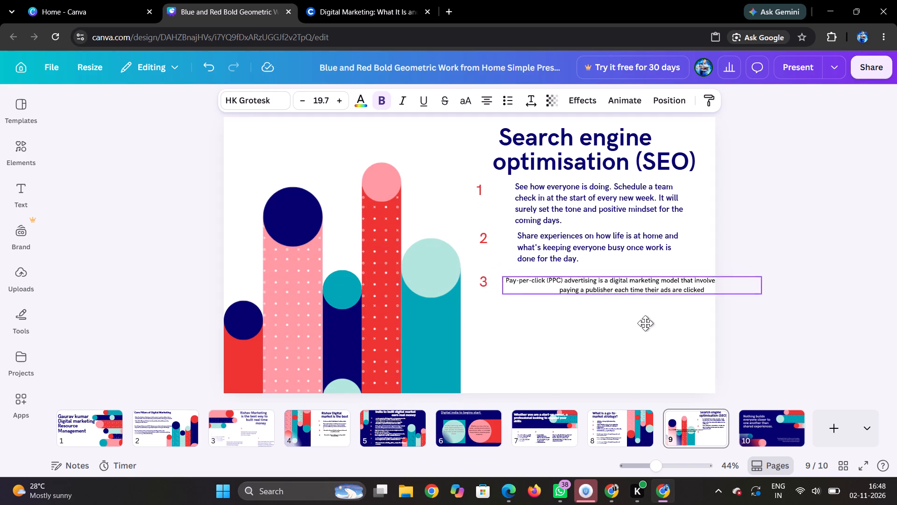
{"action": "left_click_drag", "start_coordinate": [645, 323], "coordinate": [648, 320]}
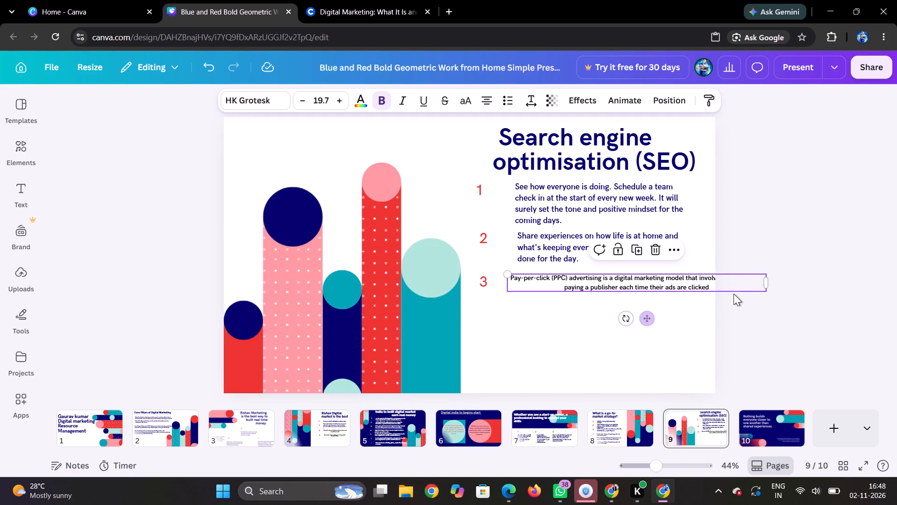
{"action": "left_click", "coordinate": [718, 279]}
{"action": "left_click", "coordinate": [713, 279]}
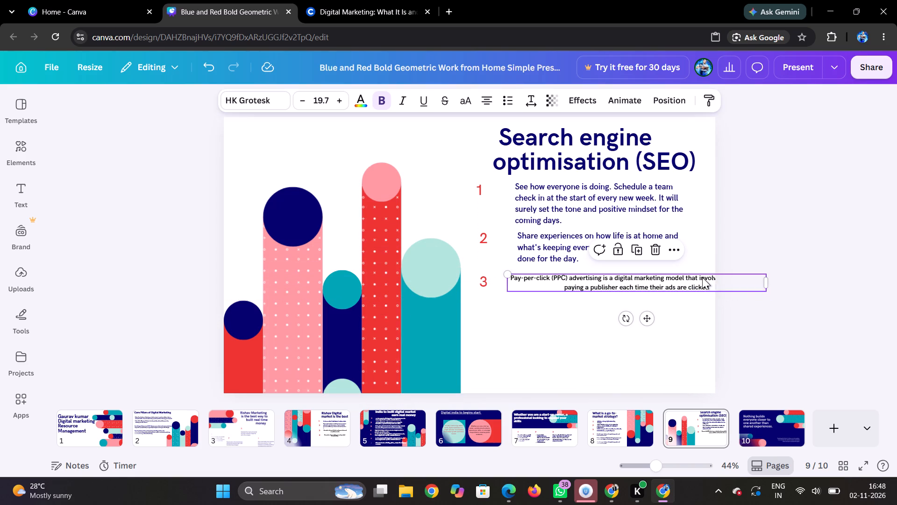
{"action": "left_click", "coordinate": [698, 278]}
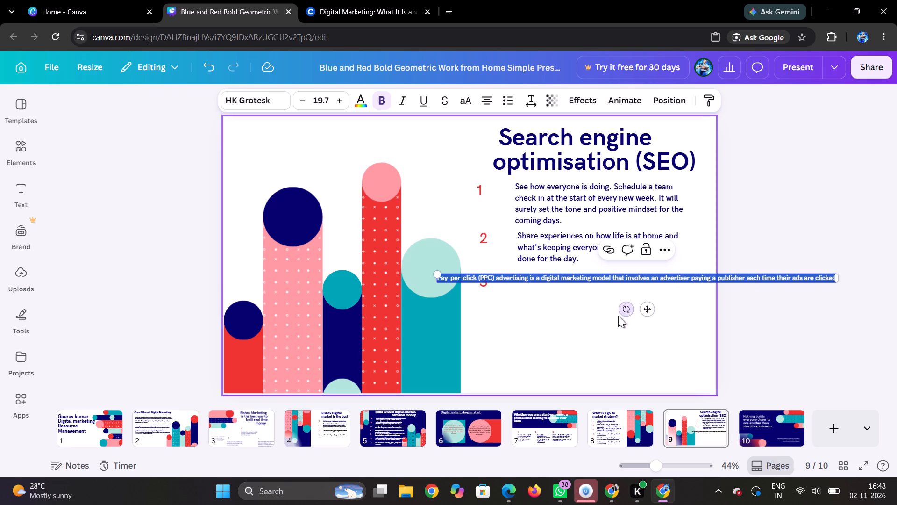
{"action": "left_click_drag", "start_coordinate": [648, 310], "coordinate": [700, 308]}
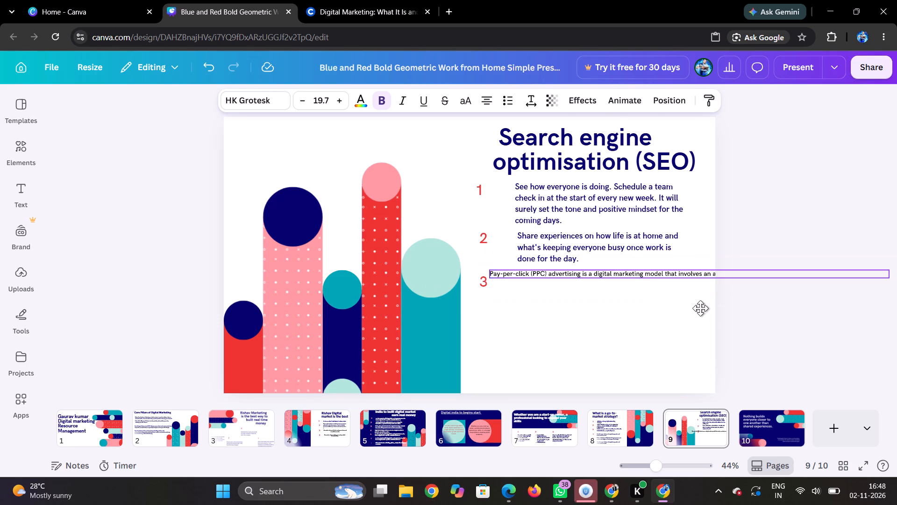
{"action": "left_click_drag", "start_coordinate": [700, 308], "coordinate": [697, 315]}
Break the PPC sentence onto two lines after "involves" and line up its start with item 2's paragraph.
{"action": "left_click", "coordinate": [592, 231]}
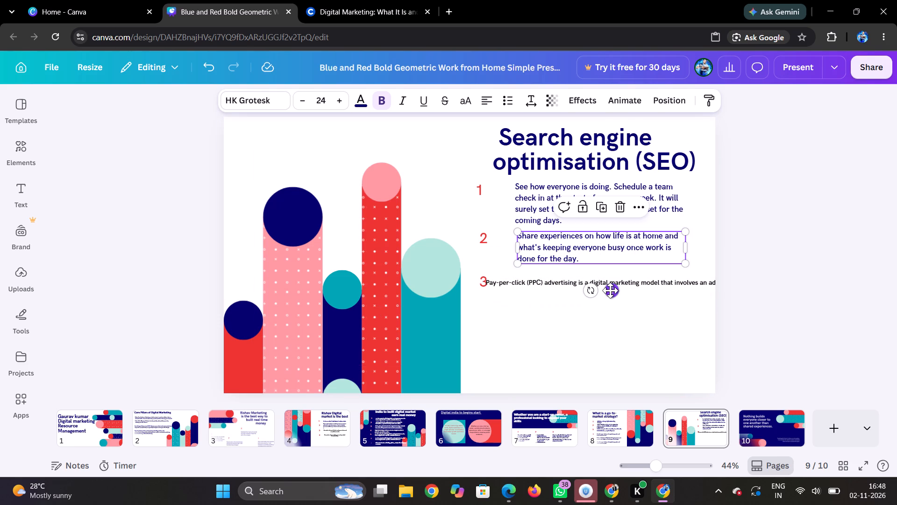
{"action": "left_click", "coordinate": [644, 288]}
{"action": "left_click", "coordinate": [649, 285]}
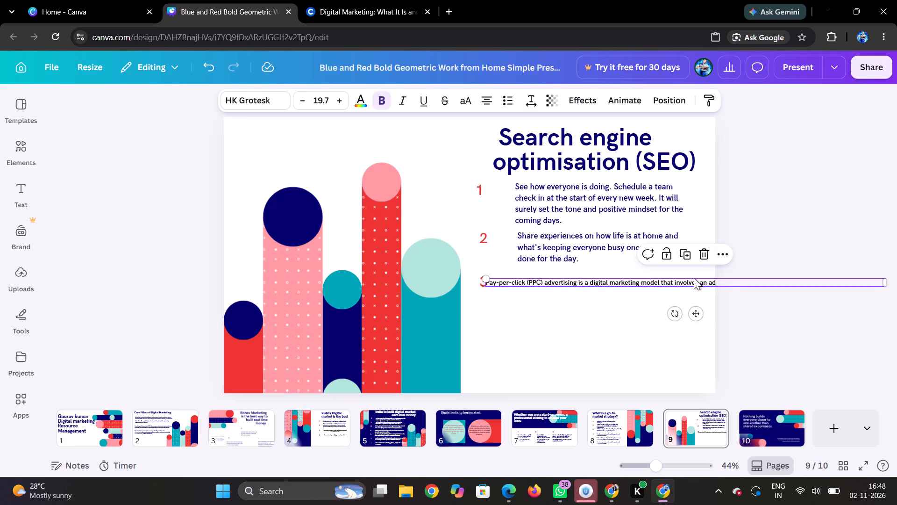
{"action": "left_click", "coordinate": [700, 282]}
{"action": "left_click", "coordinate": [700, 282]}
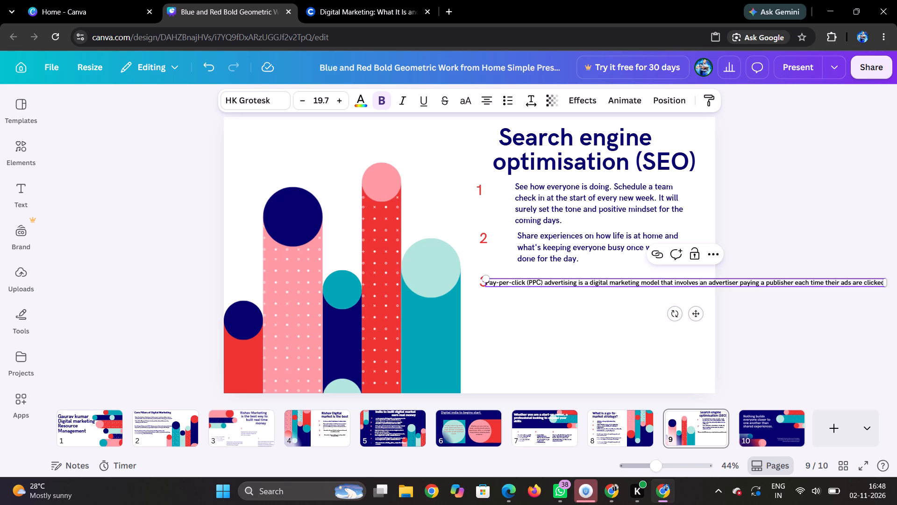
{"action": "left_click", "coordinate": [697, 283]}
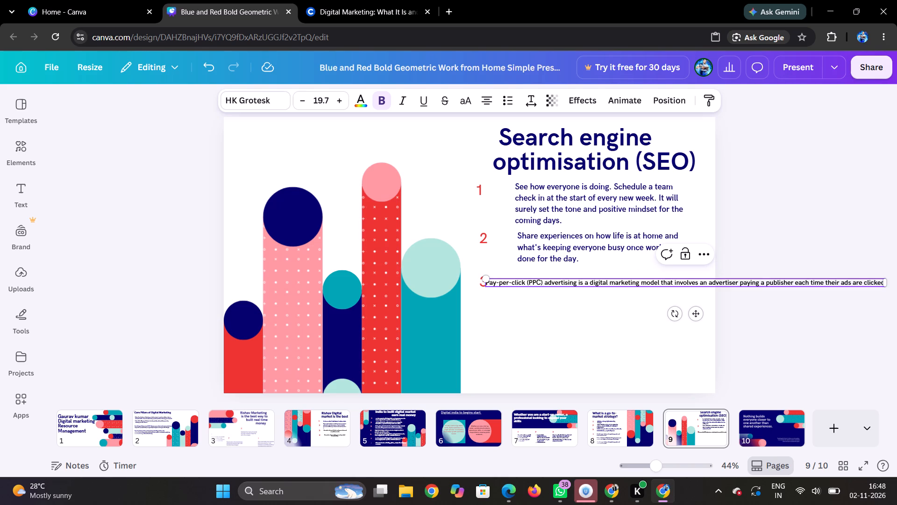
{"action": "key", "text": "Return"}
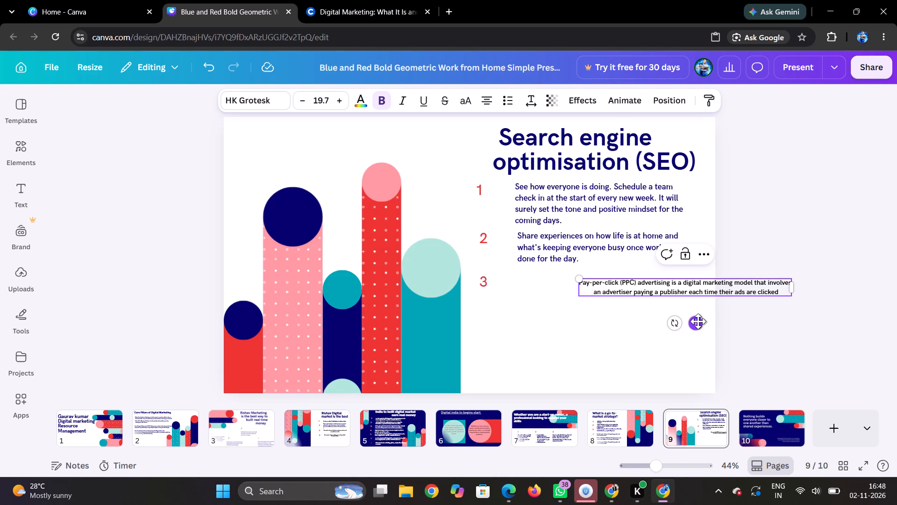
{"action": "left_click_drag", "start_coordinate": [698, 321], "coordinate": [633, 319]}
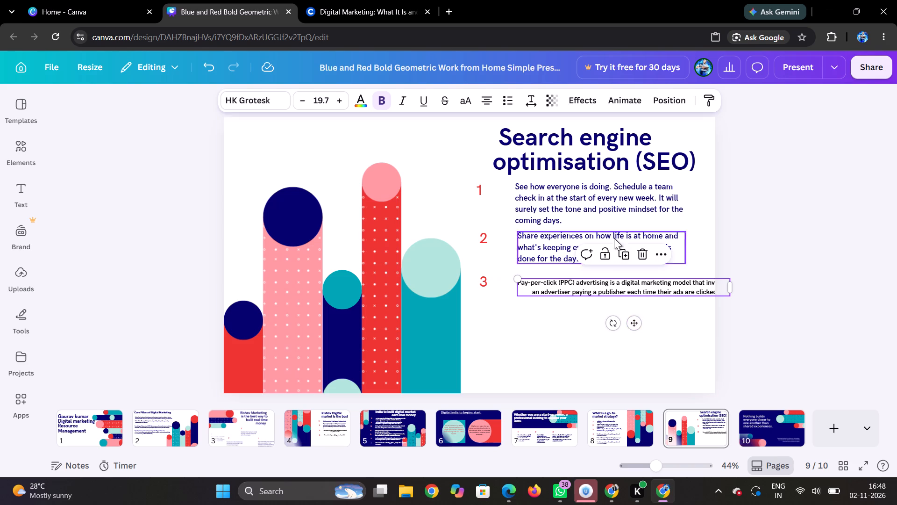
Shift item 1 slightly down and toward the artwork, and move the numeral 2 and its paragraph the same way.
{"action": "left_click", "coordinate": [613, 211]}
{"action": "left_click_drag", "start_coordinate": [551, 206], "coordinate": [543, 211]}
{"action": "left_click", "coordinate": [551, 251]}
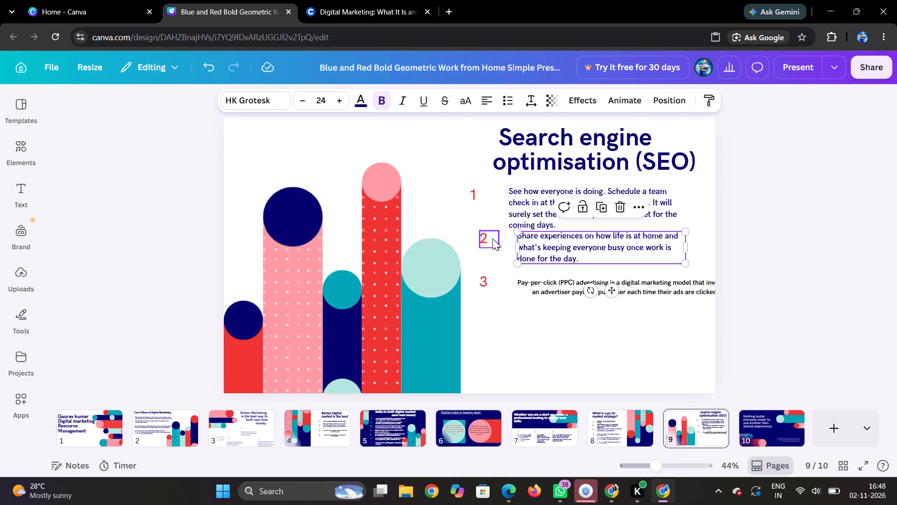
{"action": "left_click_drag", "start_coordinate": [487, 238], "coordinate": [479, 241]}
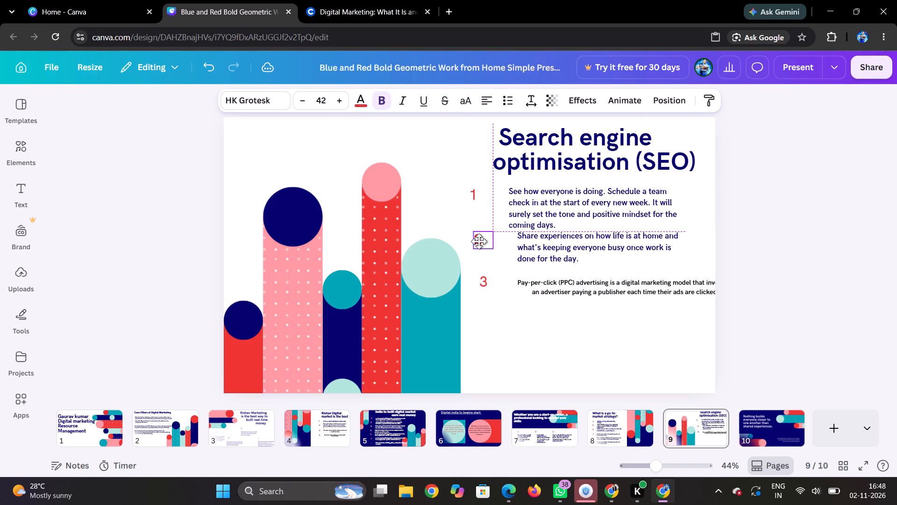
{"action": "left_click", "coordinate": [578, 252]}
{"action": "left_click_drag", "start_coordinate": [578, 252], "coordinate": [573, 257]}
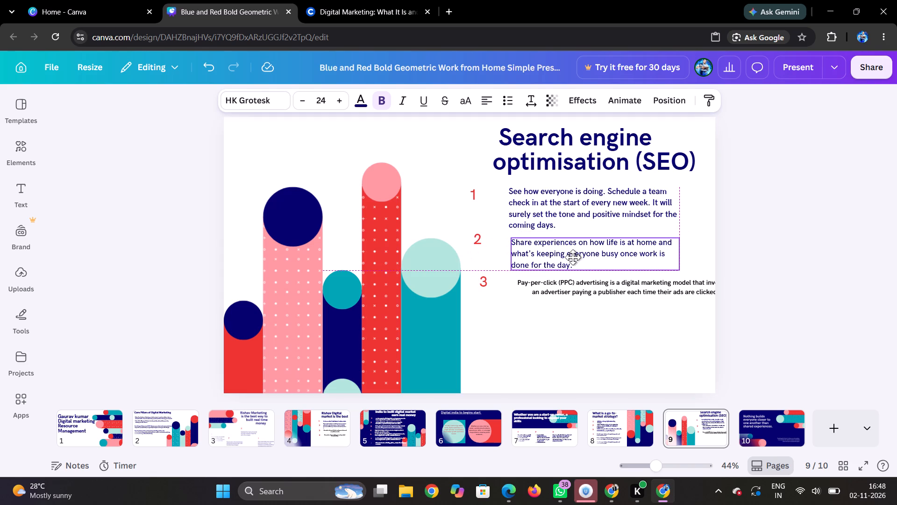
{"action": "left_click_drag", "start_coordinate": [573, 257], "coordinate": [572, 257]}
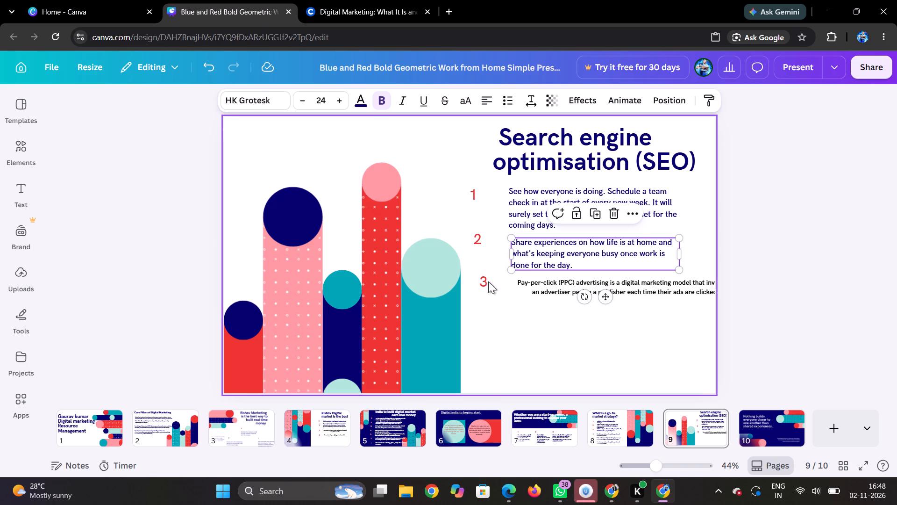
Shift the red numeral 3 directly under the numeral 2 and move the PPC sentence closer to it.
{"action": "left_click", "coordinate": [488, 281]}
{"action": "left_click_drag", "start_coordinate": [488, 281], "coordinate": [483, 282]}
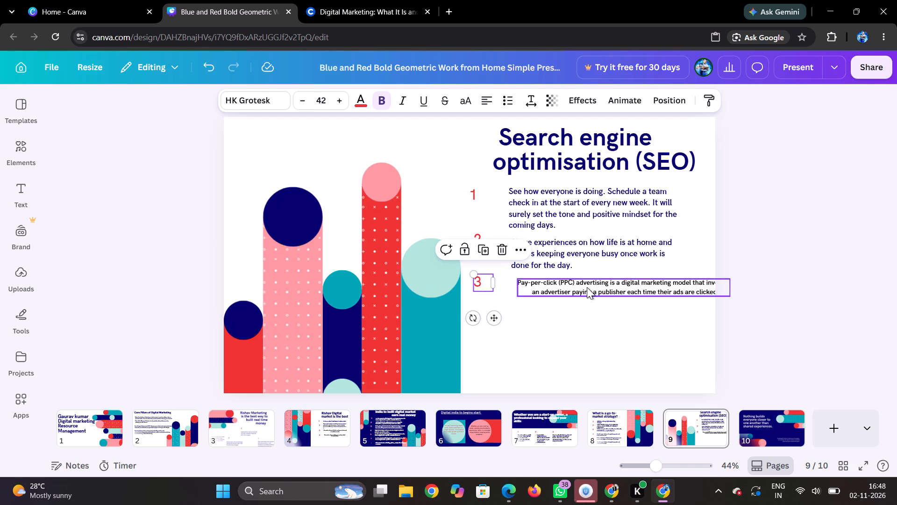
{"action": "left_click", "coordinate": [587, 287]}
{"action": "left_click_drag", "start_coordinate": [587, 287], "coordinate": [579, 288]}
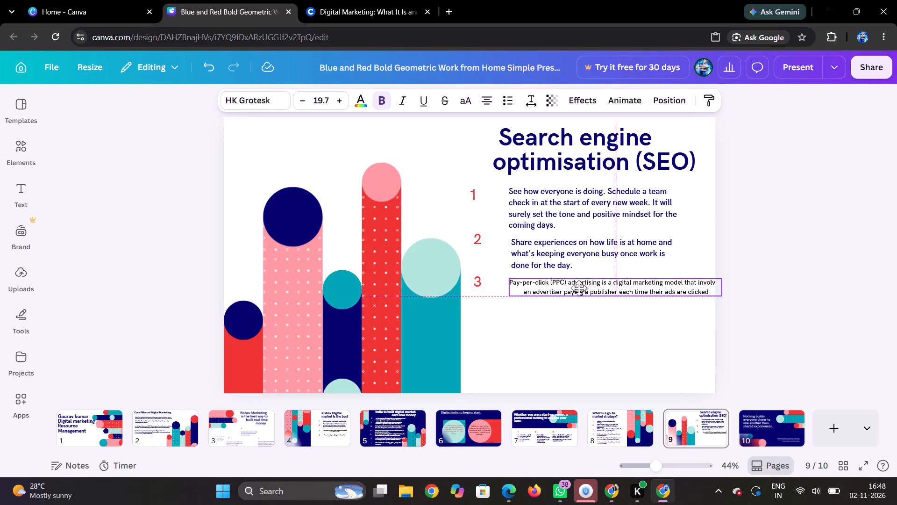
{"action": "left_click_drag", "start_coordinate": [579, 288], "coordinate": [578, 286]}
{"action": "left_click", "coordinate": [578, 286]}
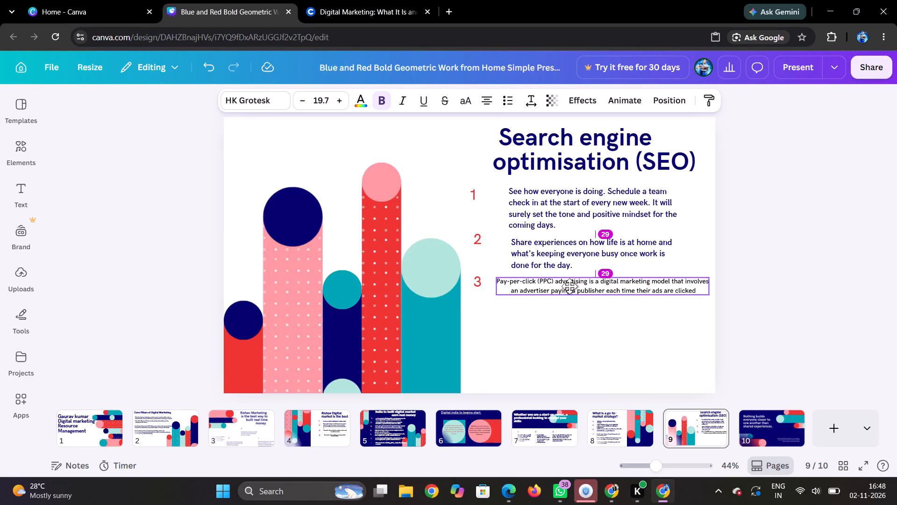
Line up the start of item 2's paragraph with the PPC sentence and nudge it up, evening the list spacing.
{"action": "double_click", "coordinate": [529, 243]}
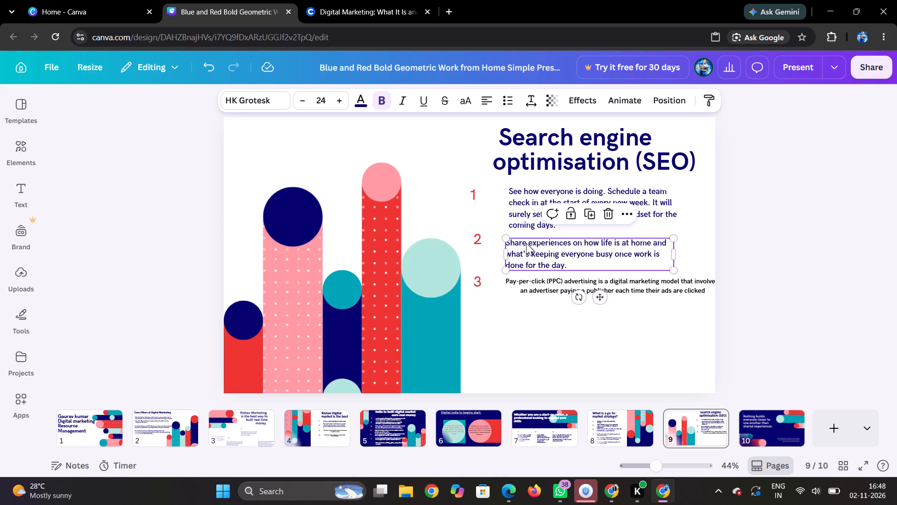
{"action": "left_click", "coordinate": [526, 243]}
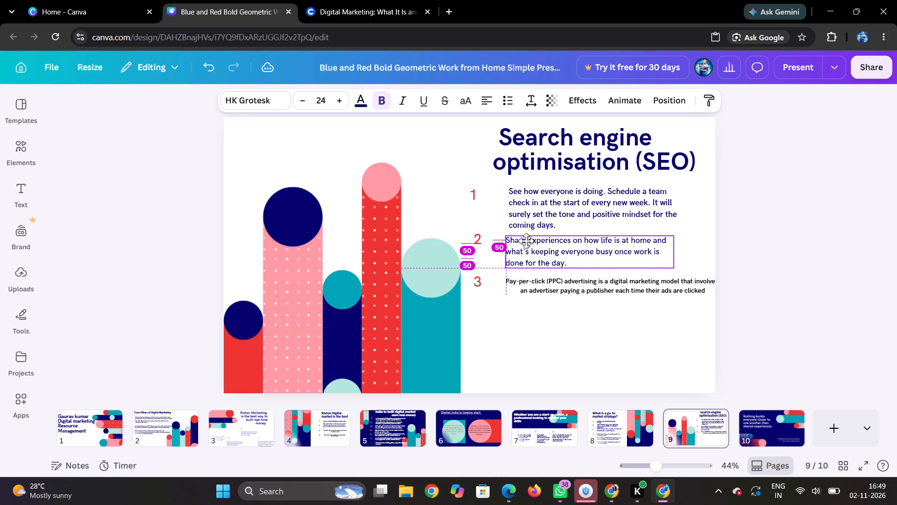
{"action": "left_click", "coordinate": [541, 212]}
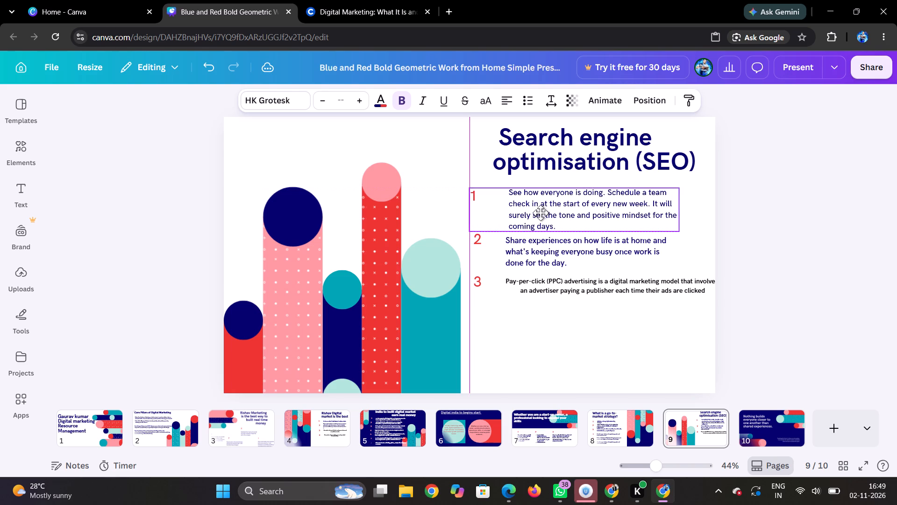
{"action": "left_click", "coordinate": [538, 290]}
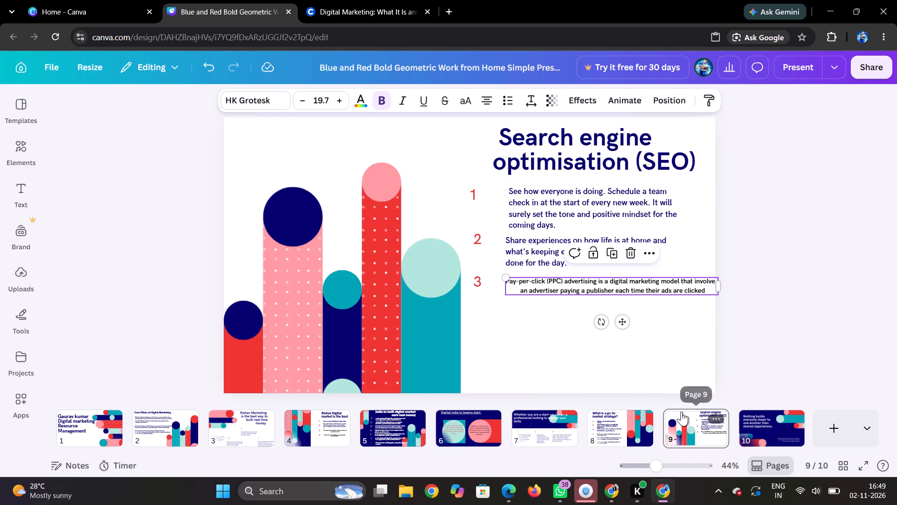
Copy the first sentence under "5. Social media marketing" from the Coursera article, ending at "prospective customers.", and return to the Canva presentation.
{"action": "left_click", "coordinate": [381, 1]}
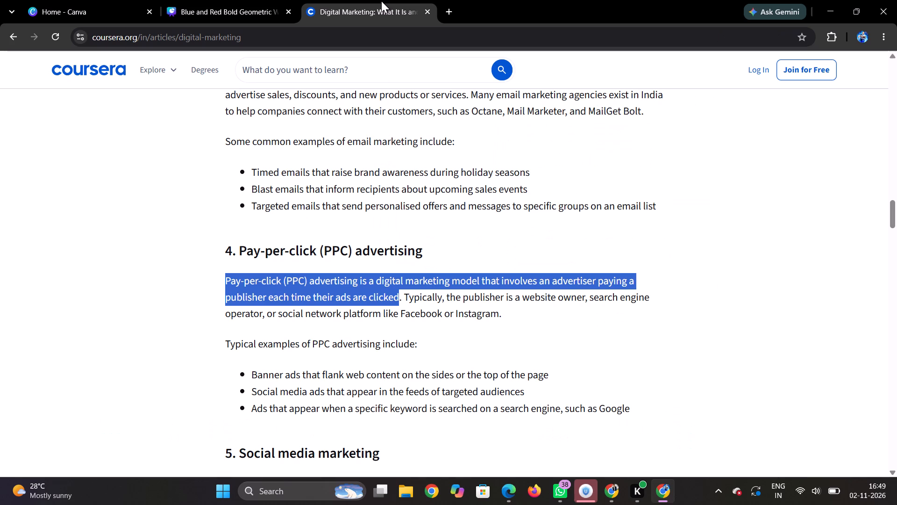
{"action": "scroll", "coordinate": [390, 386], "scroll_direction": "down", "scroll_amount": 4}
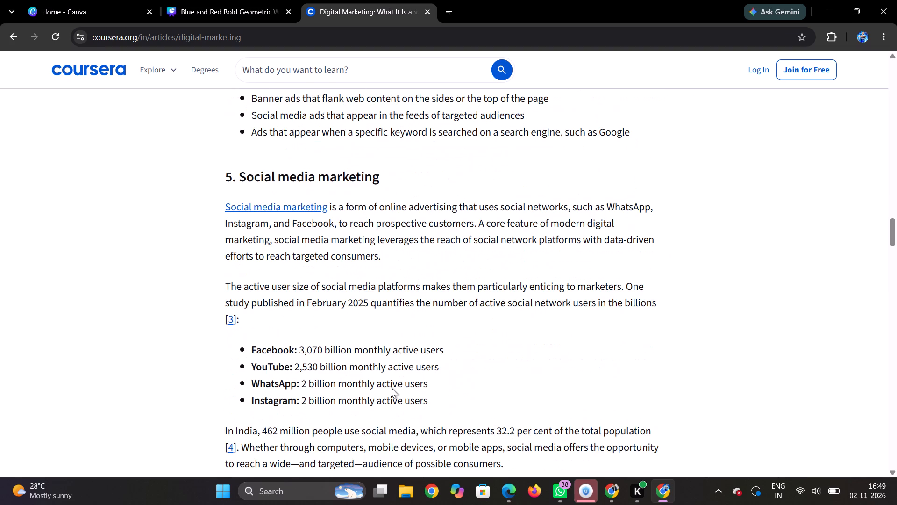
{"action": "scroll", "coordinate": [390, 386], "scroll_direction": "down", "scroll_amount": 1}
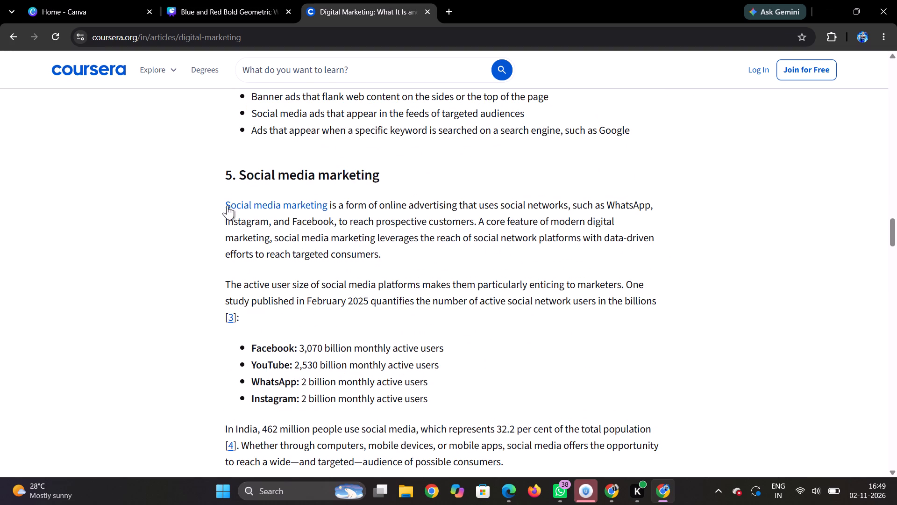
{"action": "left_click_drag", "start_coordinate": [219, 204], "coordinate": [586, 209]}
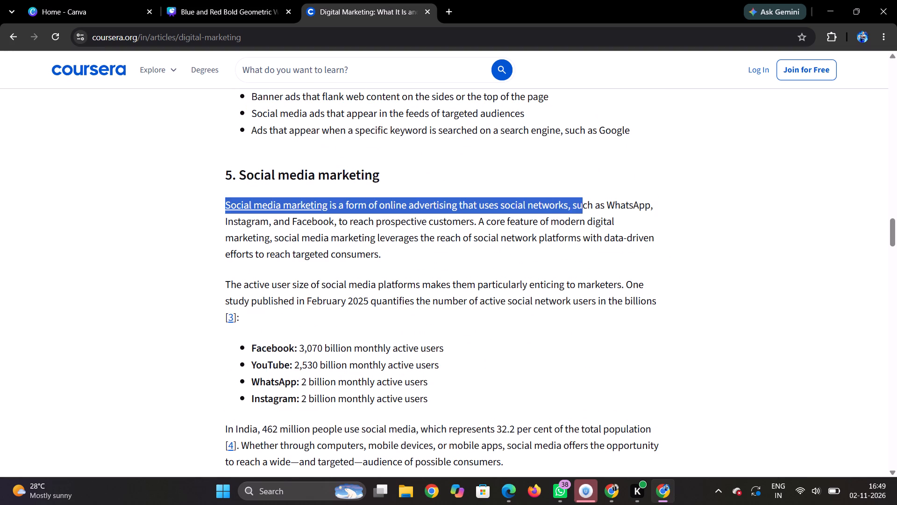
{"action": "left_click_drag", "start_coordinate": [586, 209], "coordinate": [386, 245]}
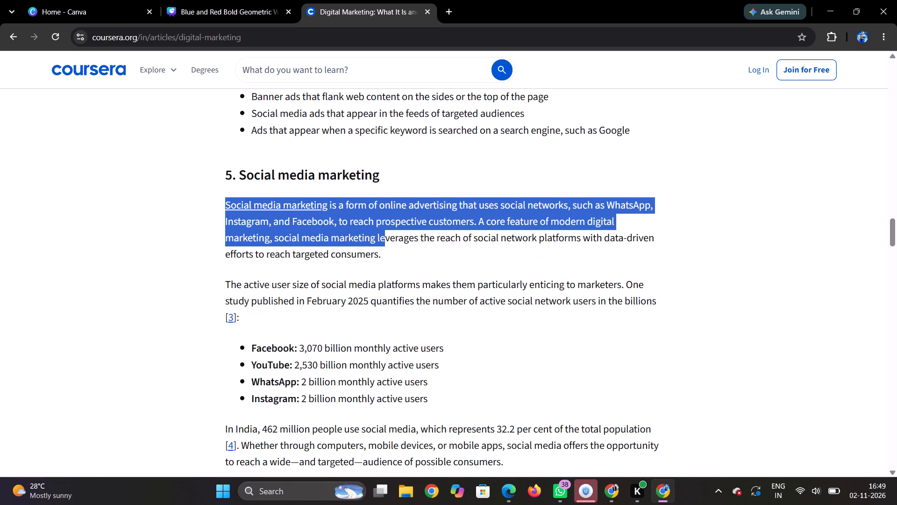
{"action": "left_click_drag", "start_coordinate": [386, 245], "coordinate": [475, 223]}
{"action": "left_click", "coordinate": [438, 226]}
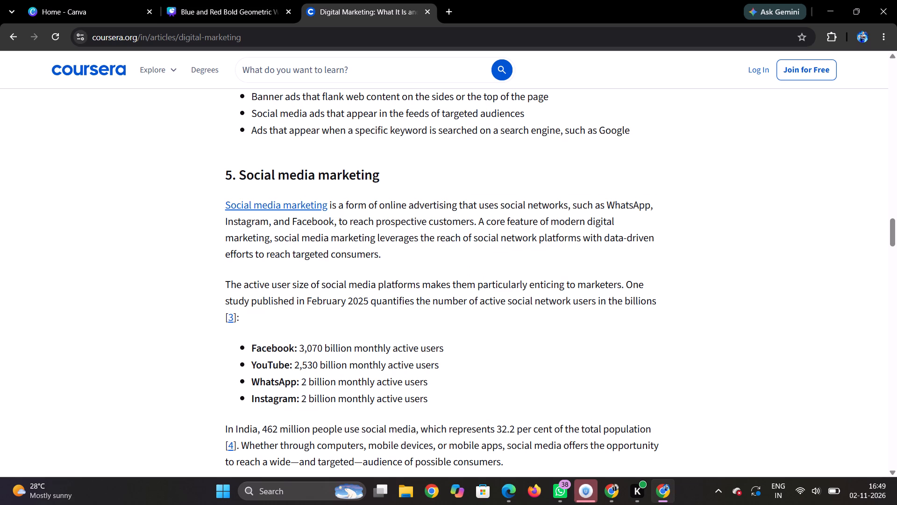
{"action": "scroll", "coordinate": [447, 259], "scroll_direction": "down", "scroll_amount": 3}
{"action": "scroll", "coordinate": [447, 259], "scroll_direction": "up", "scroll_amount": 1}
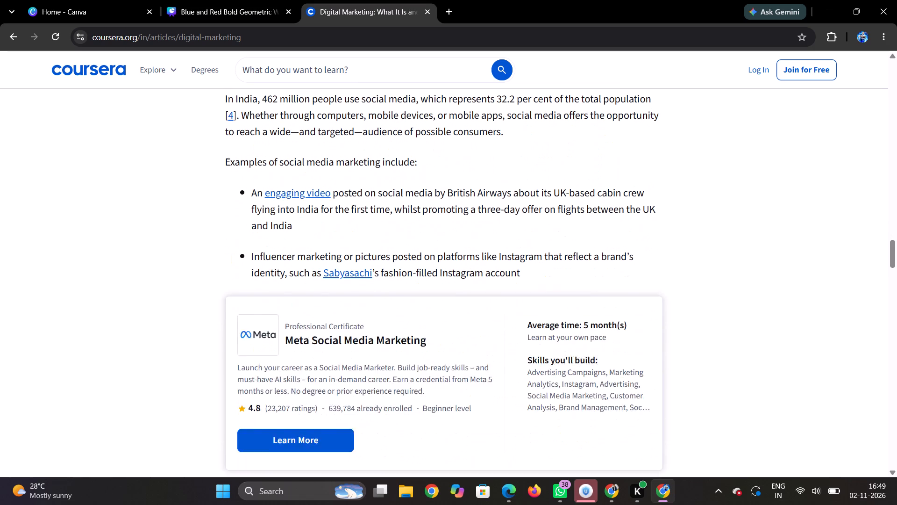
{"action": "scroll", "coordinate": [447, 259], "scroll_direction": "up", "scroll_amount": 1}
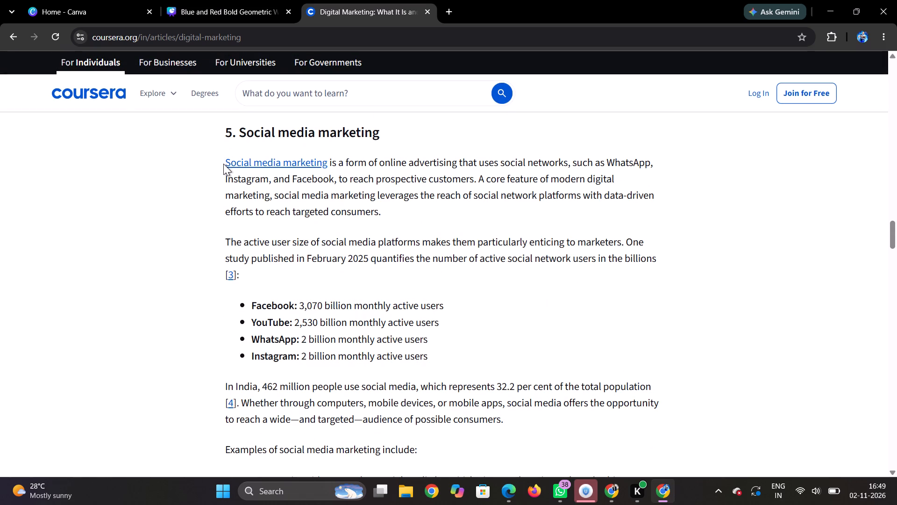
{"action": "left_click_drag", "start_coordinate": [220, 166], "coordinate": [480, 178]}
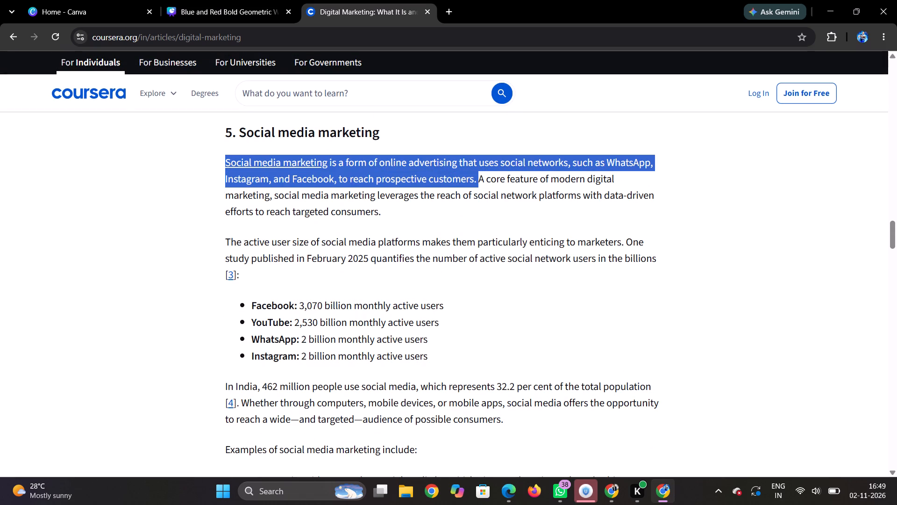
{"action": "left_click_drag", "start_coordinate": [480, 178], "coordinate": [476, 178]}
{"action": "right_click", "coordinate": [446, 173]}
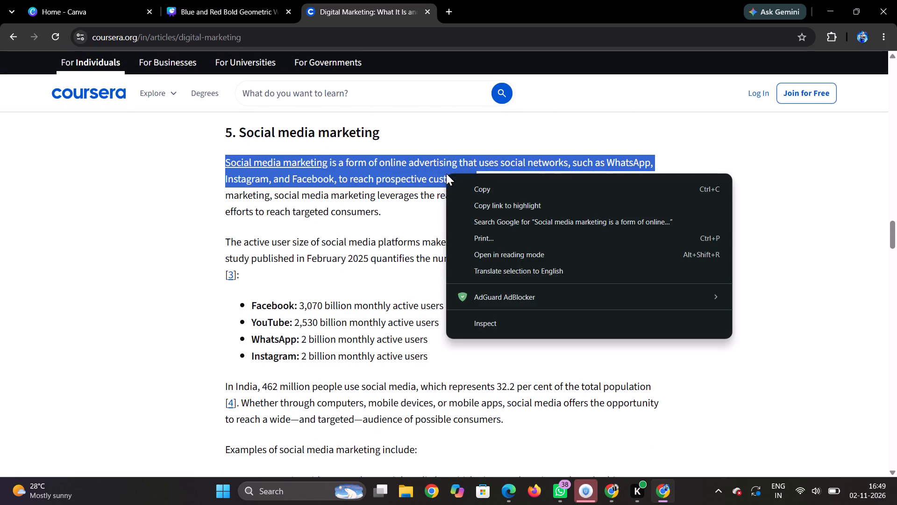
{"action": "left_click", "coordinate": [480, 192]}
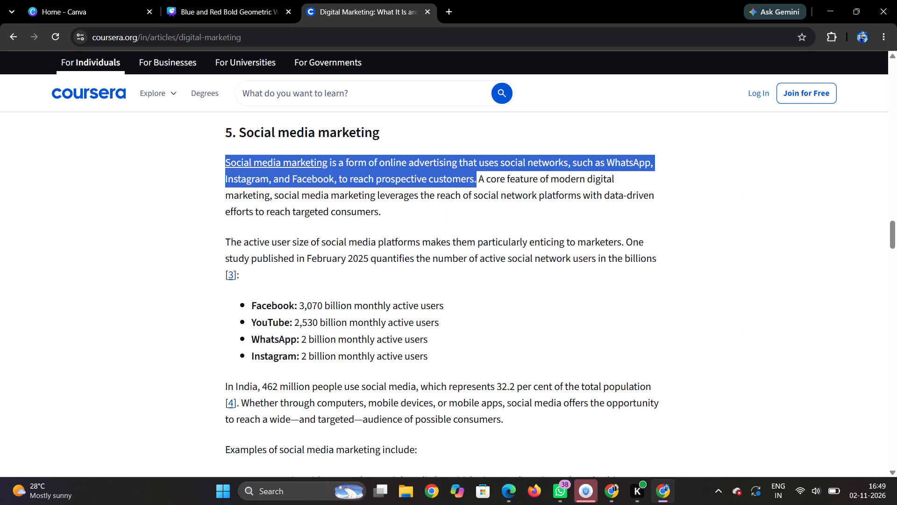
{"action": "left_click", "coordinate": [218, 0]}
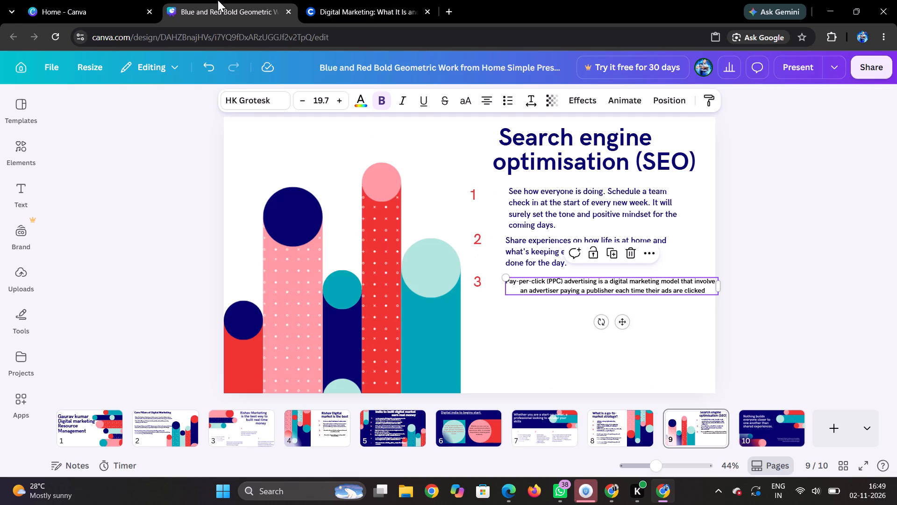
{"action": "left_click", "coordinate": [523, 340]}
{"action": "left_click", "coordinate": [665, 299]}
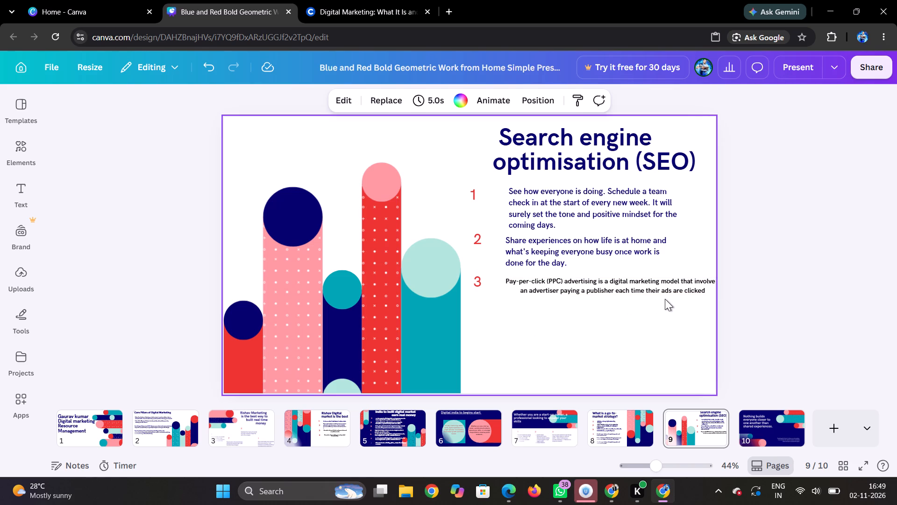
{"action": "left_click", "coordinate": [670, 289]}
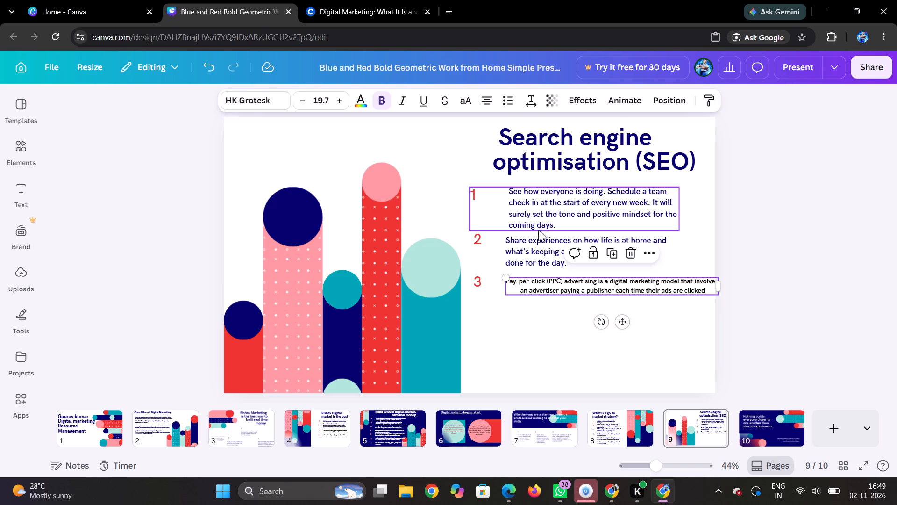
Copy item 2's paragraph, paste it as a separate text on page 9, and place it just below the PPC sentence.
{"action": "left_click", "coordinate": [529, 247]}
{"action": "left_click", "coordinate": [529, 247]}
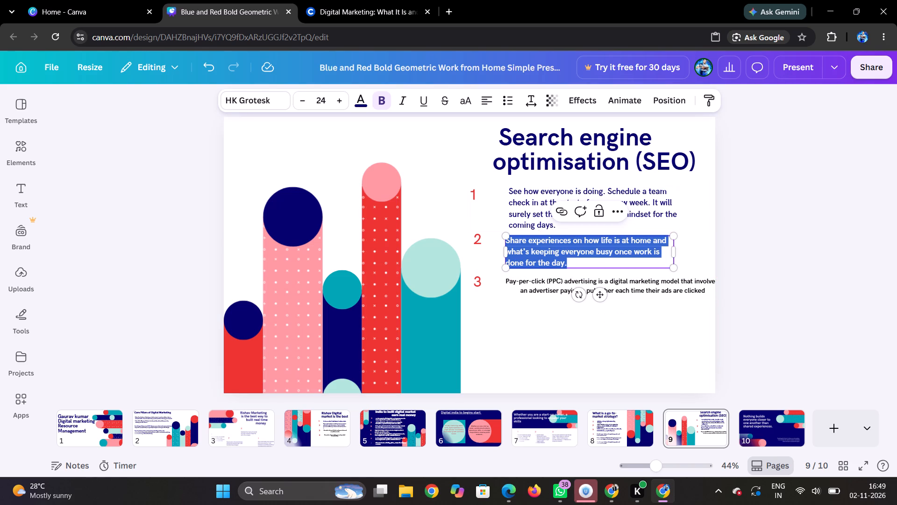
{"action": "key", "text": "ctrl+c"}
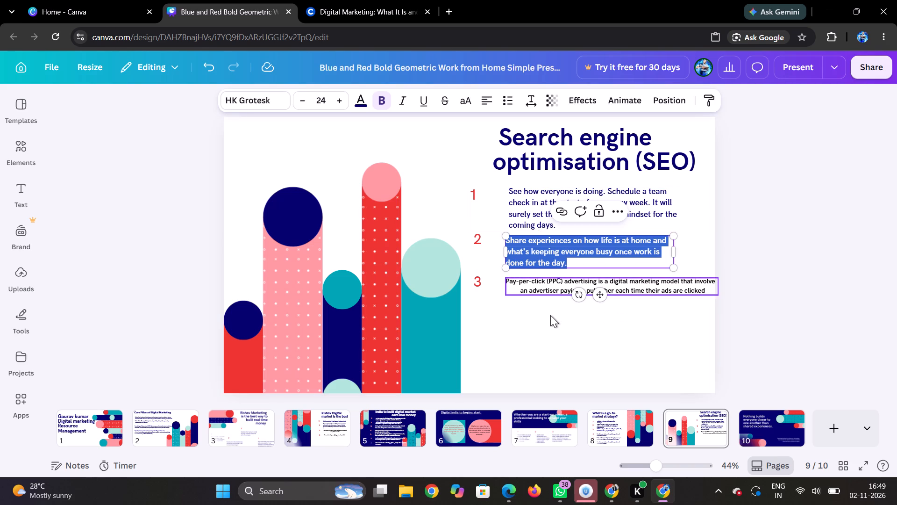
{"action": "left_click", "coordinate": [550, 315]}
{"action": "key", "text": "ctrl+v"}
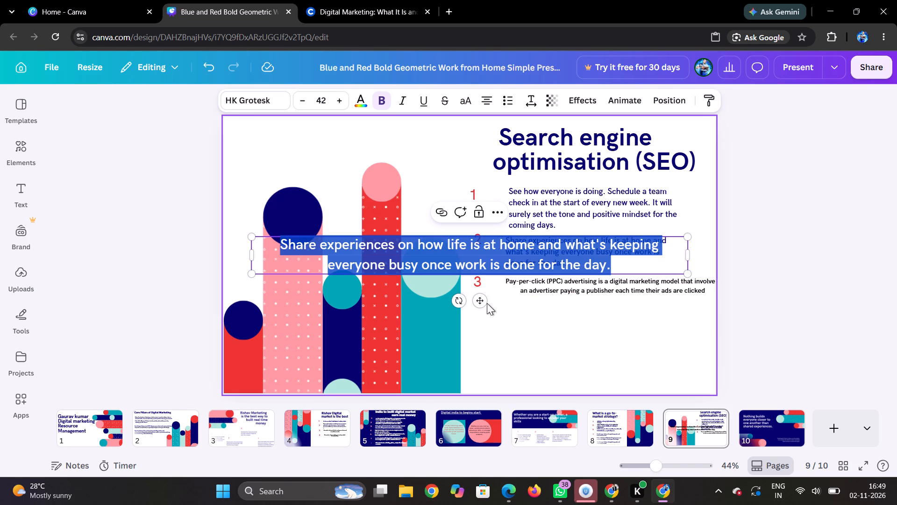
{"action": "left_click_drag", "start_coordinate": [479, 300], "coordinate": [698, 376]}
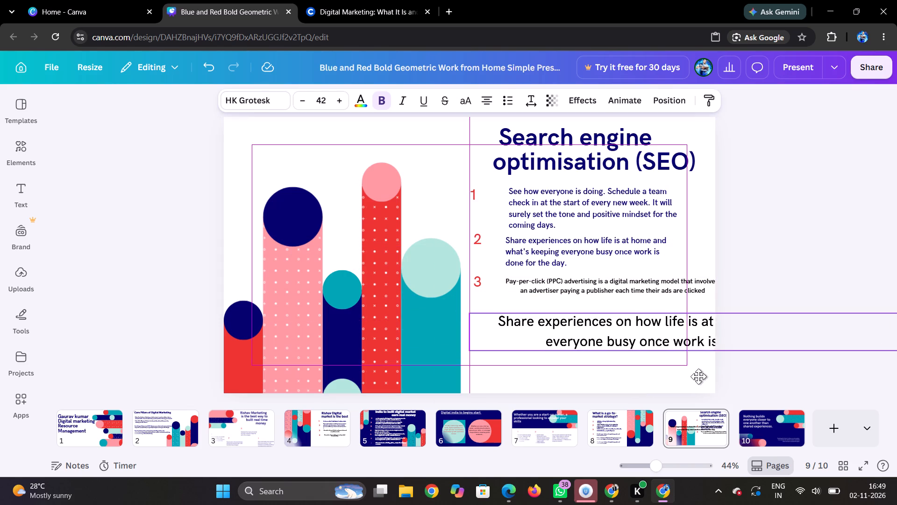
{"action": "left_click_drag", "start_coordinate": [698, 376], "coordinate": [690, 375]}
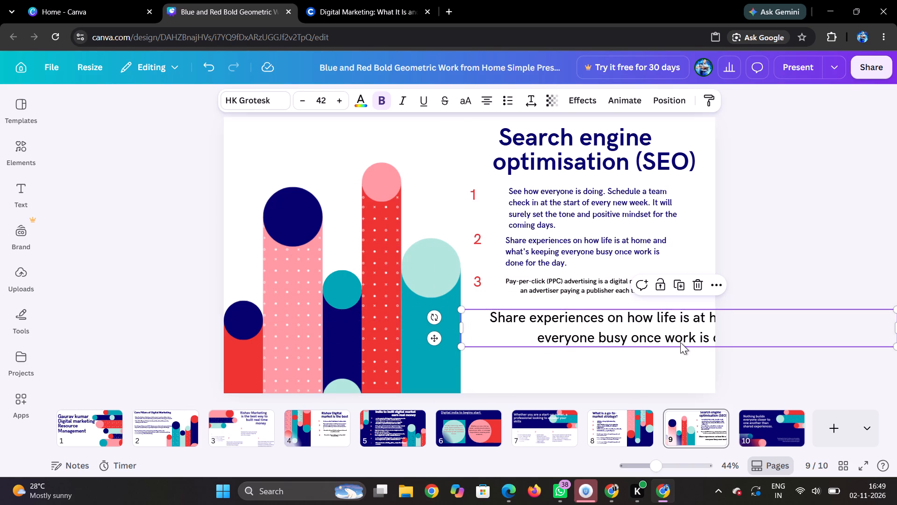
{"action": "left_click_drag", "start_coordinate": [438, 336], "coordinate": [298, 325]}
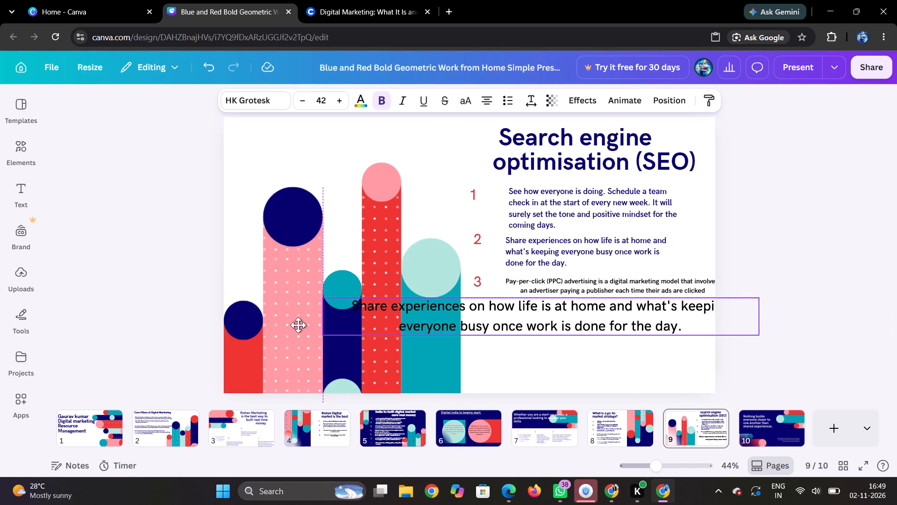
{"action": "left_click_drag", "start_coordinate": [298, 325], "coordinate": [283, 328]}
Delete "for the day." from the end of the pasted sentence so it ends at "done".
{"action": "left_click", "coordinate": [663, 336]}
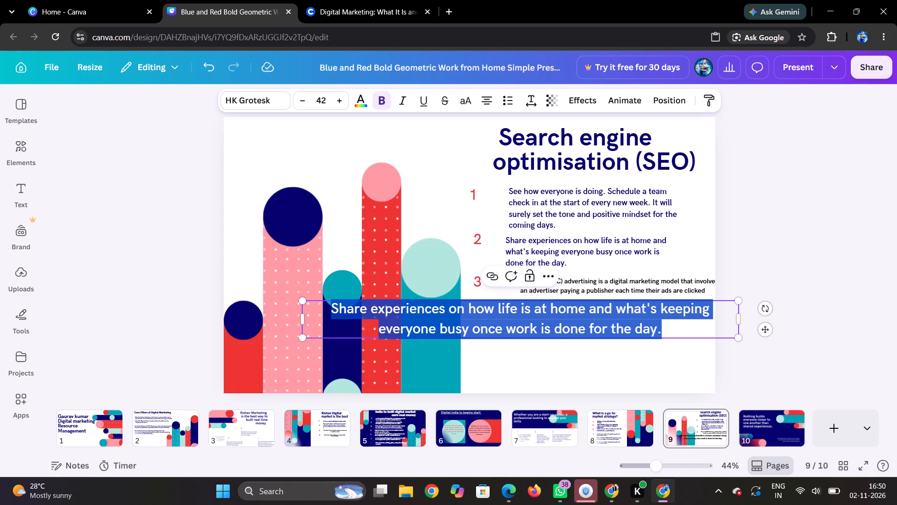
{"action": "left_click", "coordinate": [663, 332]}
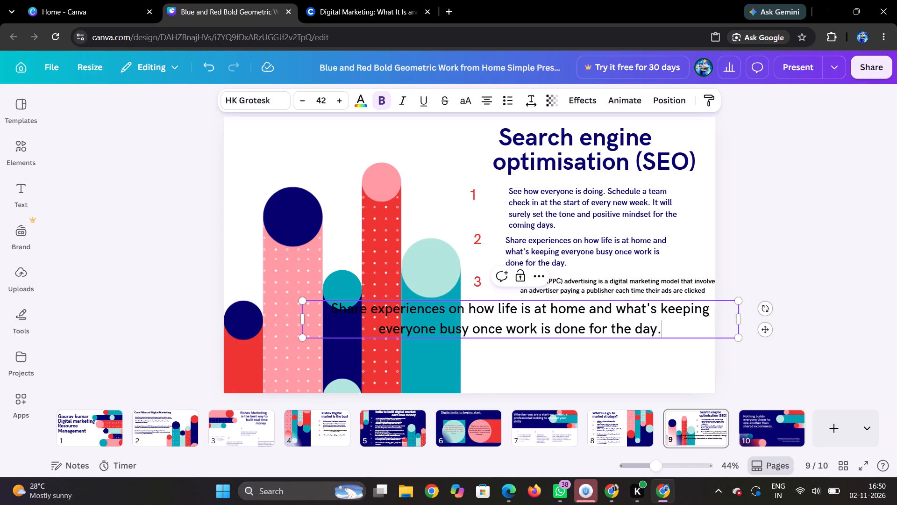
{"action": "key", "text": "BackSpace"}
{"action": "key", "text": "BackSpace"}
{"action": "key", "text": "BackSpace"}
{"action": "key", "text": "BackSpace"}
{"action": "key", "text": "BackSpace"}
{"action": "key", "text": "BackSpace"}
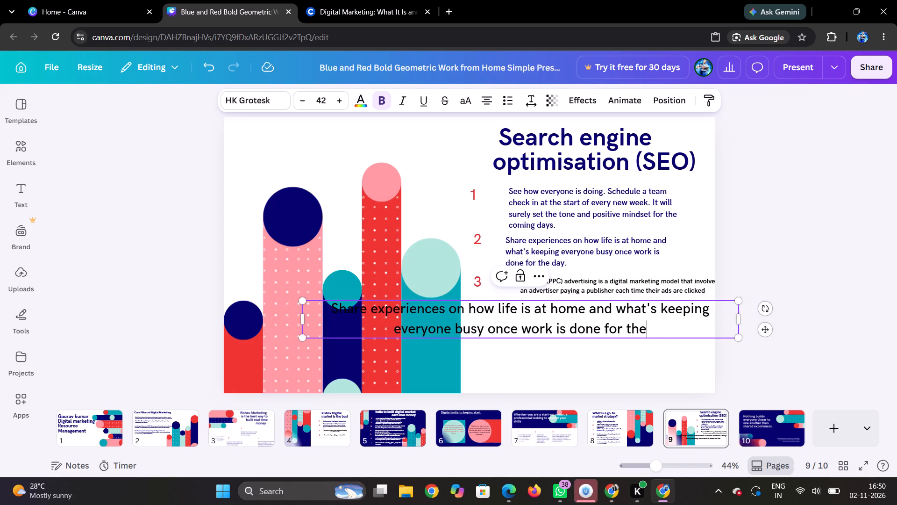
{"action": "key", "text": "BackSpace"}
{"action": "key", "text": "BackSpace"}
{"action": "key", "text": "BackSpace"}
{"action": "key", "text": "BackSpace"}
{"action": "key", "text": "BackSpace"}
{"action": "key", "text": "BackSpace"}
{"action": "key", "text": "BackSpace"}
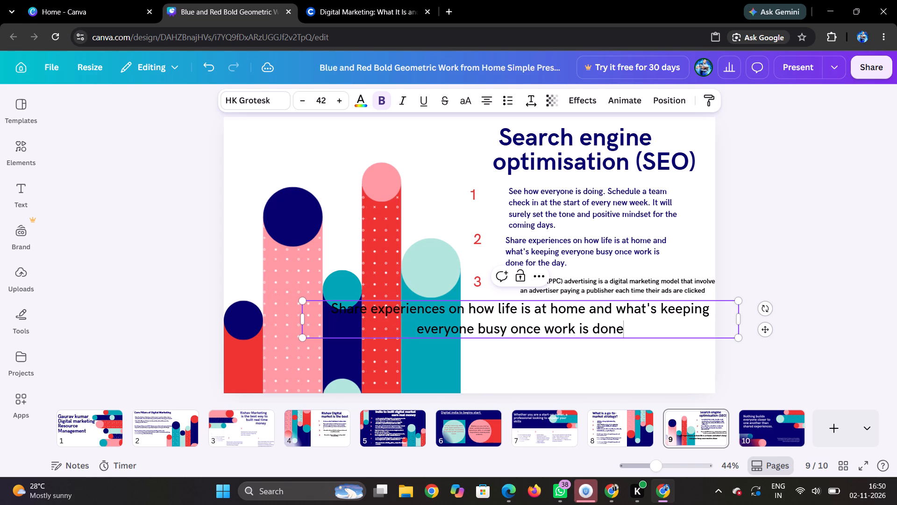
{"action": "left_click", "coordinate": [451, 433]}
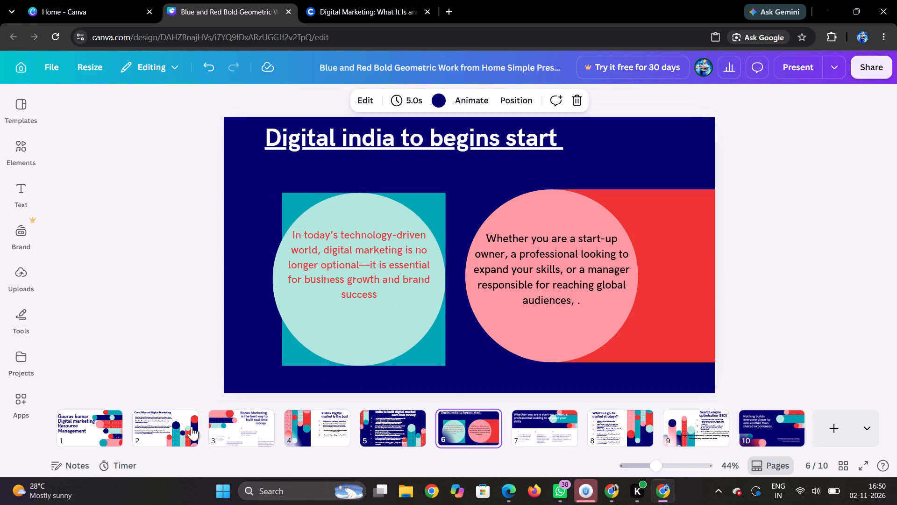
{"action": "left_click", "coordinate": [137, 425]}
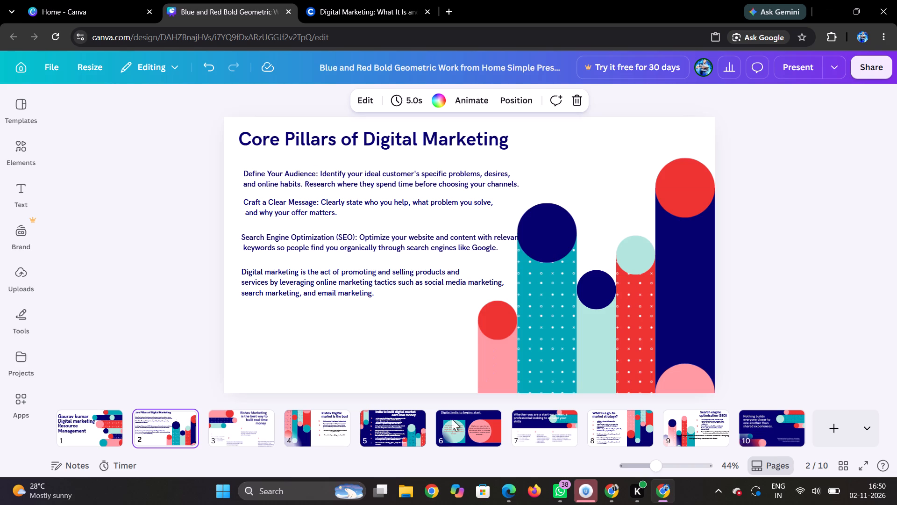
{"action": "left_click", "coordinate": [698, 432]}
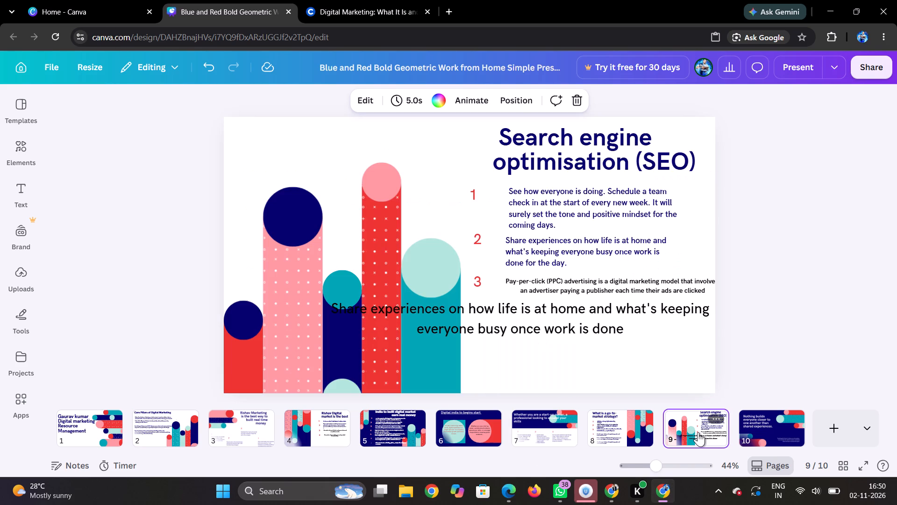
Scale the pasted "Share experiences" text down to size 23.6 and move it off the artwork, below the PPC sentence.
{"action": "left_click", "coordinate": [535, 316]}
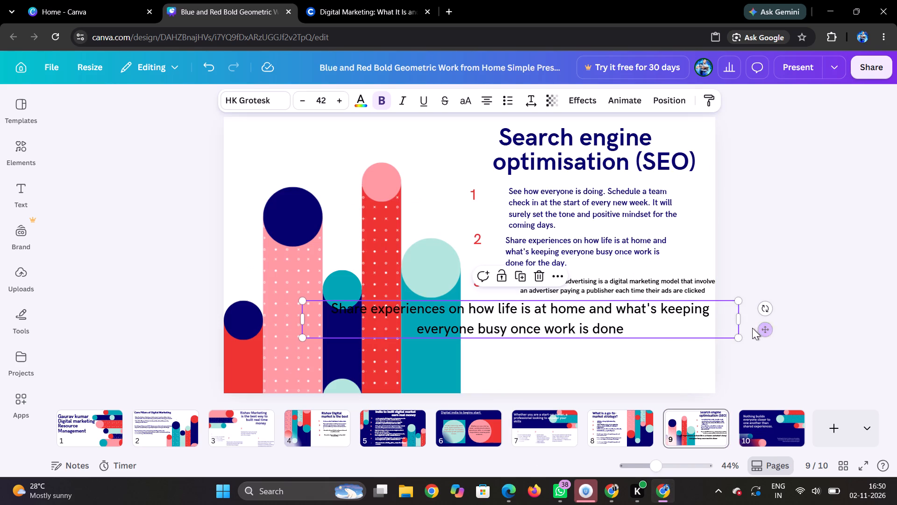
{"action": "left_click_drag", "start_coordinate": [741, 339], "coordinate": [645, 358]}
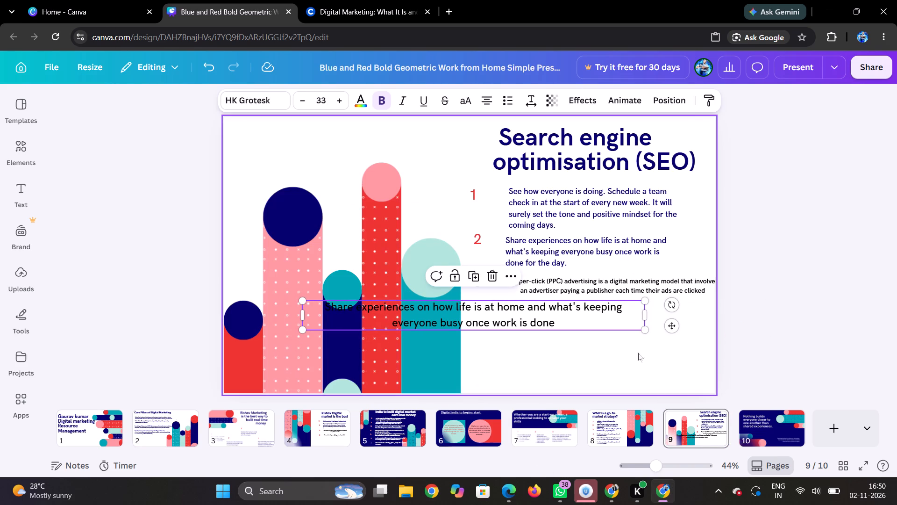
{"action": "left_click_drag", "start_coordinate": [672, 326], "coordinate": [740, 345]}
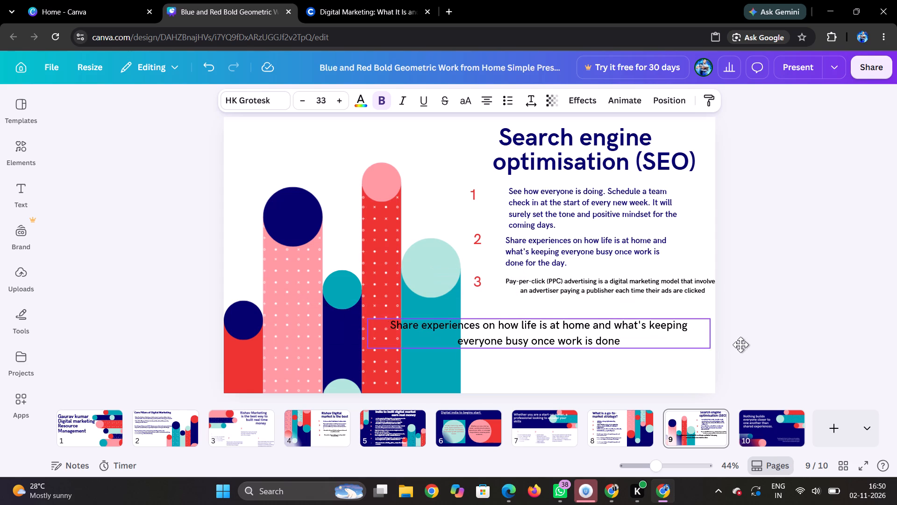
{"action": "left_click_drag", "start_coordinate": [740, 345], "coordinate": [724, 336]}
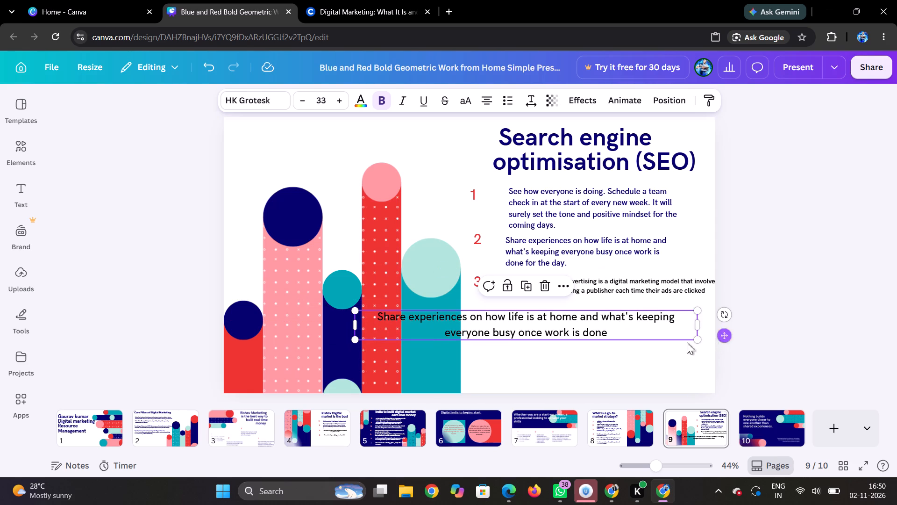
{"action": "left_click_drag", "start_coordinate": [696, 338], "coordinate": [678, 358]}
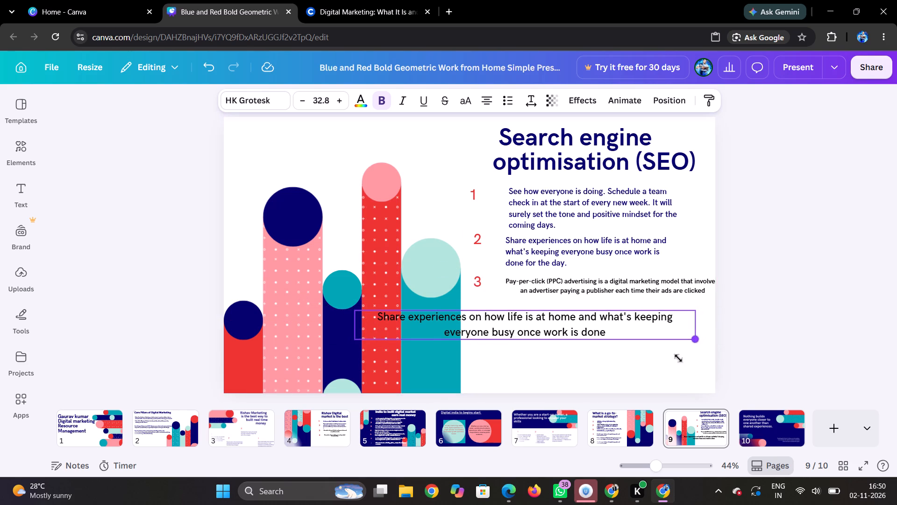
{"action": "left_click_drag", "start_coordinate": [678, 358], "coordinate": [597, 355]}
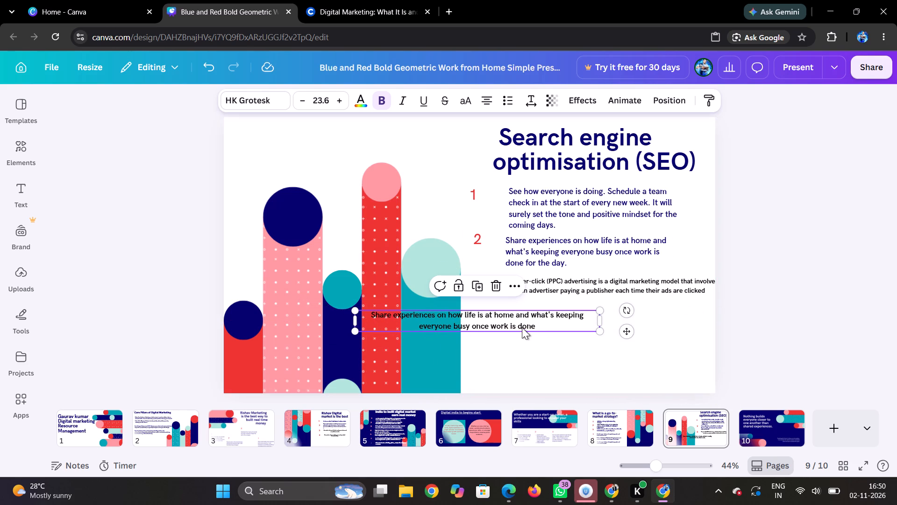
{"action": "left_click_drag", "start_coordinate": [626, 332], "coordinate": [740, 330]}
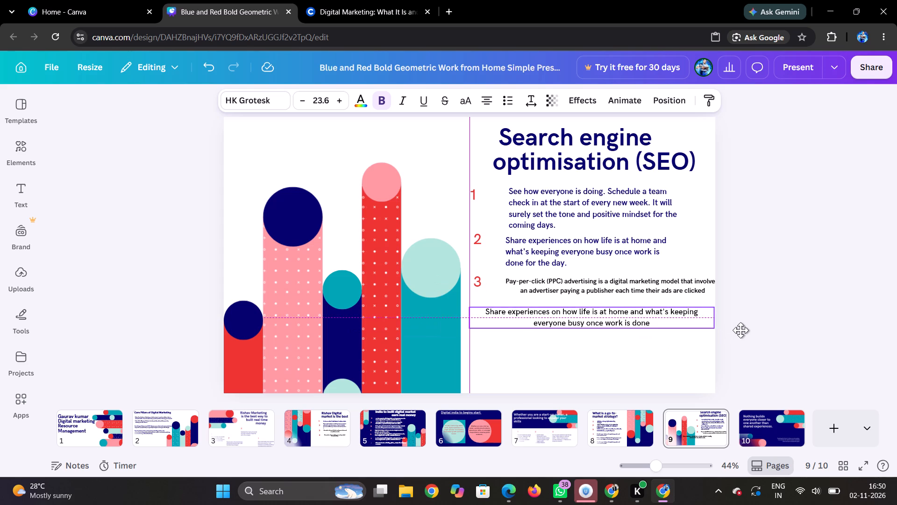
{"action": "left_click_drag", "start_coordinate": [740, 330], "coordinate": [740, 330]}
Copy the red number 3 on page 9, paste it directly below in the number column, and change the copy to 4.
{"action": "left_click", "coordinate": [486, 281]}
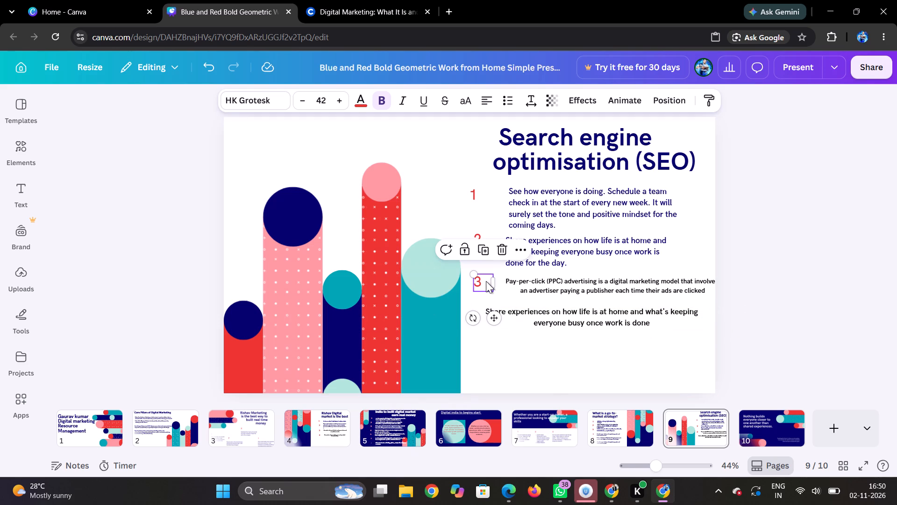
{"action": "right_click", "coordinate": [486, 283]}
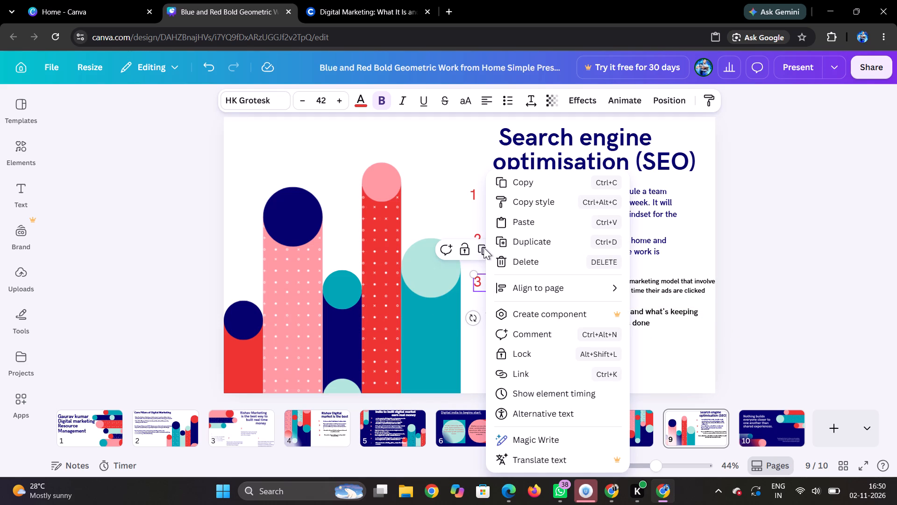
{"action": "left_click", "coordinate": [524, 181]}
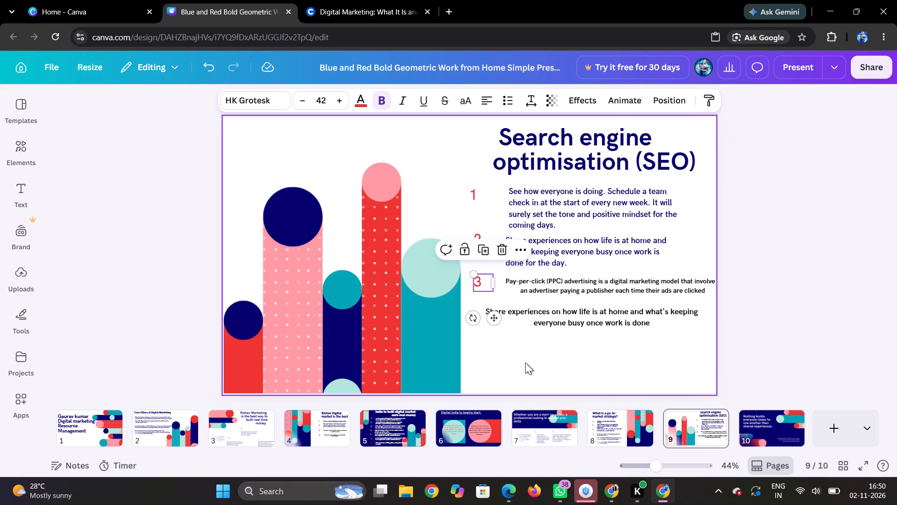
{"action": "left_click", "coordinate": [525, 362]}
{"action": "key", "text": "ctrl+v"}
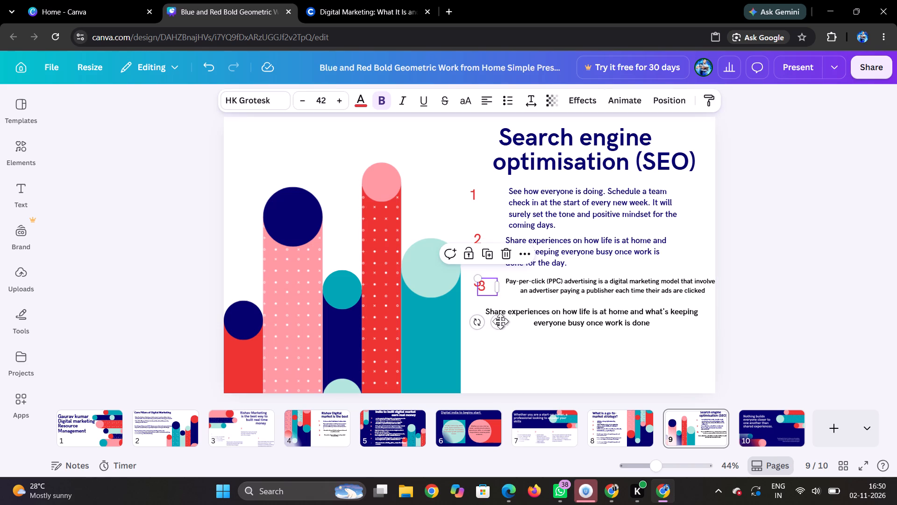
{"action": "left_click_drag", "start_coordinate": [497, 321], "coordinate": [494, 342]}
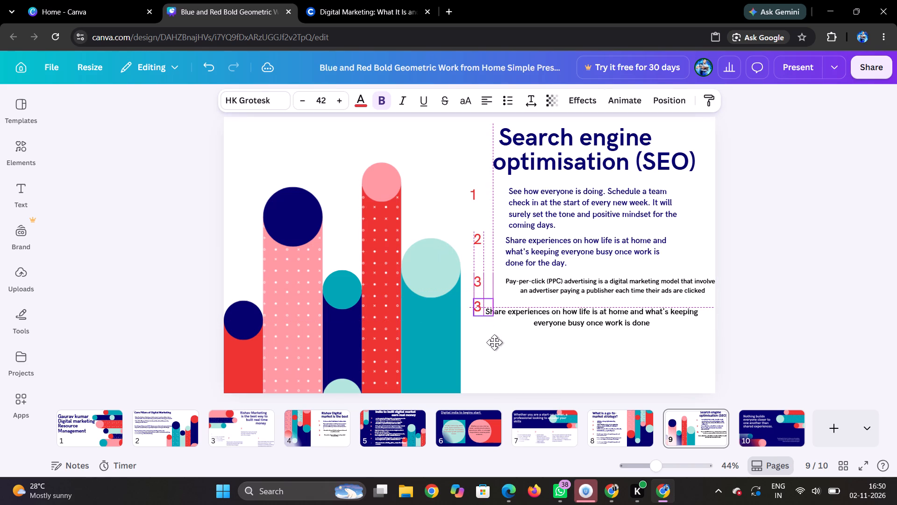
{"action": "left_click_drag", "start_coordinate": [494, 342], "coordinate": [494, 346]}
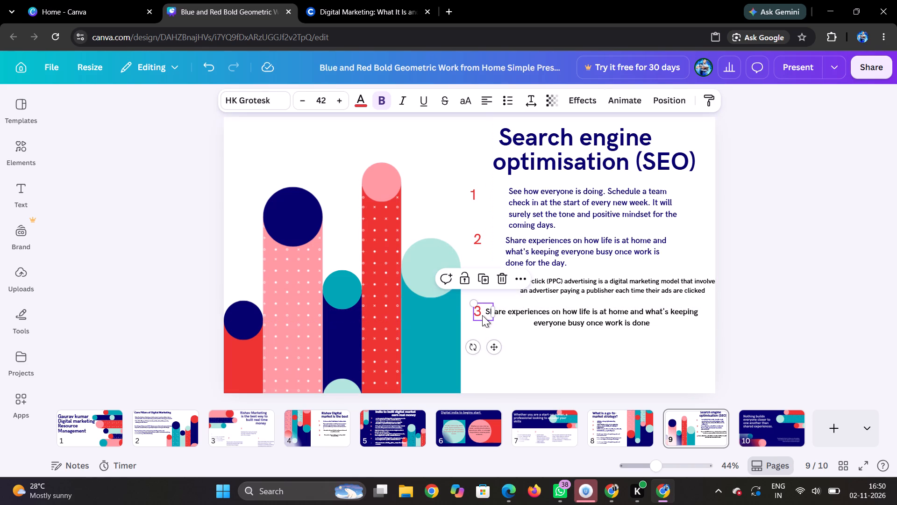
{"action": "left_click", "coordinate": [483, 315]}
{"action": "key", "text": "BackSpace"}
{"action": "key", "text": "4"}
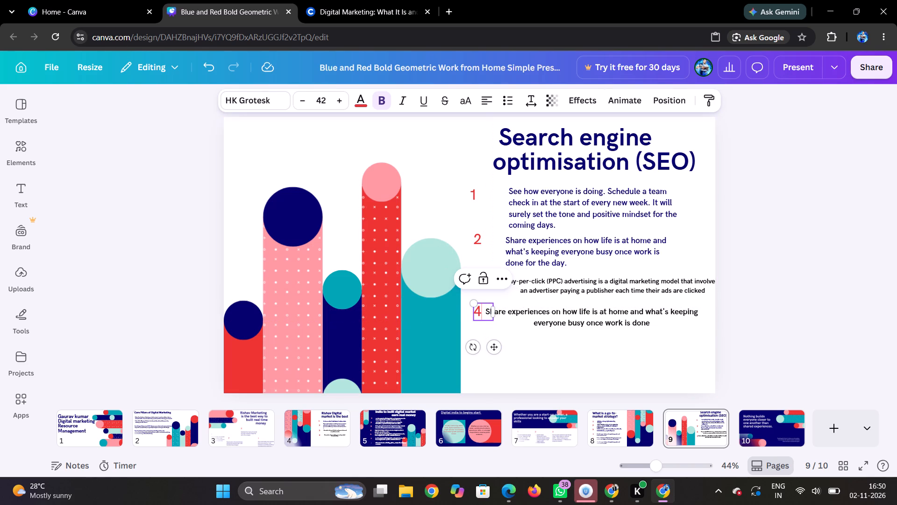
{"action": "left_click", "coordinate": [596, 372]}
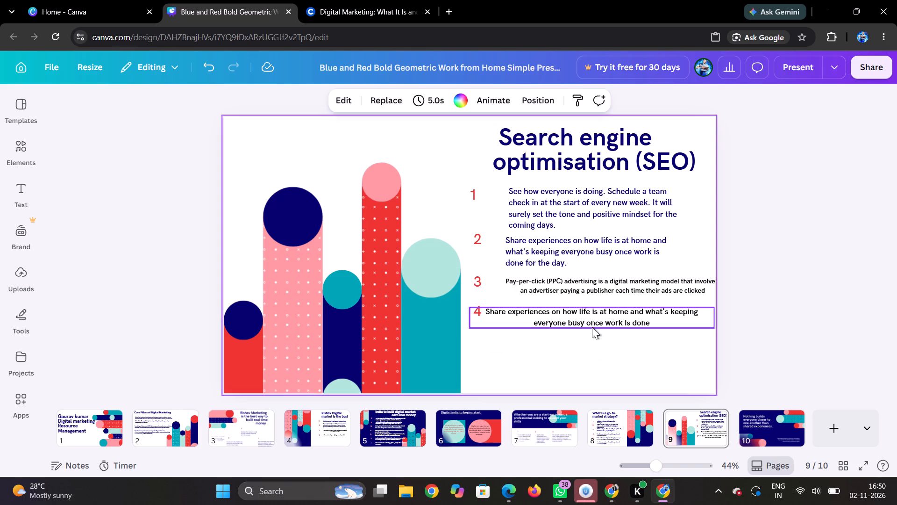
Move the pasted "Share experiences" text beside the number 4, lining its start up with item 2's paragraph.
{"action": "left_click", "coordinate": [592, 327]}
{"action": "left_click_drag", "start_coordinate": [625, 319], "coordinate": [652, 327]}
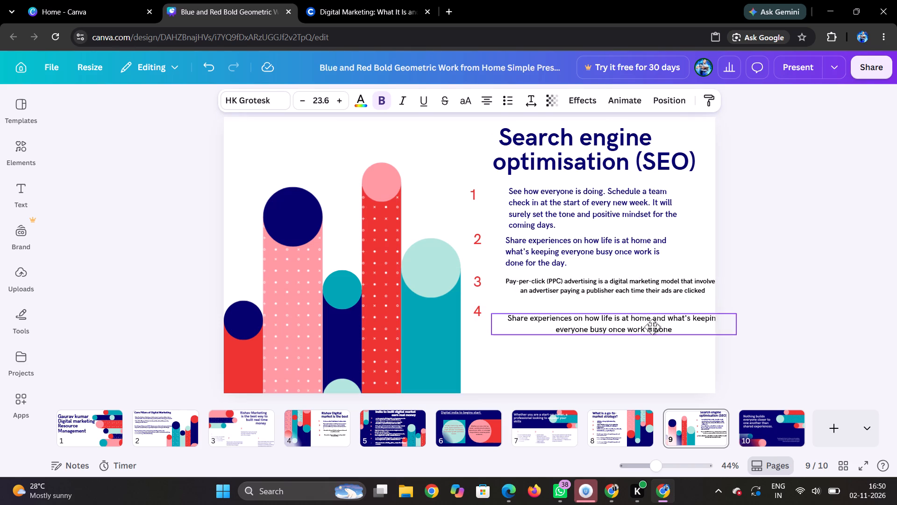
{"action": "left_click_drag", "start_coordinate": [652, 327], "coordinate": [647, 318]}
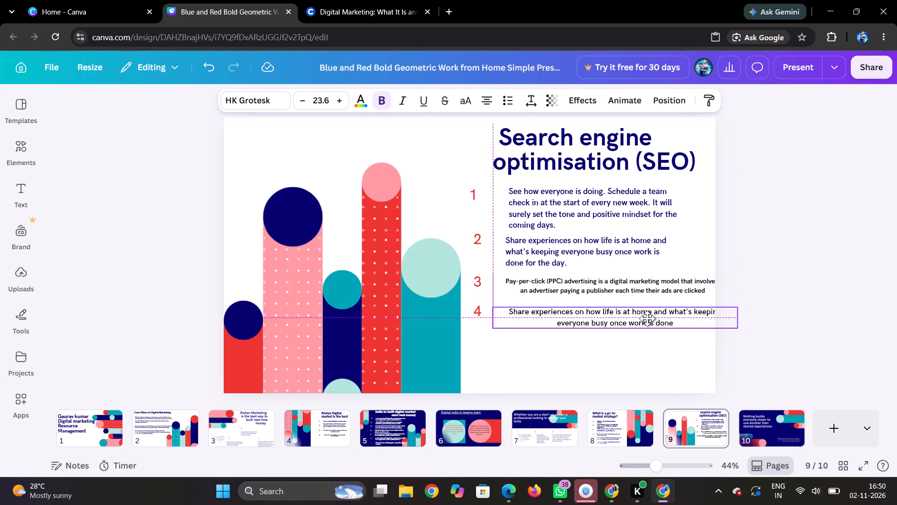
{"action": "left_click_drag", "start_coordinate": [647, 318], "coordinate": [644, 317]}
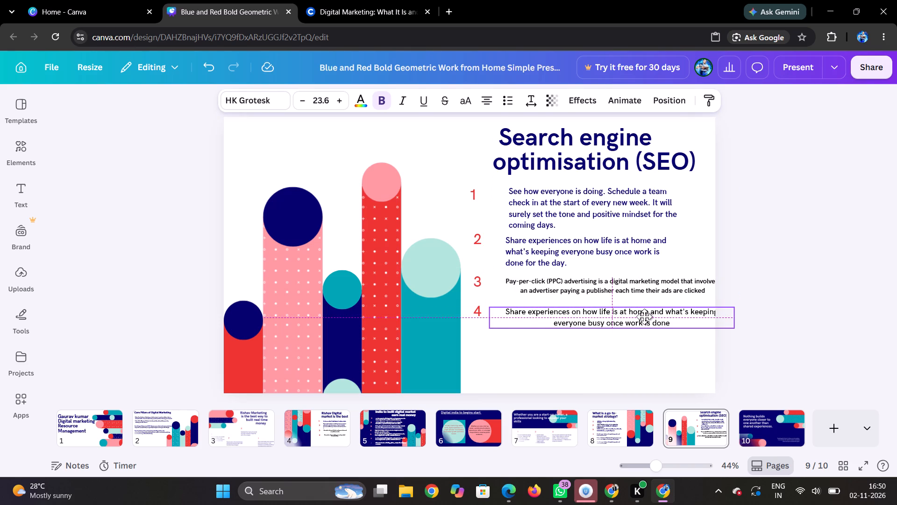
{"action": "left_click_drag", "start_coordinate": [644, 317], "coordinate": [643, 318]}
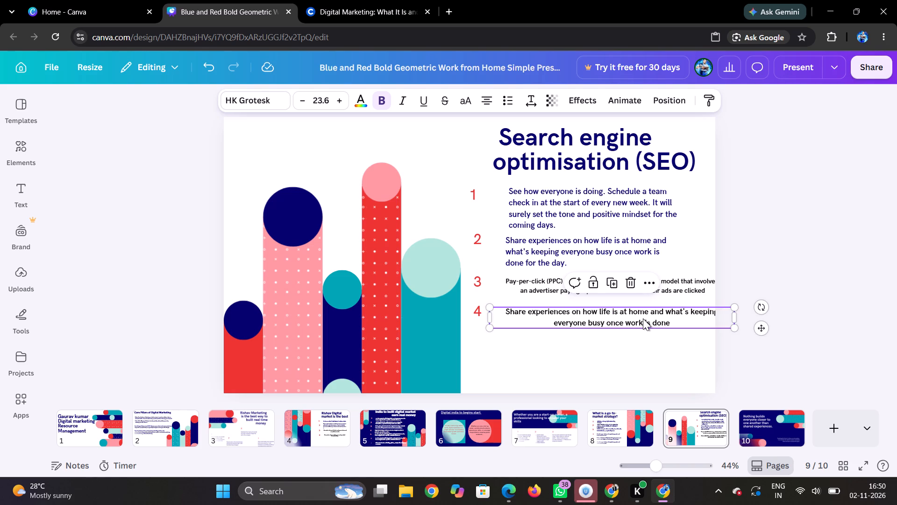
Shift the PPC sentence slightly toward the number 3 so it fits inside the page edge.
{"action": "left_click", "coordinate": [690, 197]}
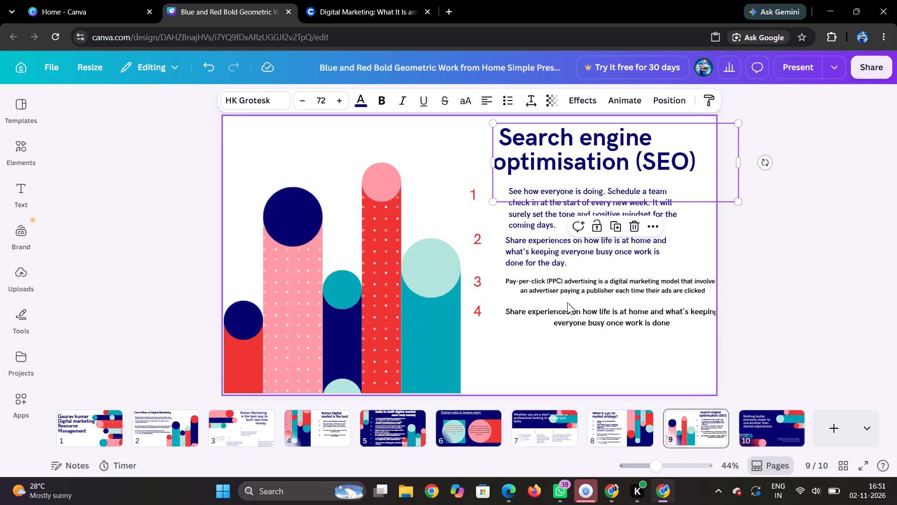
{"action": "left_click", "coordinate": [567, 303]}
{"action": "left_click", "coordinate": [583, 288]}
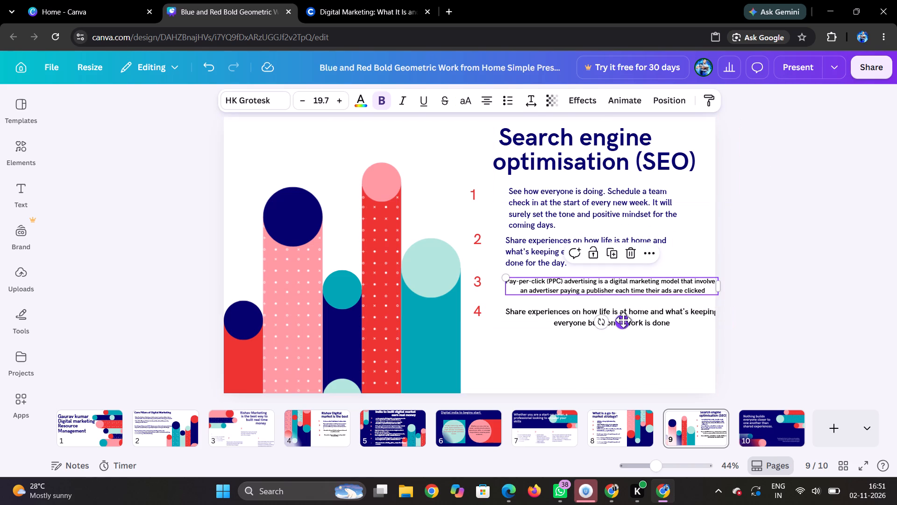
{"action": "left_click_drag", "start_coordinate": [623, 320], "coordinate": [613, 321]}
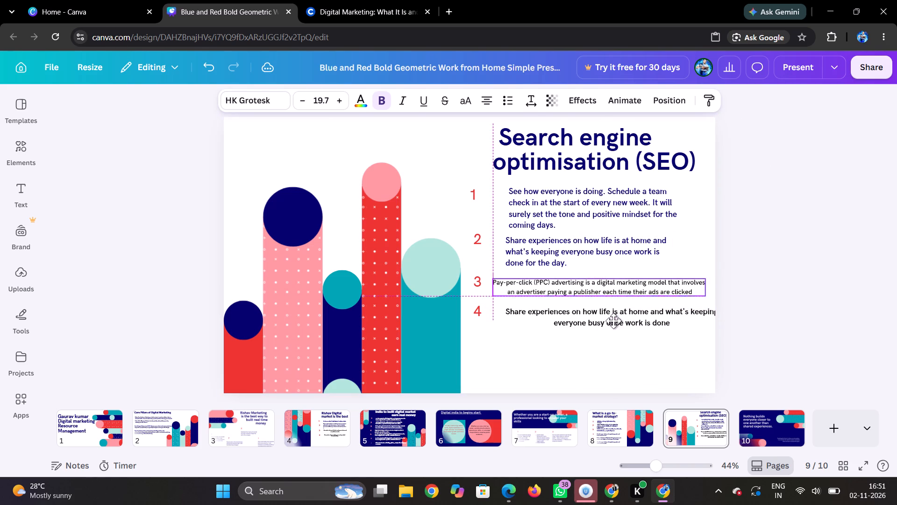
{"action": "left_click_drag", "start_coordinate": [613, 321], "coordinate": [619, 321]}
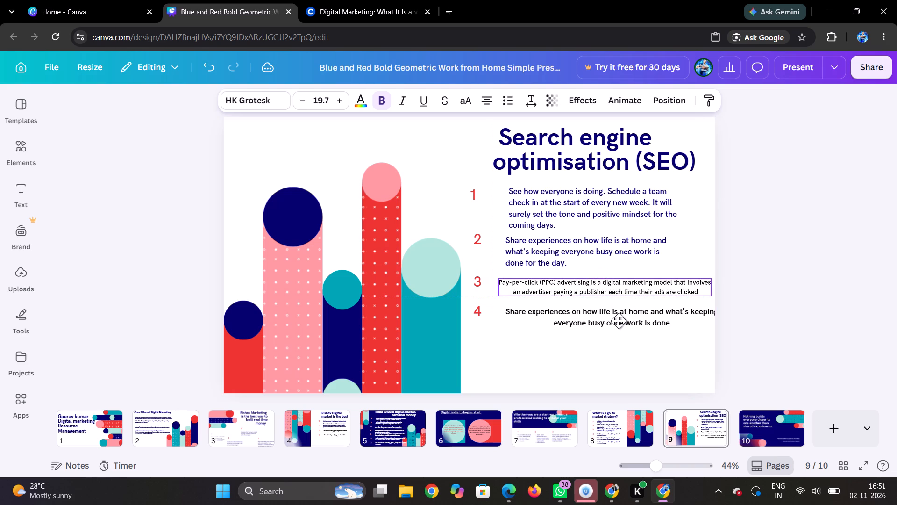
{"action": "left_click_drag", "start_coordinate": [619, 321], "coordinate": [616, 321]}
{"action": "left_click", "coordinate": [576, 347]}
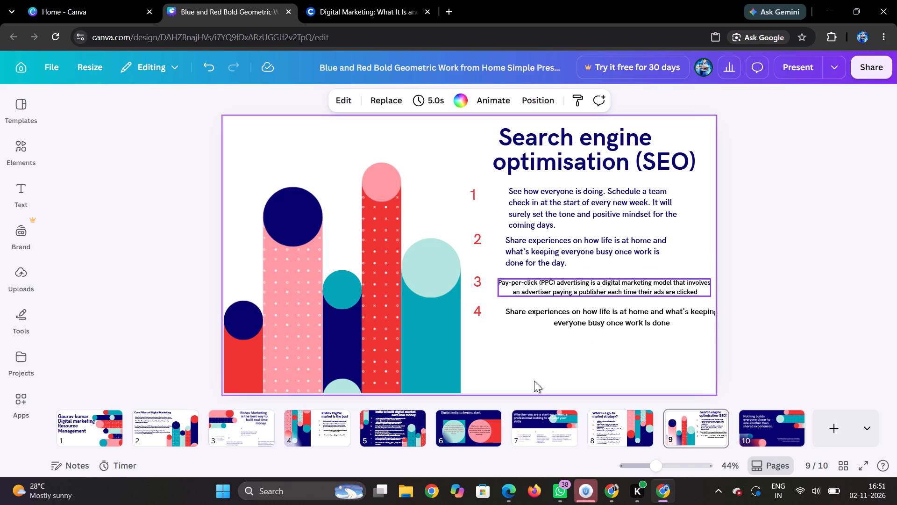
Copy the item 1 group, paste it, and move the copy's paragraph below item 4's text, aligned with item 1's paragraph.
{"action": "left_click", "coordinate": [479, 188]}
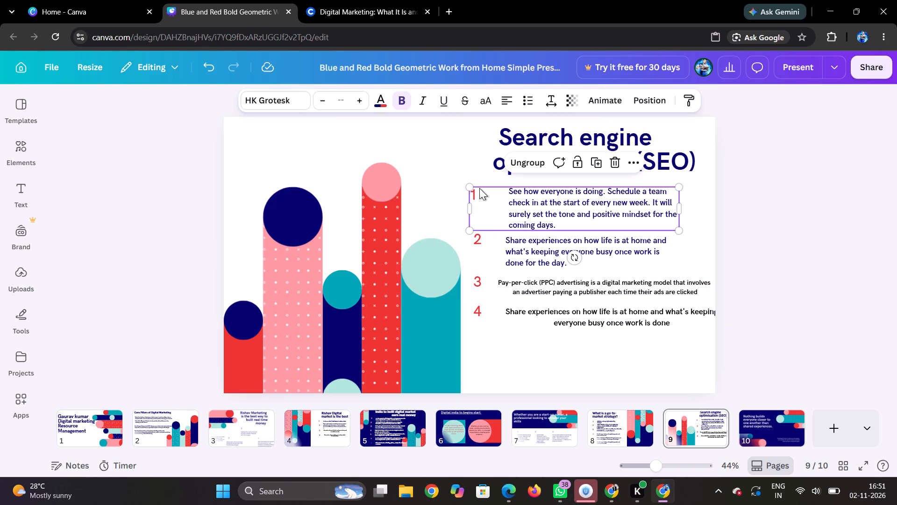
{"action": "left_click", "coordinate": [625, 168]}
{"action": "left_click", "coordinate": [629, 165]}
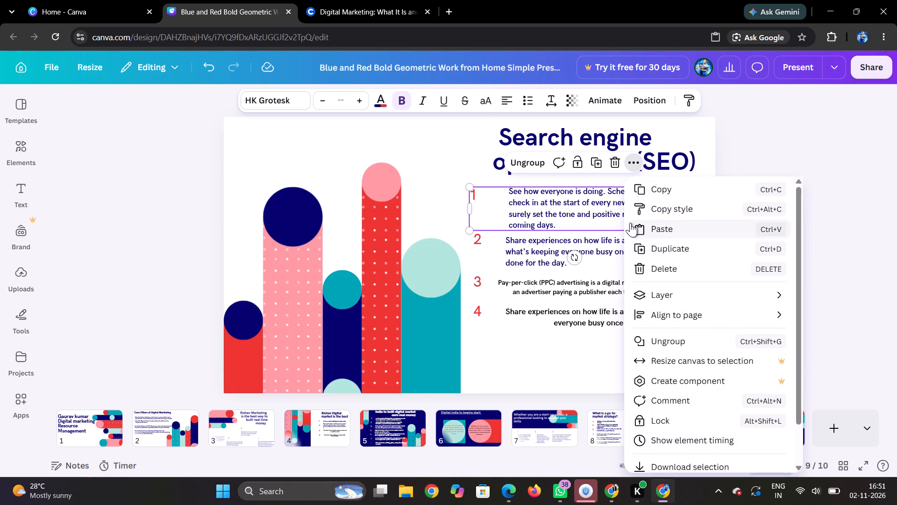
{"action": "left_click", "coordinate": [661, 187]}
{"action": "left_click", "coordinate": [529, 347]}
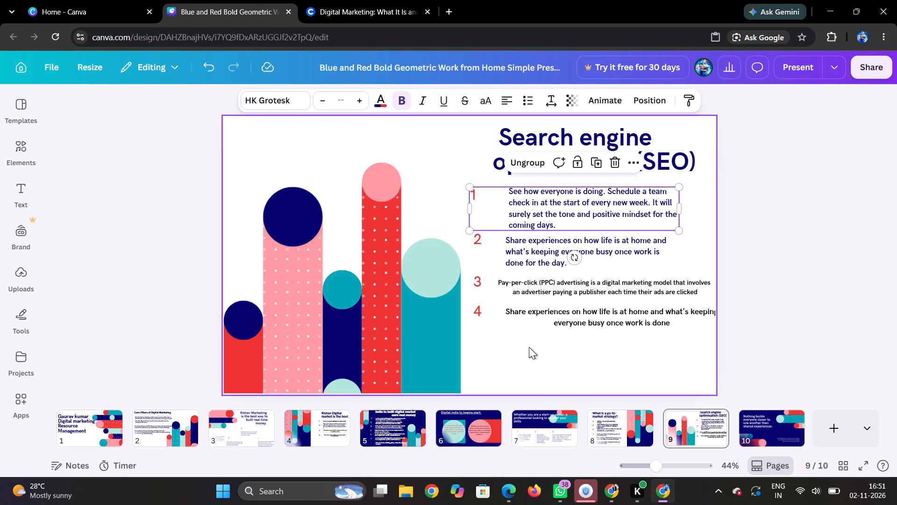
{"action": "key", "text": "ctrl+v"}
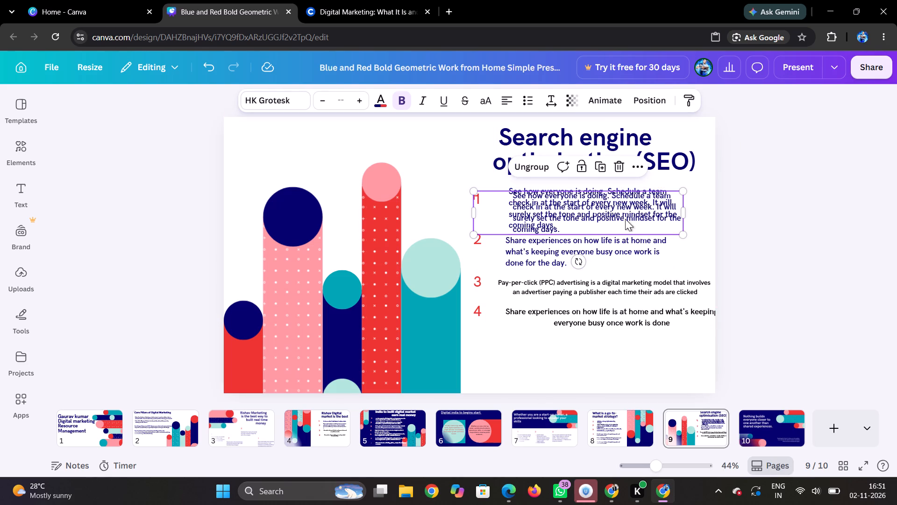
{"action": "left_click", "coordinate": [632, 211]}
{"action": "left_click_drag", "start_coordinate": [618, 225], "coordinate": [611, 353]}
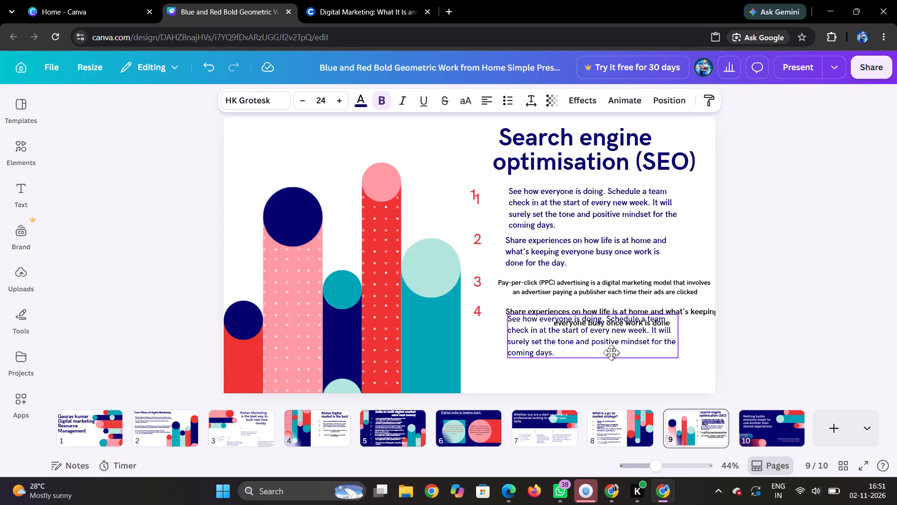
{"action": "left_click_drag", "start_coordinate": [611, 353], "coordinate": [611, 371]}
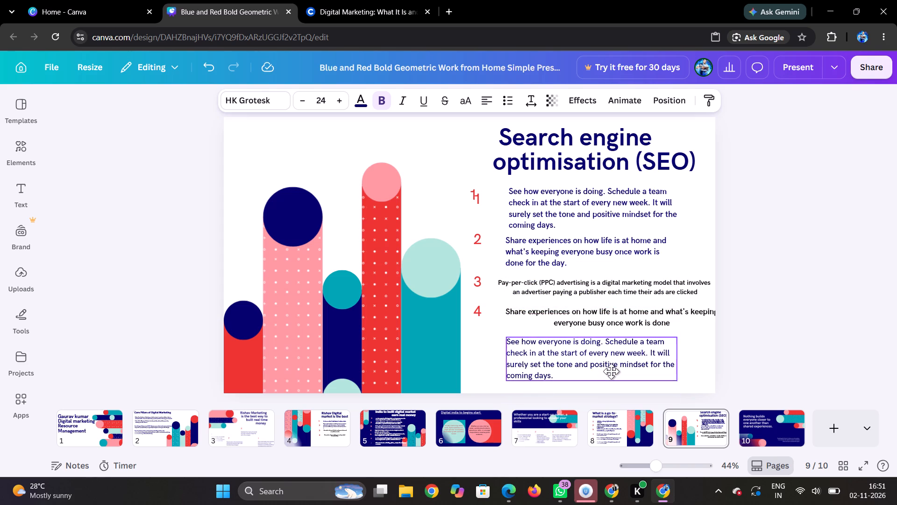
{"action": "left_click_drag", "start_coordinate": [611, 371], "coordinate": [613, 371]}
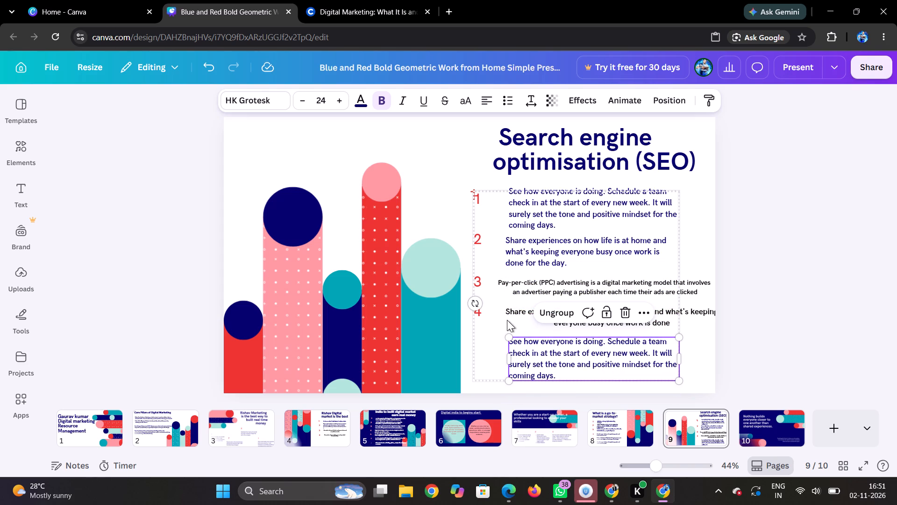
Move the pasted group down so its red number 1 sits just below the number 4.
{"action": "left_click", "coordinate": [469, 320]}
{"action": "left_click", "coordinate": [475, 316]}
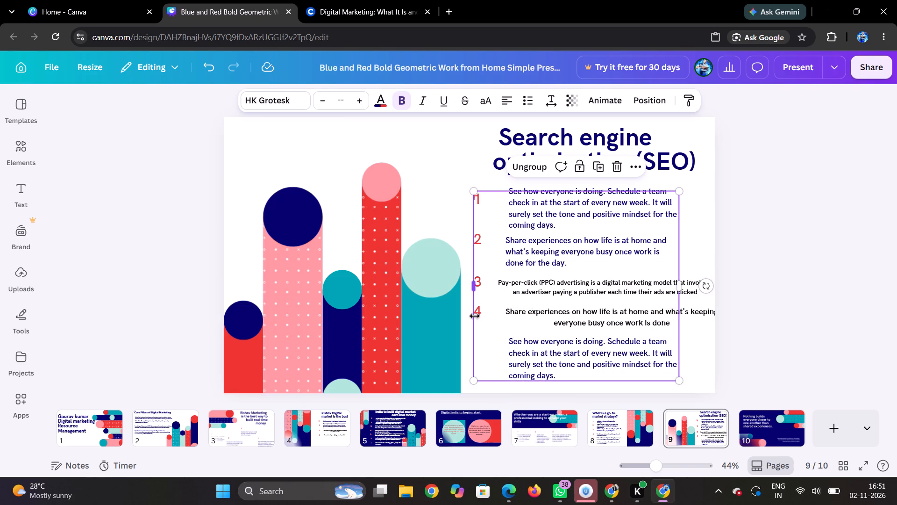
{"action": "left_click", "coordinate": [479, 312]}
{"action": "left_click", "coordinate": [479, 312]}
{"action": "left_click", "coordinate": [442, 184]}
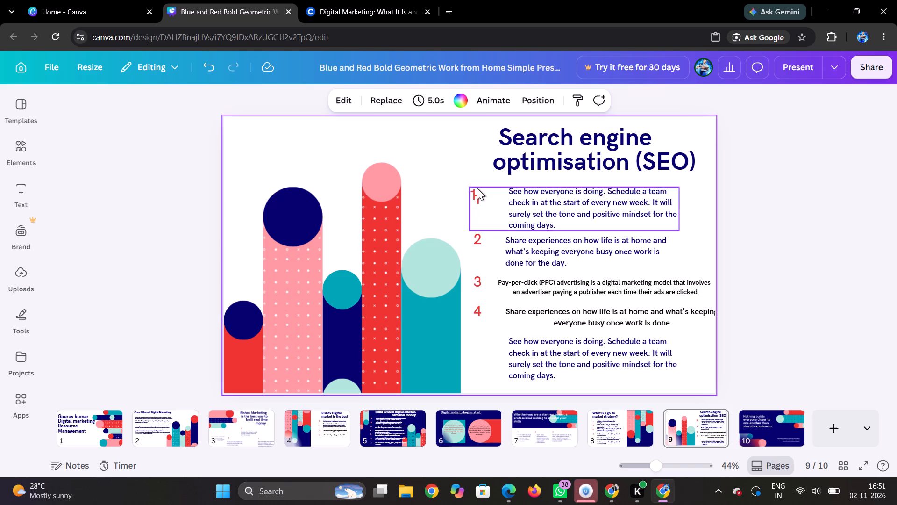
{"action": "left_click", "coordinate": [474, 194]}
{"action": "left_click_drag", "start_coordinate": [481, 200], "coordinate": [492, 310]}
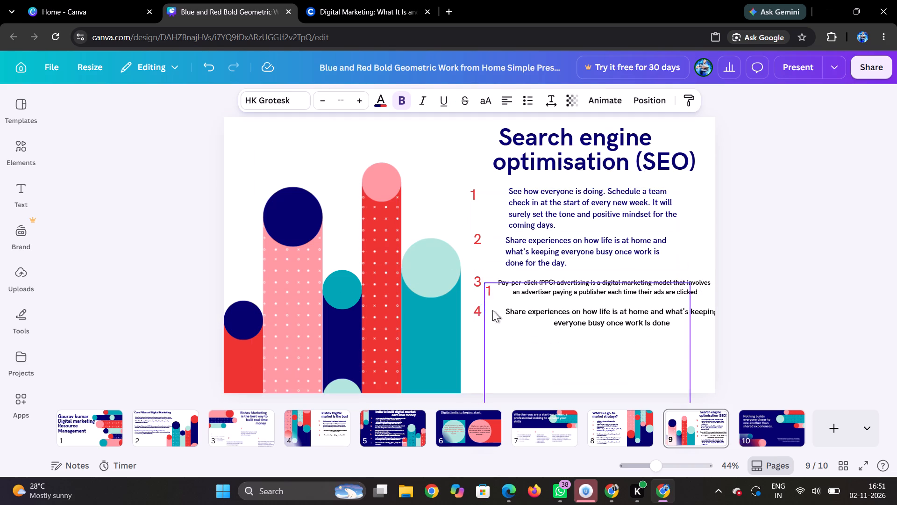
{"action": "left_click_drag", "start_coordinate": [492, 310], "coordinate": [475, 338]}
Change the pasted group's number to 5.
{"action": "left_click", "coordinate": [480, 338]}
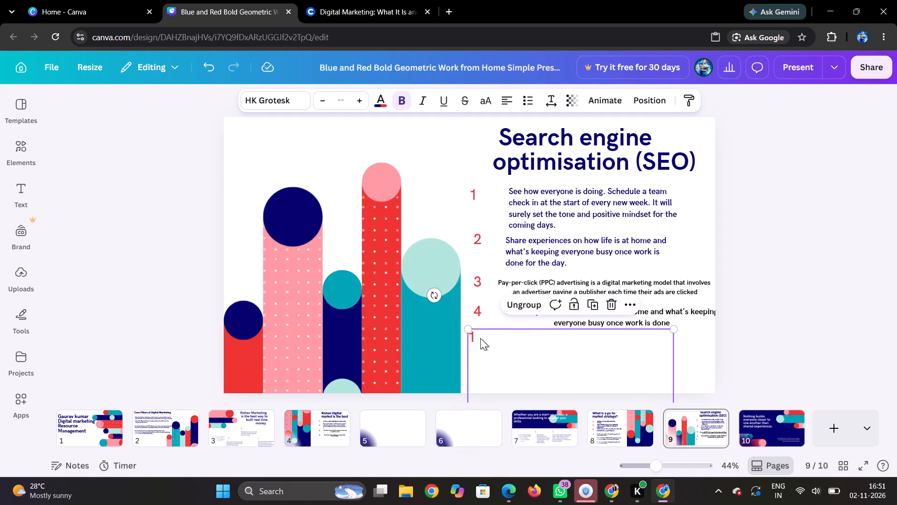
{"action": "left_click", "coordinate": [480, 338]}
{"action": "key", "text": "BackSpace"}
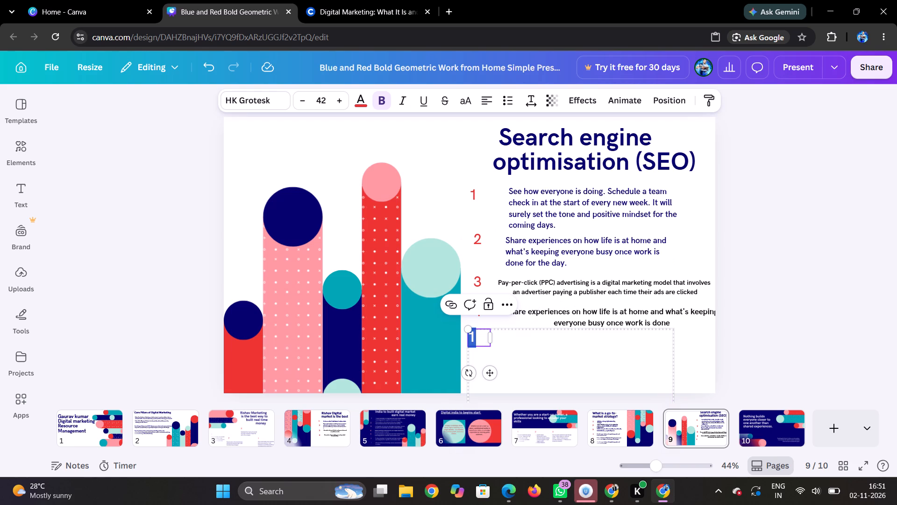
{"action": "key", "text": "4"}
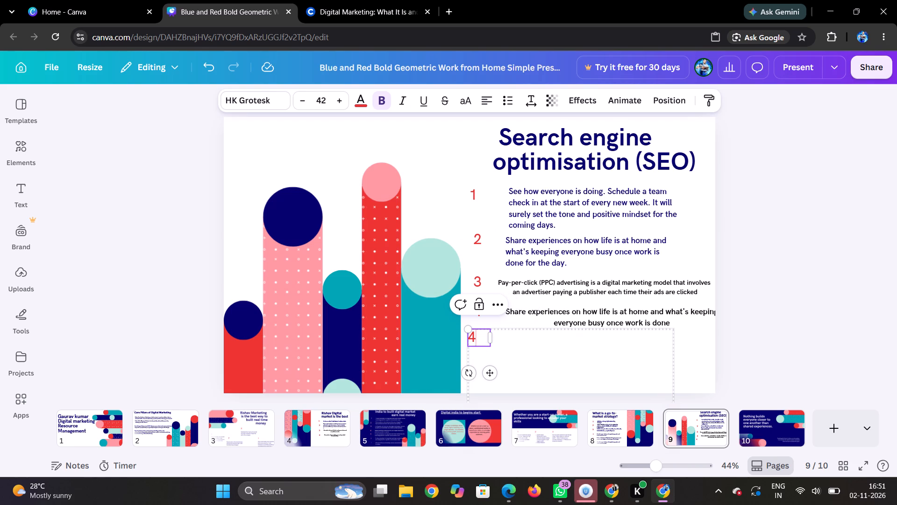
{"action": "key", "text": "BackSpace"}
{"action": "key", "text": "5"}
Move the item 5 group up and toward the artwork, bringing its paragraph back onto the page.
{"action": "left_click", "coordinate": [570, 346]}
{"action": "left_click_drag", "start_coordinate": [570, 346], "coordinate": [576, 349]}
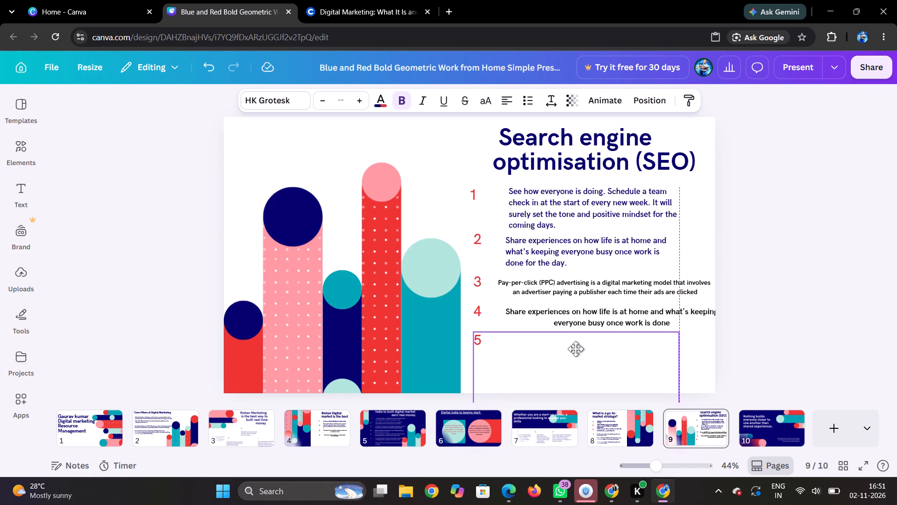
{"action": "left_click_drag", "start_coordinate": [576, 349], "coordinate": [508, 162]}
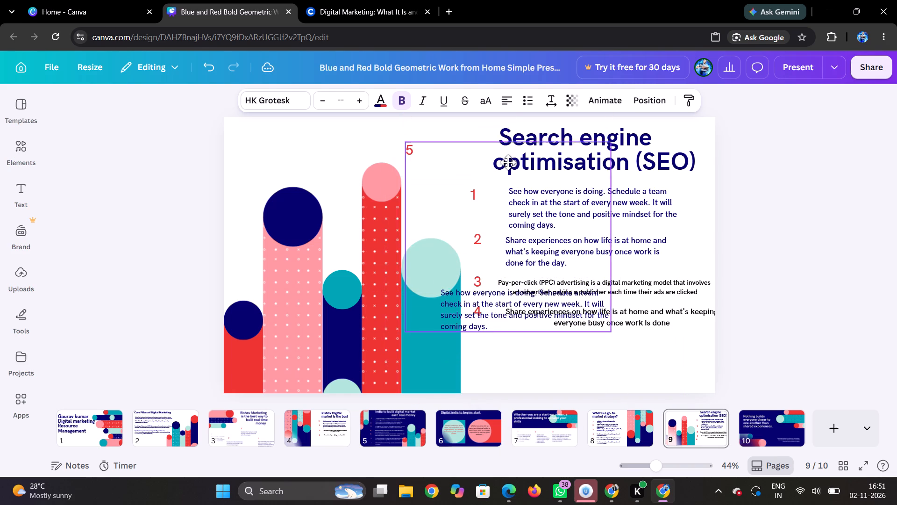
{"action": "left_click_drag", "start_coordinate": [508, 162], "coordinate": [508, 164]}
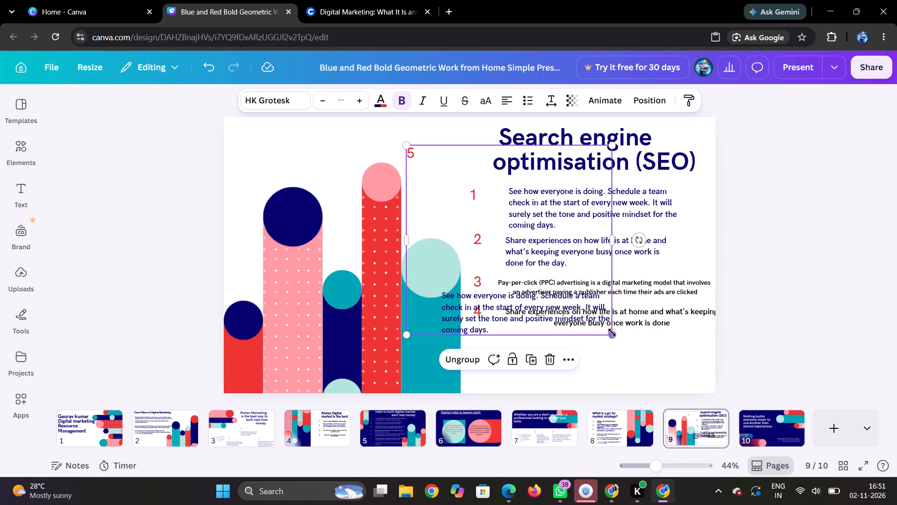
Scale down the item 5 group and delete all the paragraph text inside it.
{"action": "left_click_drag", "start_coordinate": [612, 332], "coordinate": [626, 223]}
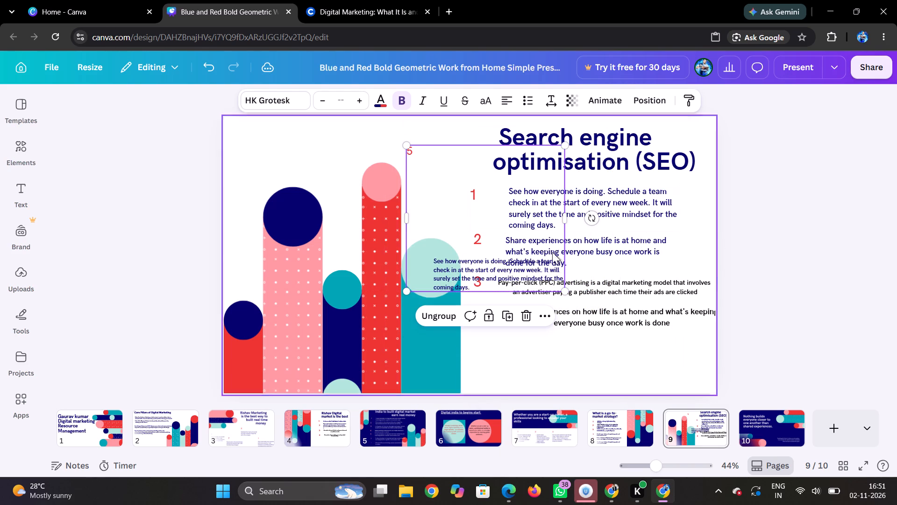
{"action": "left_click", "coordinate": [478, 289]}
{"action": "left_click", "coordinate": [478, 289]}
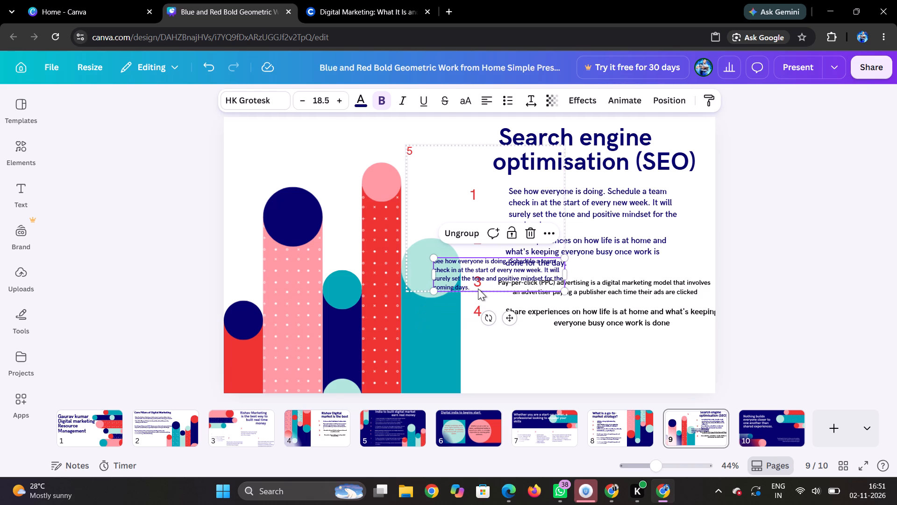
{"action": "key", "text": "BackSpace"}
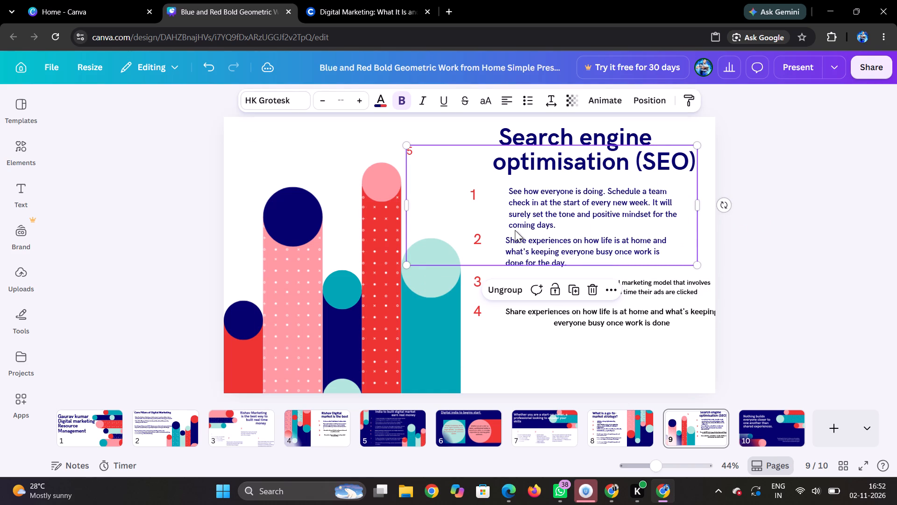
Fit the item 5 group into the space below item 4, starting in line with the numbers and reaching nearly to the page edge.
{"action": "left_click_drag", "start_coordinate": [442, 150], "coordinate": [512, 339]}
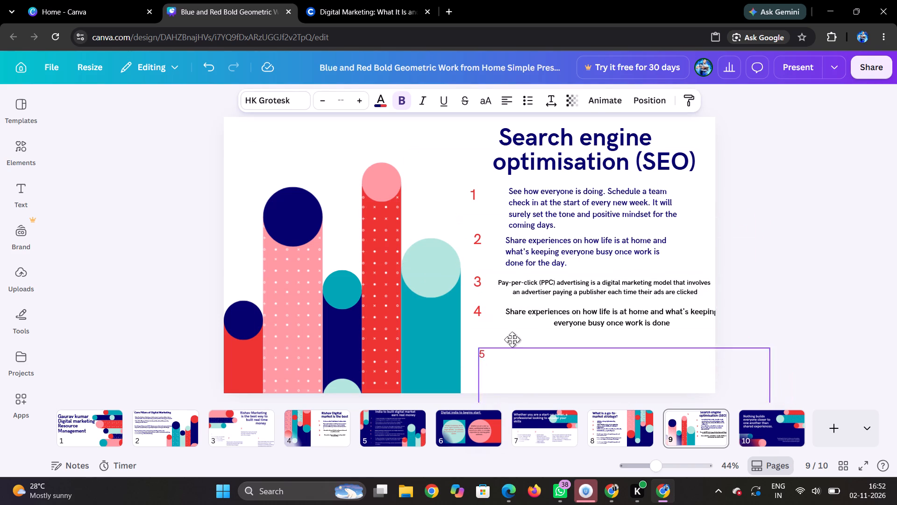
{"action": "left_click_drag", "start_coordinate": [512, 339], "coordinate": [373, 161]}
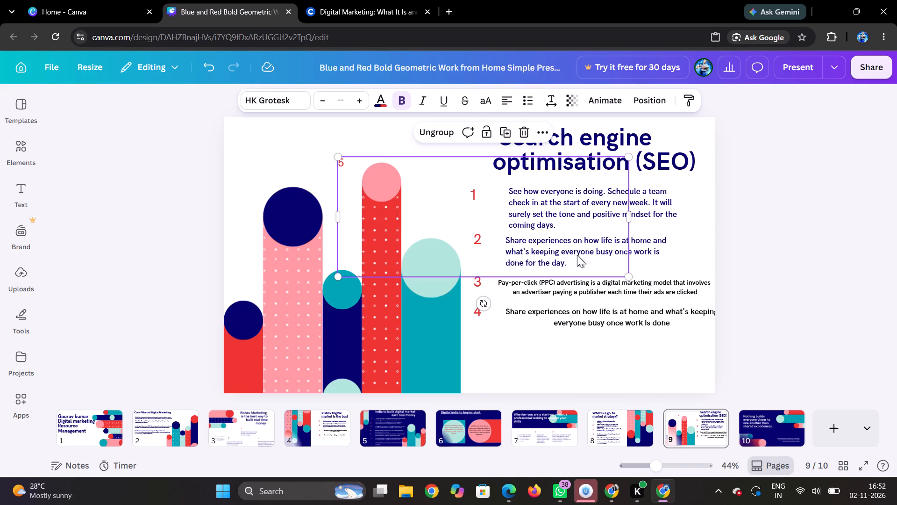
{"action": "left_click_drag", "start_coordinate": [629, 278], "coordinate": [562, 215]}
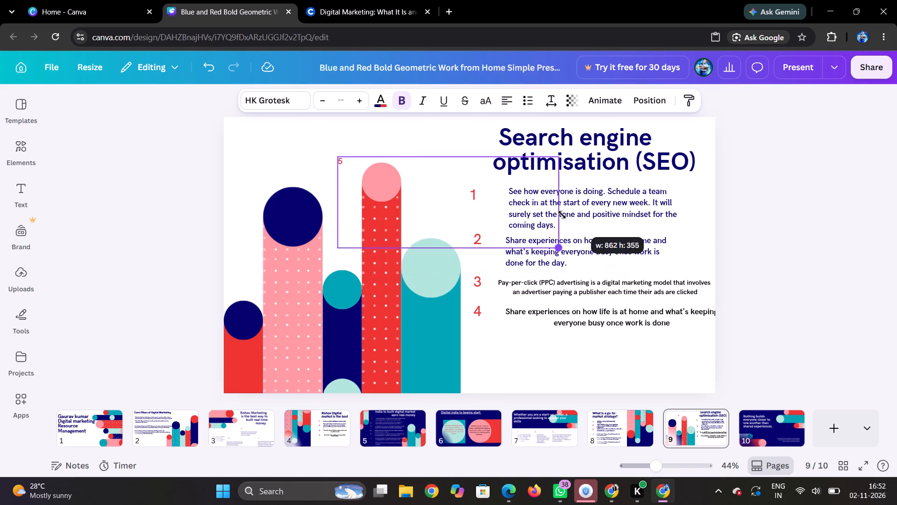
{"action": "left_click_drag", "start_coordinate": [562, 215], "coordinate": [463, 204]}
{"action": "left_click_drag", "start_coordinate": [343, 162], "coordinate": [479, 347]}
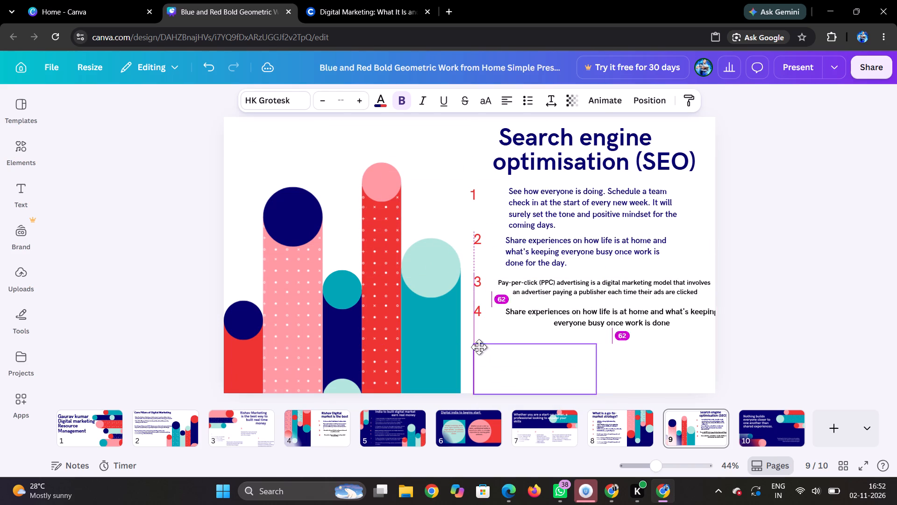
{"action": "left_click_drag", "start_coordinate": [479, 347], "coordinate": [477, 342]}
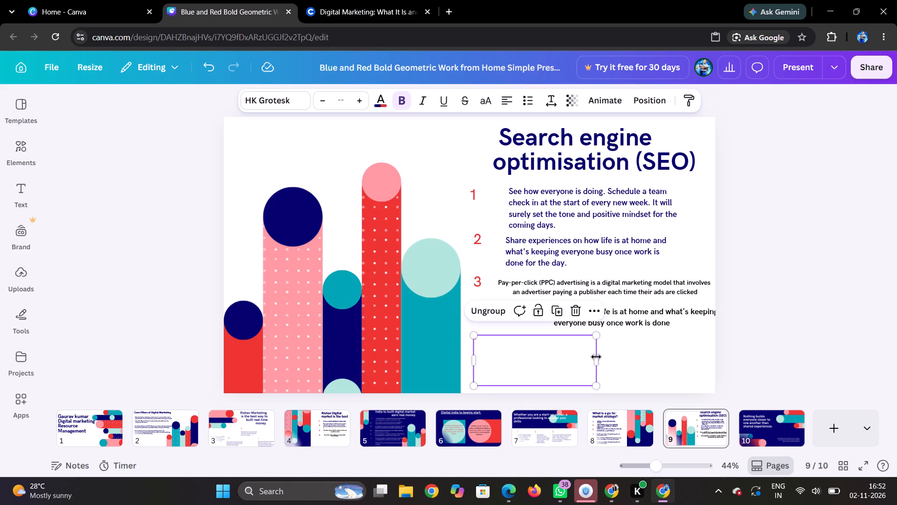
{"action": "left_click_drag", "start_coordinate": [597, 362], "coordinate": [708, 357]}
Enlarge the red number 5 to font size 42.6 to match the other list numbers.
{"action": "left_click", "coordinate": [502, 336]}
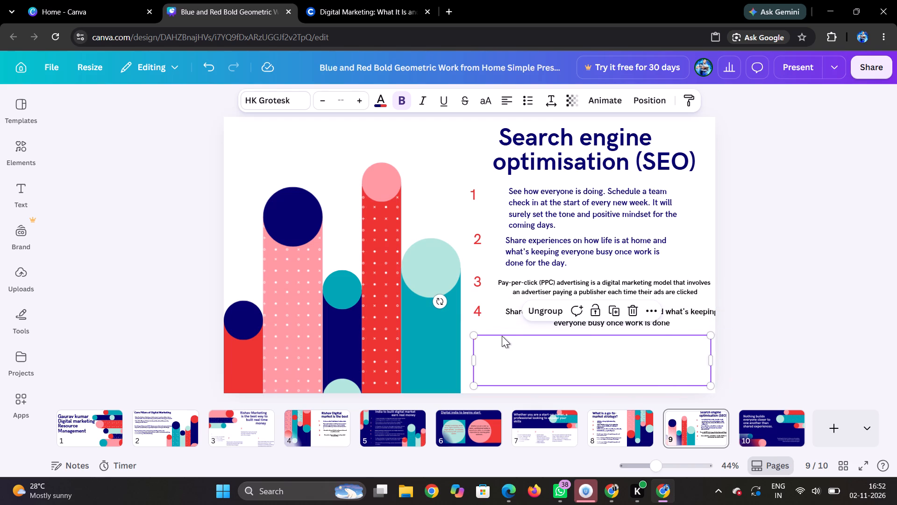
{"action": "left_click", "coordinate": [474, 337]}
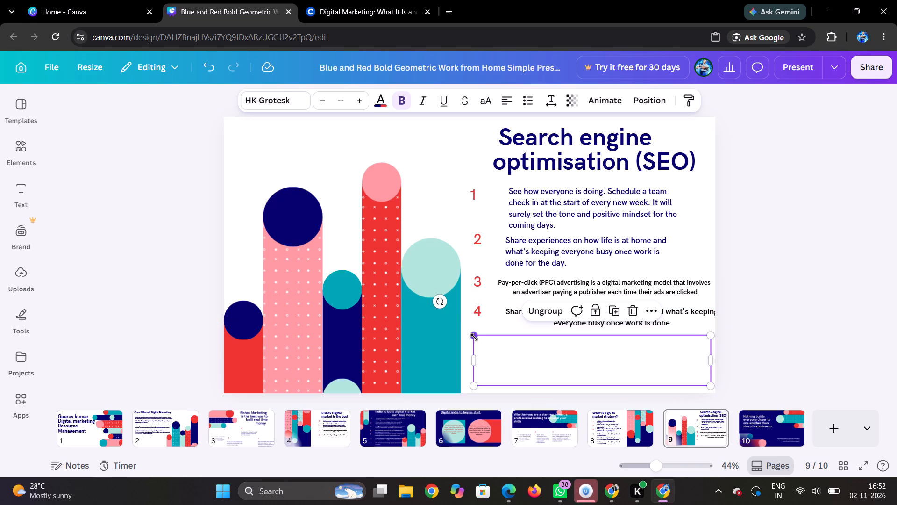
{"action": "left_click", "coordinate": [478, 342]}
{"action": "left_click", "coordinate": [486, 340]}
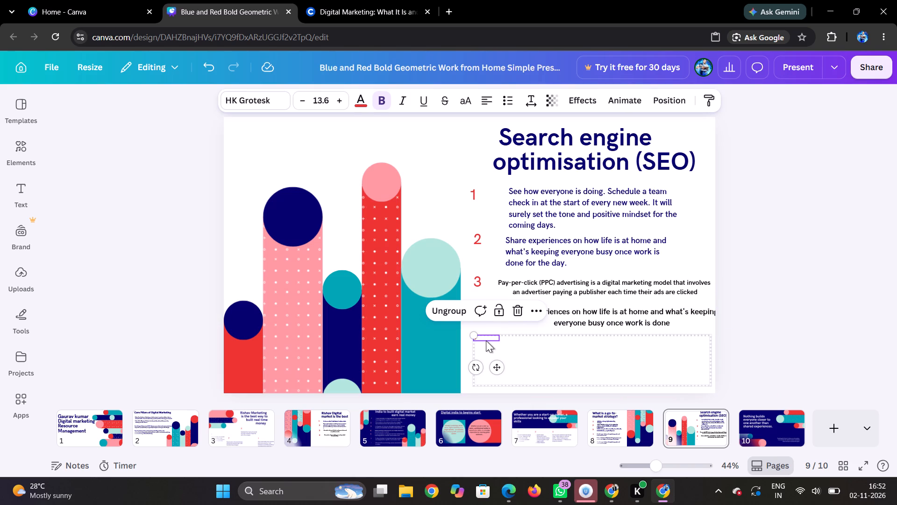
{"action": "triple_click", "coordinate": [342, 98]}
{"action": "triple_click", "coordinate": [342, 98]}
{"action": "triple_click", "coordinate": [342, 98]}
{"action": "triple_click", "coordinate": [342, 98]}
{"action": "triple_click", "coordinate": [342, 98]}
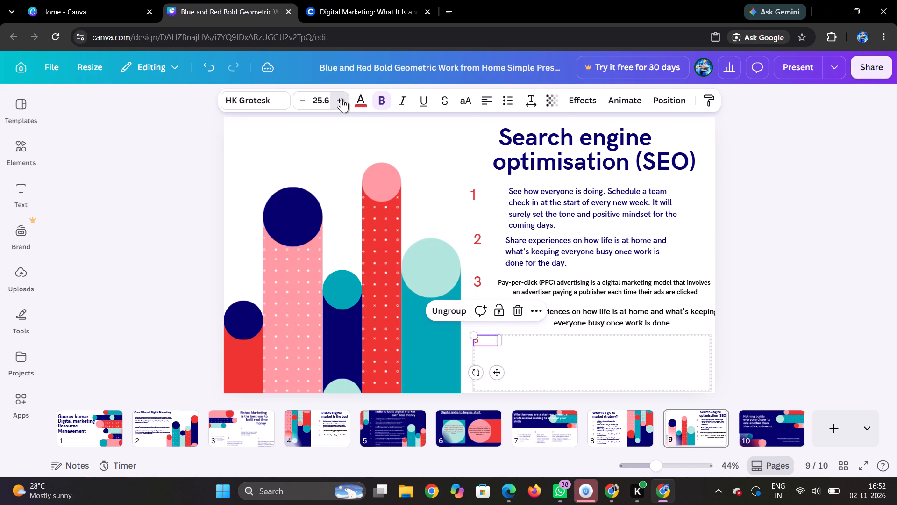
{"action": "triple_click", "coordinate": [342, 98]}
{"action": "triple_click", "coordinate": [342, 98]}
{"action": "triple_click", "coordinate": [342, 98]}
{"action": "triple_click", "coordinate": [342, 98]}
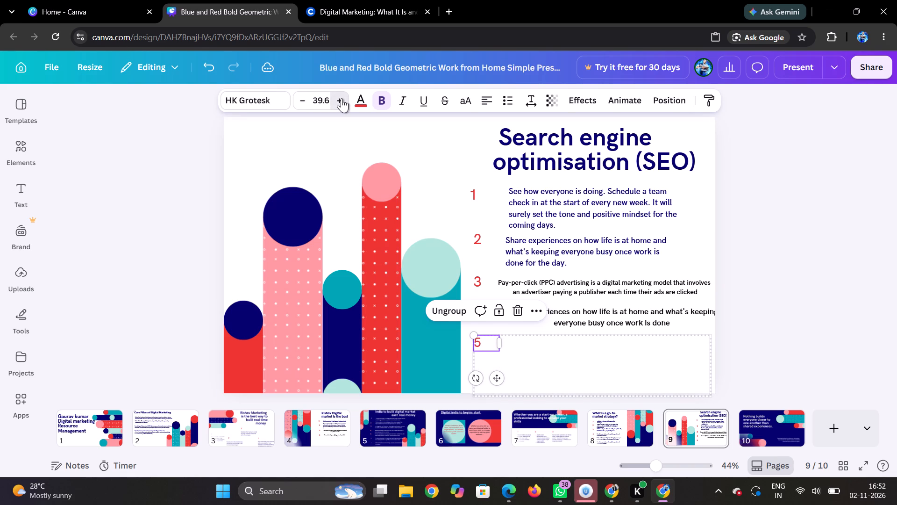
{"action": "double_click", "coordinate": [342, 98]}
{"action": "left_click", "coordinate": [460, 168]}
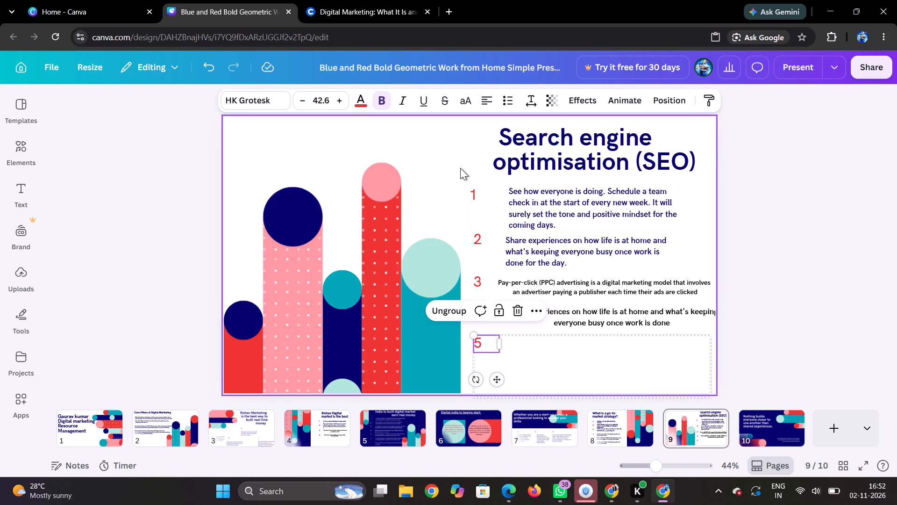
{"action": "left_click", "coordinate": [516, 350]}
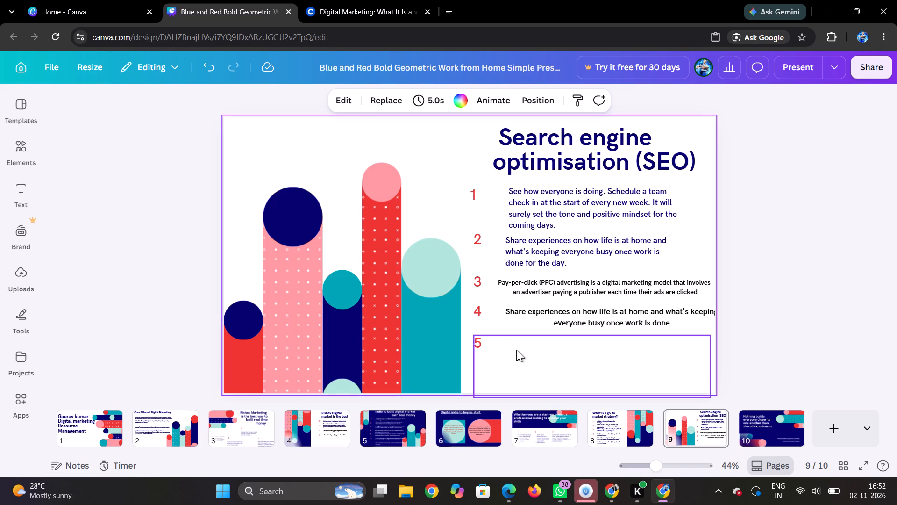
{"action": "left_click", "coordinate": [510, 339]}
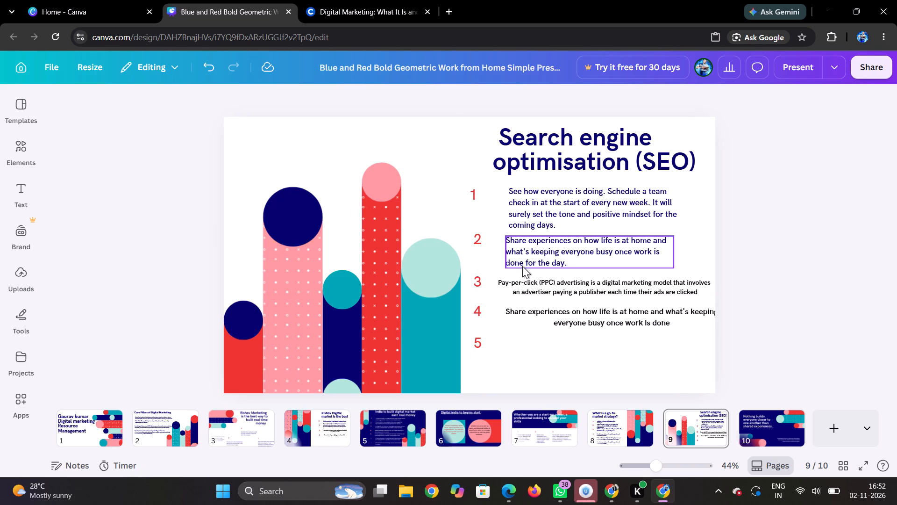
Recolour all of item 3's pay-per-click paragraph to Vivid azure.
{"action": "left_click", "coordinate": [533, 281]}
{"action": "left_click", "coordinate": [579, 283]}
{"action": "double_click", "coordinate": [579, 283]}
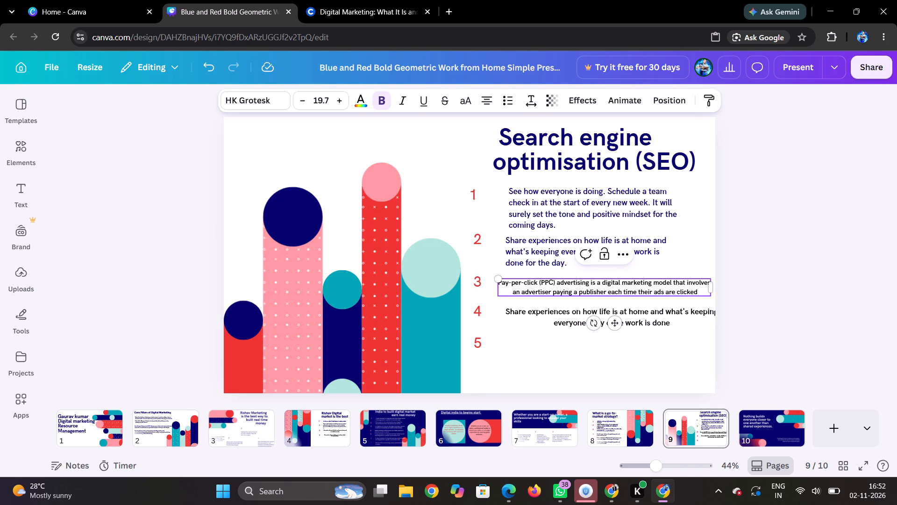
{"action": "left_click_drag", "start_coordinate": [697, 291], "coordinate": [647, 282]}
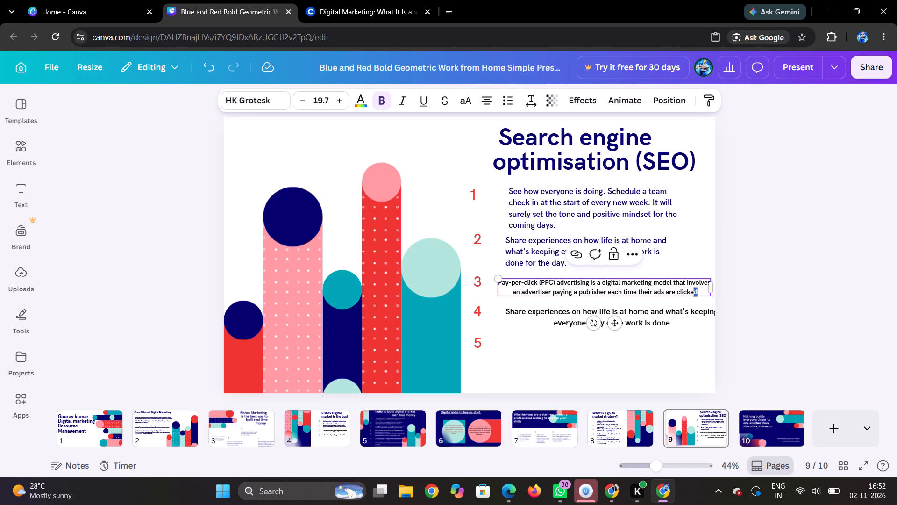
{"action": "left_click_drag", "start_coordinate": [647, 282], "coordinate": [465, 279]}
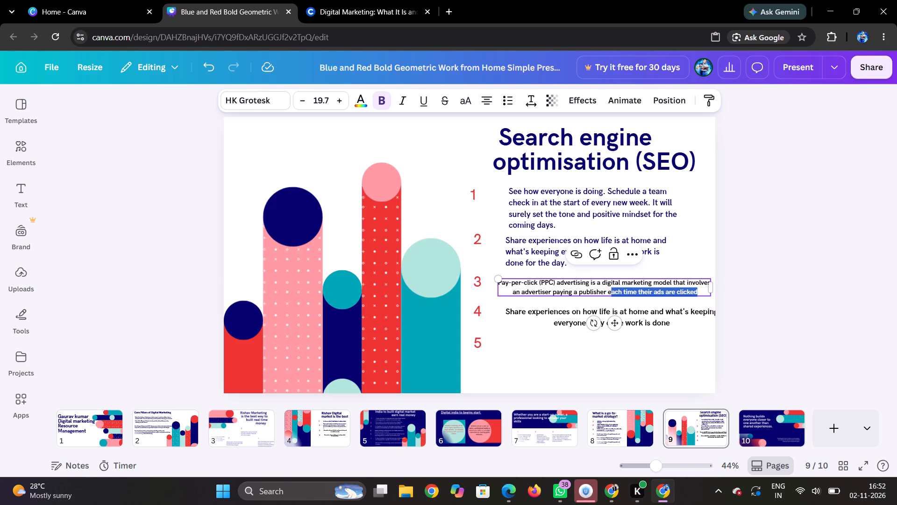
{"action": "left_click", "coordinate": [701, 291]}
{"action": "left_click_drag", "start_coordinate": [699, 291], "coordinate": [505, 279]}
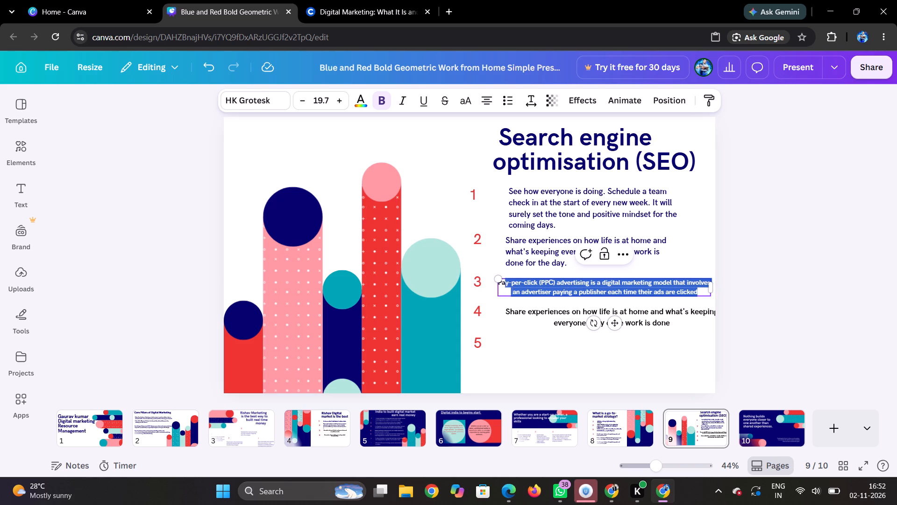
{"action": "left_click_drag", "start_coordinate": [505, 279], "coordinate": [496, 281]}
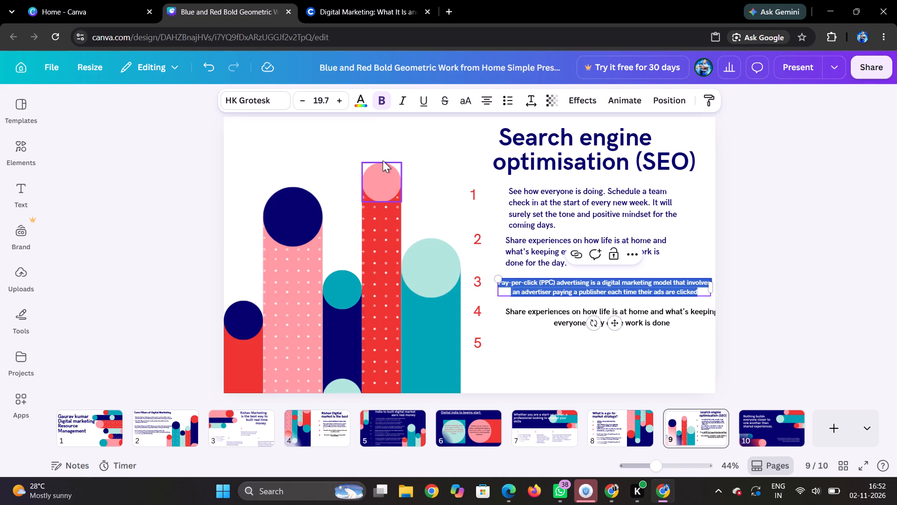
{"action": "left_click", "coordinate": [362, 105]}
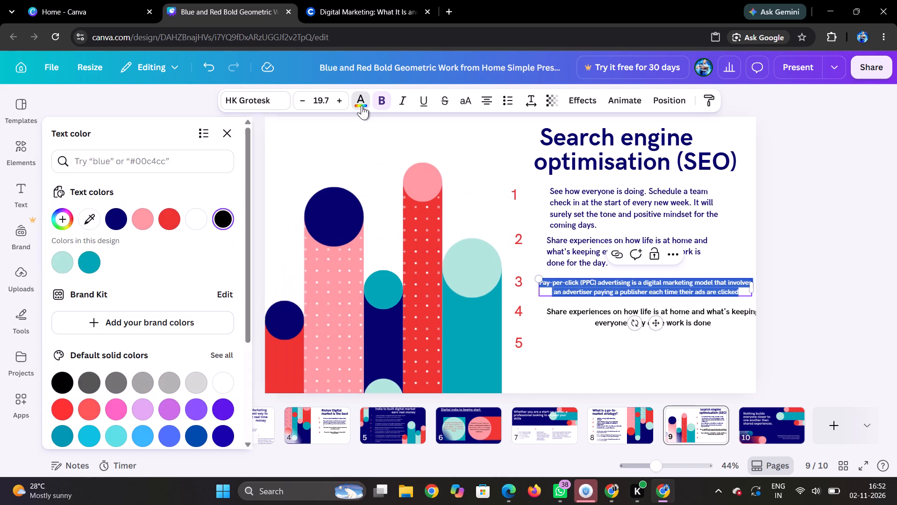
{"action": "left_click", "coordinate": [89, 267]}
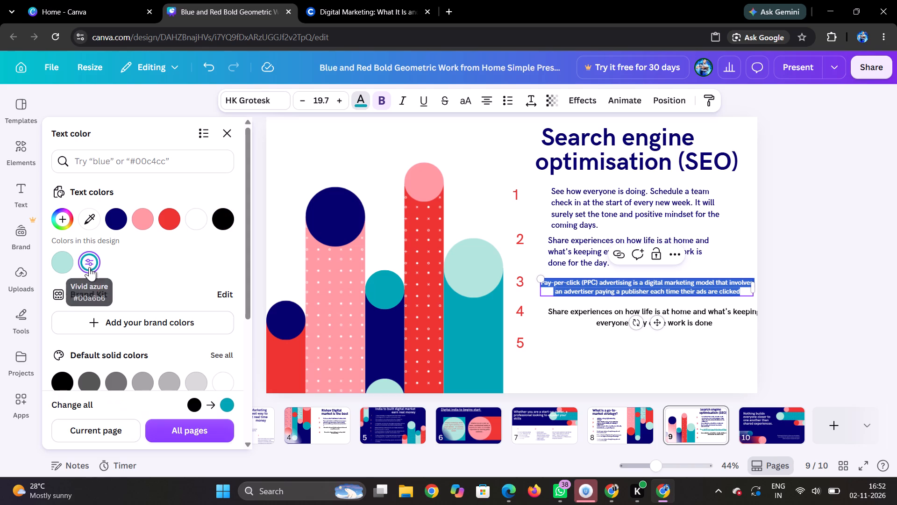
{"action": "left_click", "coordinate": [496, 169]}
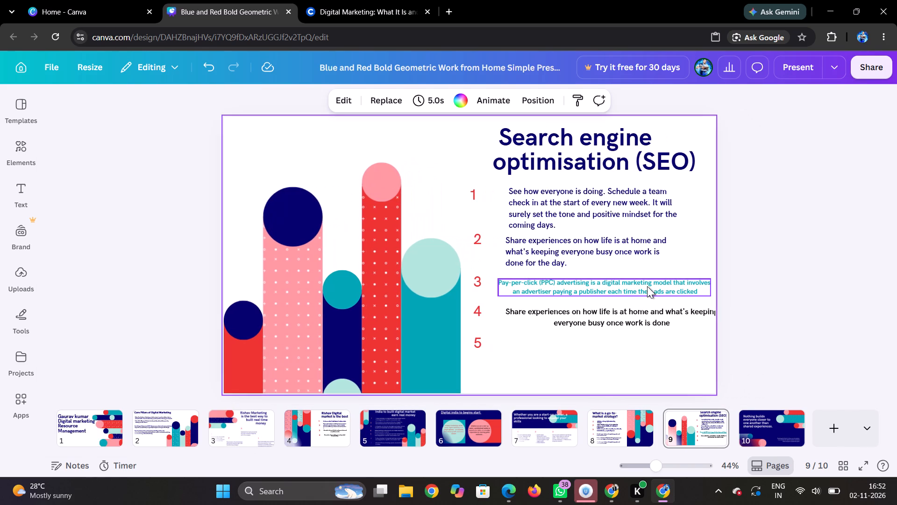
Recolour all of item 3's pay-per-click paragraph to dark blue #04006d, matching the paragraphs above it.
{"action": "left_click", "coordinate": [647, 286]}
{"action": "left_click", "coordinate": [647, 286]}
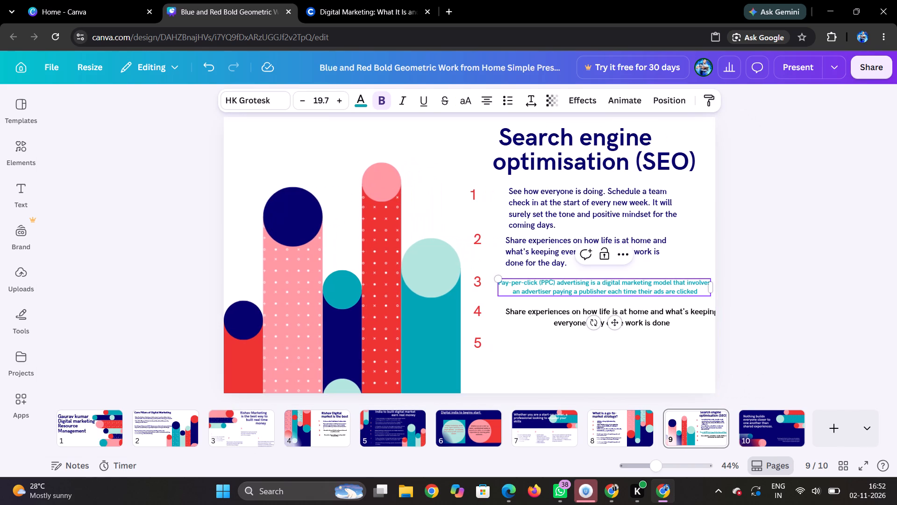
{"action": "left_click_drag", "start_coordinate": [698, 290], "coordinate": [516, 288]}
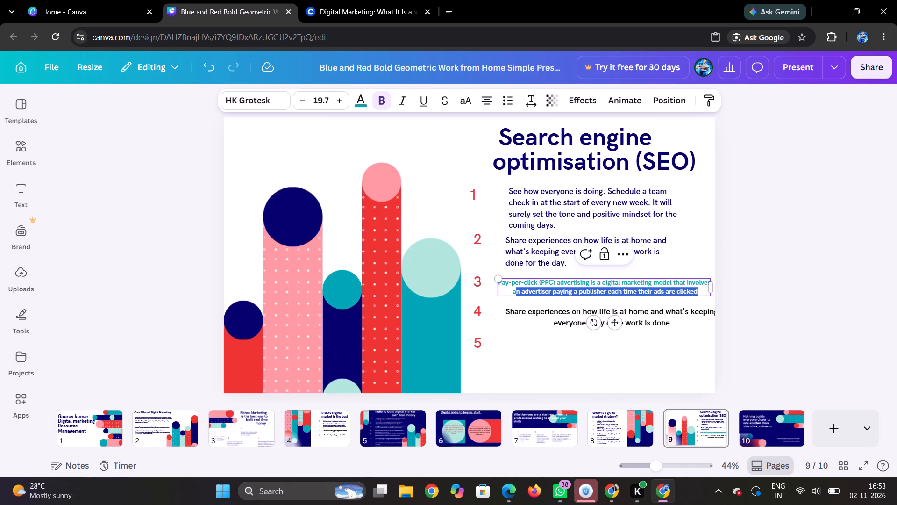
{"action": "left_click_drag", "start_coordinate": [516, 288], "coordinate": [497, 284]}
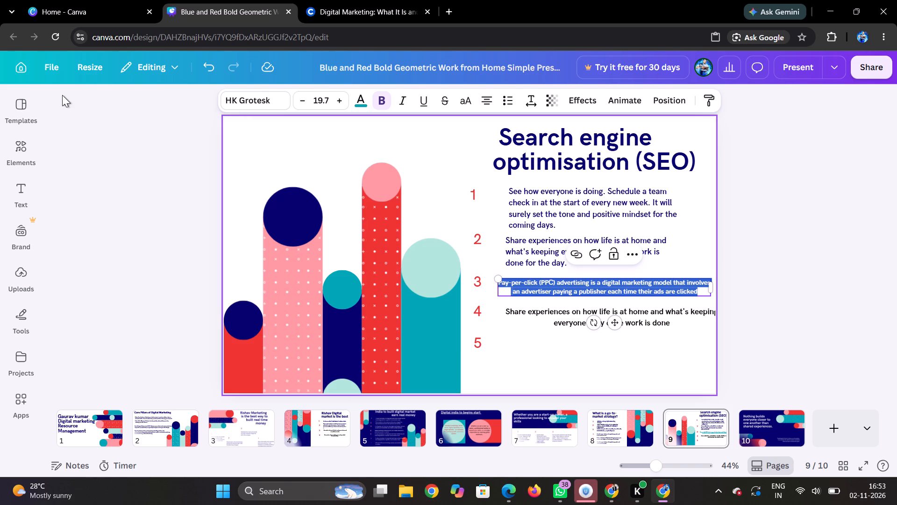
{"action": "left_click", "coordinate": [363, 103]}
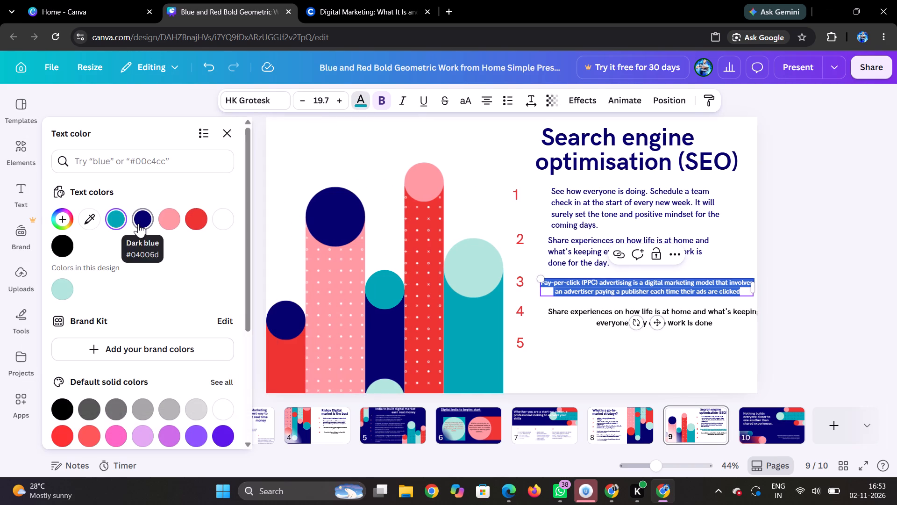
{"action": "left_click", "coordinate": [138, 224]}
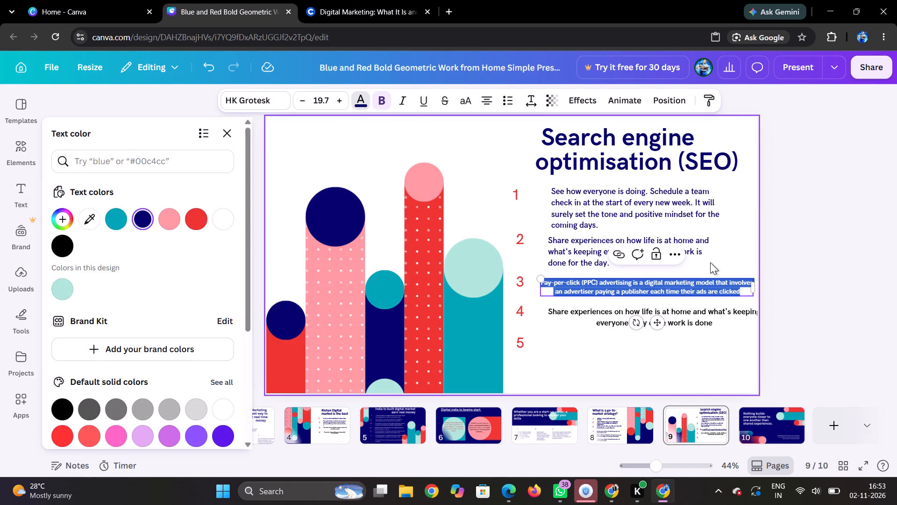
{"action": "left_click", "coordinate": [710, 262]}
{"action": "left_click", "coordinate": [761, 246]}
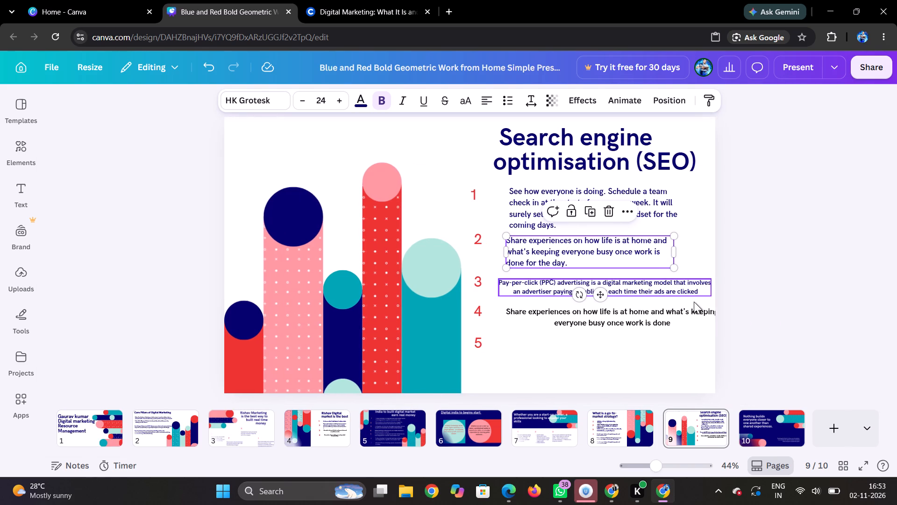
Break item 4's sentence after "keeping" so that it runs over two lines.
{"action": "left_click", "coordinate": [636, 325]}
{"action": "left_click", "coordinate": [636, 325]}
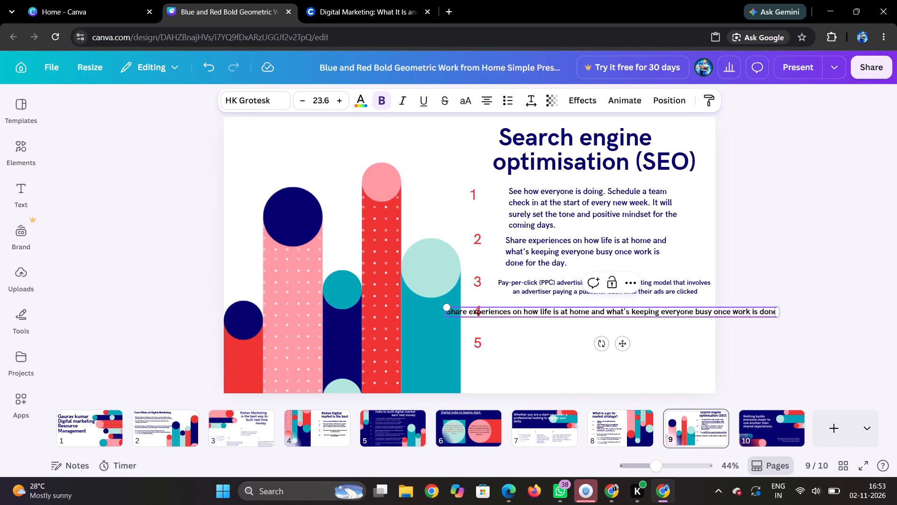
{"action": "left_click", "coordinate": [707, 316]}
{"action": "left_click", "coordinate": [658, 315]}
{"action": "key", "text": "Return"}
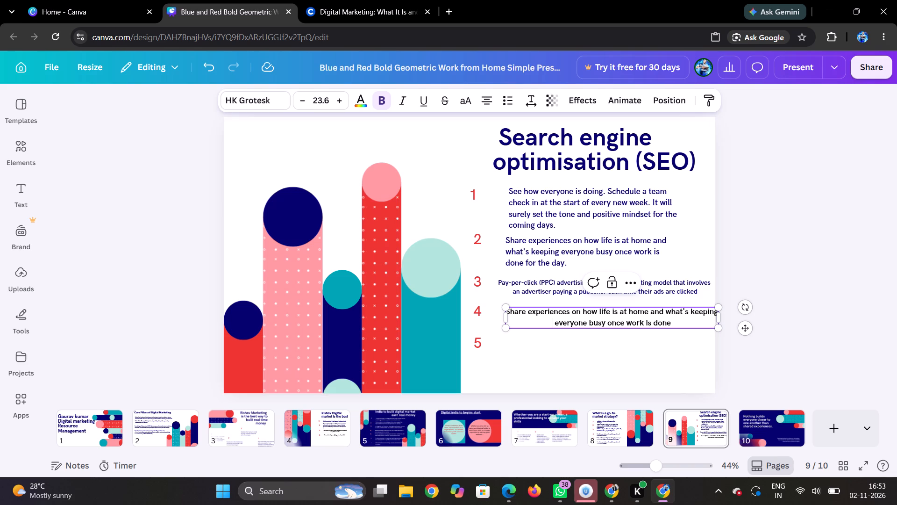
{"action": "left_click", "coordinate": [650, 314]}
Shift item 4's paragraph sideways until its starting edge lines up with the SEO heading's left edge.
{"action": "left_click_drag", "start_coordinate": [748, 331], "coordinate": [738, 331]}
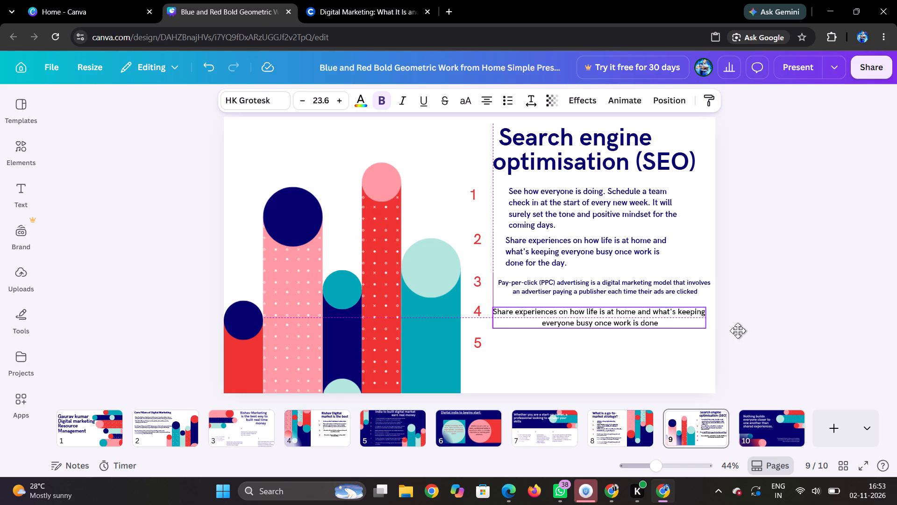
{"action": "left_click_drag", "start_coordinate": [738, 331], "coordinate": [738, 330]}
{"action": "left_click", "coordinate": [522, 327]}
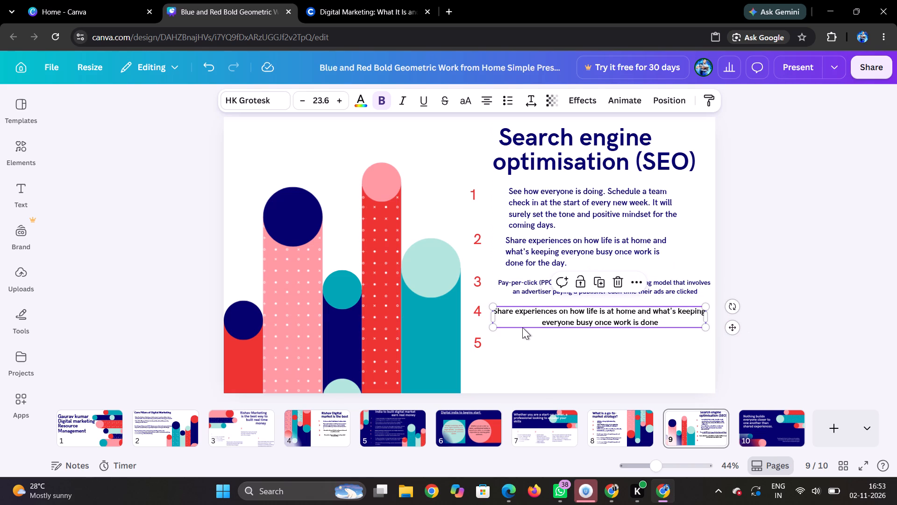
{"action": "left_click", "coordinate": [518, 336]}
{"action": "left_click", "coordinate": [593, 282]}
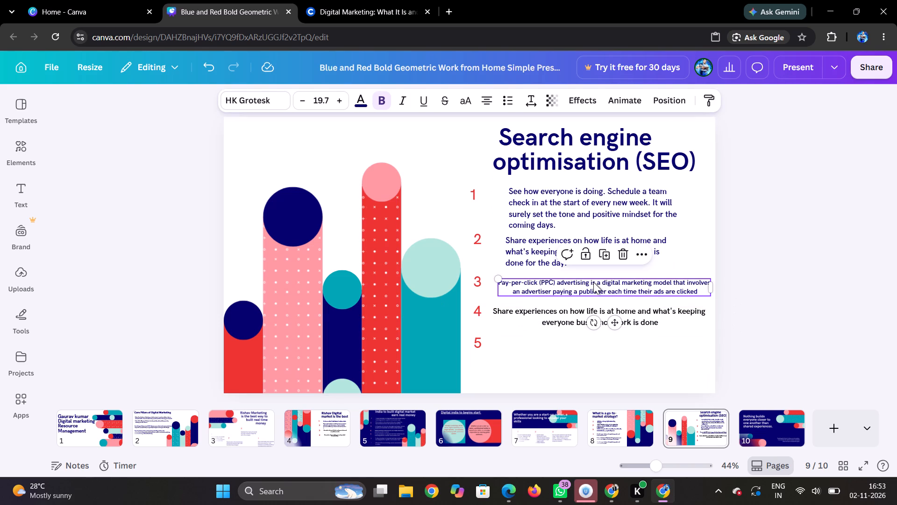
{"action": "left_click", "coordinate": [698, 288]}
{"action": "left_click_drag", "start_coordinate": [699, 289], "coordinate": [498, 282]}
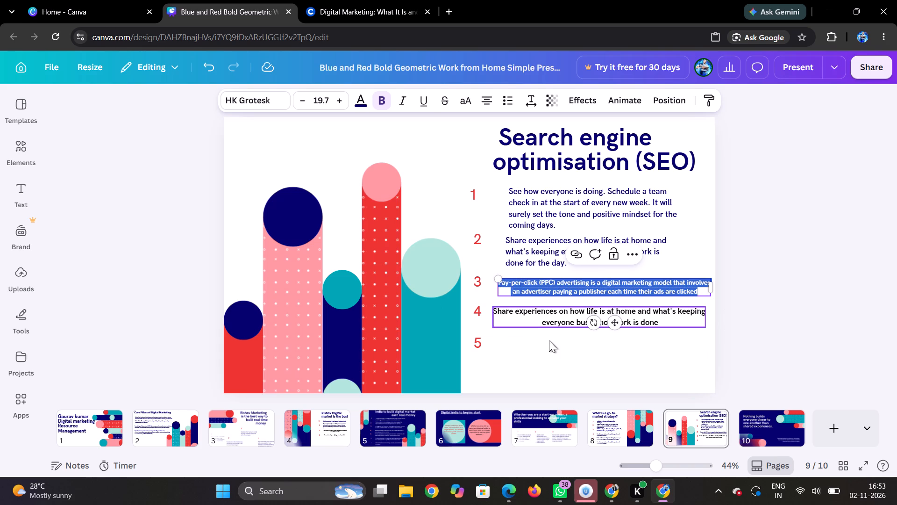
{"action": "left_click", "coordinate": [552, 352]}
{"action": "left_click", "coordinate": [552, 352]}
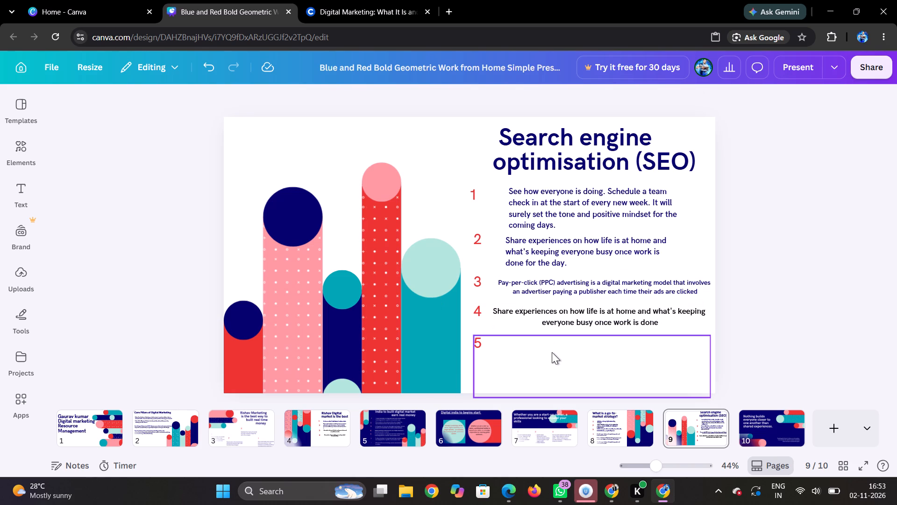
Go from the Coursera article back to the search results and open Equinet Academy's "How to Do Digital Marketing - A Beginner's Guide".
{"action": "left_click", "coordinate": [358, 0]}
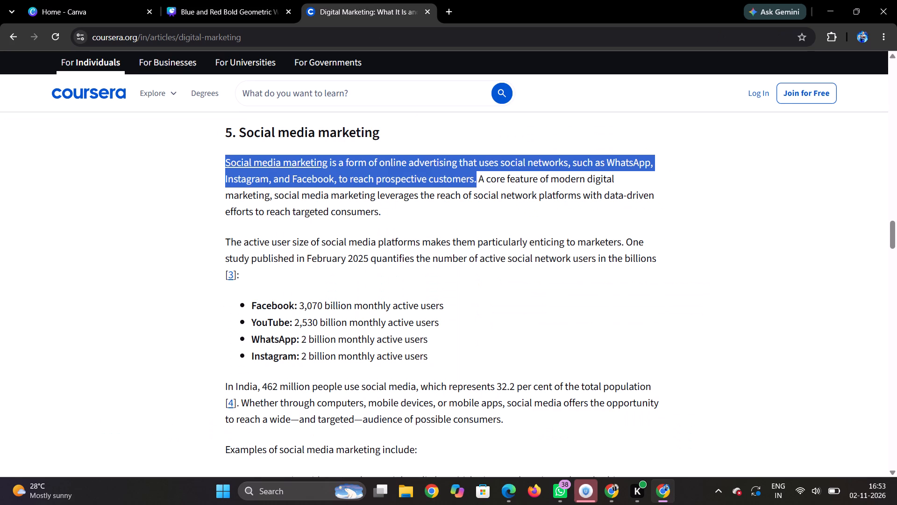
{"action": "scroll", "coordinate": [375, 199], "scroll_direction": "down", "scroll_amount": 9}
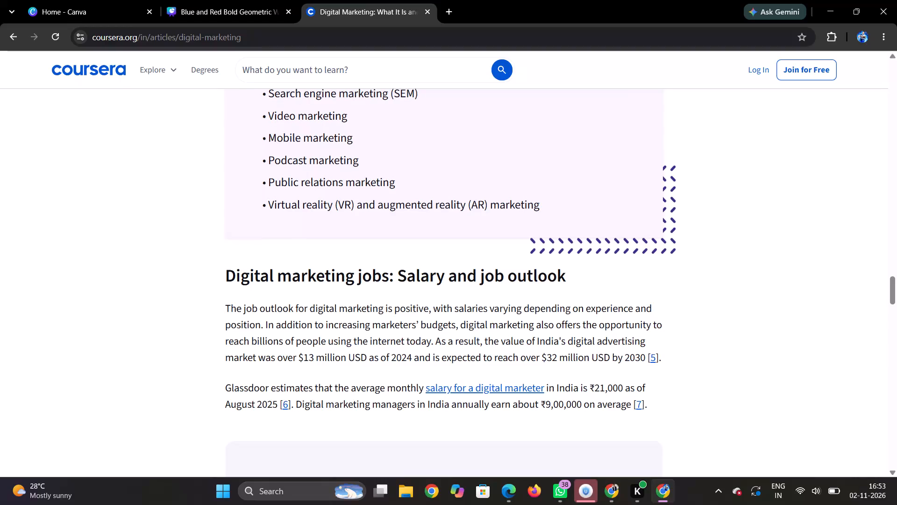
{"action": "scroll", "coordinate": [375, 199], "scroll_direction": "down", "scroll_amount": 3}
{"action": "left_click", "coordinate": [16, 31]}
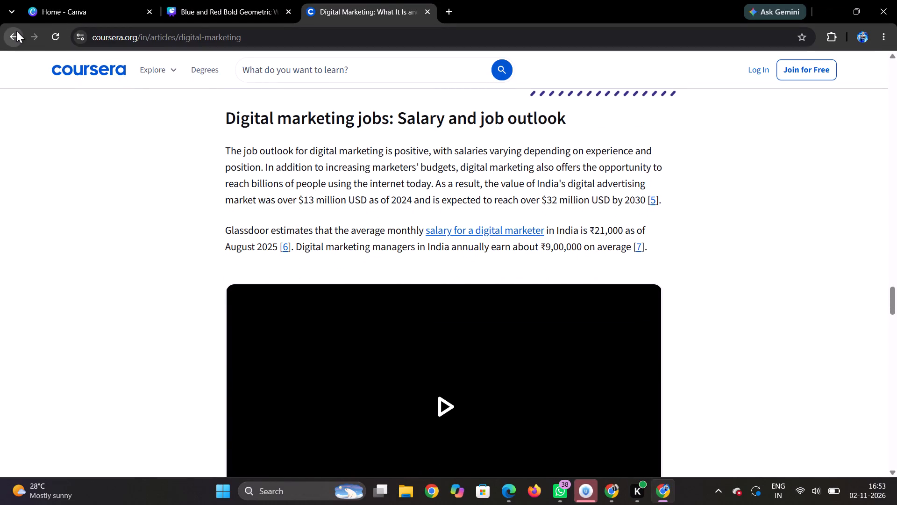
{"action": "scroll", "coordinate": [319, 328], "scroll_direction": "down", "scroll_amount": 3}
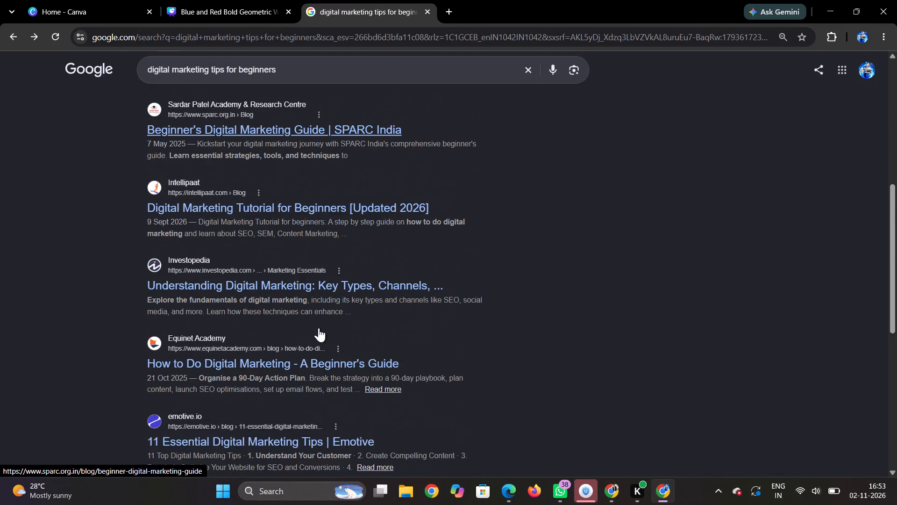
{"action": "scroll", "coordinate": [319, 328], "scroll_direction": "down", "scroll_amount": 4}
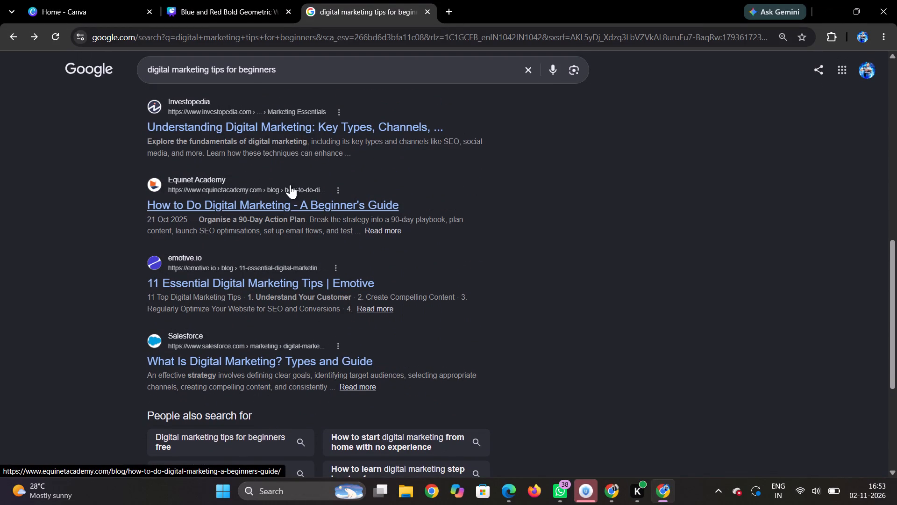
{"action": "left_click", "coordinate": [288, 203]}
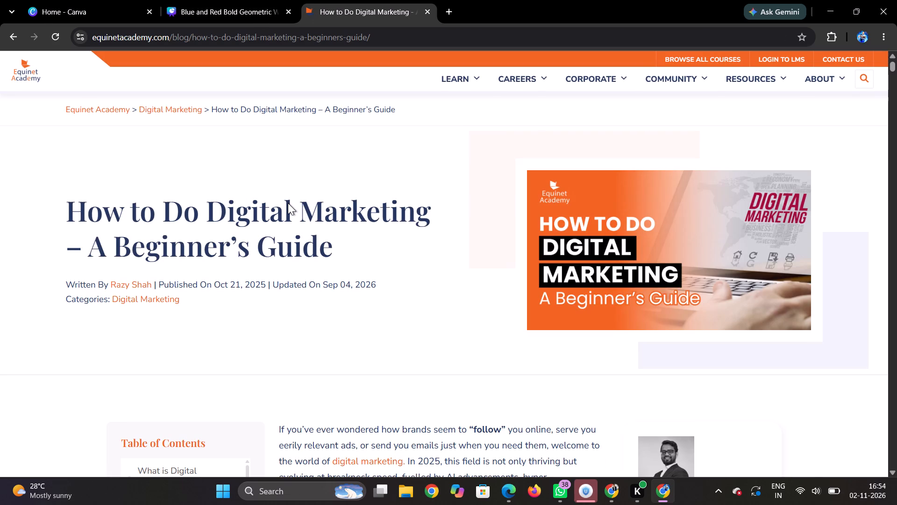
Look through the guide's introduction, definition and benefits sections for a short sentence to use for item 5.
{"action": "scroll", "coordinate": [400, 320], "scroll_direction": "down", "scroll_amount": 4}
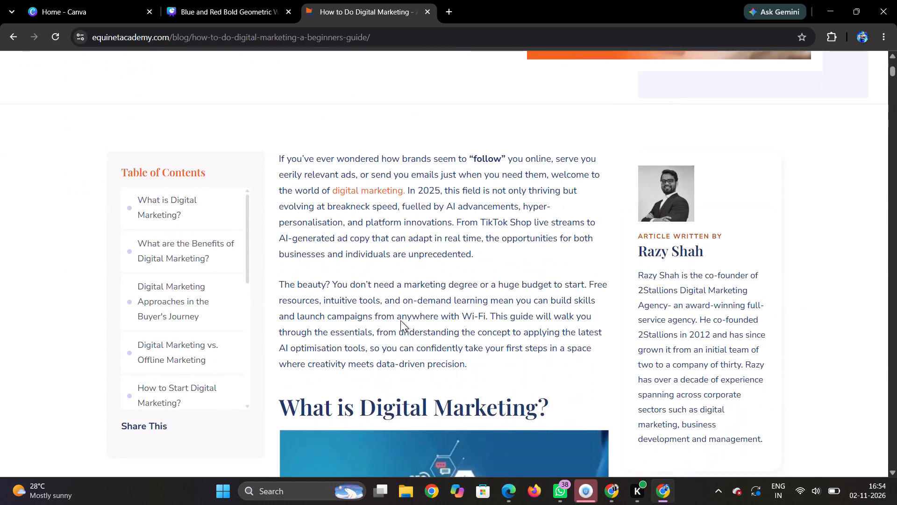
{"action": "scroll", "coordinate": [400, 320], "scroll_direction": "down", "scroll_amount": 7}
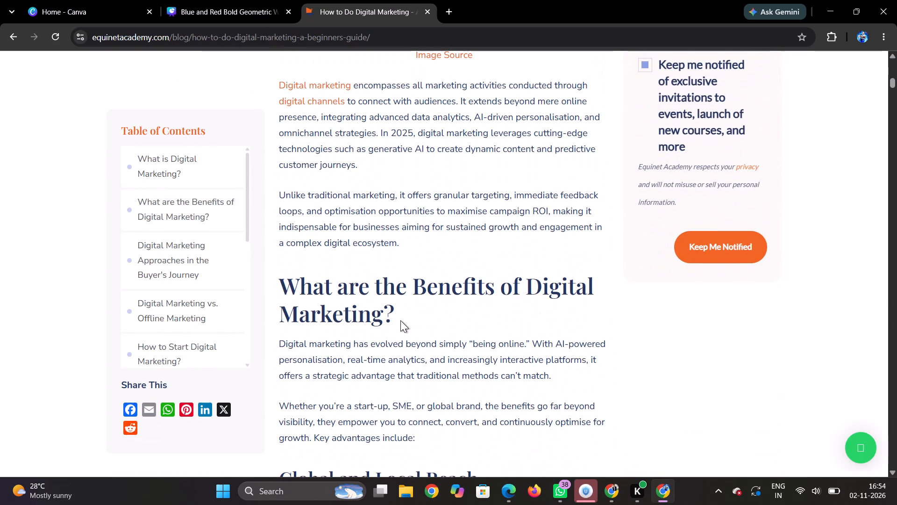
{"action": "scroll", "coordinate": [400, 320], "scroll_direction": "down", "scroll_amount": 1}
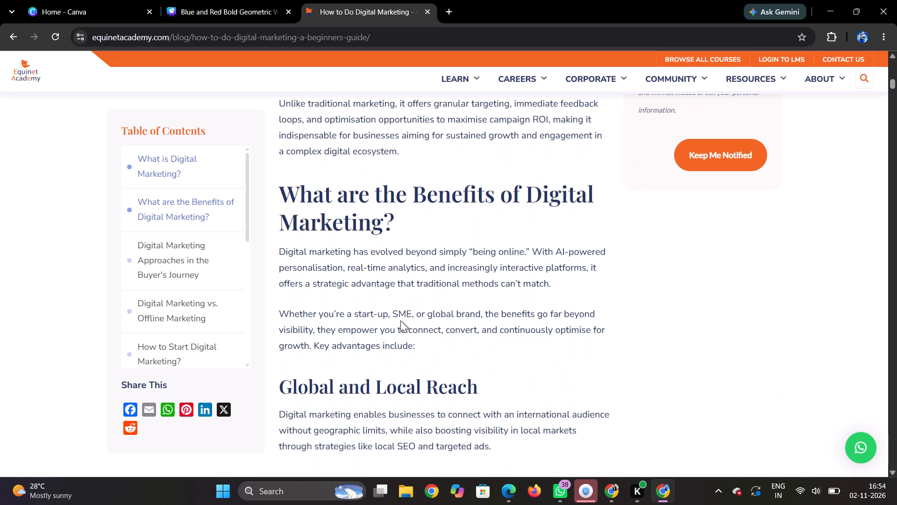
{"action": "scroll", "coordinate": [400, 320], "scroll_direction": "up", "scroll_amount": 1}
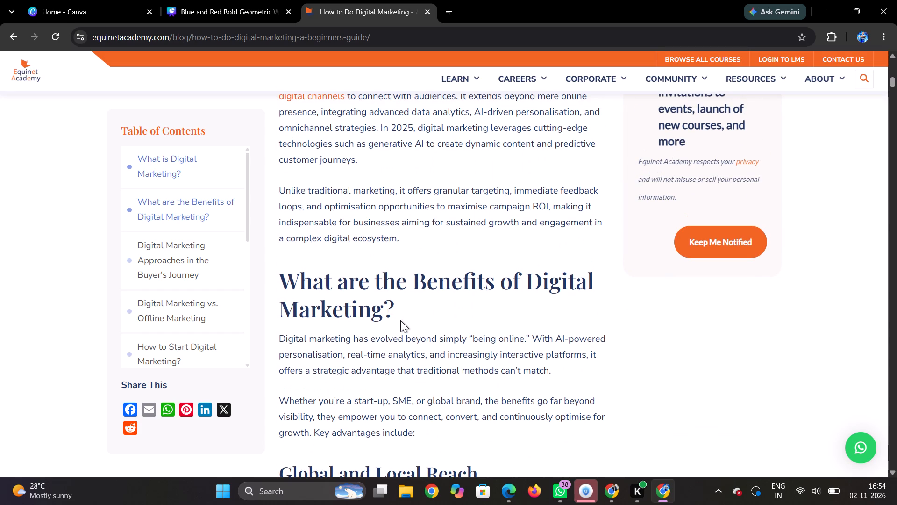
{"action": "scroll", "coordinate": [400, 320], "scroll_direction": "up", "scroll_amount": 2}
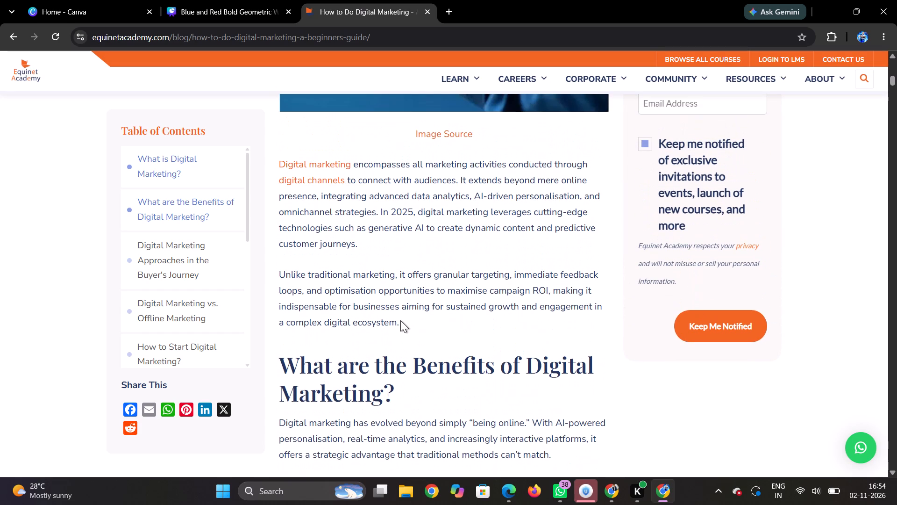
{"action": "left_click", "coordinate": [400, 320]}
{"action": "scroll", "coordinate": [400, 320], "scroll_direction": "up", "scroll_amount": 1}
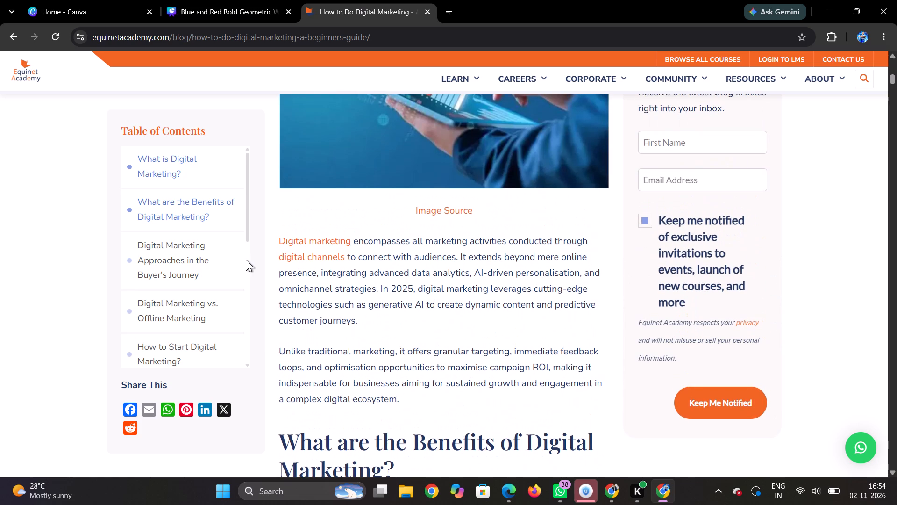
Copy the guide's sentence "Digital marketing encompasses all marketing activities conducted through digital channels to connect with audiences.".
{"action": "left_click_drag", "start_coordinate": [277, 239], "coordinate": [354, 244]}
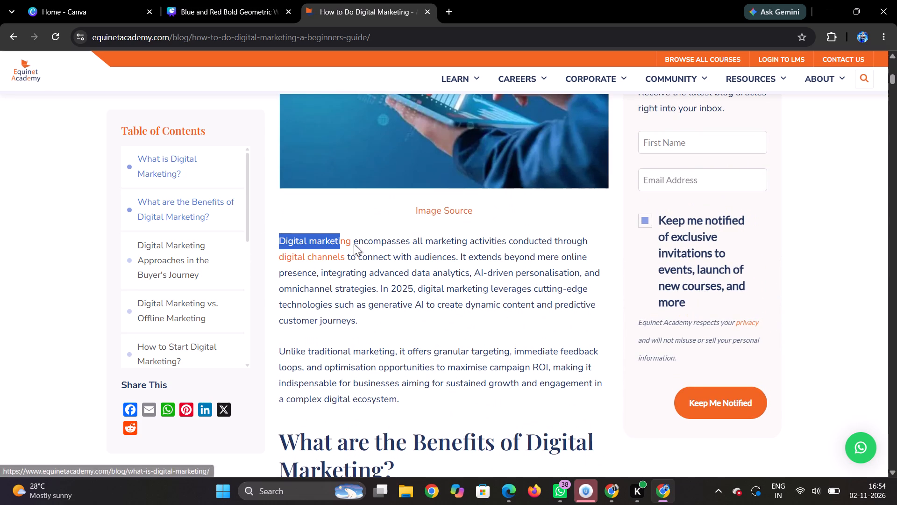
{"action": "left_click_drag", "start_coordinate": [354, 244], "coordinate": [457, 260]}
{"action": "right_click", "coordinate": [437, 253]}
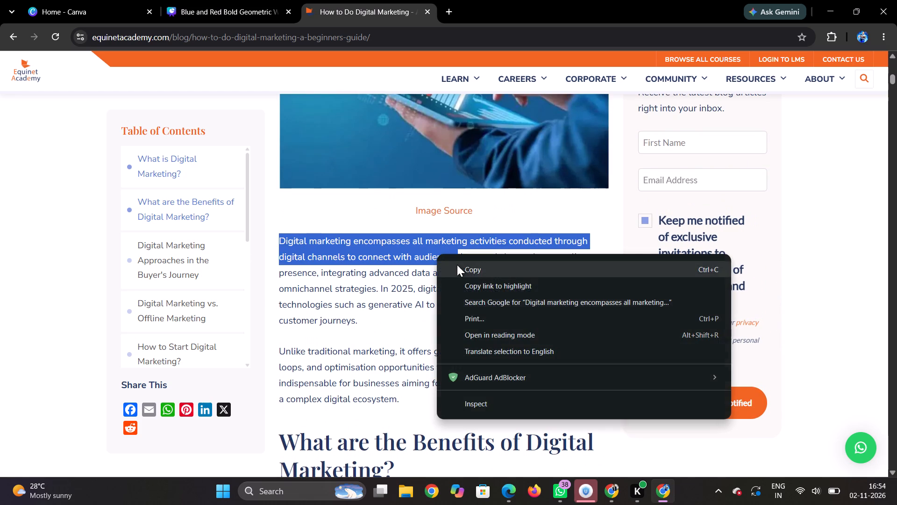
{"action": "left_click", "coordinate": [463, 267]}
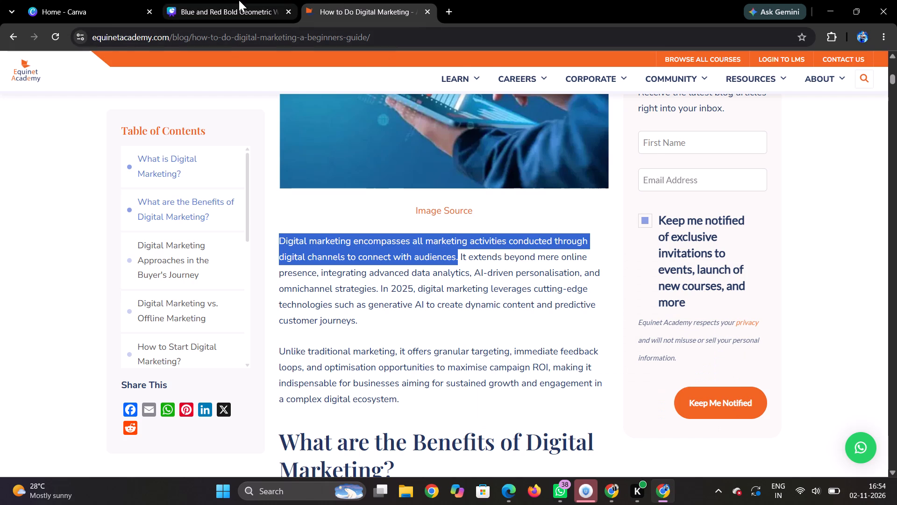
Return to the Canva presentation and paste the copied digital marketing sentence onto page 9 for item 5.
{"action": "left_click", "coordinate": [239, 0]}
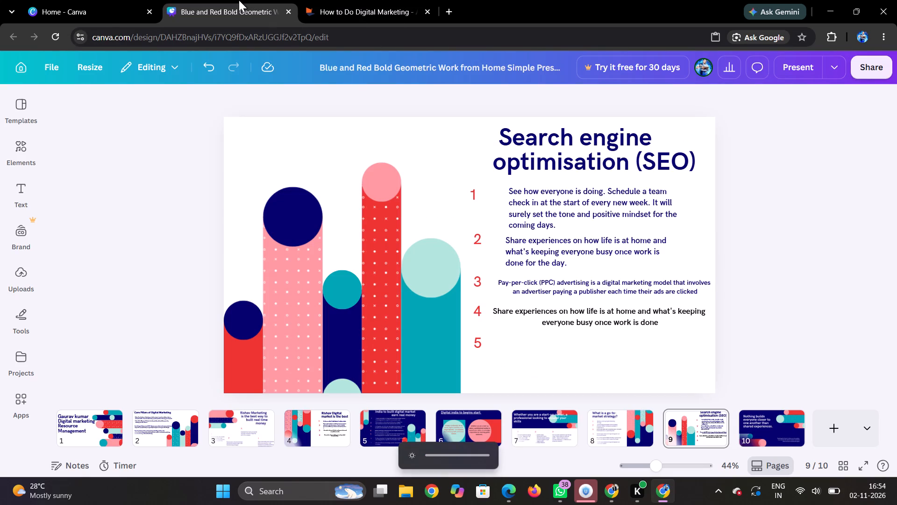
{"action": "left_click", "coordinate": [517, 367]}
{"action": "left_click", "coordinate": [504, 347]}
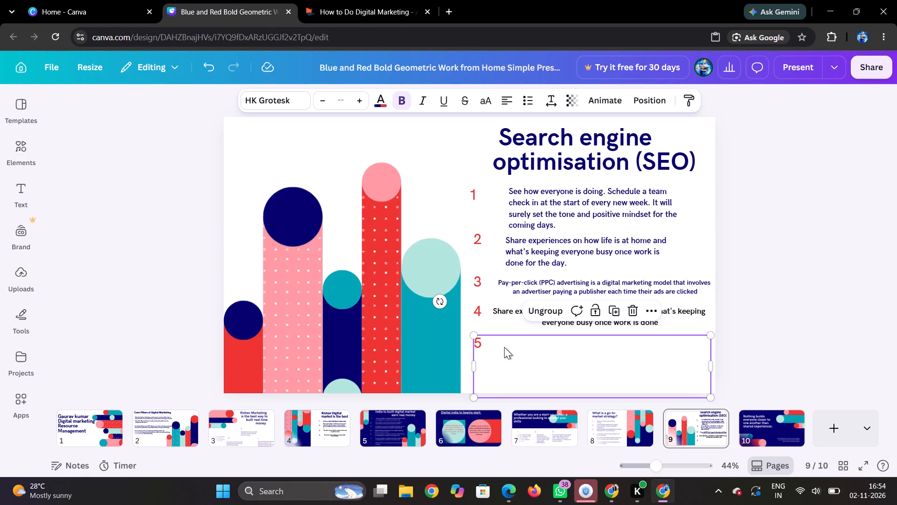
{"action": "left_click", "coordinate": [495, 339]}
{"action": "left_click", "coordinate": [490, 339]}
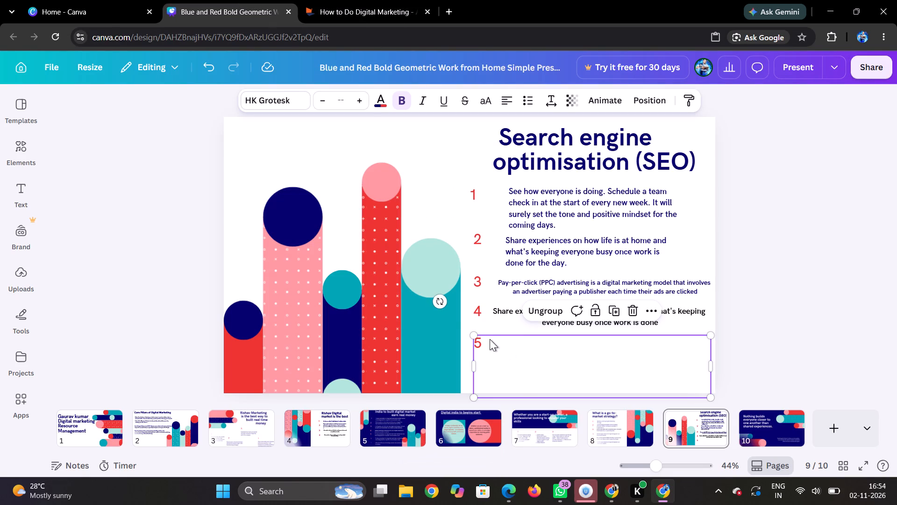
{"action": "left_click", "coordinate": [490, 339]}
{"action": "double_click", "coordinate": [529, 359]}
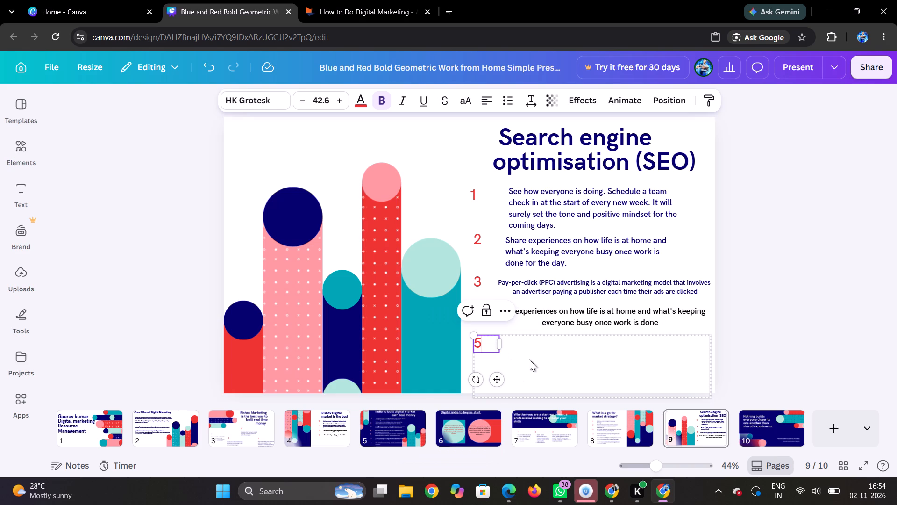
{"action": "right_click", "coordinate": [518, 339]}
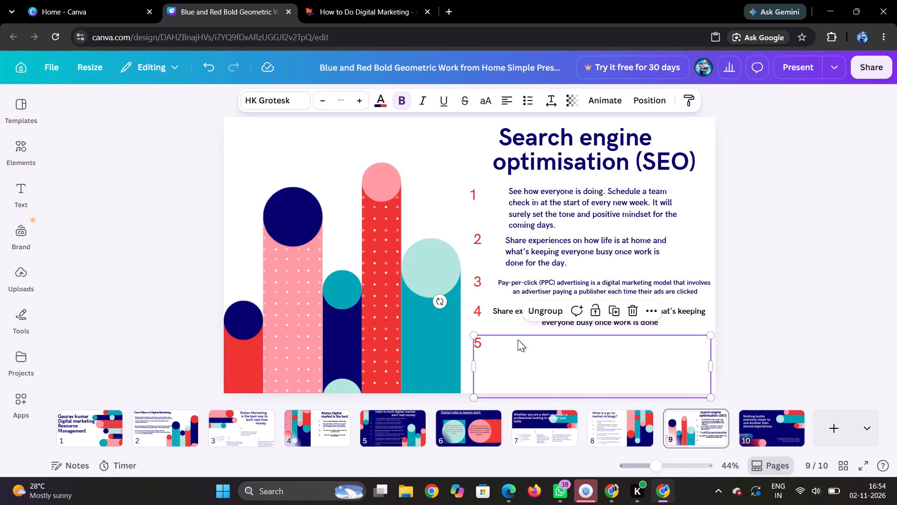
{"action": "left_click", "coordinate": [561, 201]}
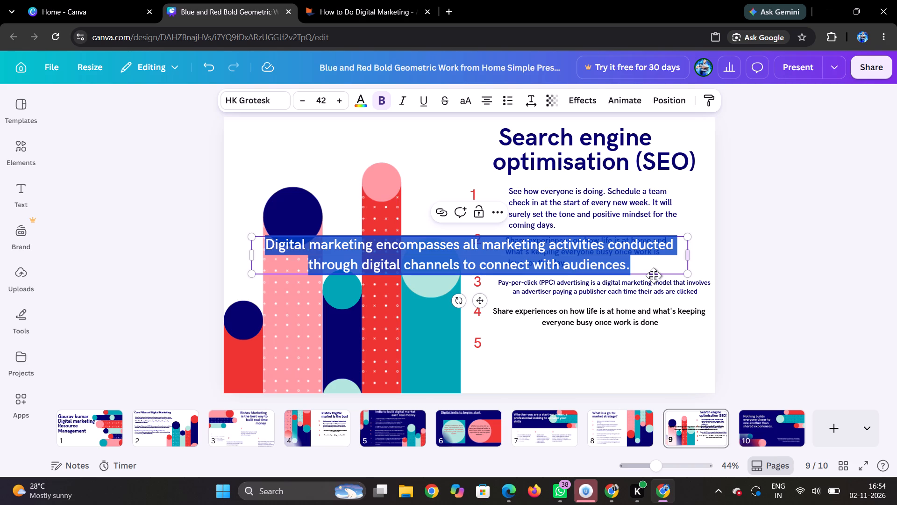
Scale the pasted digital marketing sentence on page 9 down to a font size of about 24.1.
{"action": "left_click_drag", "start_coordinate": [654, 275], "coordinate": [839, 382]}
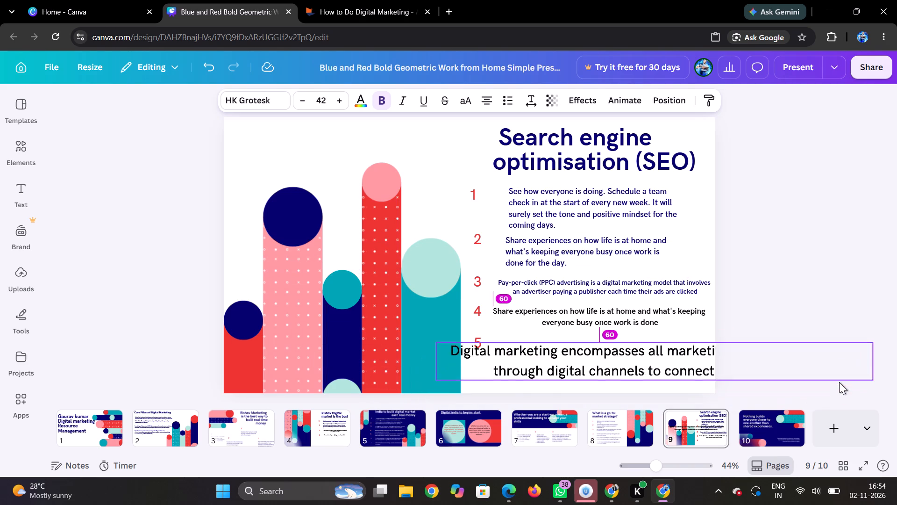
{"action": "left_click_drag", "start_coordinate": [839, 382], "coordinate": [604, 248]}
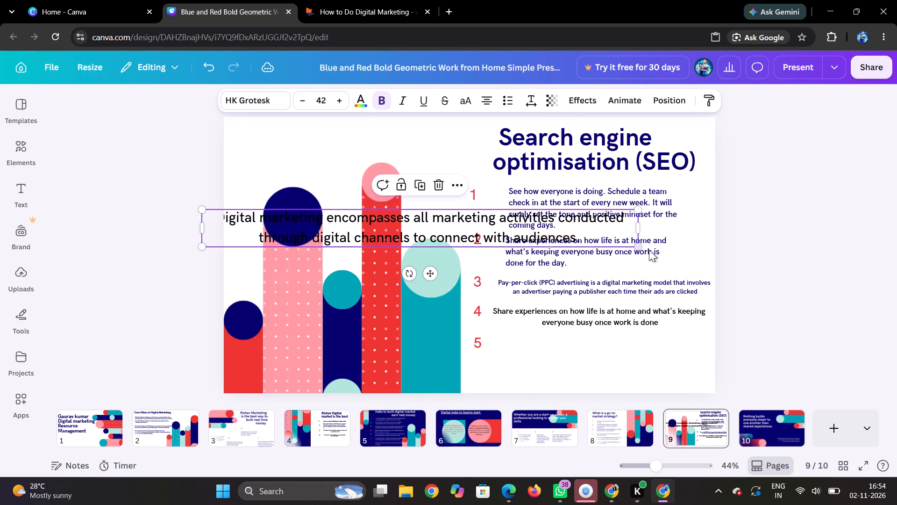
{"action": "left_click_drag", "start_coordinate": [641, 245], "coordinate": [513, 220]}
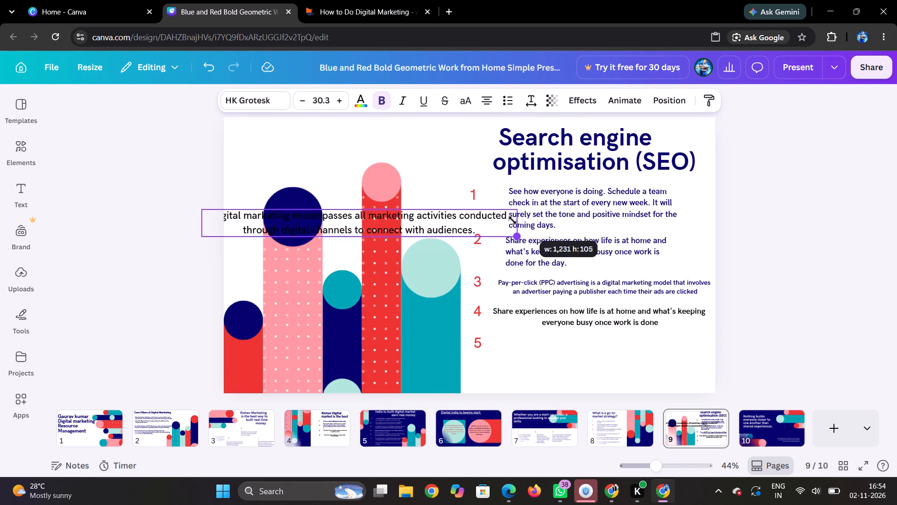
{"action": "left_click_drag", "start_coordinate": [513, 220], "coordinate": [502, 219]}
{"action": "left_click_drag", "start_coordinate": [471, 227], "coordinate": [619, 323]}
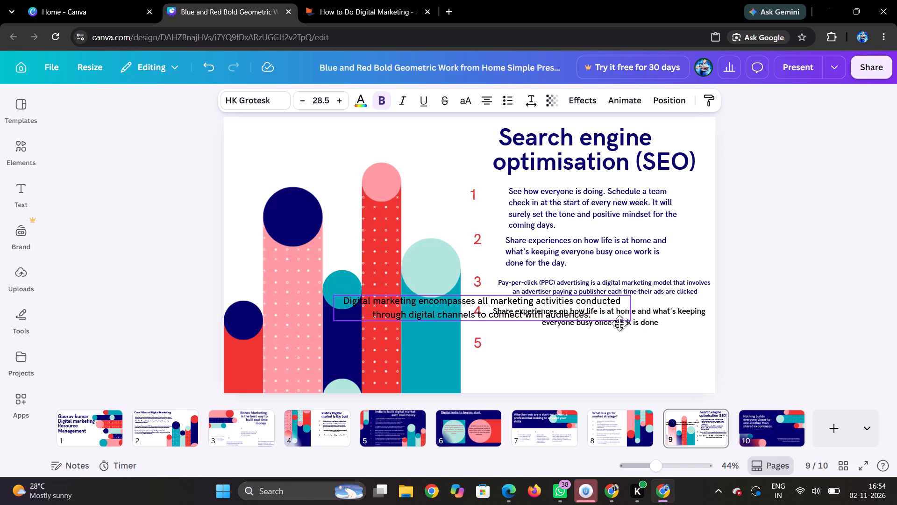
{"action": "left_click_drag", "start_coordinate": [619, 323], "coordinate": [719, 348]}
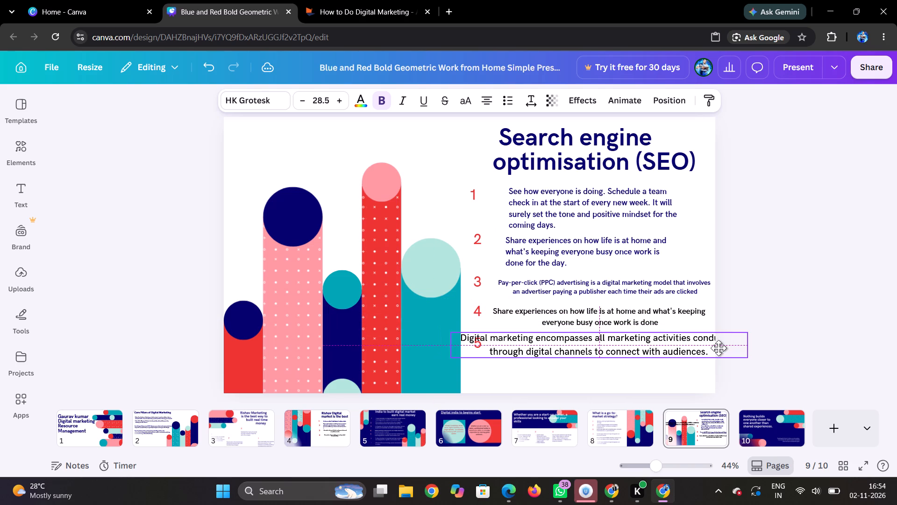
{"action": "left_click_drag", "start_coordinate": [719, 348], "coordinate": [719, 355]}
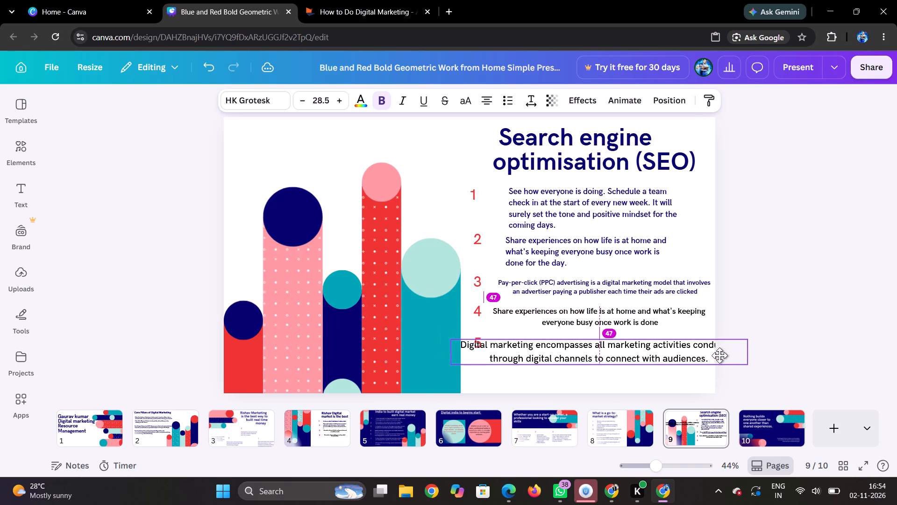
{"action": "left_click_drag", "start_coordinate": [719, 355], "coordinate": [536, 162]}
{"action": "left_click_drag", "start_coordinate": [416, 156], "coordinate": [370, 157]}
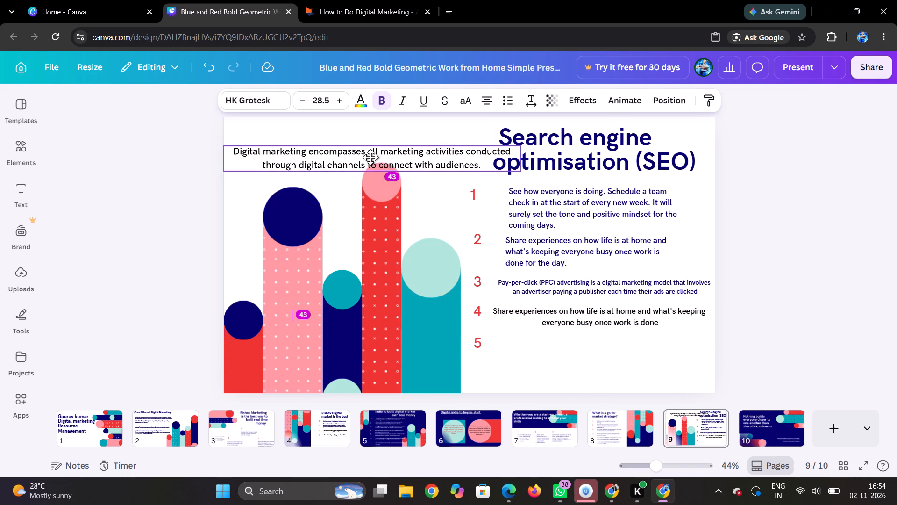
{"action": "left_click_drag", "start_coordinate": [370, 157], "coordinate": [370, 157]}
{"action": "left_click_drag", "start_coordinate": [517, 170], "coordinate": [470, 183]}
Place the reduced sentence beside number 5, just below the item 4 text.
{"action": "left_click_drag", "start_coordinate": [434, 156], "coordinate": [699, 325]}
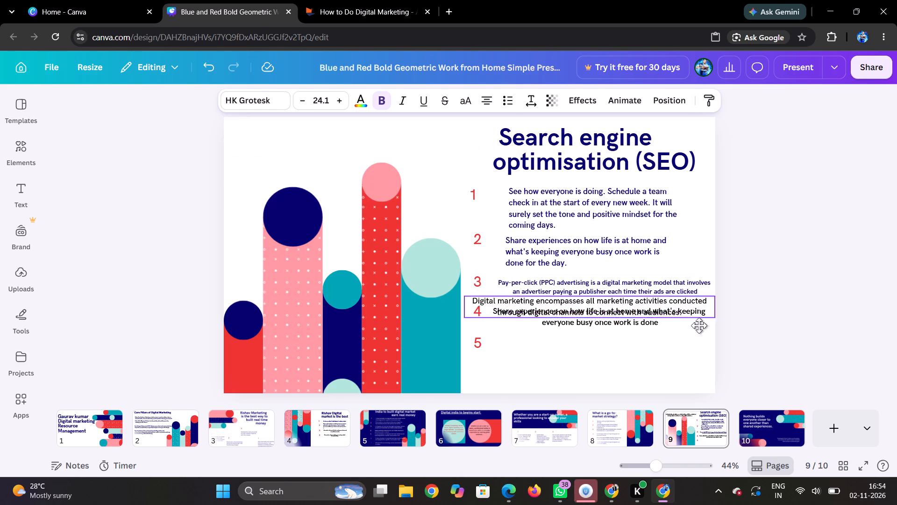
{"action": "left_click_drag", "start_coordinate": [699, 325], "coordinate": [703, 354]}
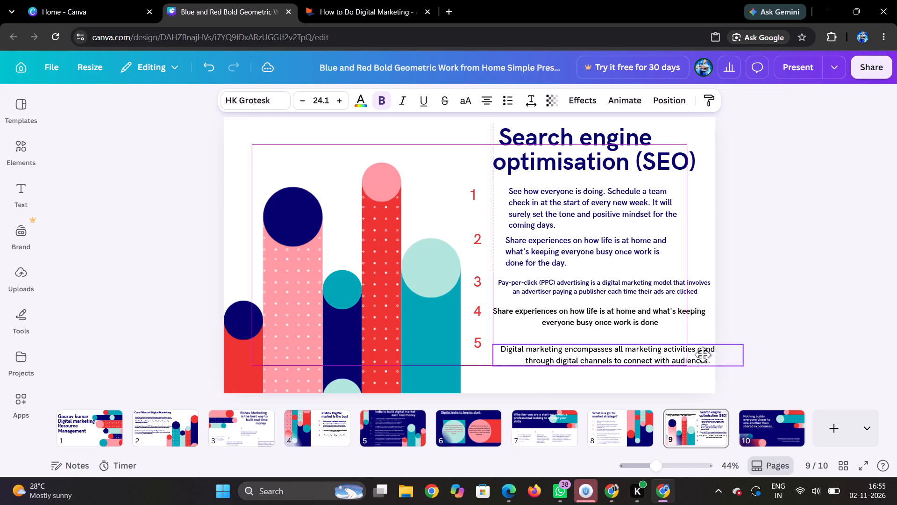
{"action": "left_click_drag", "start_coordinate": [703, 354], "coordinate": [701, 346]}
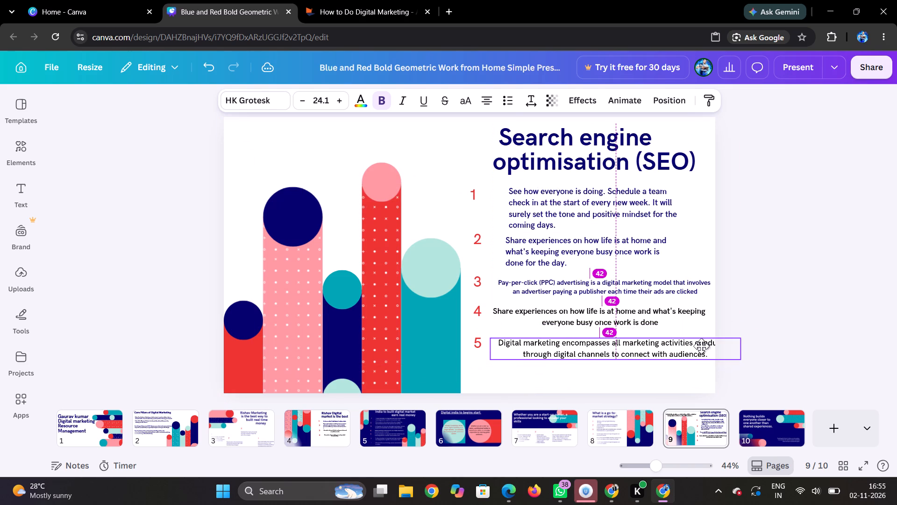
{"action": "left_click_drag", "start_coordinate": [701, 346], "coordinate": [701, 344]}
{"action": "left_click", "coordinate": [707, 349]}
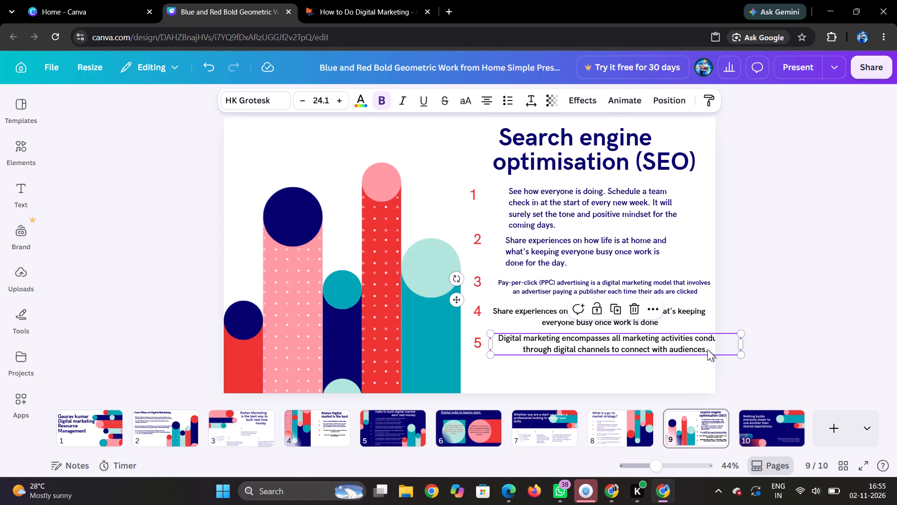
Break the item 5 sentence after "conducted" and line up its left edge with the item 4 text.
{"action": "left_click", "coordinate": [667, 338]}
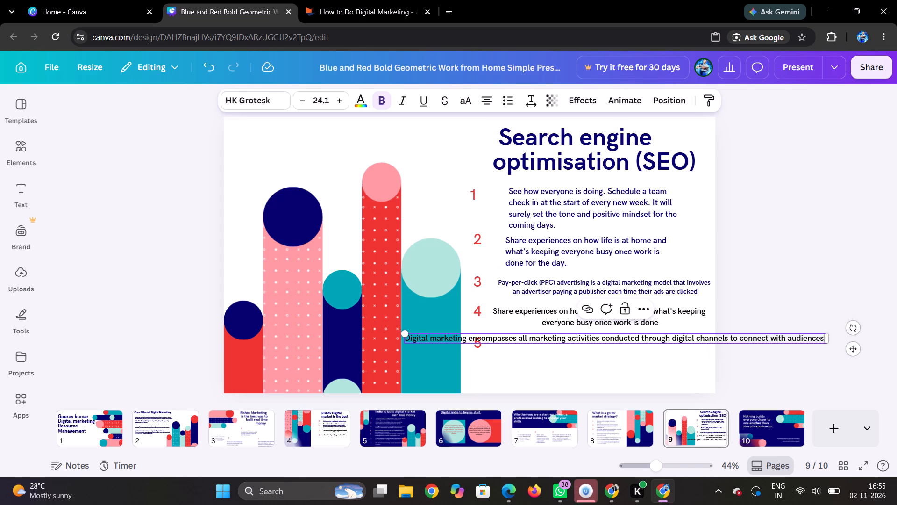
{"action": "left_click", "coordinate": [639, 337]}
{"action": "key", "text": "Return"}
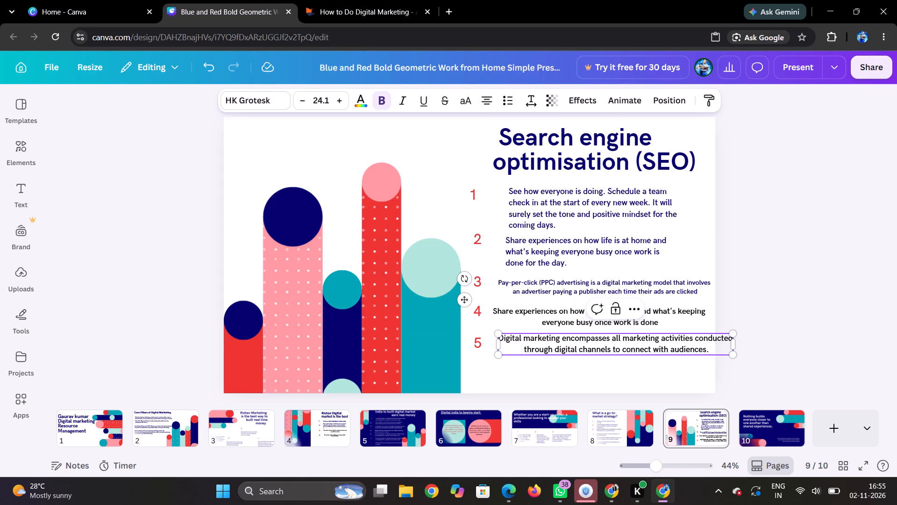
{"action": "left_click", "coordinate": [714, 342]}
{"action": "left_click_drag", "start_coordinate": [697, 332], "coordinate": [697, 333]}
{"action": "left_click_drag", "start_coordinate": [697, 333], "coordinate": [693, 339]}
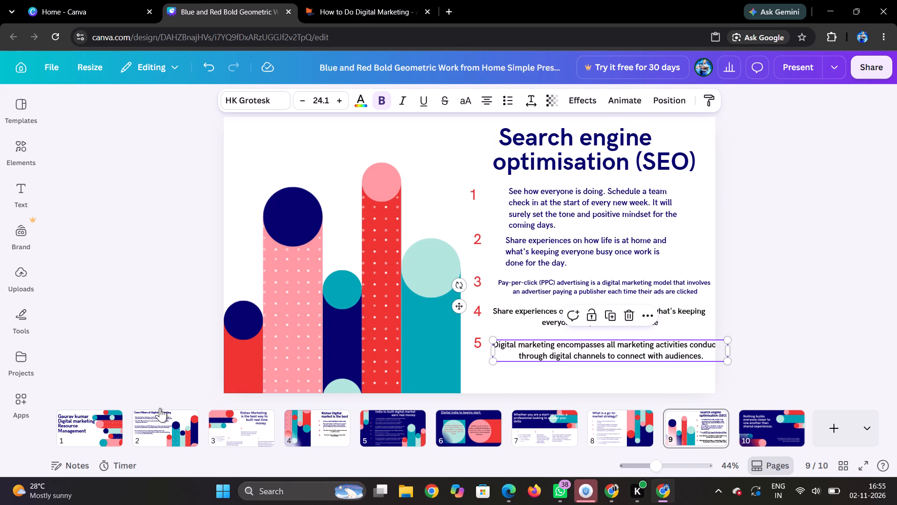
On page 3, try the title lower over the numbered list and return it to the top beside the geometric shapes.
{"action": "left_click", "coordinate": [265, 439]}
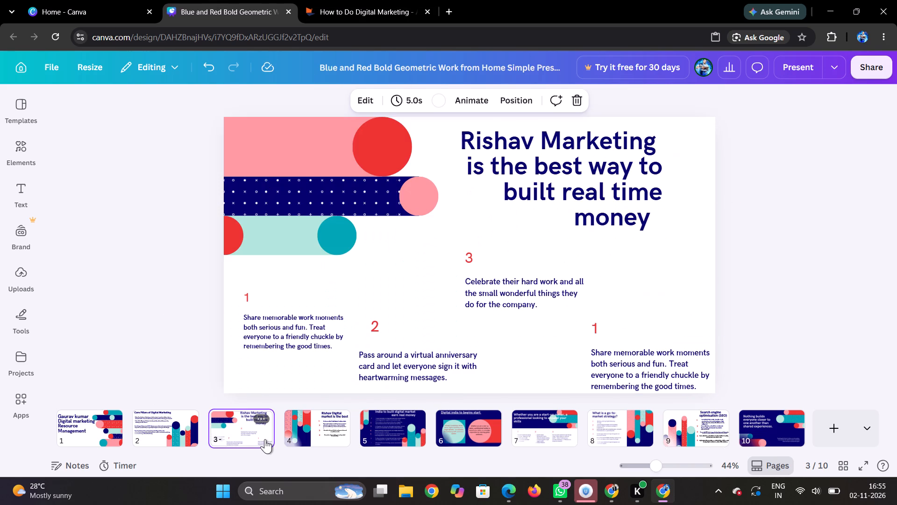
{"action": "left_click", "coordinate": [588, 173]}
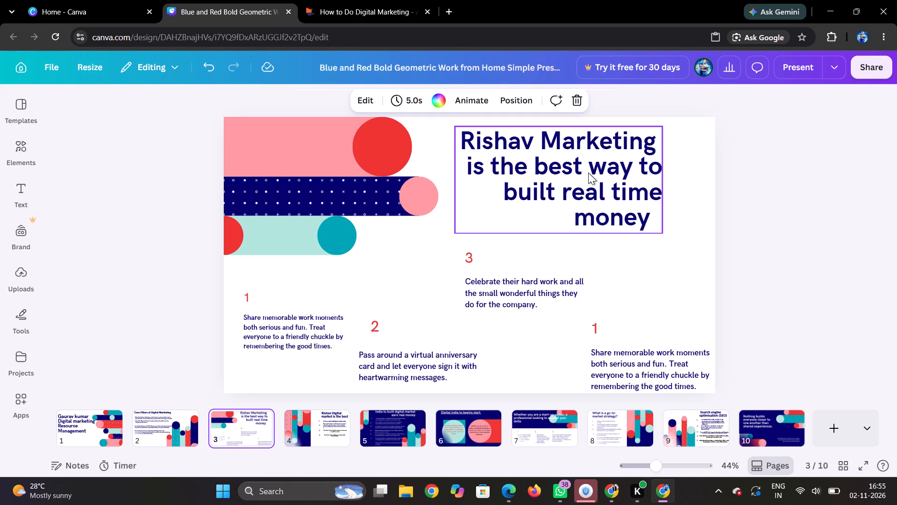
{"action": "left_click_drag", "start_coordinate": [559, 180], "coordinate": [456, 299]}
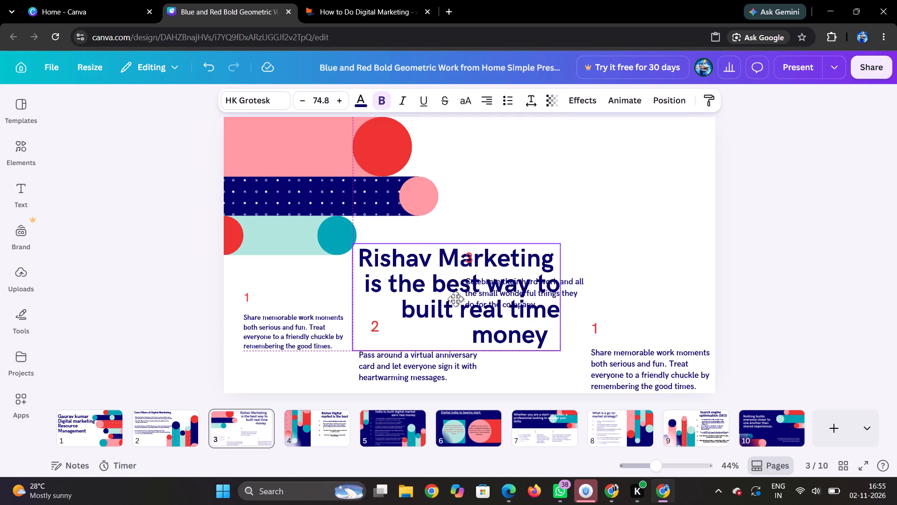
{"action": "left_click_drag", "start_coordinate": [456, 299], "coordinate": [431, 324]}
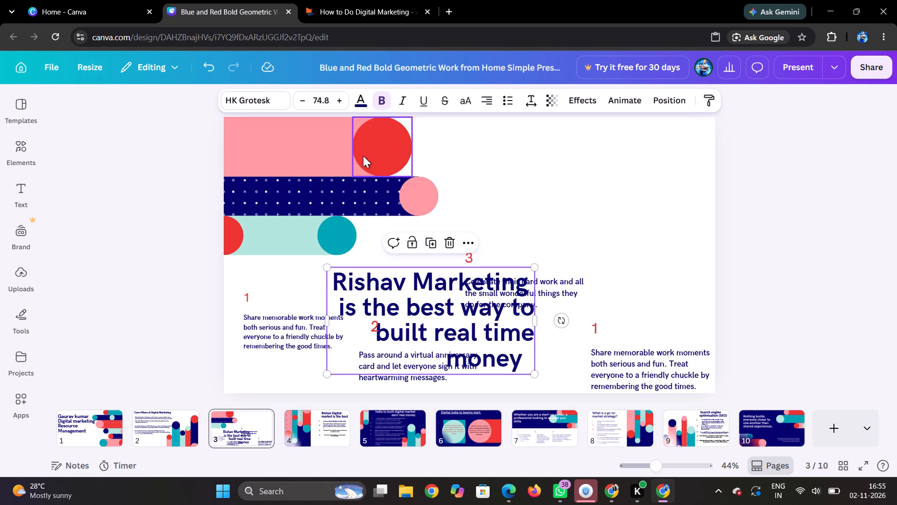
{"action": "left_click", "coordinate": [405, 325]}
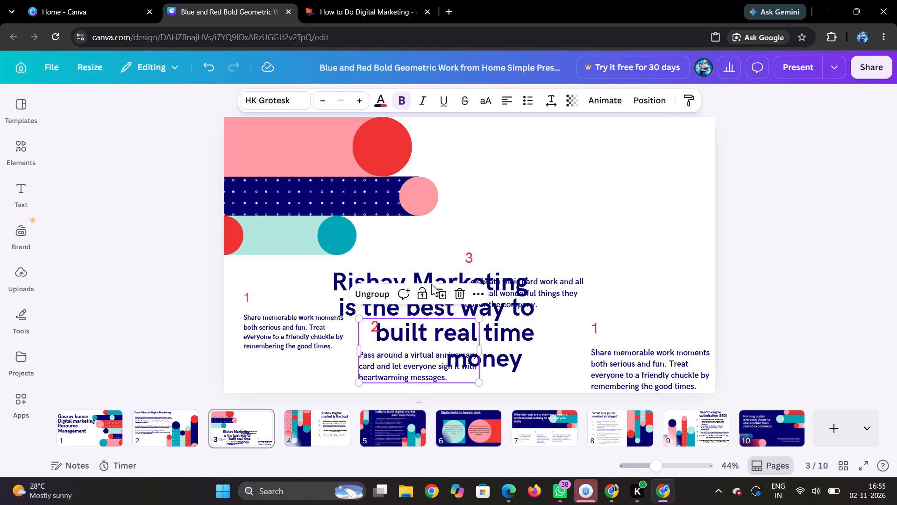
{"action": "left_click", "coordinate": [431, 284]}
{"action": "left_click", "coordinate": [382, 283]}
{"action": "left_click", "coordinate": [387, 270]}
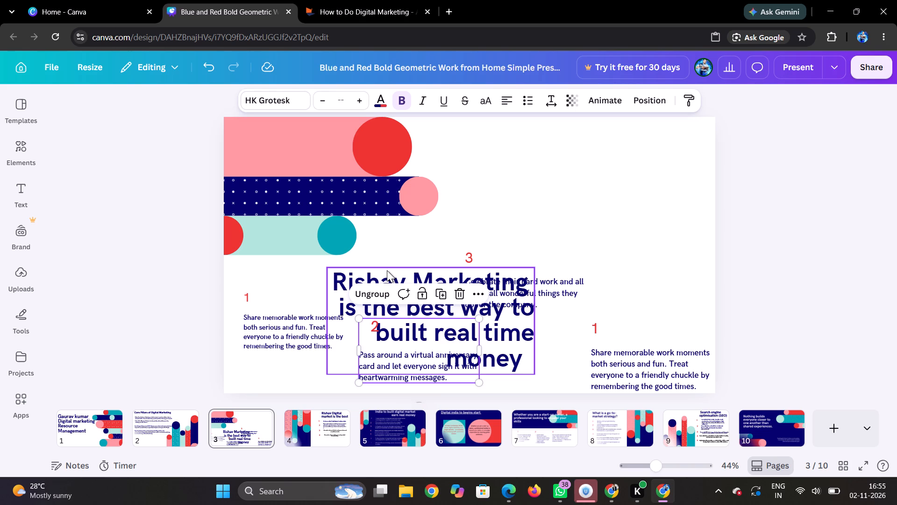
{"action": "left_click_drag", "start_coordinate": [387, 270], "coordinate": [473, 125]}
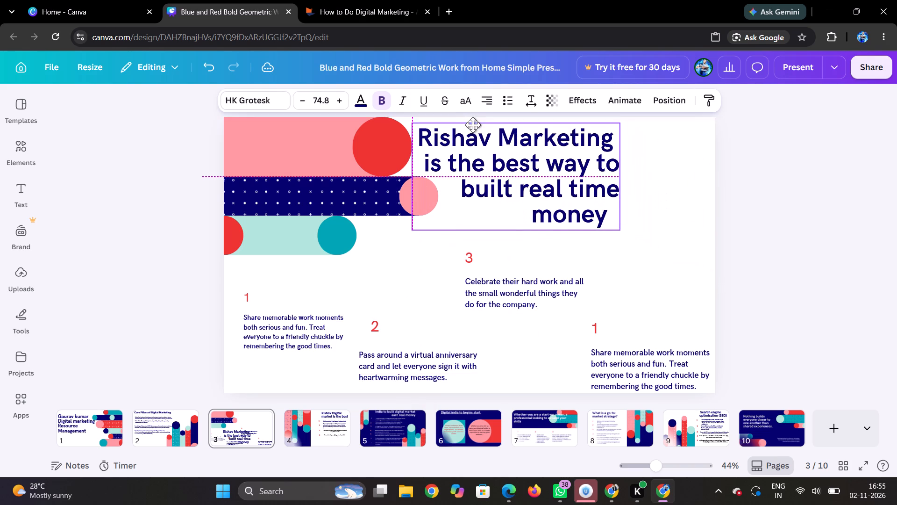
{"action": "left_click_drag", "start_coordinate": [473, 125], "coordinate": [473, 125]}
Widen the page 3 title's text box slightly, keeping four lines, and place it near the slide's upper-right corner.
{"action": "left_click_drag", "start_coordinate": [625, 180], "coordinate": [668, 177]}
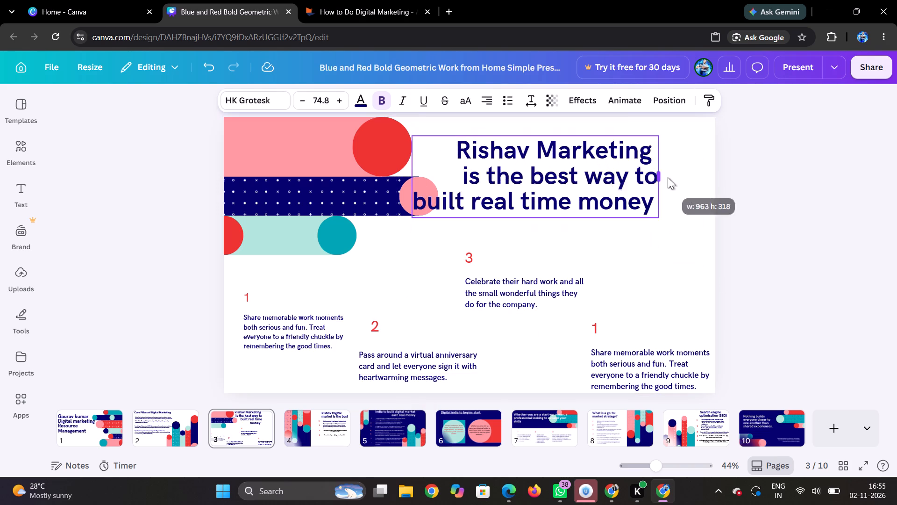
{"action": "left_click_drag", "start_coordinate": [668, 177], "coordinate": [629, 149]}
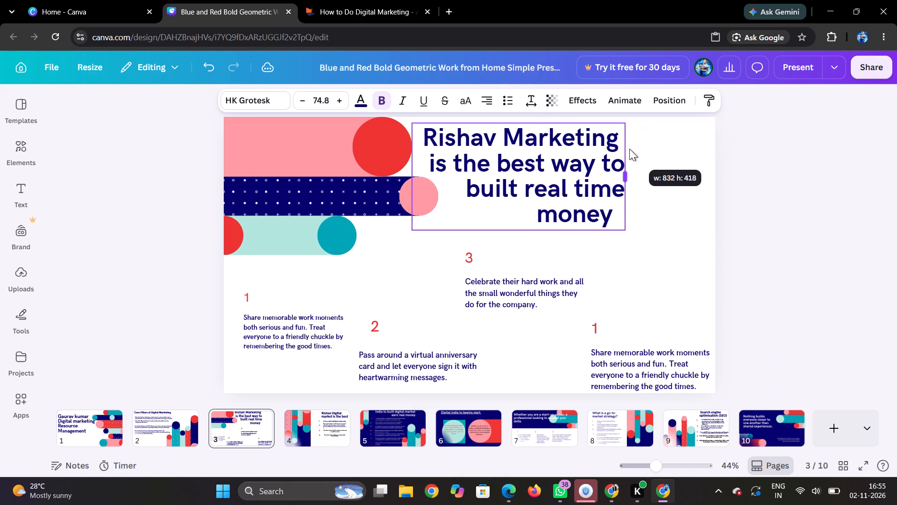
{"action": "left_click_drag", "start_coordinate": [629, 149], "coordinate": [660, 155]}
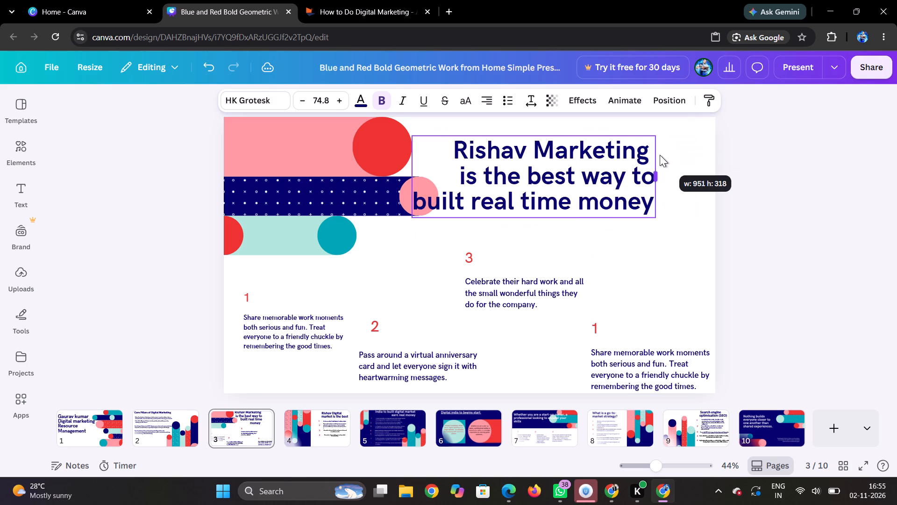
{"action": "left_click_drag", "start_coordinate": [660, 155], "coordinate": [651, 148]}
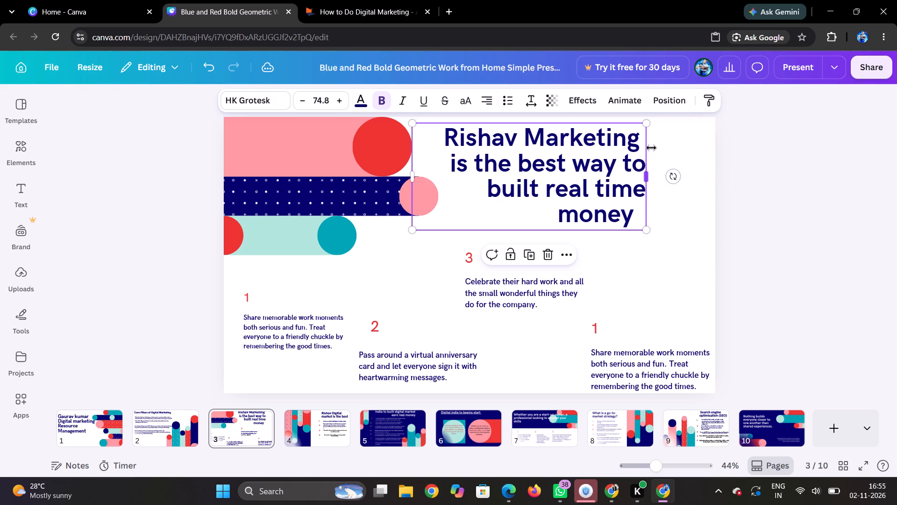
{"action": "left_click_drag", "start_coordinate": [612, 148], "coordinate": [700, 126]}
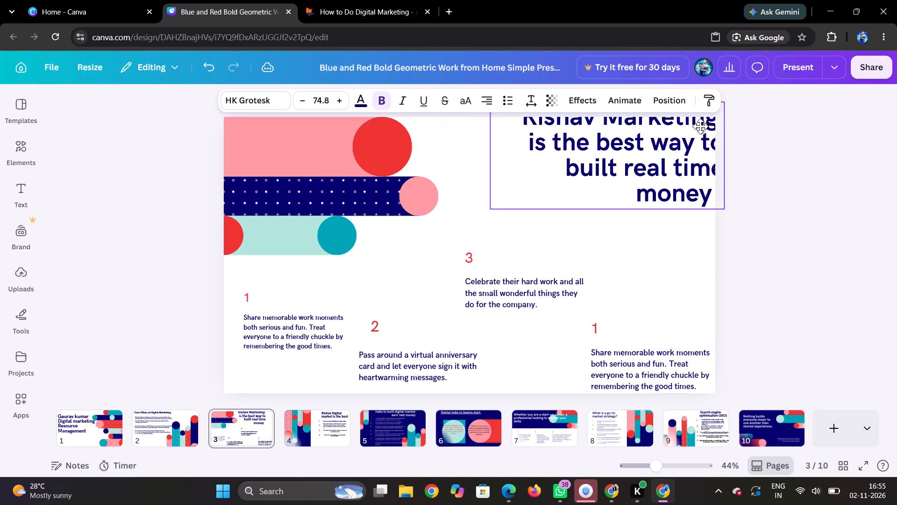
{"action": "left_click_drag", "start_coordinate": [700, 126], "coordinate": [657, 142]}
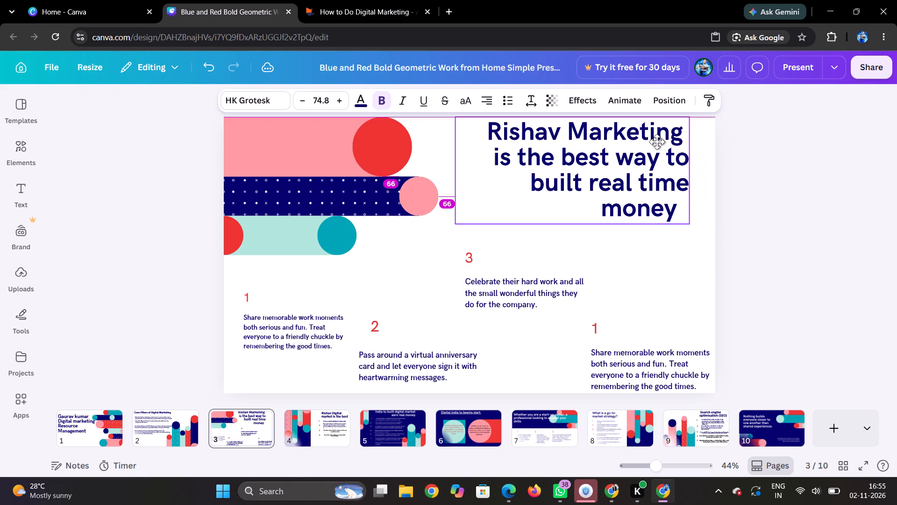
{"action": "left_click_drag", "start_coordinate": [657, 142], "coordinate": [662, 145]}
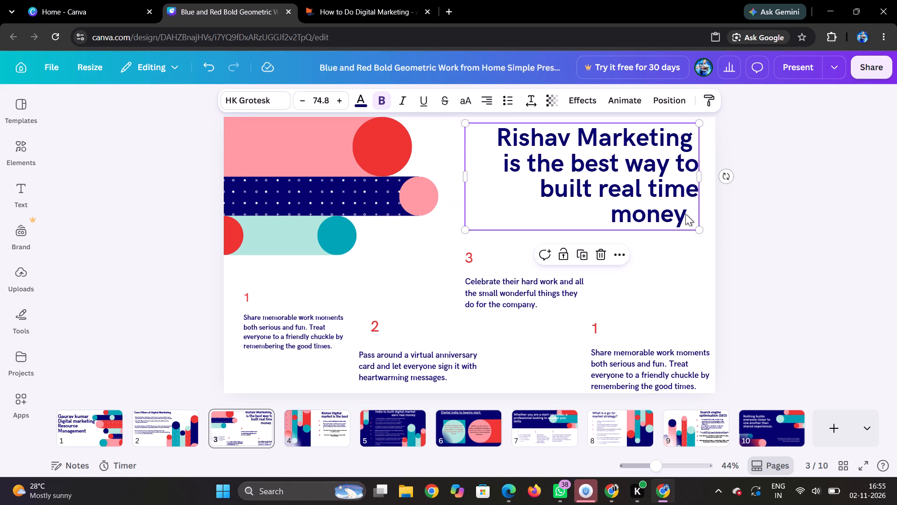
Change the whole page 3 title from right-aligned to justified text.
{"action": "left_click", "coordinate": [685, 214]}
{"action": "left_click_drag", "start_coordinate": [685, 214], "coordinate": [485, 123]}
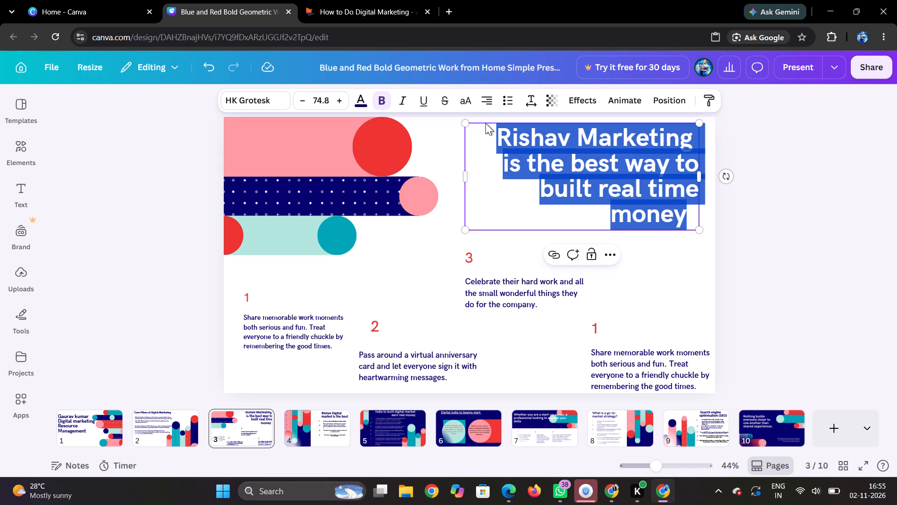
{"action": "left_click", "coordinate": [492, 101]}
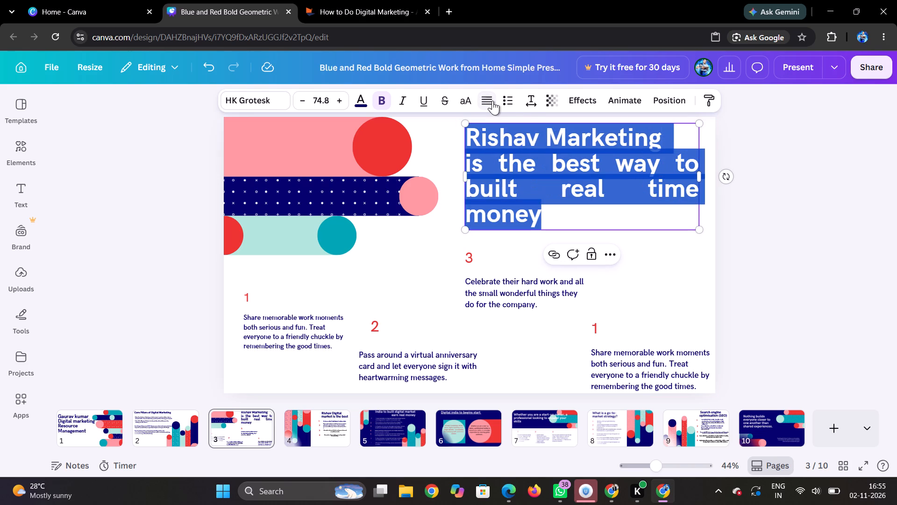
{"action": "left_click", "coordinate": [620, 270]}
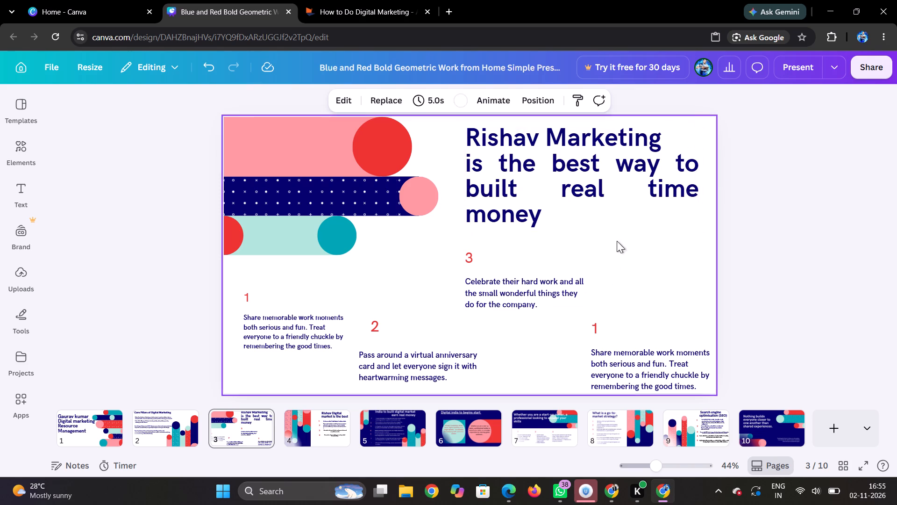
Shift the justified title left until its box meets the edge of the small pink circle.
{"action": "left_click", "coordinate": [617, 228]}
{"action": "left_click_drag", "start_coordinate": [624, 204], "coordinate": [608, 204]}
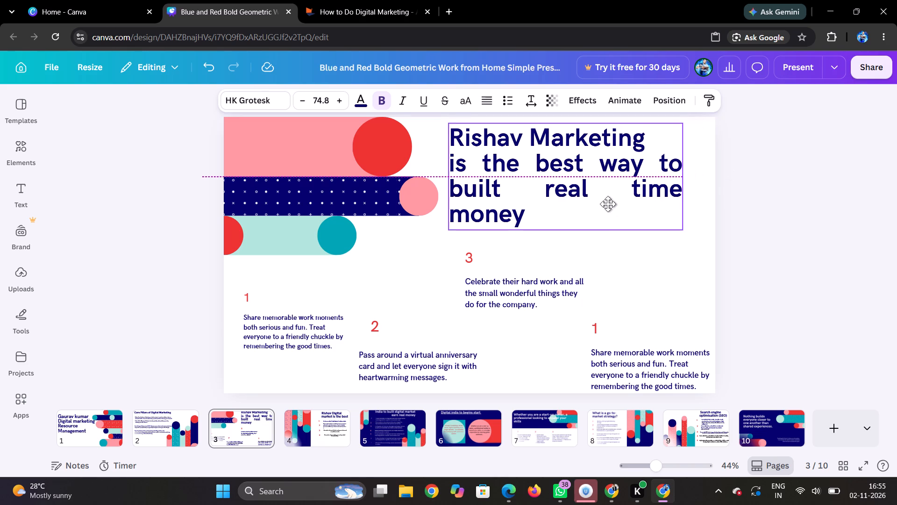
{"action": "left_click_drag", "start_coordinate": [608, 204], "coordinate": [601, 204]}
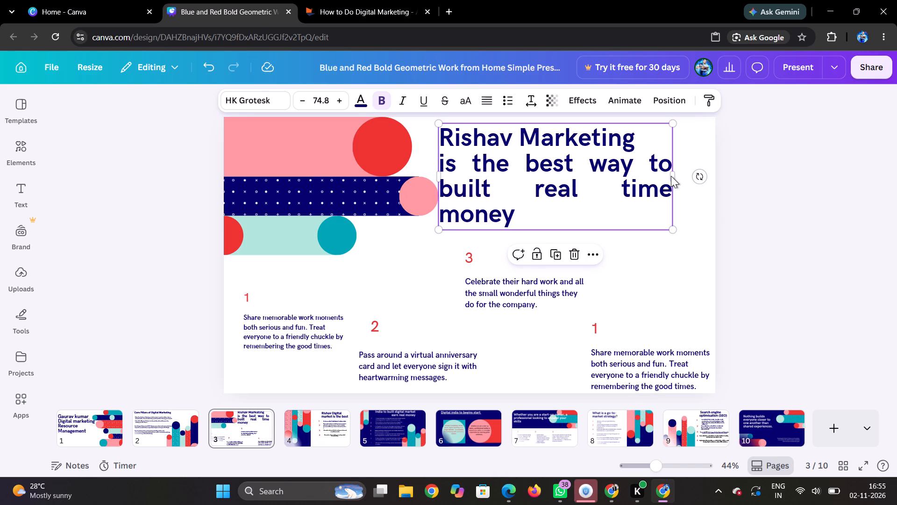
Widen page 3's title box to about 973 so the title fits three lines, and move it up near the slide's top edge.
{"action": "left_click", "coordinate": [671, 176]}
{"action": "left_click_drag", "start_coordinate": [676, 176], "coordinate": [712, 166]}
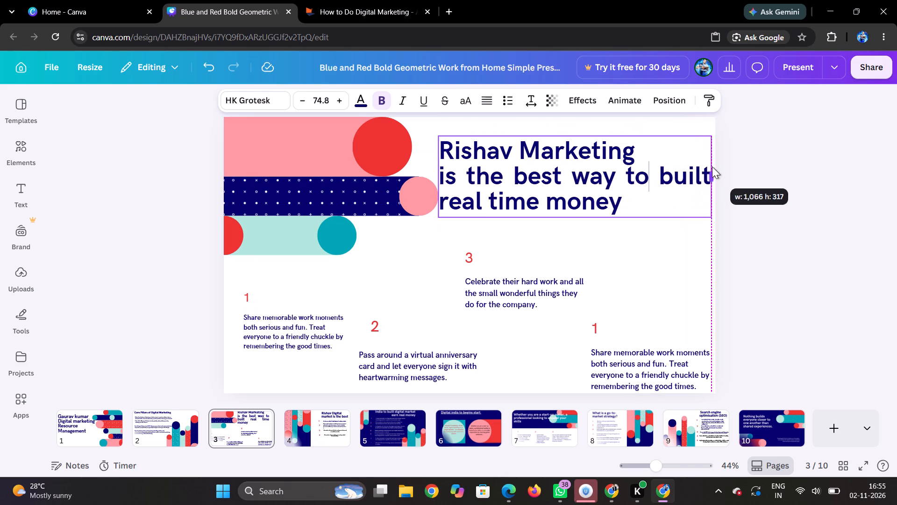
{"action": "left_click_drag", "start_coordinate": [712, 166], "coordinate": [691, 168]}
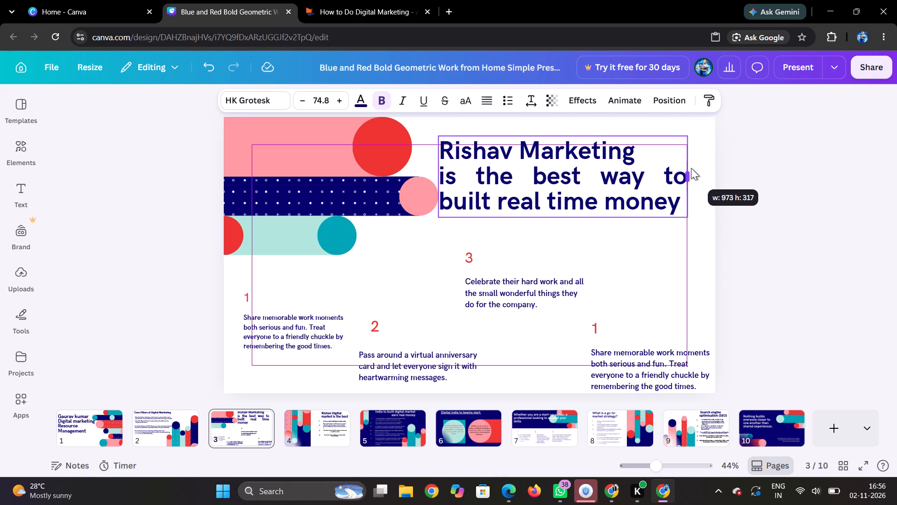
{"action": "left_click_drag", "start_coordinate": [691, 168], "coordinate": [692, 168]}
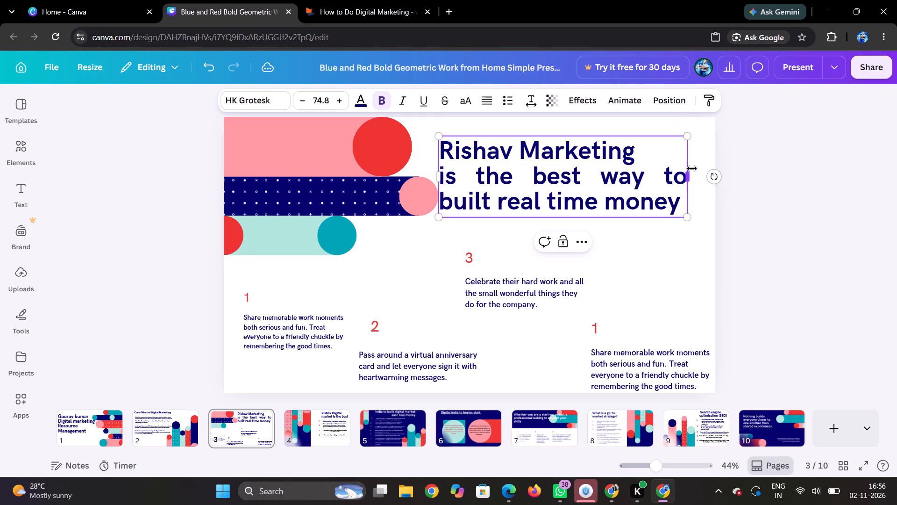
{"action": "left_click", "coordinate": [624, 156]}
{"action": "left_click_drag", "start_coordinate": [670, 217], "coordinate": [669, 209]}
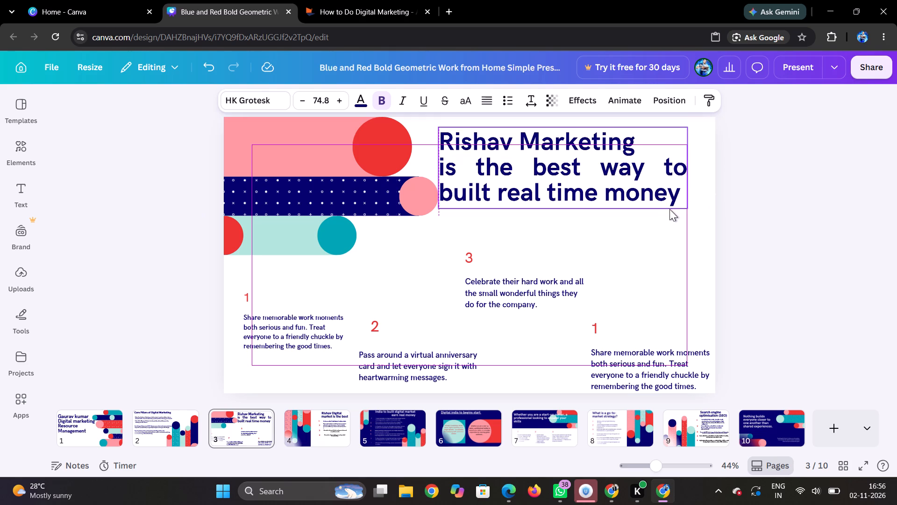
{"action": "left_click_drag", "start_coordinate": [669, 209], "coordinate": [676, 203]}
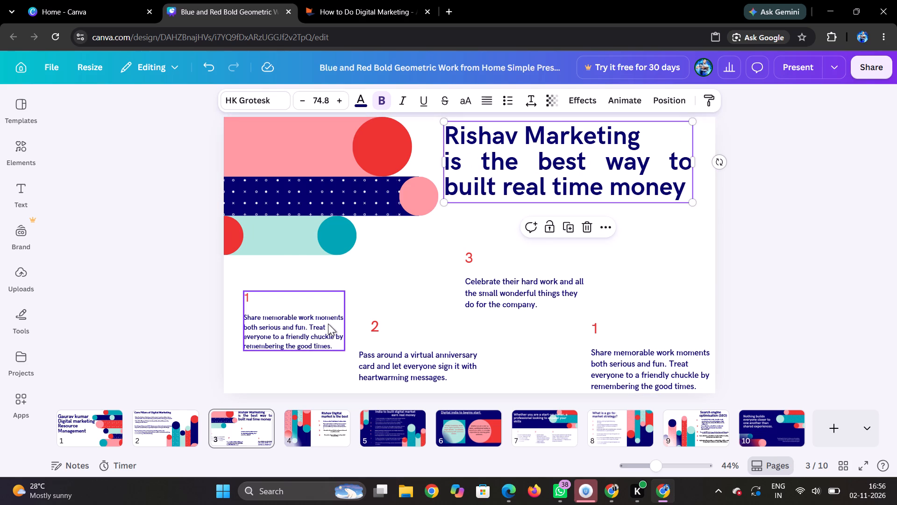
Move item 1 up beneath the geometric shapes and place item 2 beside it with their tops aligned.
{"action": "left_click", "coordinate": [315, 327]}
{"action": "left_click_drag", "start_coordinate": [315, 327], "coordinate": [311, 315]}
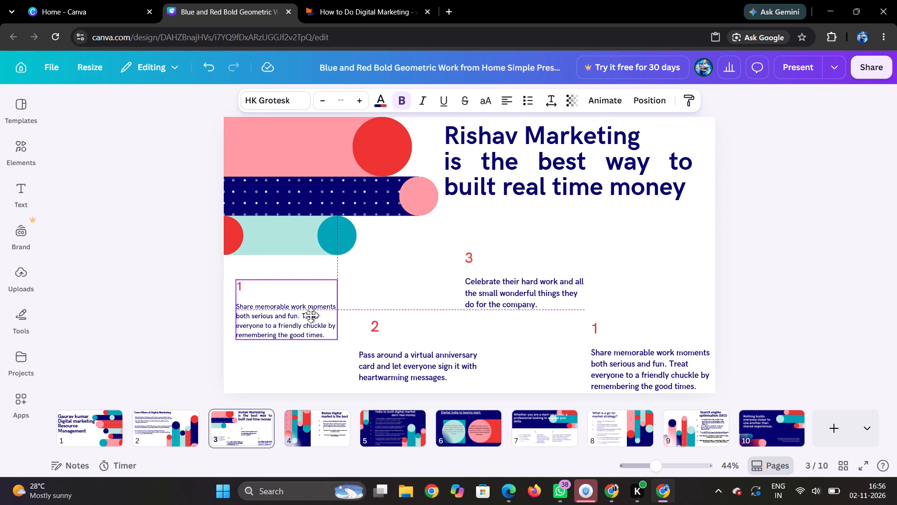
{"action": "left_click_drag", "start_coordinate": [311, 315], "coordinate": [301, 304]}
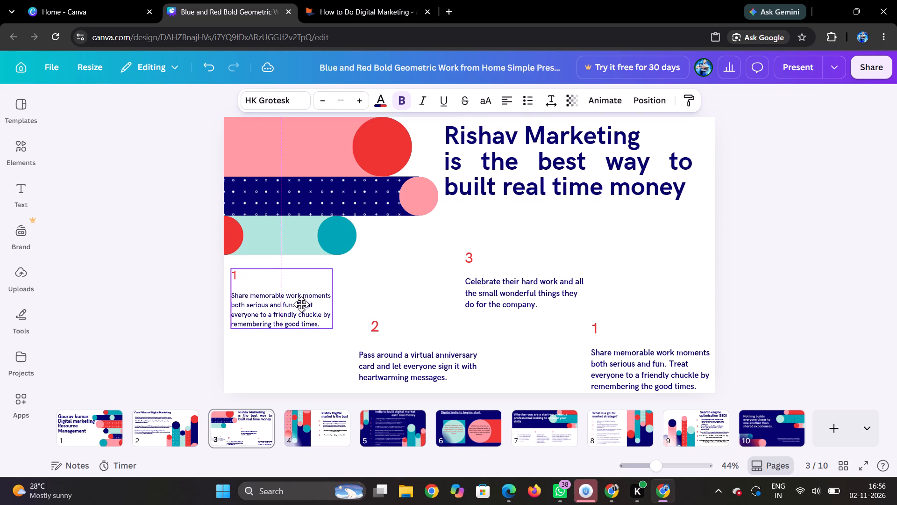
{"action": "left_click_drag", "start_coordinate": [301, 304], "coordinate": [300, 310]}
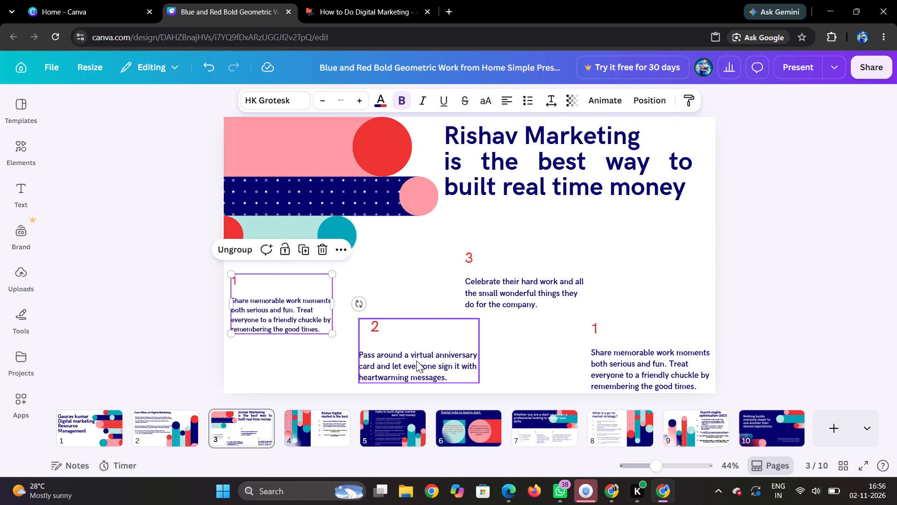
{"action": "left_click", "coordinate": [417, 362]}
{"action": "left_click_drag", "start_coordinate": [417, 362], "coordinate": [407, 317]}
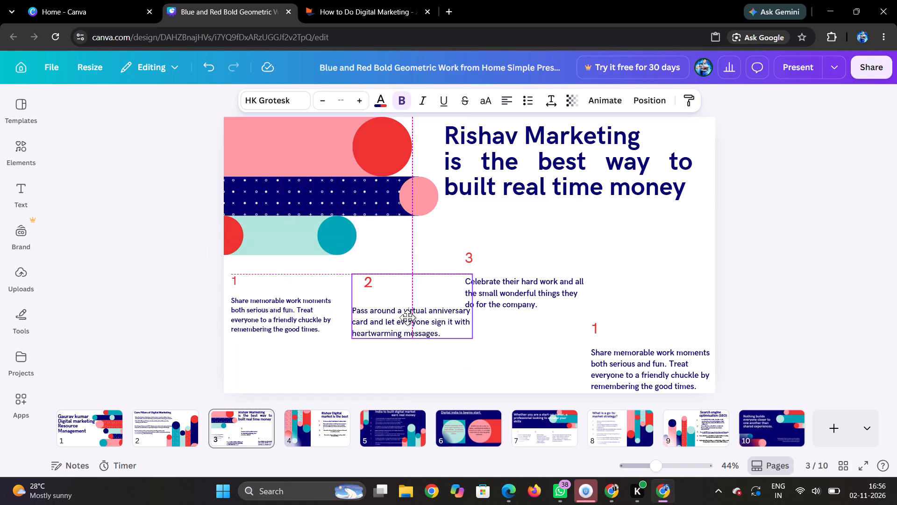
{"action": "left_click_drag", "start_coordinate": [407, 317], "coordinate": [405, 319]}
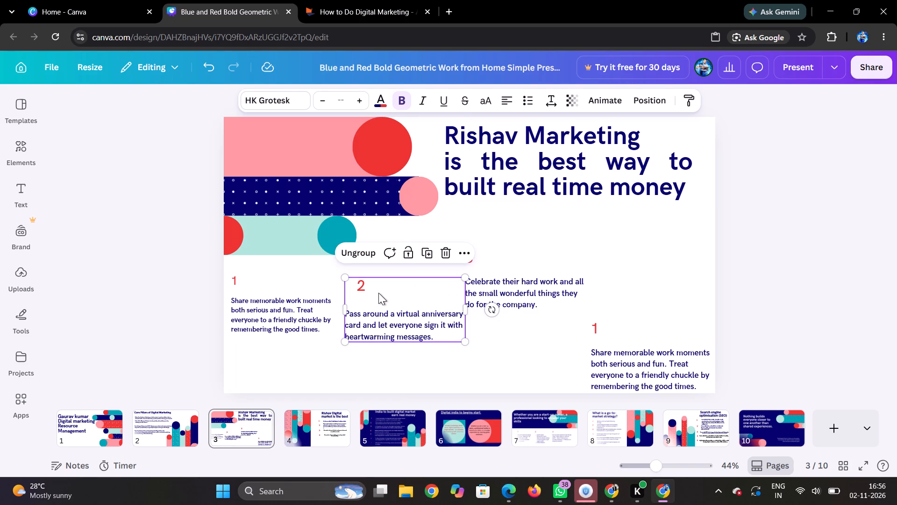
{"action": "left_click_drag", "start_coordinate": [392, 324], "coordinate": [387, 321]}
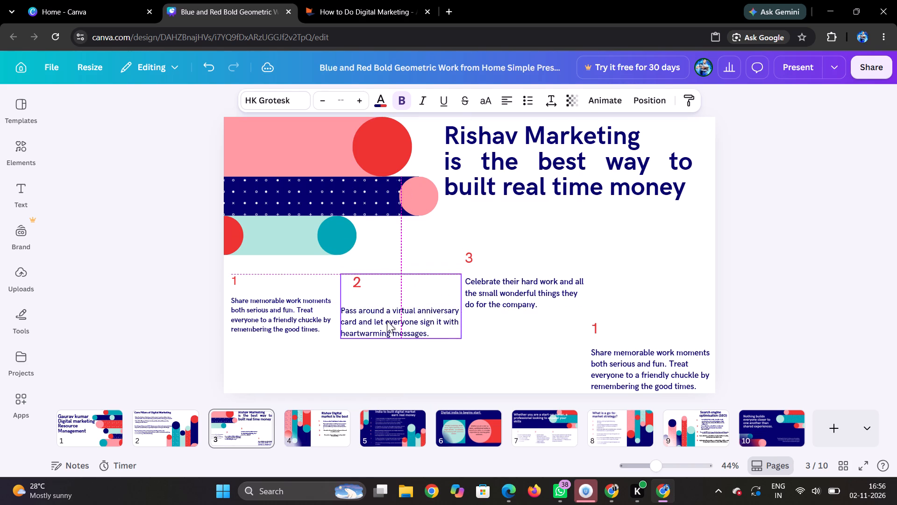
Place item 3 and the duplicate item 1 beside item 2, forming a four-column row across the slide.
{"action": "left_click", "coordinate": [527, 297]}
{"action": "left_click_drag", "start_coordinate": [527, 297], "coordinate": [537, 312]}
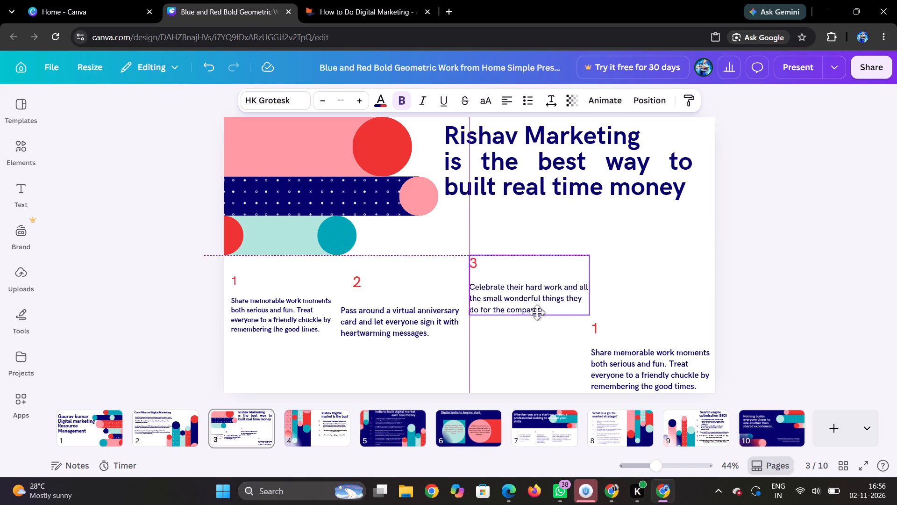
{"action": "left_click_drag", "start_coordinate": [537, 312], "coordinate": [537, 323]}
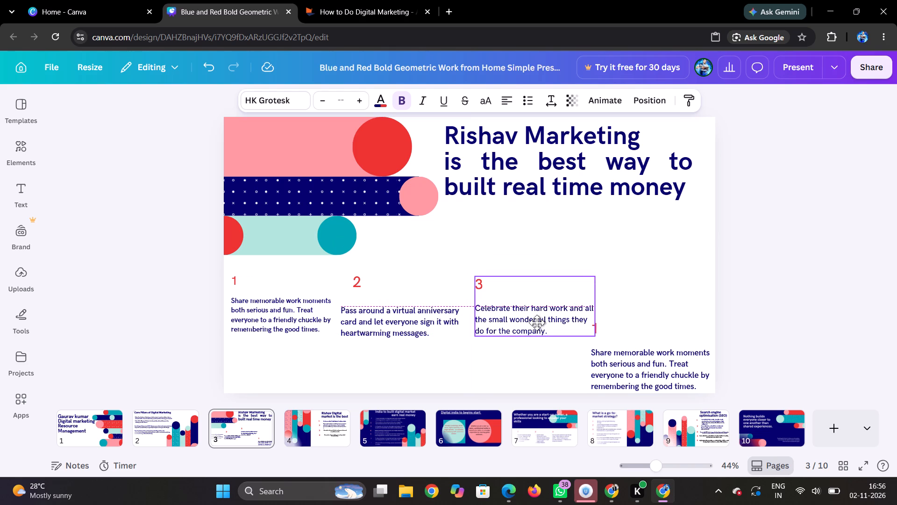
{"action": "left_click_drag", "start_coordinate": [537, 323], "coordinate": [534, 323]}
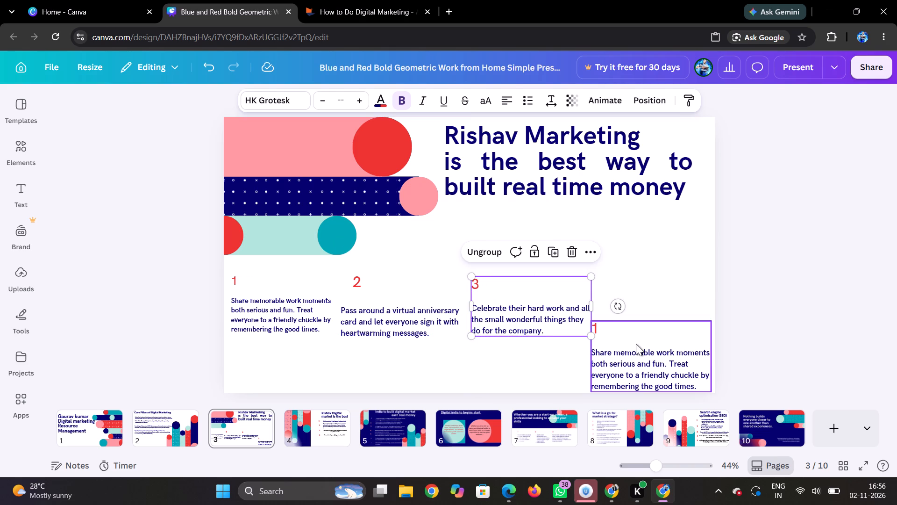
{"action": "left_click", "coordinate": [636, 344]}
{"action": "left_click_drag", "start_coordinate": [636, 344], "coordinate": [645, 305]}
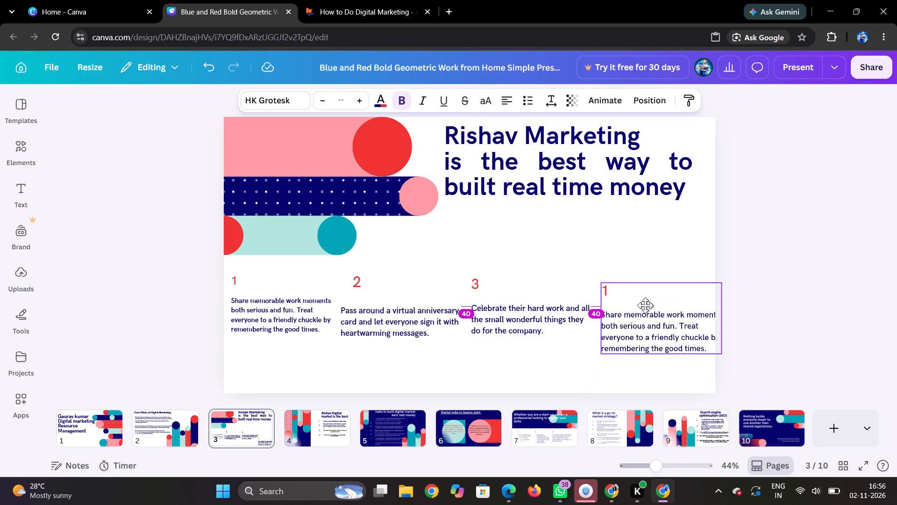
{"action": "left_click_drag", "start_coordinate": [645, 305], "coordinate": [645, 297]}
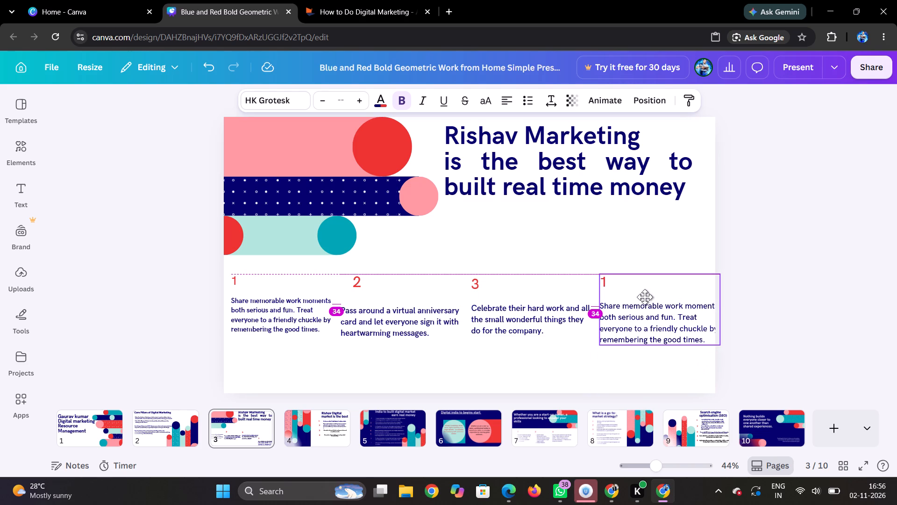
{"action": "left_click_drag", "start_coordinate": [645, 297], "coordinate": [641, 296]}
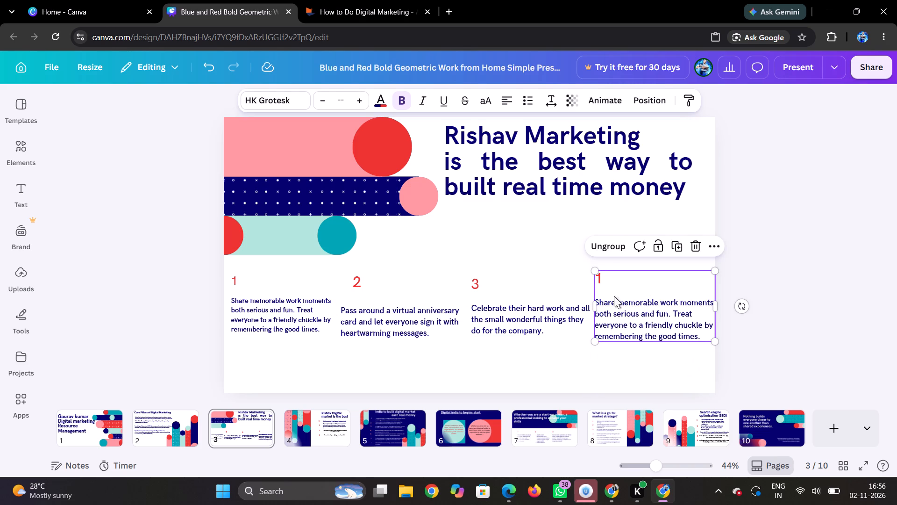
{"action": "double_click", "coordinate": [543, 304]}
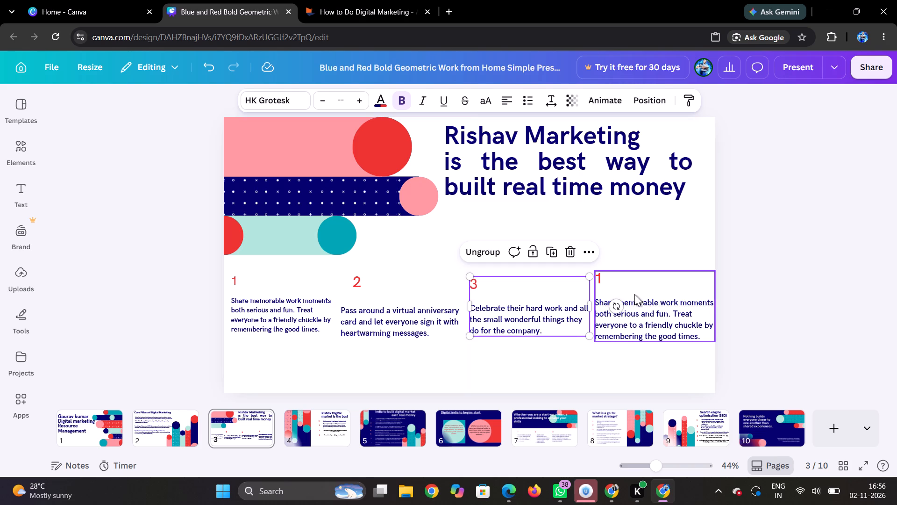
Renumber the fourth item in the row as 4.
{"action": "left_click", "coordinate": [602, 283]}
{"action": "left_click", "coordinate": [602, 283]}
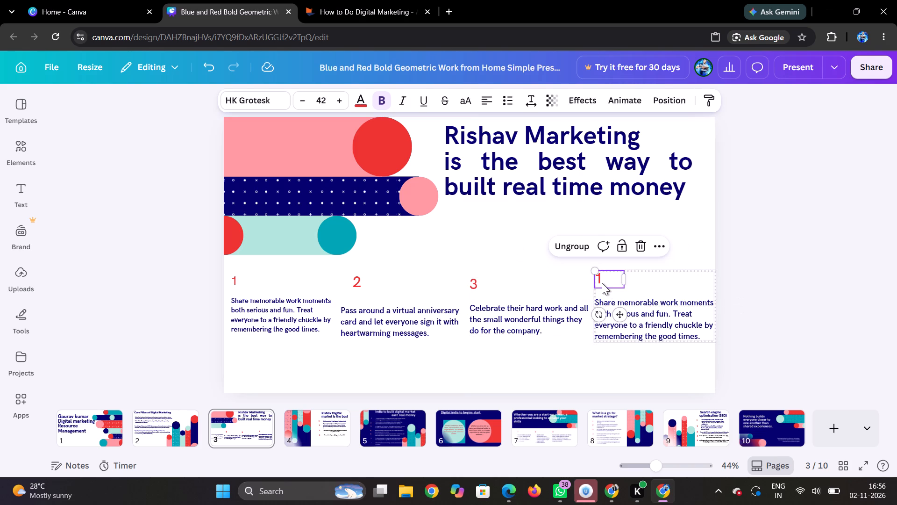
{"action": "left_click", "coordinate": [602, 283]}
{"action": "key", "text": "BackSpace"}
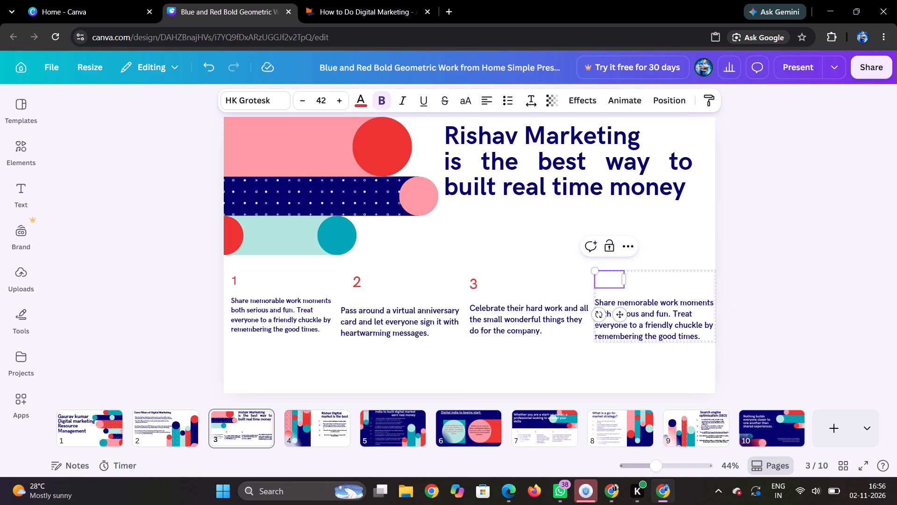
{"action": "key", "text": "4"}
{"action": "left_click", "coordinate": [674, 248]}
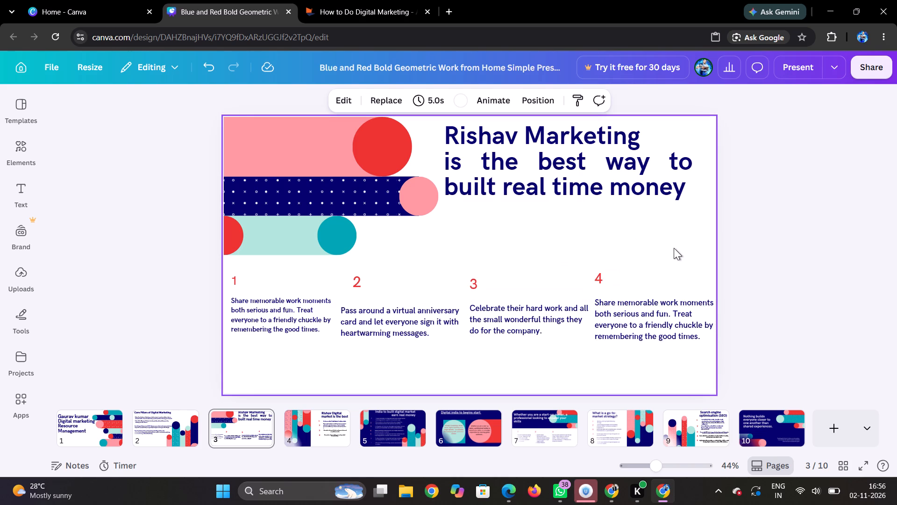
Raise all four numbered items slightly to just below the geometric shapes, with the tops of items 3 and 4 aligned.
{"action": "left_click", "coordinate": [264, 327]}
{"action": "left_click_drag", "start_coordinate": [264, 327], "coordinate": [264, 315]}
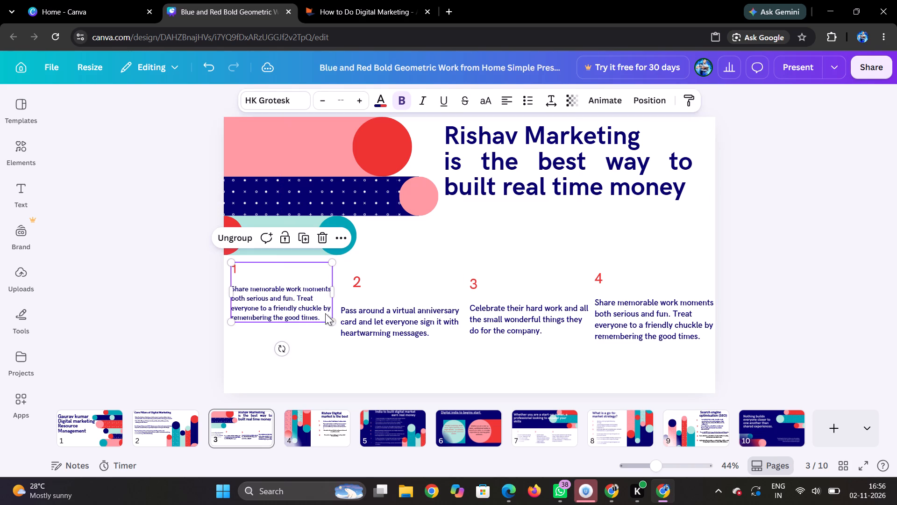
{"action": "left_click", "coordinate": [406, 313]}
{"action": "left_click_drag", "start_coordinate": [406, 313], "coordinate": [406, 302]}
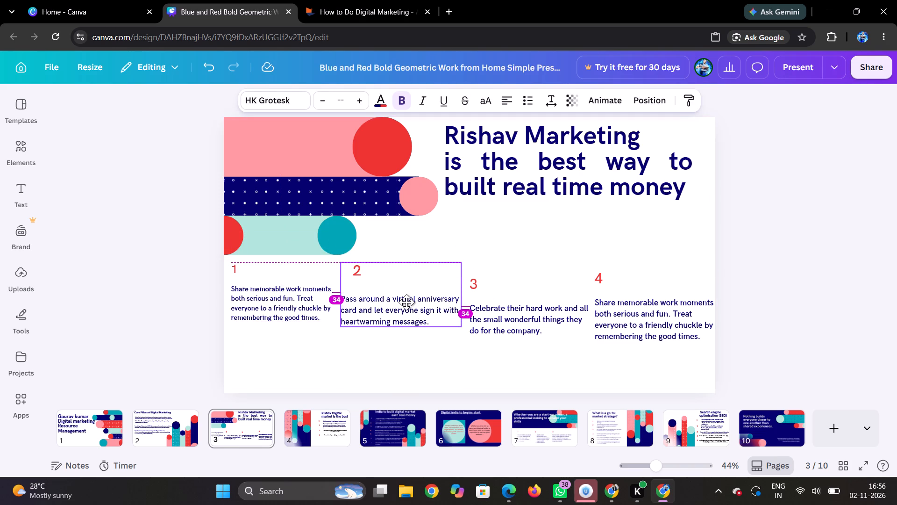
{"action": "left_click_drag", "start_coordinate": [406, 302], "coordinate": [406, 302]}
{"action": "left_click_drag", "start_coordinate": [536, 324], "coordinate": [535, 313]}
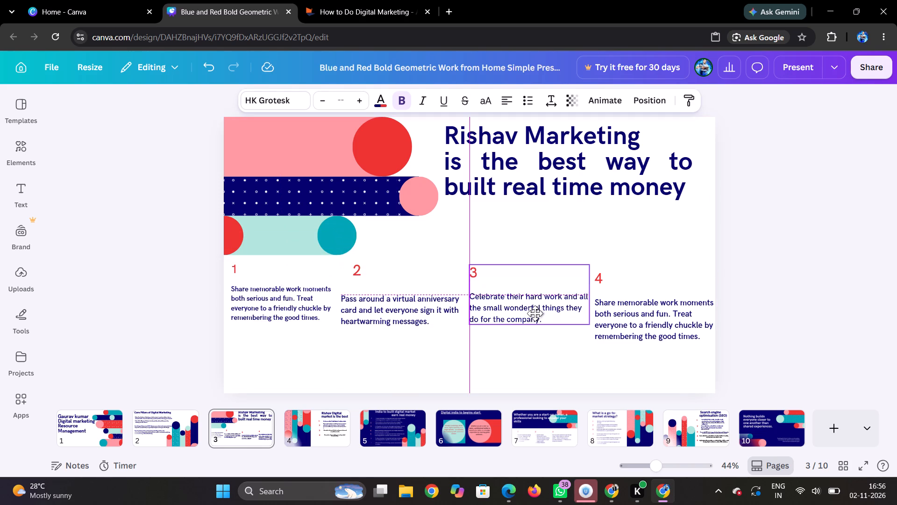
{"action": "left_click_drag", "start_coordinate": [535, 313], "coordinate": [535, 314]}
{"action": "left_click_drag", "start_coordinate": [648, 319], "coordinate": [647, 313]}
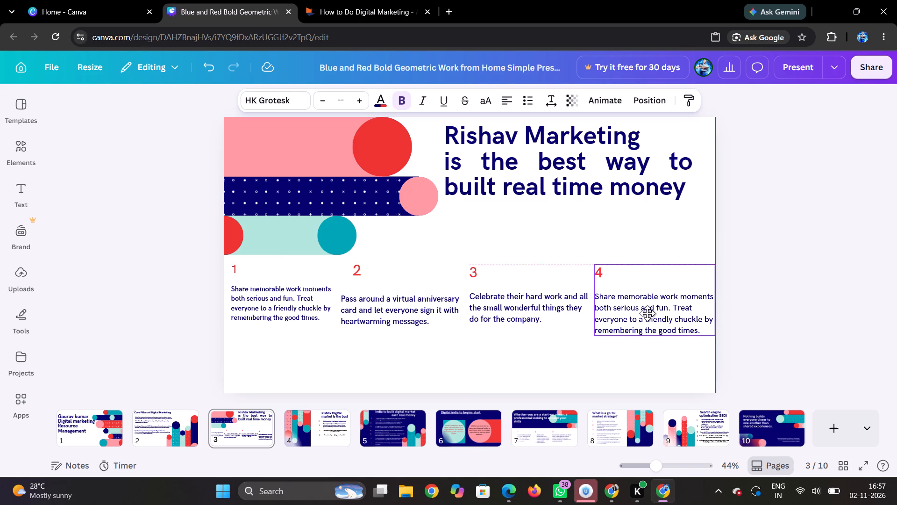
{"action": "left_click_drag", "start_coordinate": [647, 313], "coordinate": [647, 314]}
Change the whole page 3 title from justified to left-aligned text.
{"action": "left_click", "coordinate": [682, 146]}
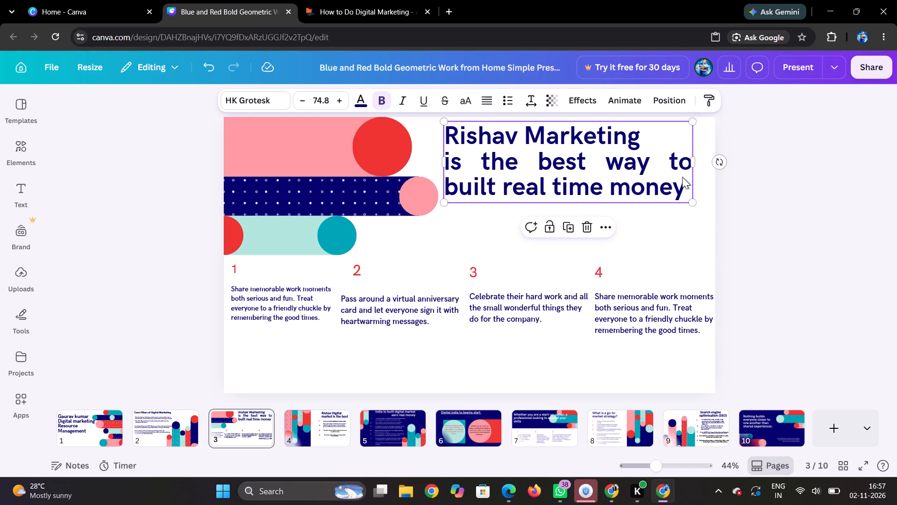
{"action": "left_click", "coordinate": [683, 189]}
{"action": "left_click_drag", "start_coordinate": [683, 189], "coordinate": [476, 129]}
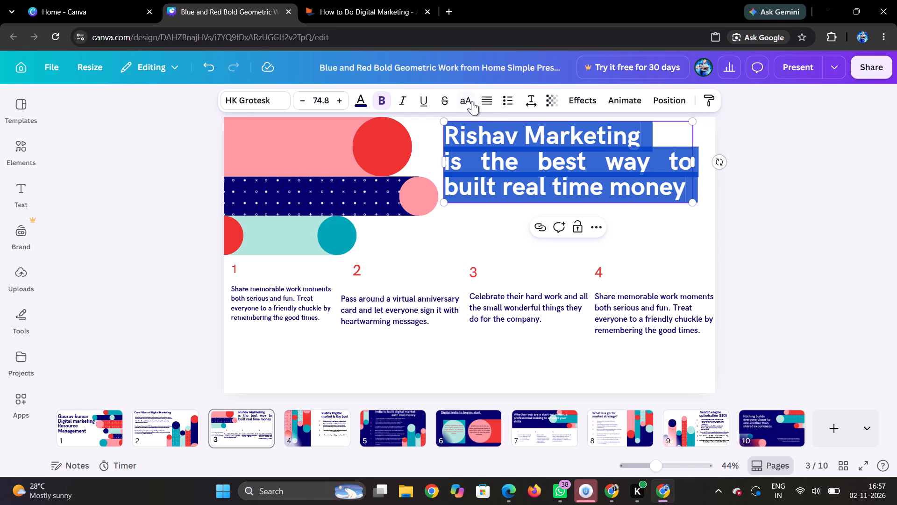
{"action": "left_click", "coordinate": [490, 105]}
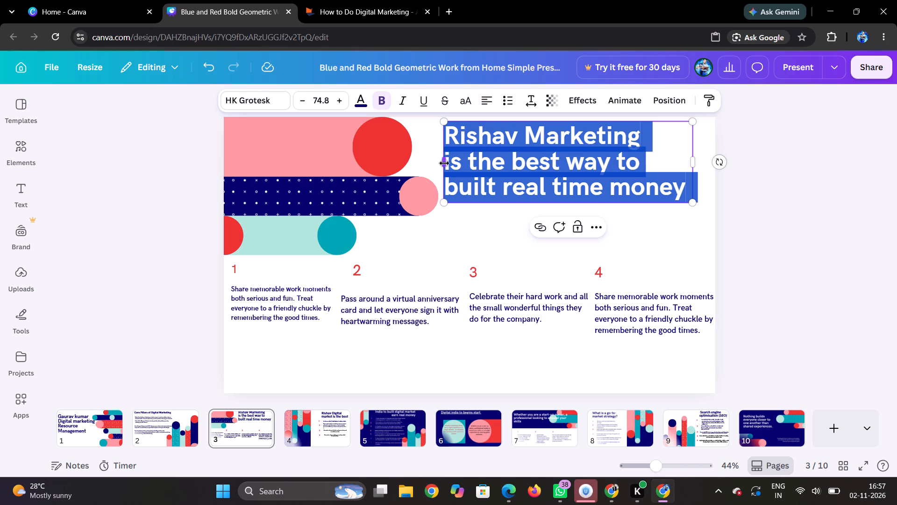
Widen the title box so "built" fits on the second line, and nudge the title slightly away from the pink circle.
{"action": "left_click_drag", "start_coordinate": [444, 163], "coordinate": [465, 165]}
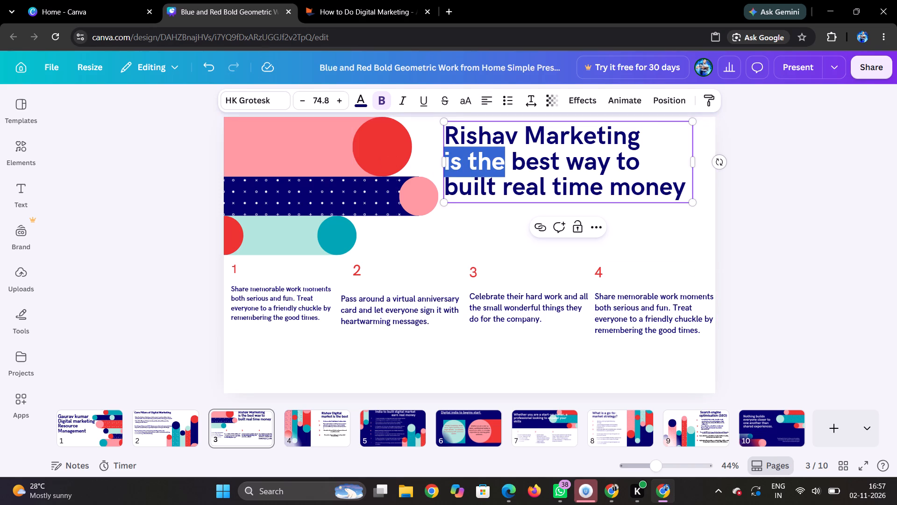
{"action": "left_click", "coordinate": [694, 162]}
{"action": "left_click_drag", "start_coordinate": [694, 162], "coordinate": [709, 160]}
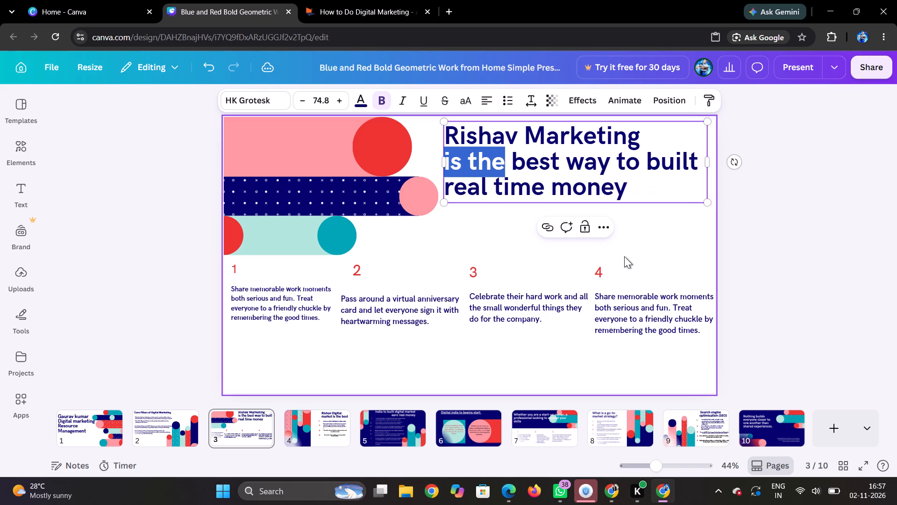
{"action": "left_click", "coordinate": [624, 256]}
{"action": "left_click", "coordinate": [635, 165]}
{"action": "left_click", "coordinate": [635, 165]}
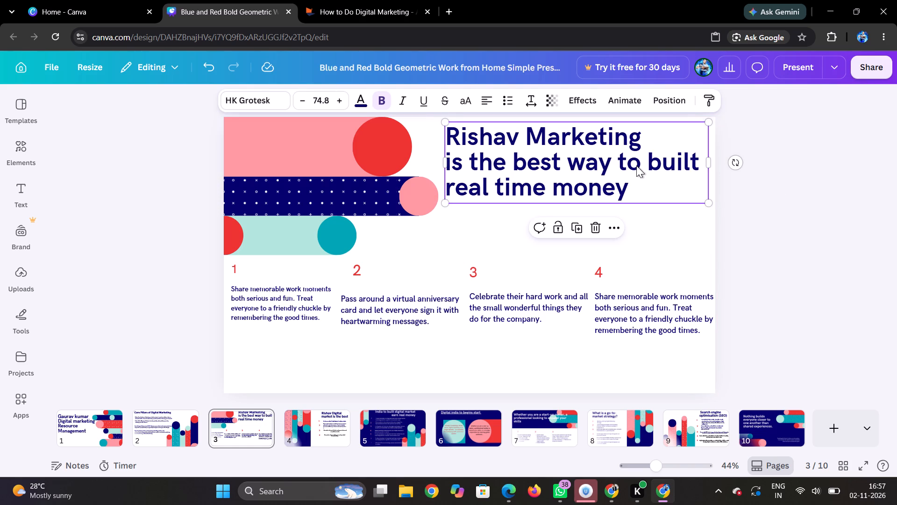
Review the layout of pages 1 to 7, checking the titles and numbered items on each page.
{"action": "left_click", "coordinate": [276, 313]}
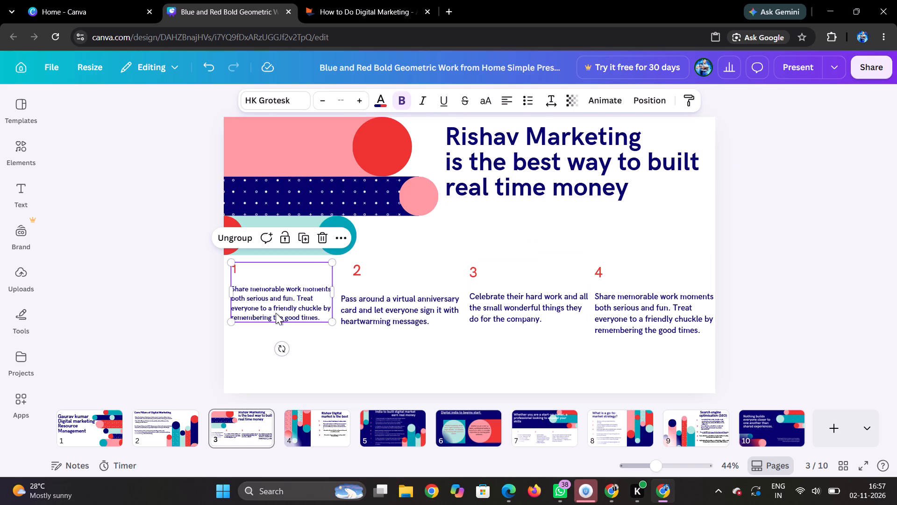
{"action": "left_click", "coordinate": [310, 308]}
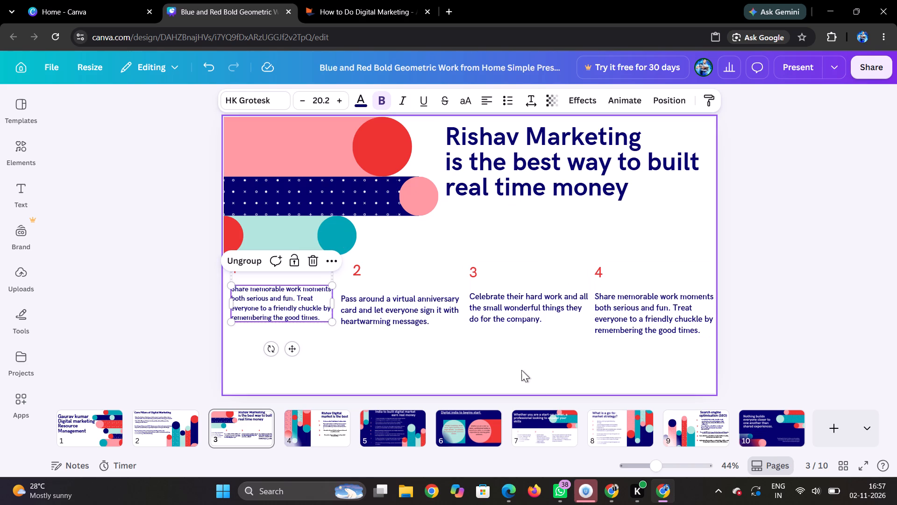
{"action": "left_click", "coordinate": [394, 426]}
{"action": "left_click", "coordinate": [299, 421]}
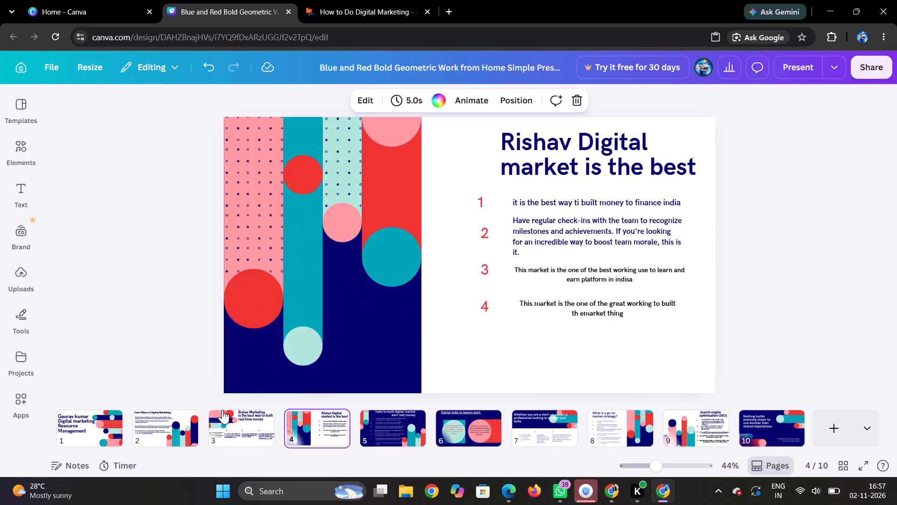
{"action": "left_click", "coordinate": [214, 409]}
{"action": "left_click", "coordinate": [150, 409]}
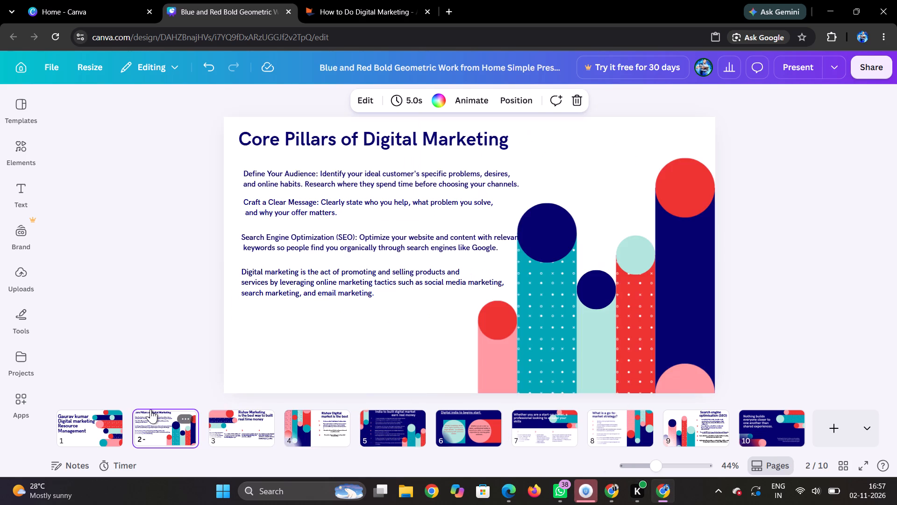
{"action": "left_click", "coordinate": [107, 415]}
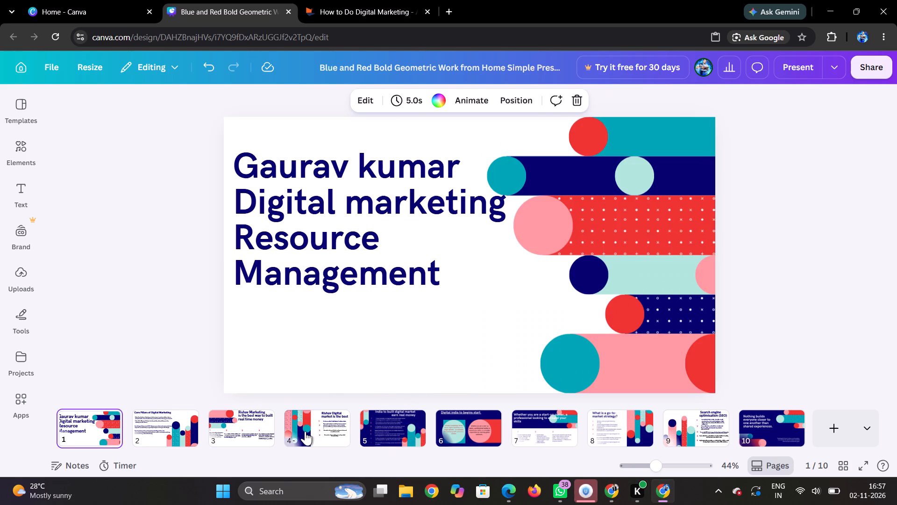
{"action": "left_click", "coordinate": [305, 431]}
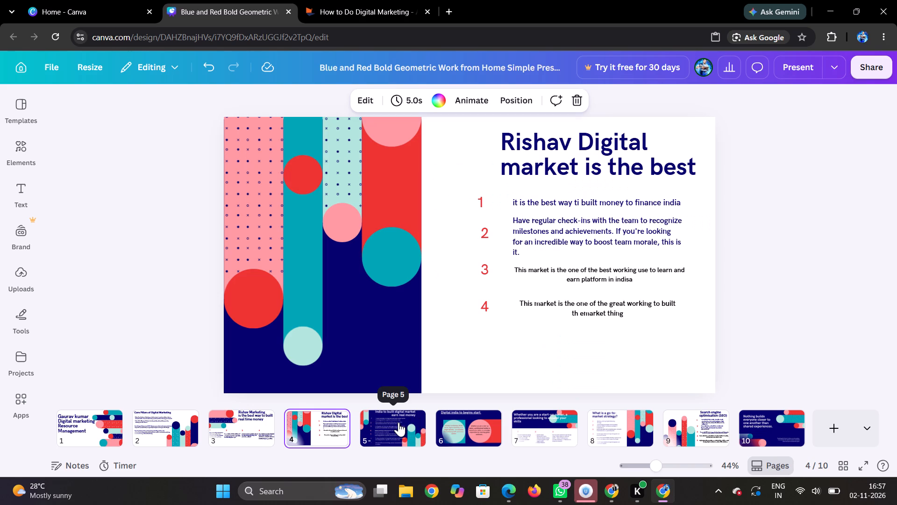
{"action": "left_click", "coordinate": [399, 422]}
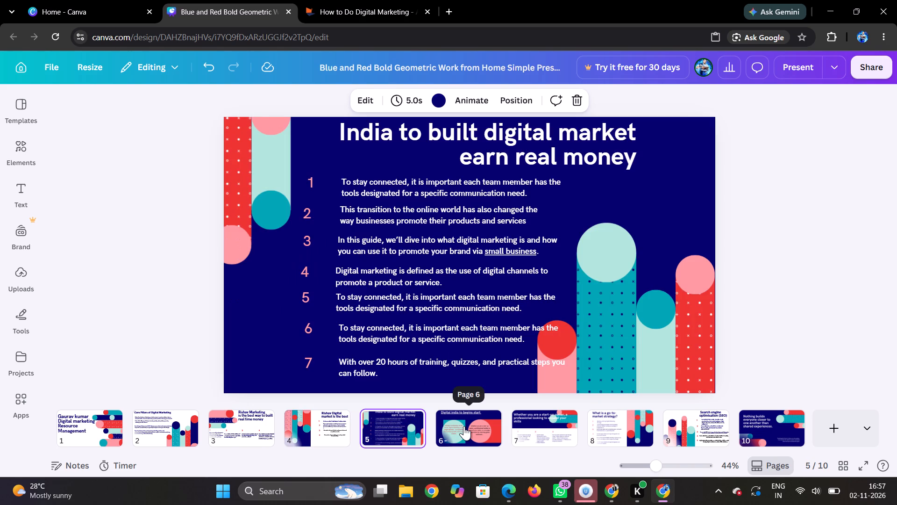
{"action": "left_click", "coordinate": [464, 426]}
{"action": "left_click", "coordinate": [577, 419]}
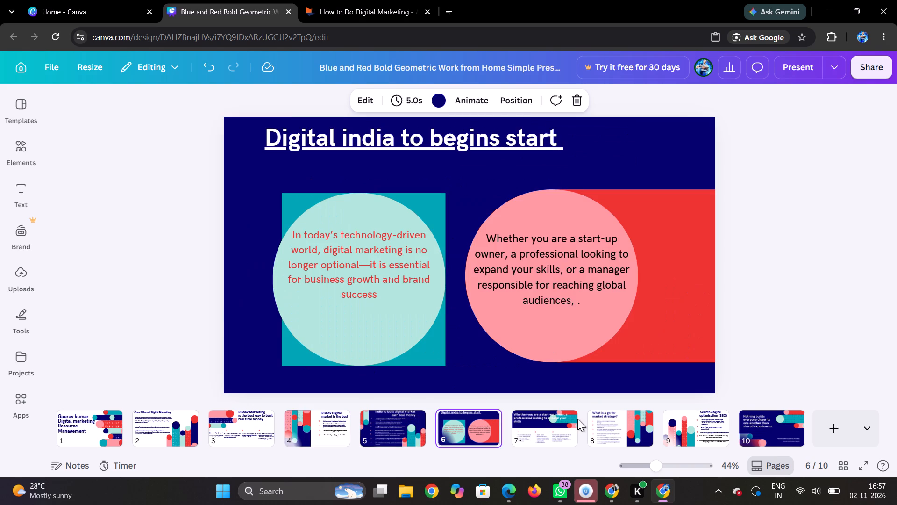
{"action": "left_click", "coordinate": [554, 425]}
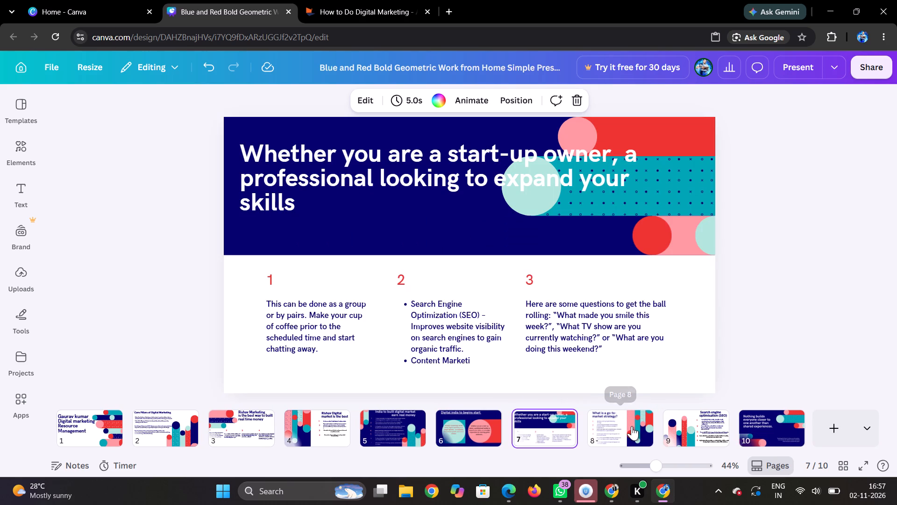
Shift page 7's three numbered items toward the slide's left edge and slightly up, with their tops aligned.
{"action": "left_click", "coordinate": [327, 320]}
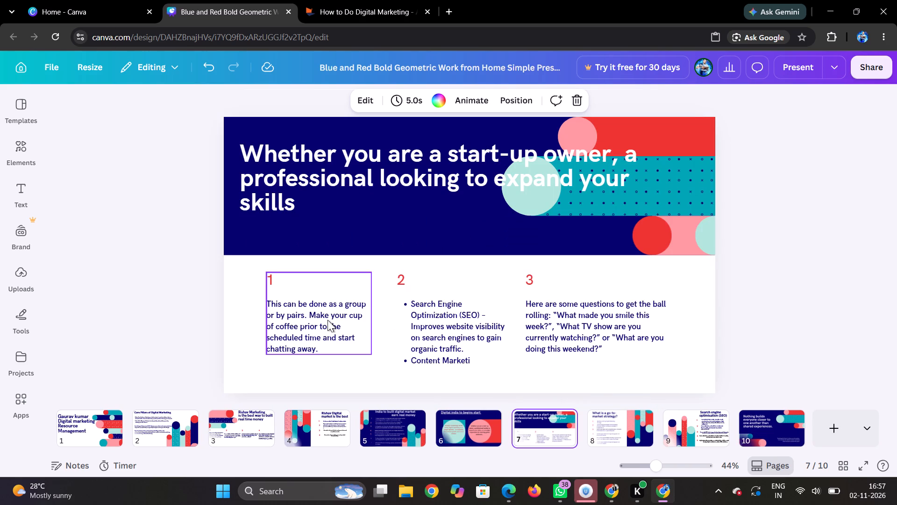
{"action": "left_click_drag", "start_coordinate": [327, 320], "coordinate": [292, 317]}
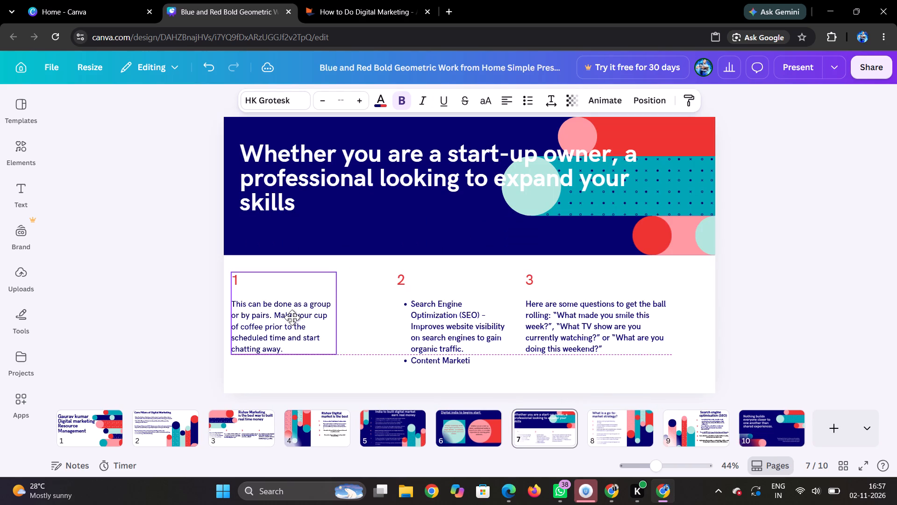
{"action": "left_click_drag", "start_coordinate": [292, 317], "coordinate": [290, 315]}
{"action": "left_click", "coordinate": [450, 317]}
{"action": "left_click_drag", "start_coordinate": [450, 317], "coordinate": [405, 315]}
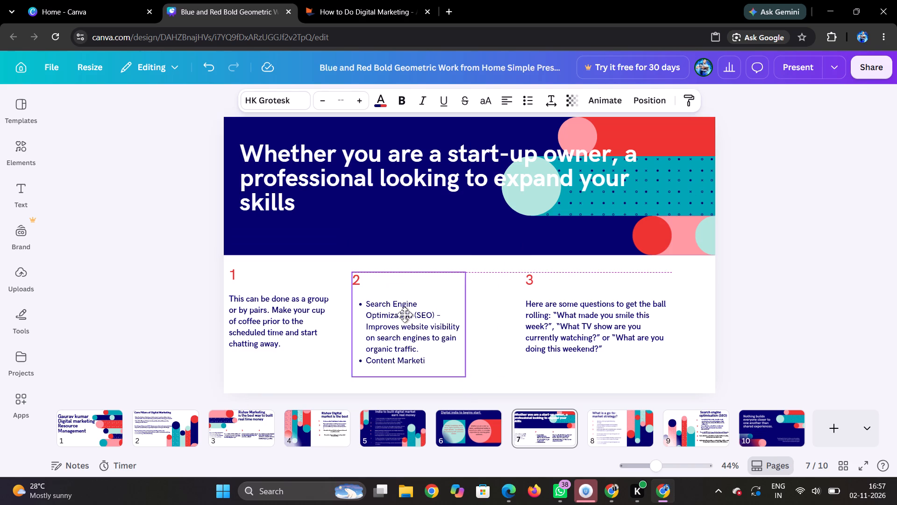
{"action": "left_click_drag", "start_coordinate": [405, 315], "coordinate": [399, 311]}
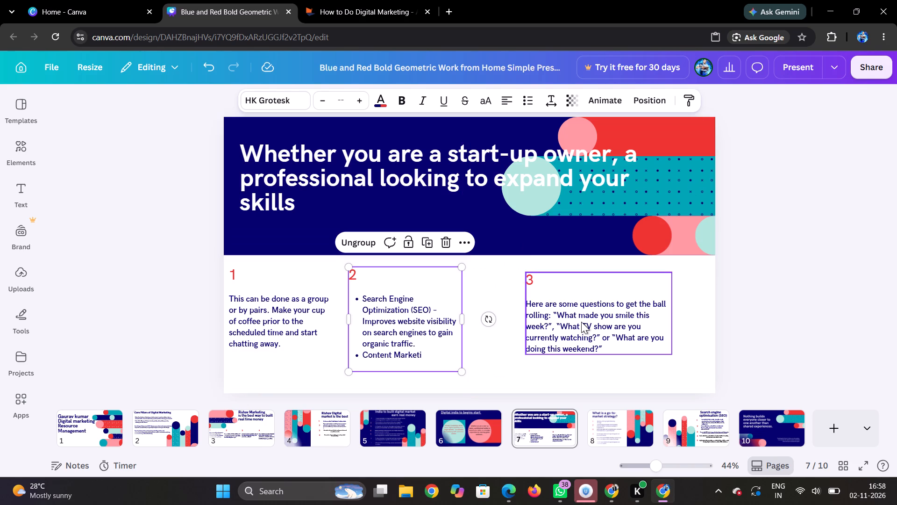
{"action": "left_click_drag", "start_coordinate": [581, 322], "coordinate": [528, 323]}
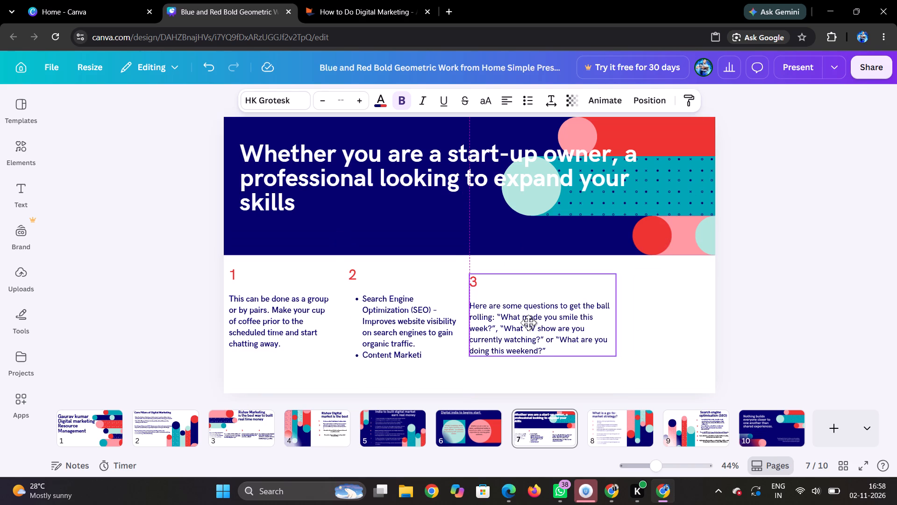
{"action": "left_click_drag", "start_coordinate": [528, 323], "coordinate": [527, 317]}
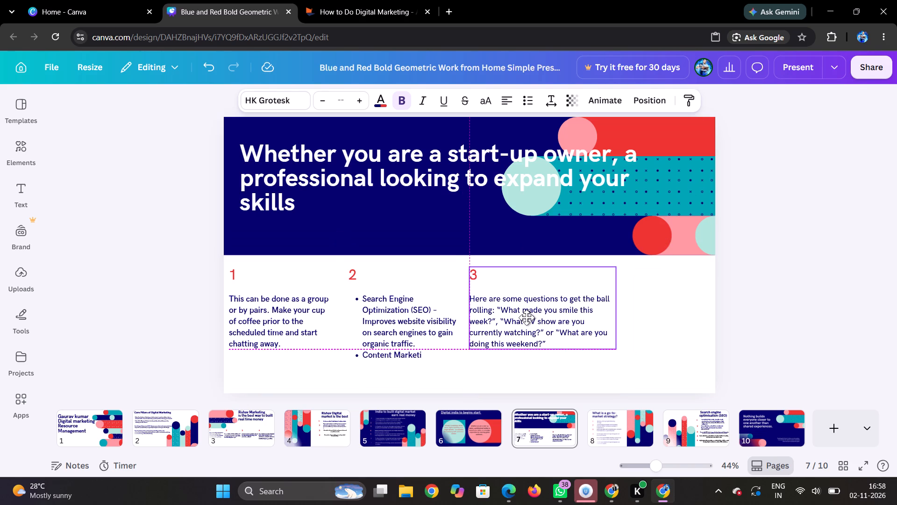
{"action": "left_click_drag", "start_coordinate": [527, 317], "coordinate": [541, 319]}
{"action": "left_click_drag", "start_coordinate": [541, 319], "coordinate": [526, 315]}
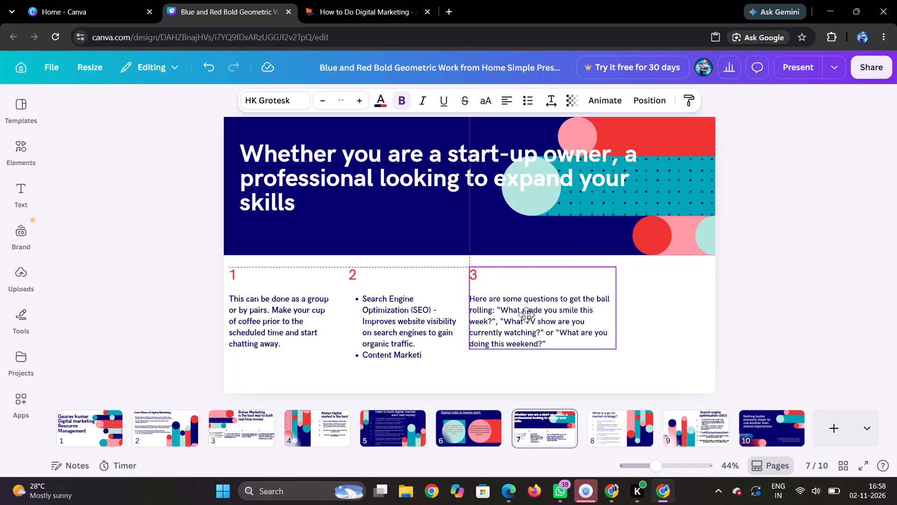
{"action": "left_click_drag", "start_coordinate": [526, 315], "coordinate": [526, 315]}
Tighten the spacing on page 7 by moving item 2 closer to item 1 and item 3 flush against item 2, tops aligned.
{"action": "left_click_drag", "start_coordinate": [384, 305], "coordinate": [371, 302]}
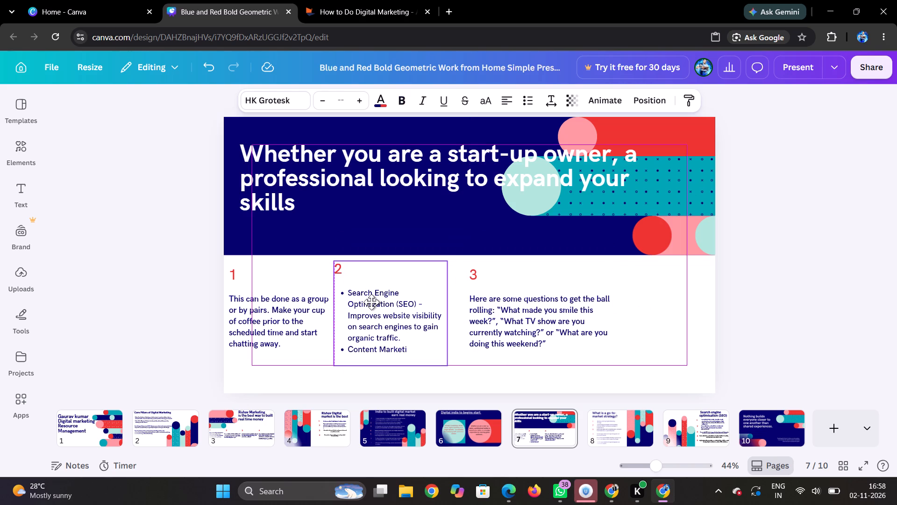
{"action": "left_click_drag", "start_coordinate": [371, 302], "coordinate": [371, 304]}
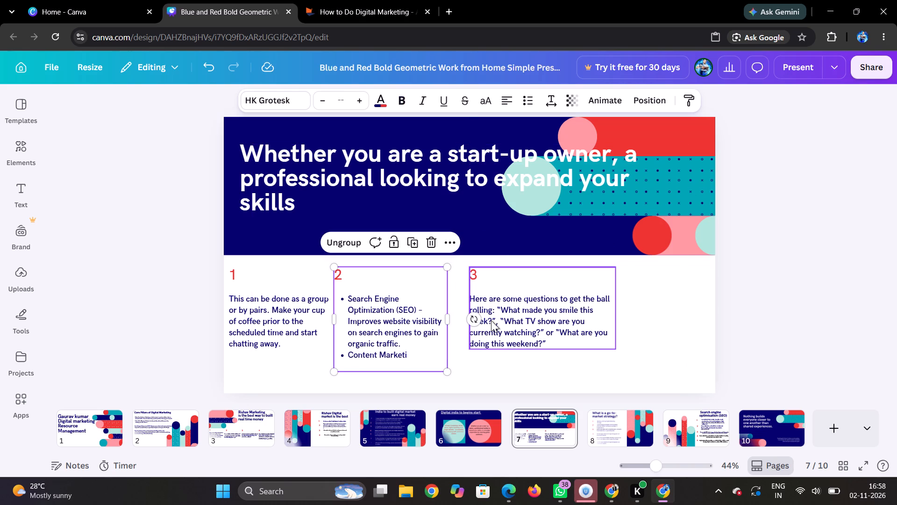
{"action": "left_click", "coordinate": [491, 320]}
{"action": "left_click_drag", "start_coordinate": [491, 320], "coordinate": [470, 320]}
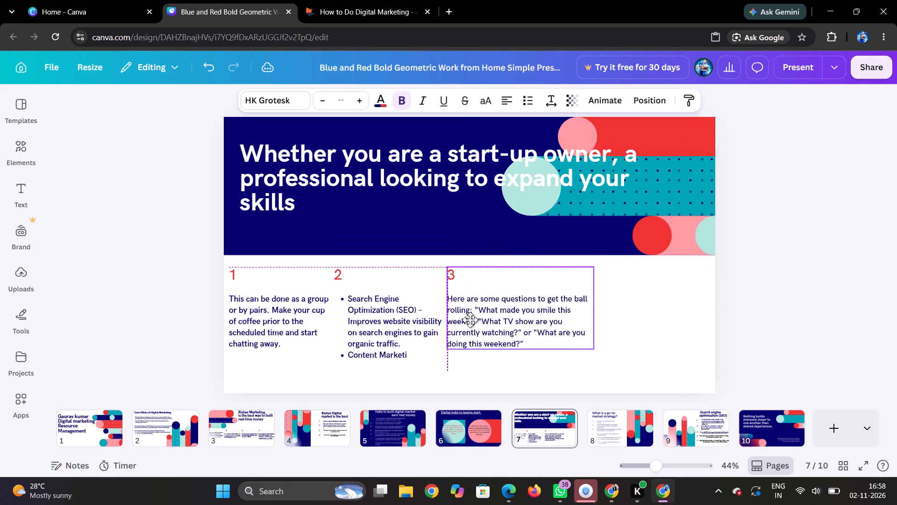
{"action": "left_click_drag", "start_coordinate": [470, 320], "coordinate": [472, 323]}
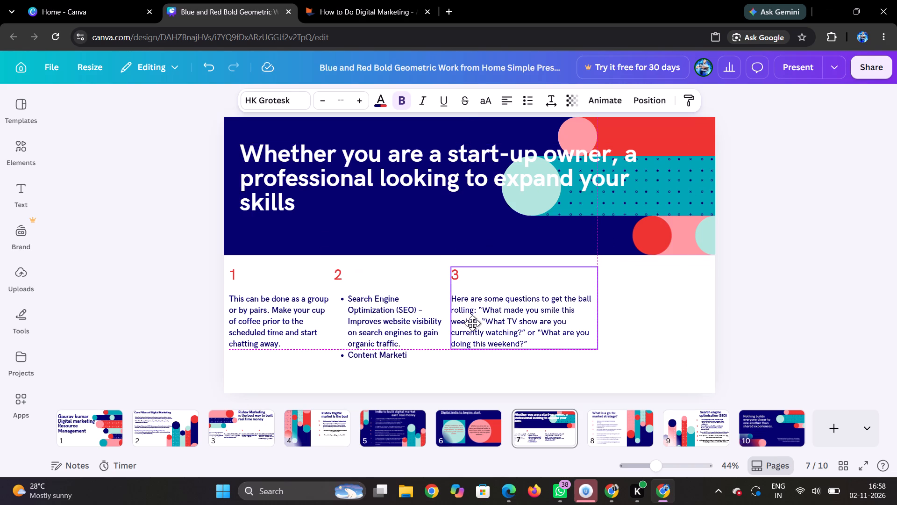
{"action": "left_click_drag", "start_coordinate": [472, 323], "coordinate": [472, 323]}
Nudge item 3 on page 7 slightly lower, keeping it flush beside item 2.
{"action": "left_click", "coordinate": [533, 322]}
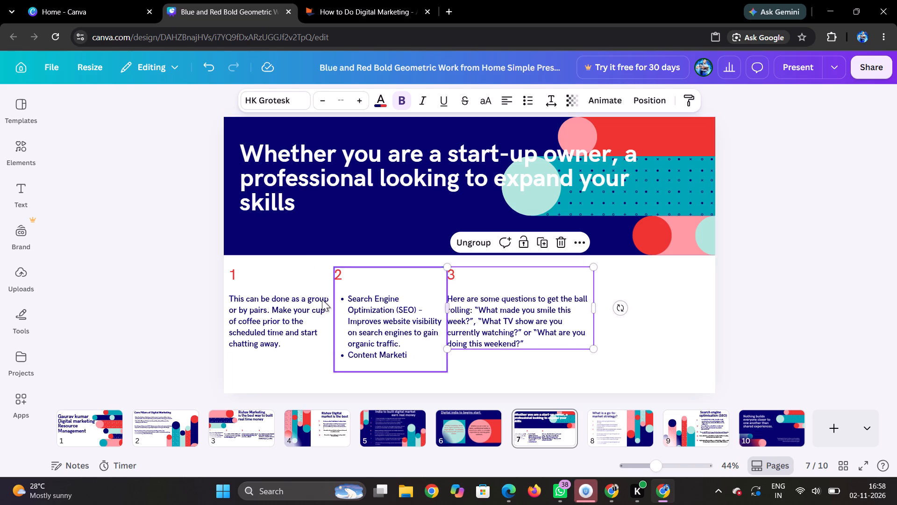
{"action": "double_click", "coordinate": [363, 306]}
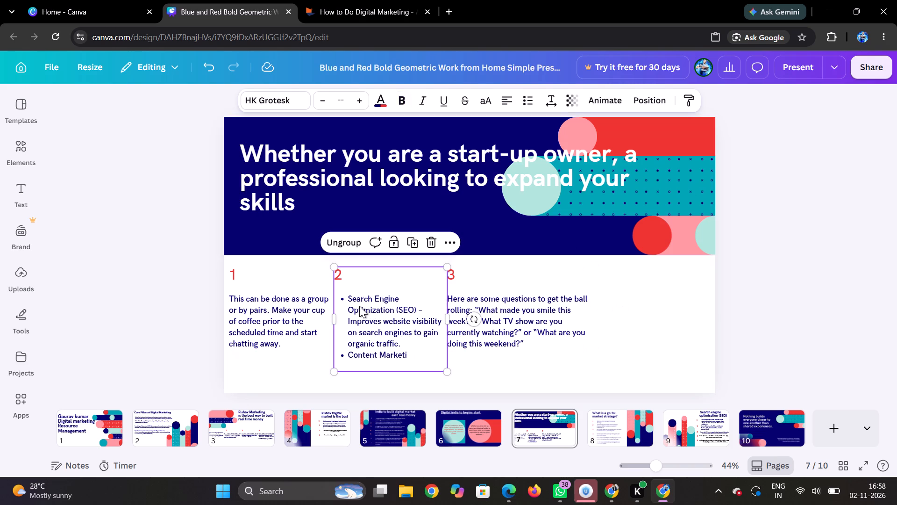
{"action": "left_click", "coordinate": [526, 332]}
{"action": "left_click_drag", "start_coordinate": [526, 332], "coordinate": [527, 337]}
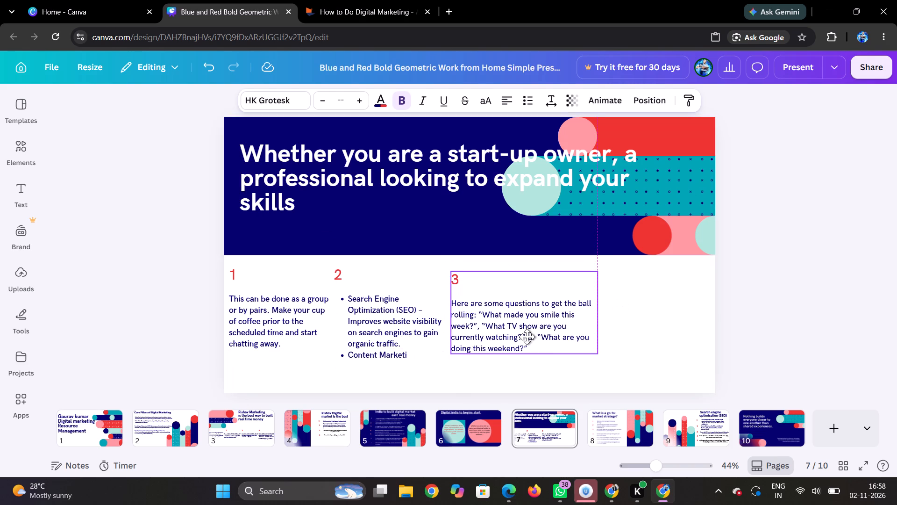
{"action": "left_click_drag", "start_coordinate": [527, 337], "coordinate": [526, 336]}
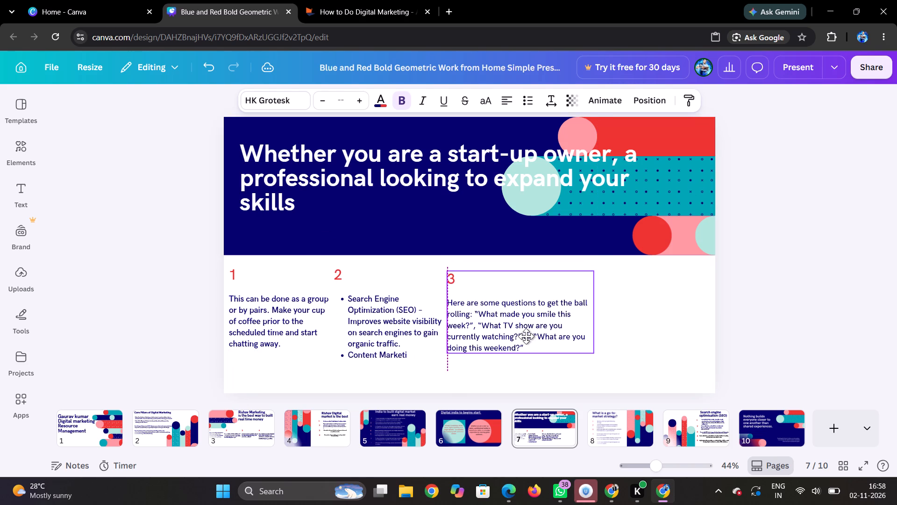
{"action": "left_click_drag", "start_coordinate": [526, 336], "coordinate": [526, 337]}
{"action": "left_click", "coordinate": [526, 337]}
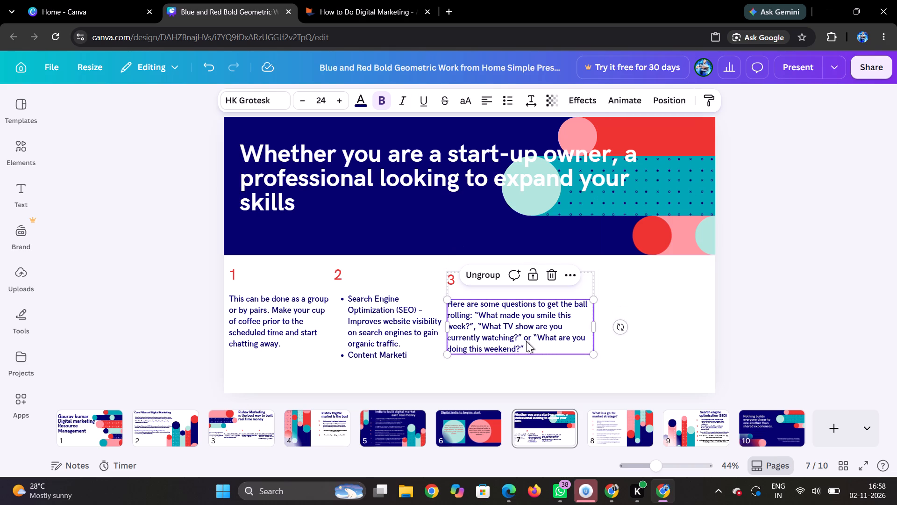
{"action": "left_click", "coordinate": [526, 346]}
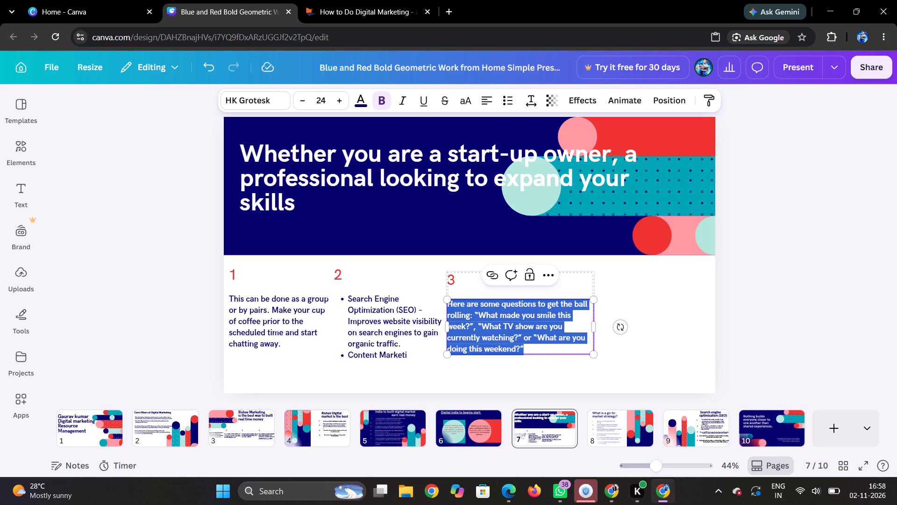
Copy item 3's red number and place the duplicate just to the right of item 3, level with the original number.
{"action": "left_click", "coordinate": [447, 271]}
{"action": "left_click", "coordinate": [448, 275]}
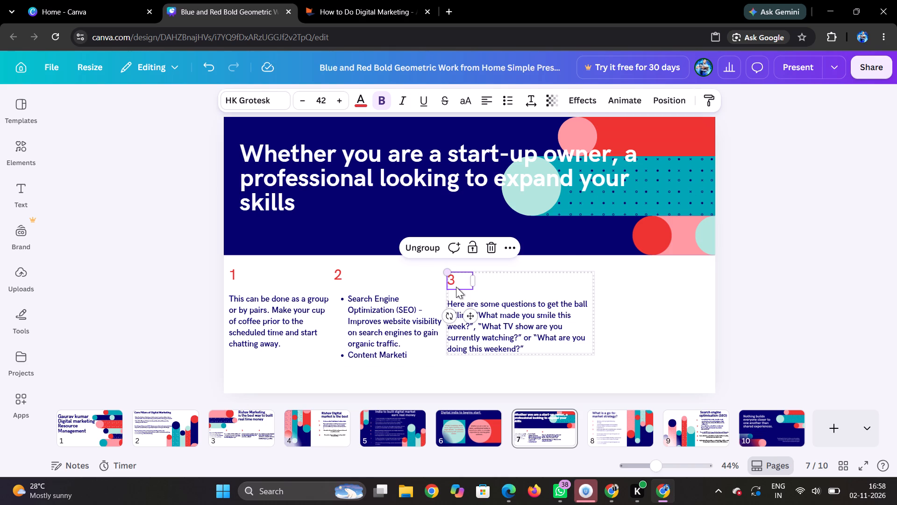
{"action": "right_click", "coordinate": [458, 283]}
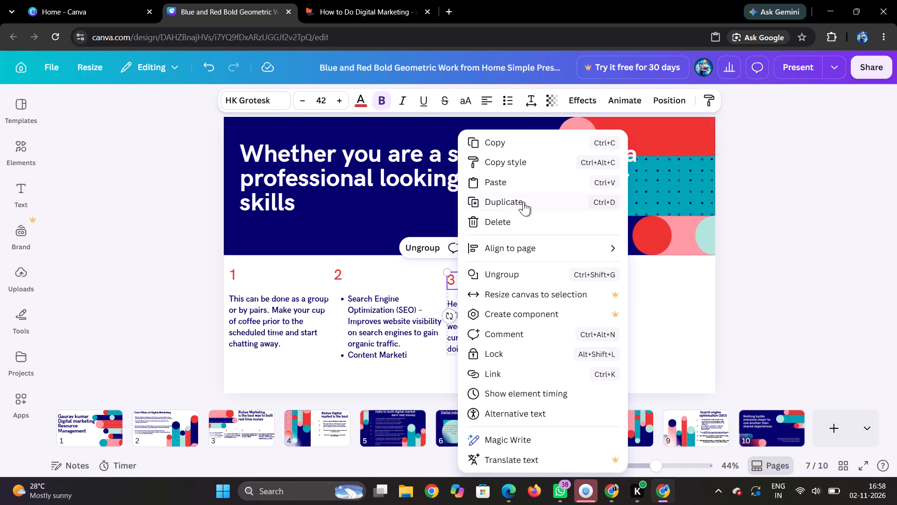
{"action": "left_click", "coordinate": [511, 146]}
{"action": "left_click", "coordinate": [627, 313]}
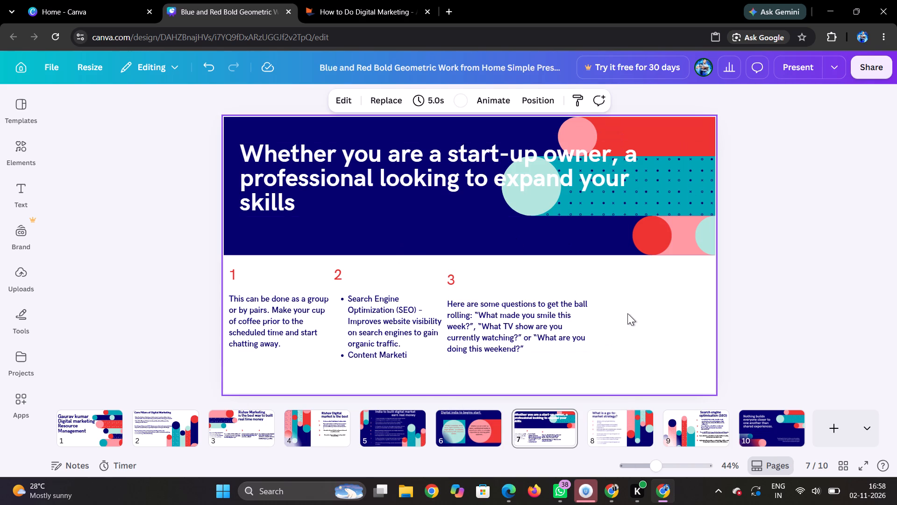
{"action": "key", "text": "ctrl+v"}
{"action": "left_click_drag", "start_coordinate": [627, 313], "coordinate": [490, 271]}
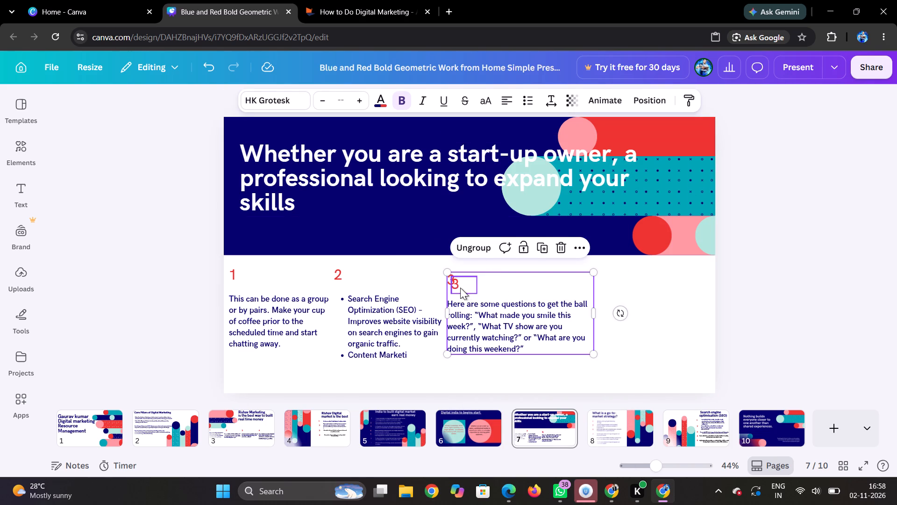
{"action": "left_click", "coordinate": [456, 289]}
{"action": "left_click_drag", "start_coordinate": [472, 322], "coordinate": [661, 334]}
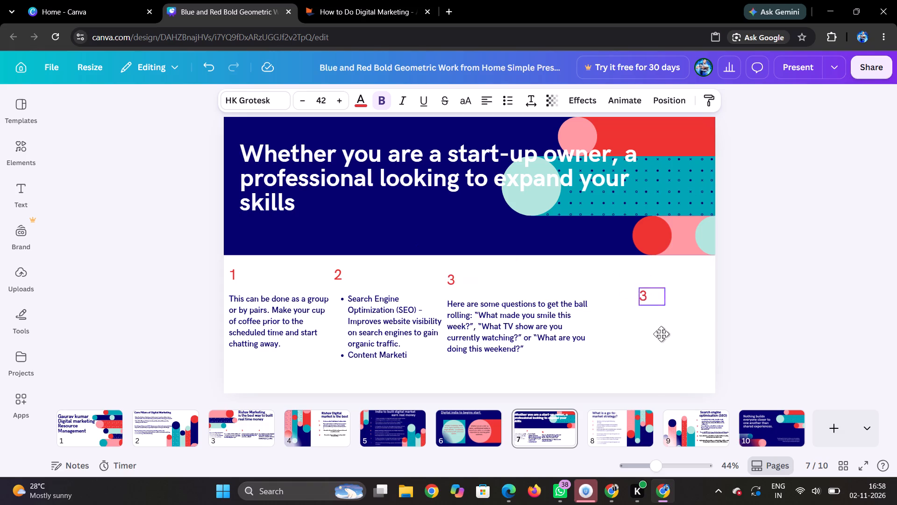
{"action": "left_click_drag", "start_coordinate": [661, 334], "coordinate": [611, 315]}
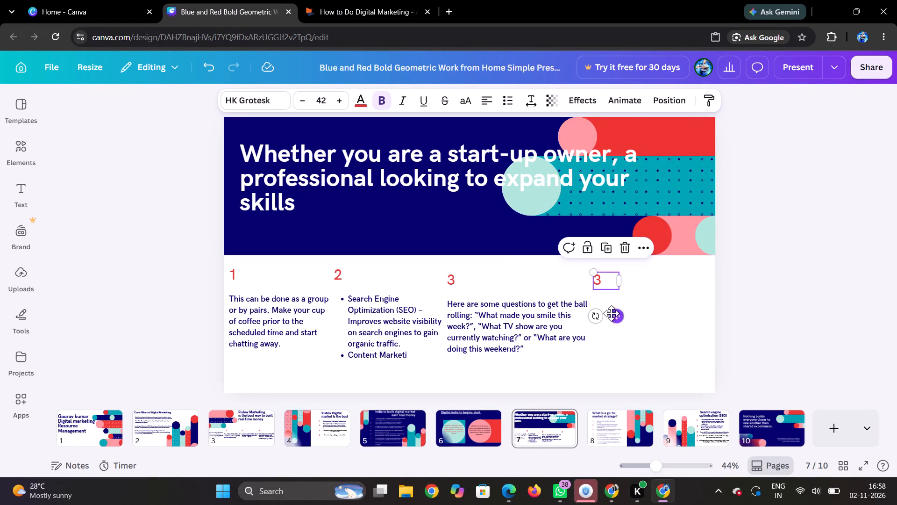
Change the duplicated number to 4.
{"action": "left_click", "coordinate": [605, 286]}
{"action": "key", "text": "BackSpace"}
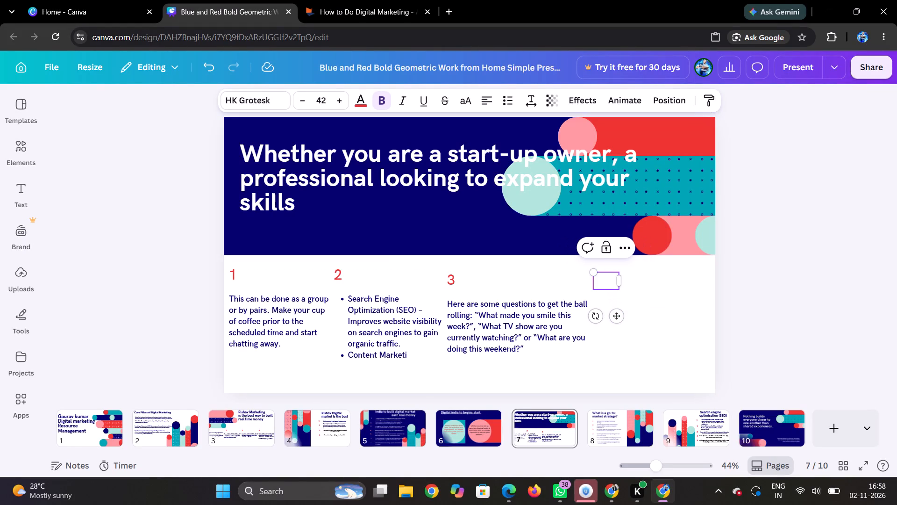
{"action": "key", "text": "4"}
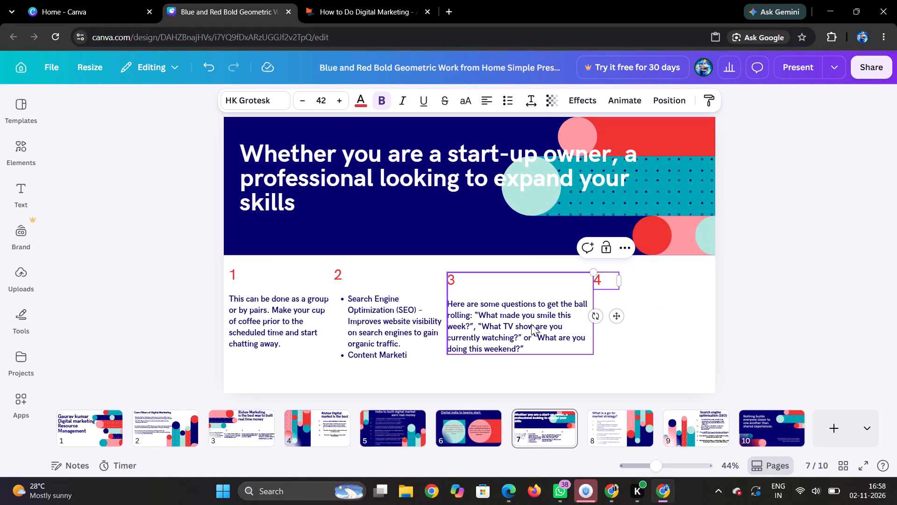
Scale item 3 on page 7 down proportionally until its body text is about size 21.4.
{"action": "left_click", "coordinate": [531, 324]}
{"action": "left_click_drag", "start_coordinate": [595, 356], "coordinate": [576, 368]}
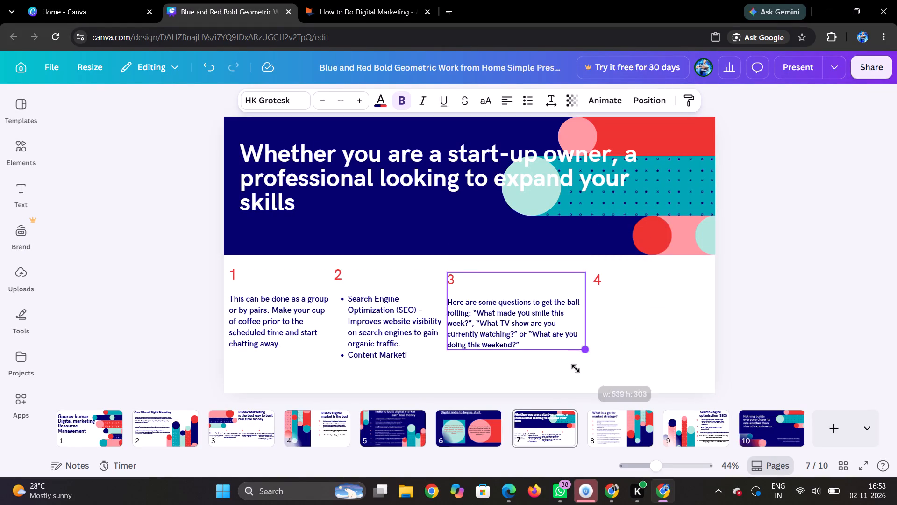
{"action": "left_click_drag", "start_coordinate": [576, 368], "coordinate": [559, 390]}
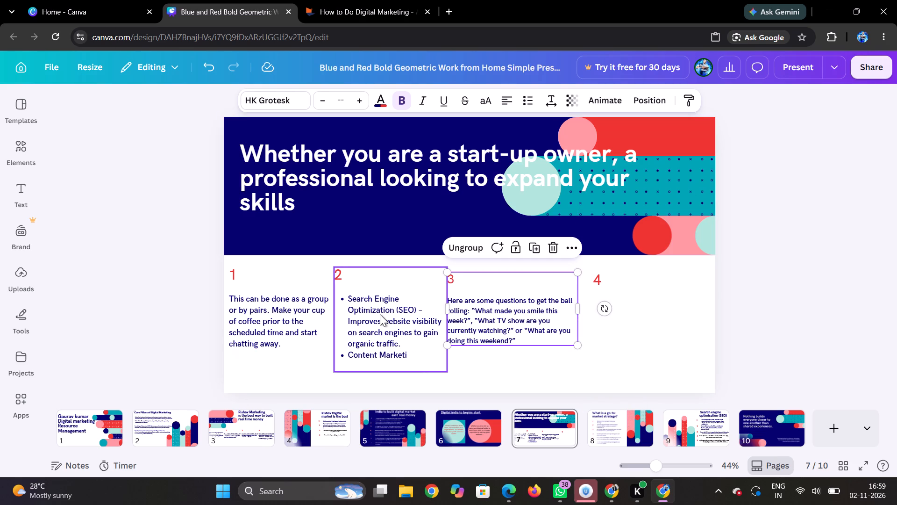
{"action": "left_click", "coordinate": [490, 319]}
{"action": "left_click", "coordinate": [490, 319]}
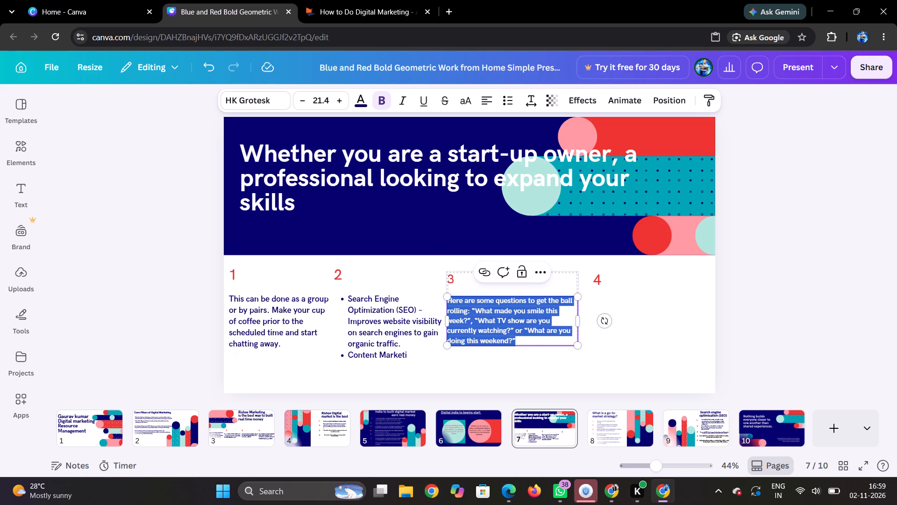
{"action": "left_click", "coordinate": [549, 360]}
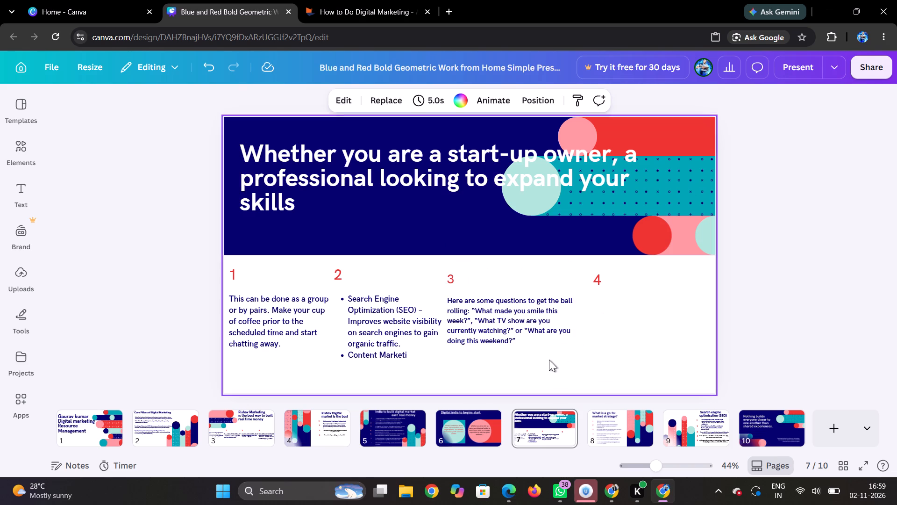
Copy the whole item 3 group and place the duplicate directly beneath the standalone red number 4.
{"action": "left_click", "coordinate": [530, 323]}
{"action": "left_click", "coordinate": [572, 253]}
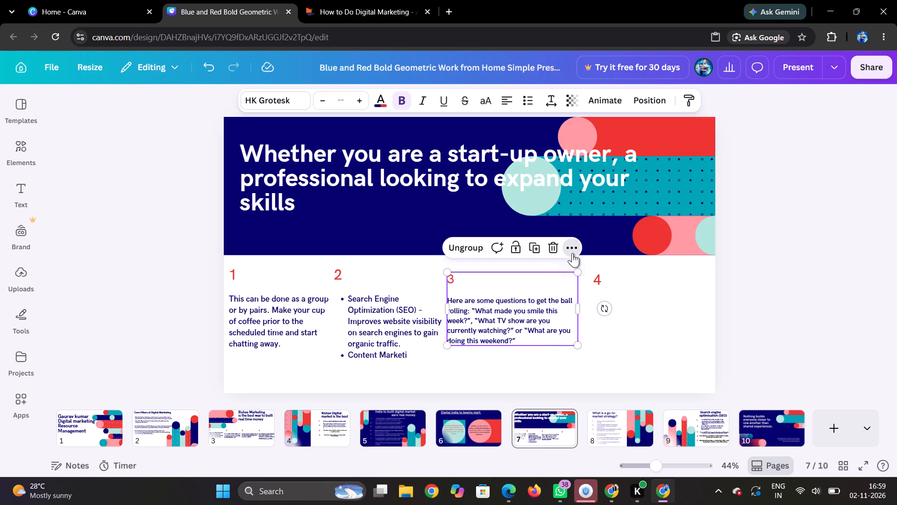
{"action": "left_click", "coordinate": [593, 271]}
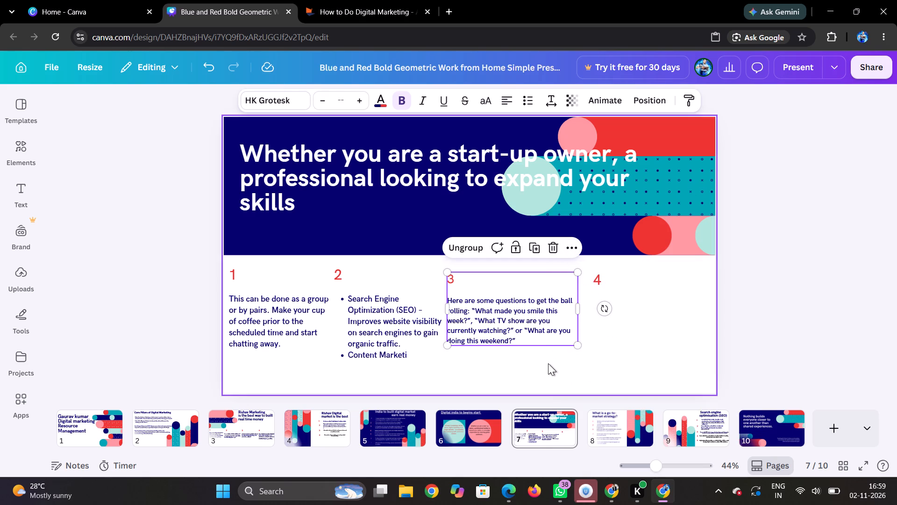
{"action": "left_click", "coordinate": [548, 363]}
{"action": "left_click", "coordinate": [626, 280]}
{"action": "right_click", "coordinate": [626, 280]}
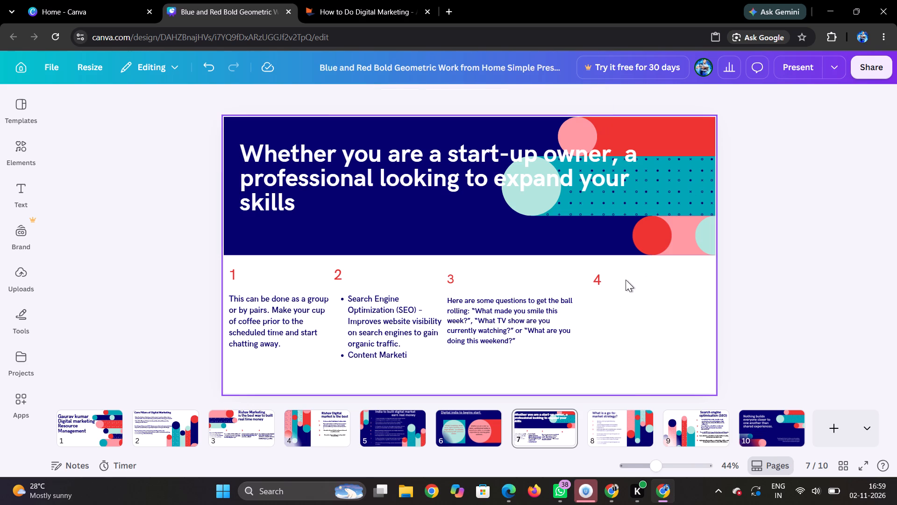
{"action": "left_click", "coordinate": [665, 289]}
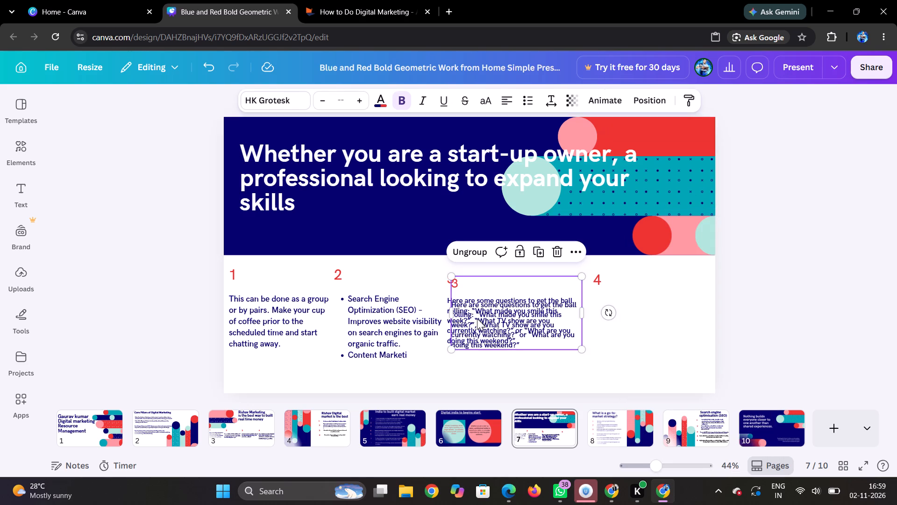
{"action": "left_click_drag", "start_coordinate": [507, 286], "coordinate": [650, 299]}
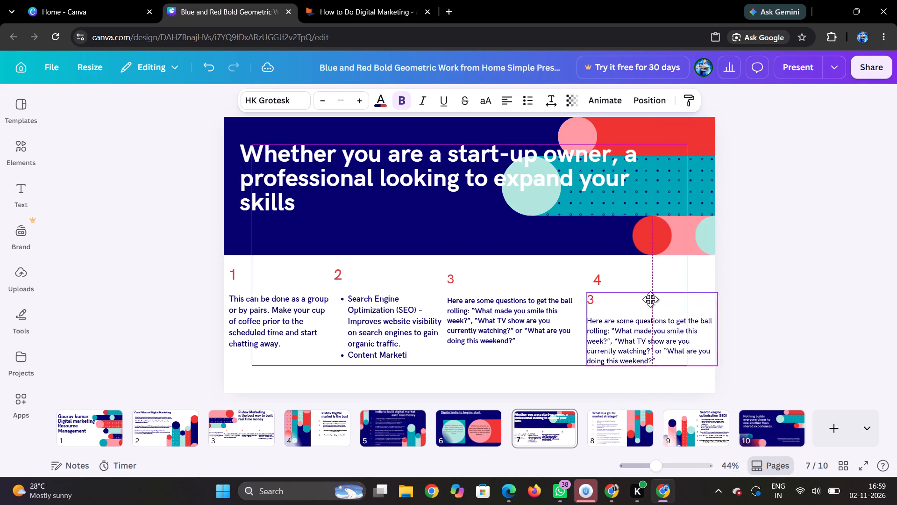
{"action": "left_click_drag", "start_coordinate": [650, 299], "coordinate": [646, 304]}
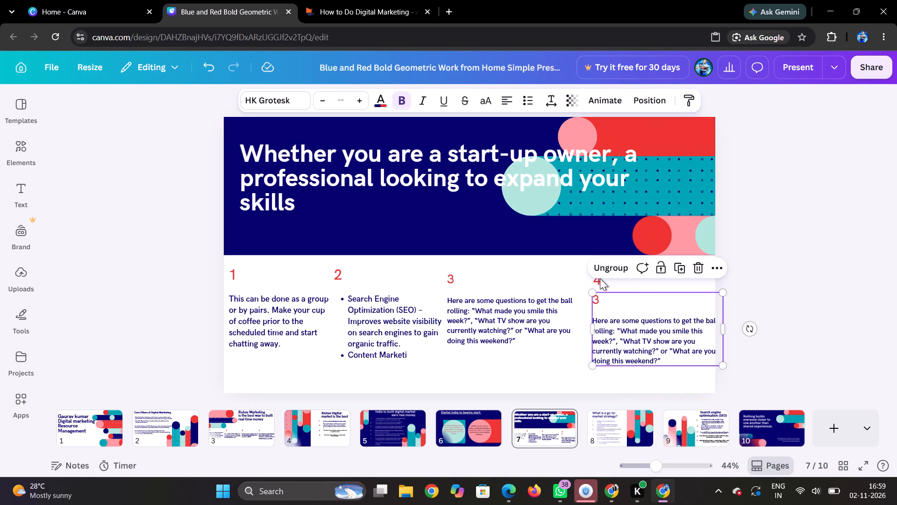
Delete the standalone red number 4 above the duplicated item.
{"action": "left_click", "coordinate": [600, 278]}
{"action": "left_click", "coordinate": [598, 281]}
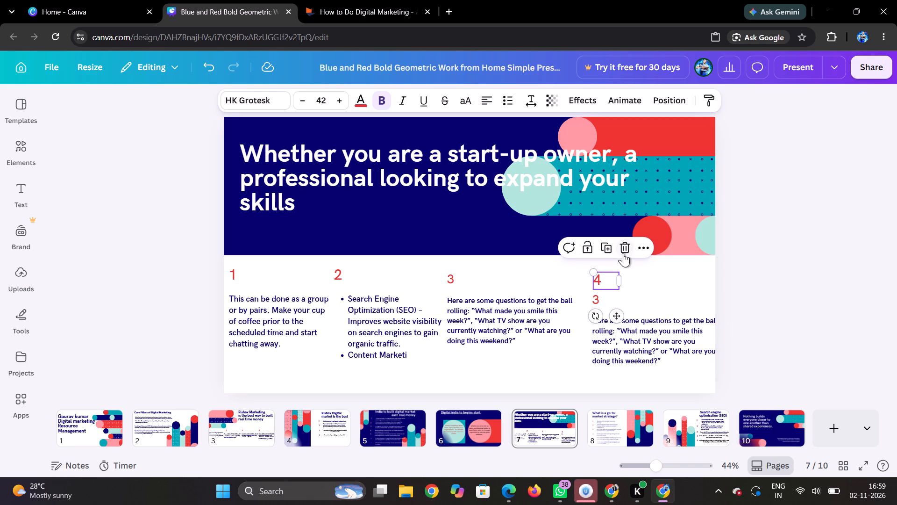
{"action": "left_click", "coordinate": [623, 252]}
Move the duplicated item up beside item 3, nearly touching it and sitting slightly lower, fully inside the page.
{"action": "left_click", "coordinate": [635, 335]}
{"action": "left_click_drag", "start_coordinate": [635, 335], "coordinate": [630, 324]}
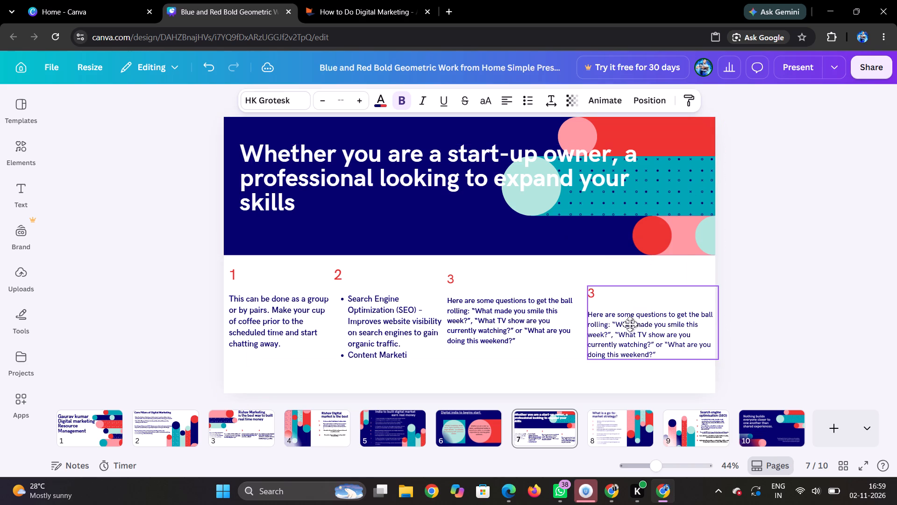
{"action": "left_click_drag", "start_coordinate": [630, 324], "coordinate": [625, 321]}
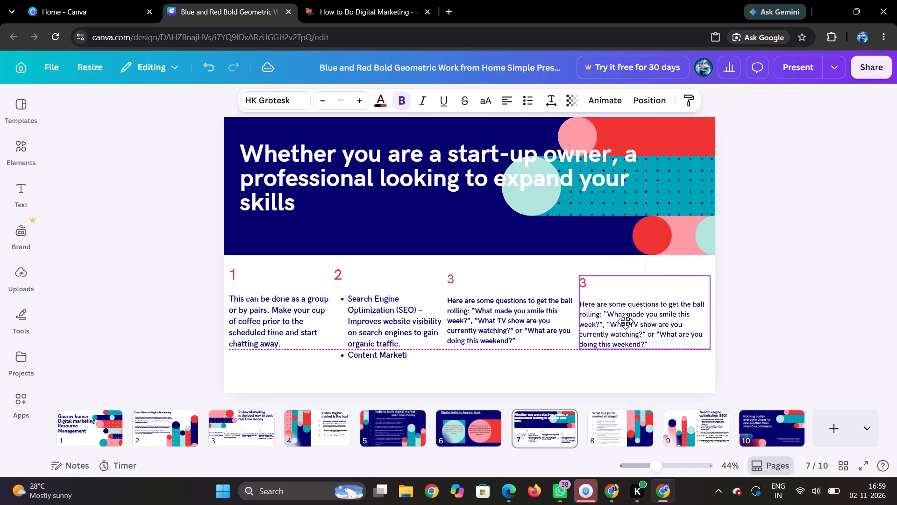
{"action": "left_click_drag", "start_coordinate": [625, 321], "coordinate": [625, 320]}
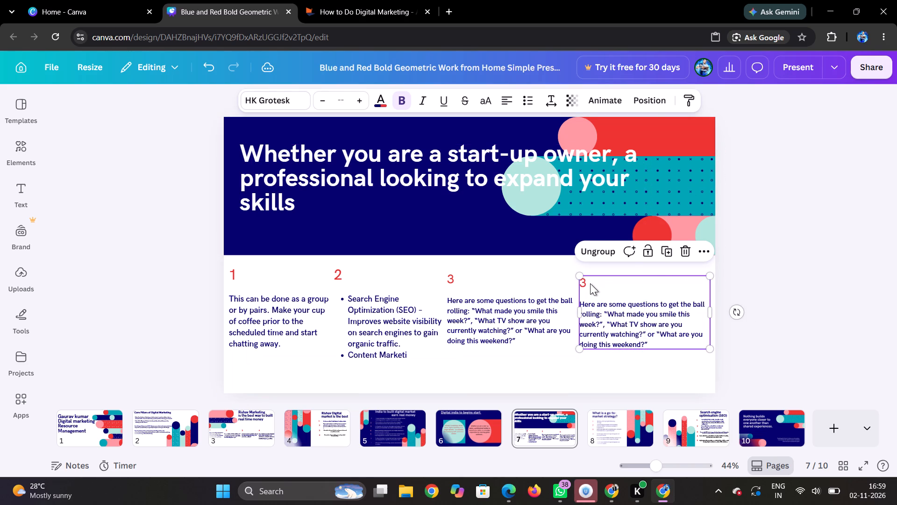
Change the duplicated item's red number to 4.
{"action": "left_click", "coordinate": [589, 285]}
{"action": "left_click", "coordinate": [589, 285]}
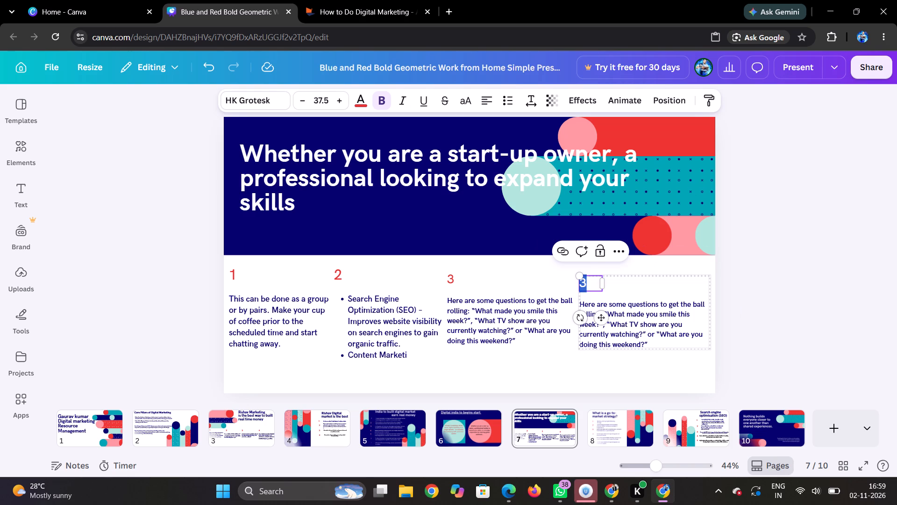
{"action": "key", "text": "BackSpace"}
{"action": "key", "text": "4"}
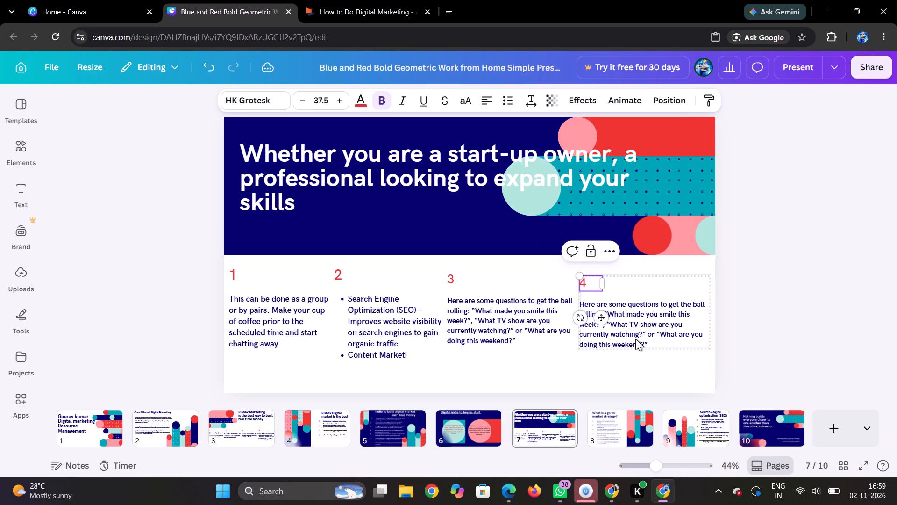
{"action": "left_click", "coordinate": [635, 339]}
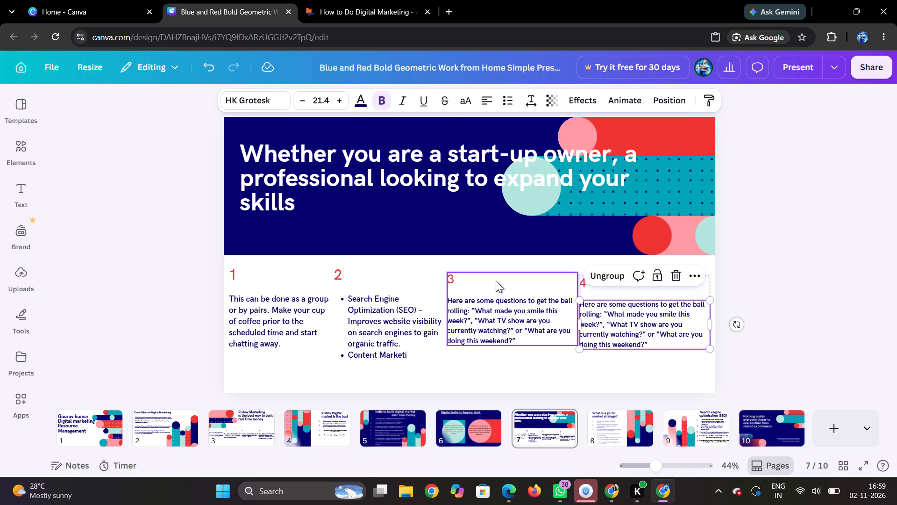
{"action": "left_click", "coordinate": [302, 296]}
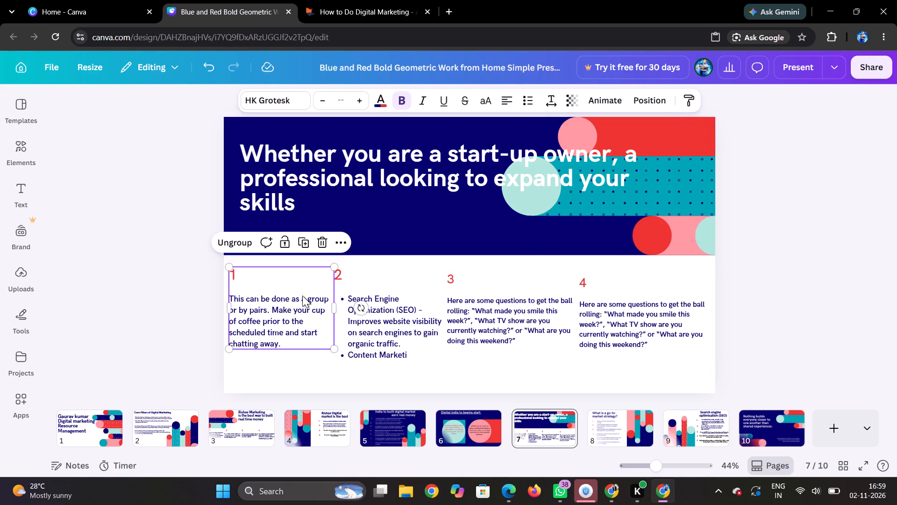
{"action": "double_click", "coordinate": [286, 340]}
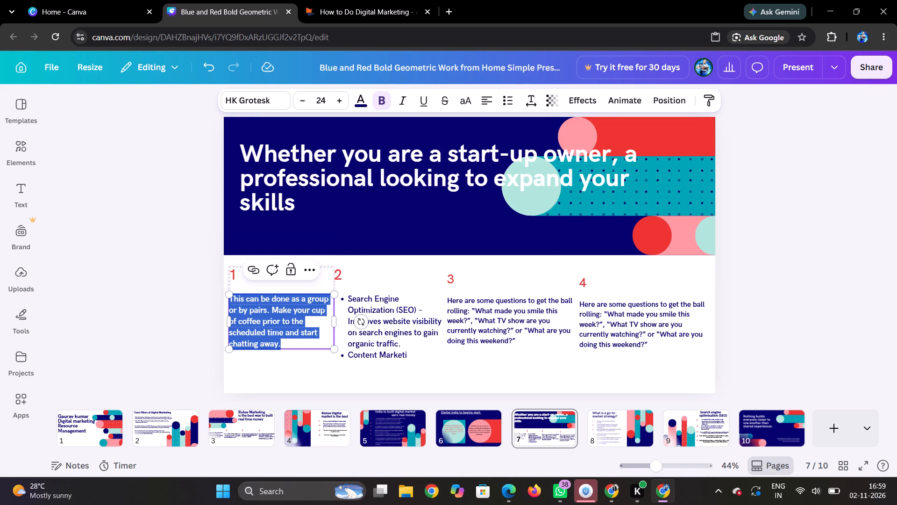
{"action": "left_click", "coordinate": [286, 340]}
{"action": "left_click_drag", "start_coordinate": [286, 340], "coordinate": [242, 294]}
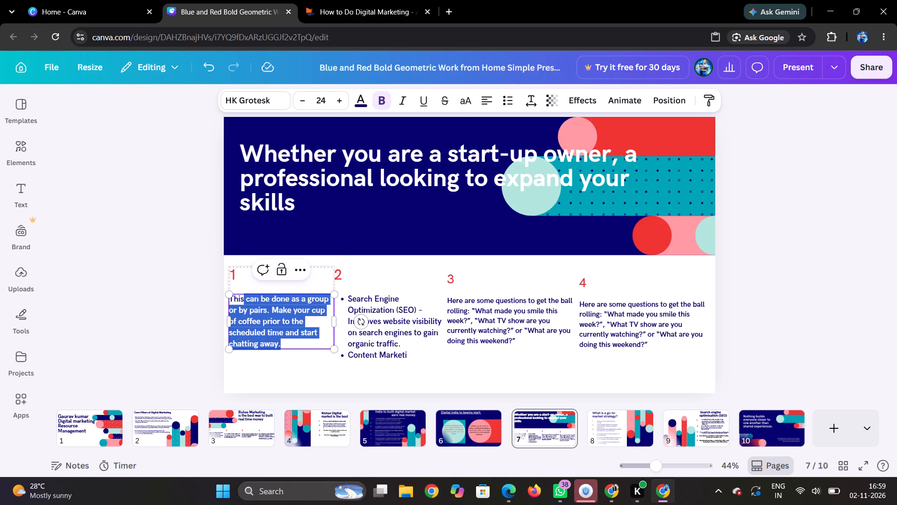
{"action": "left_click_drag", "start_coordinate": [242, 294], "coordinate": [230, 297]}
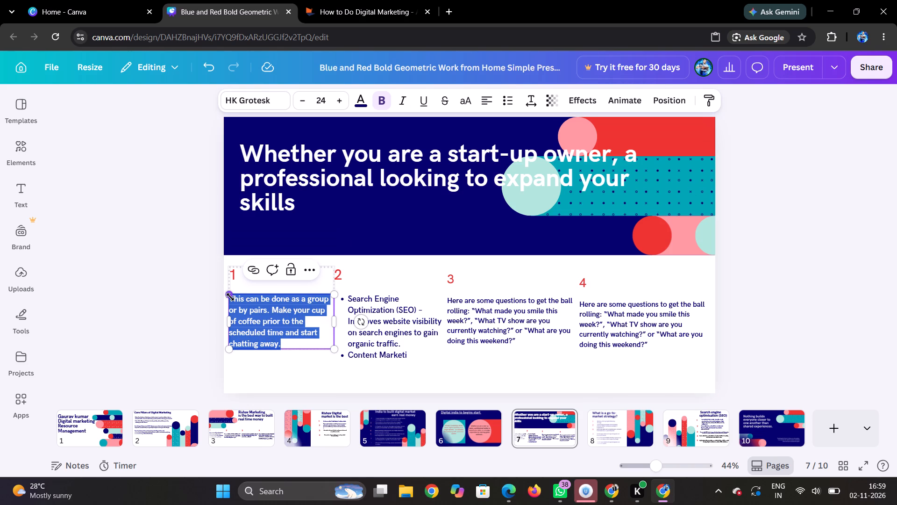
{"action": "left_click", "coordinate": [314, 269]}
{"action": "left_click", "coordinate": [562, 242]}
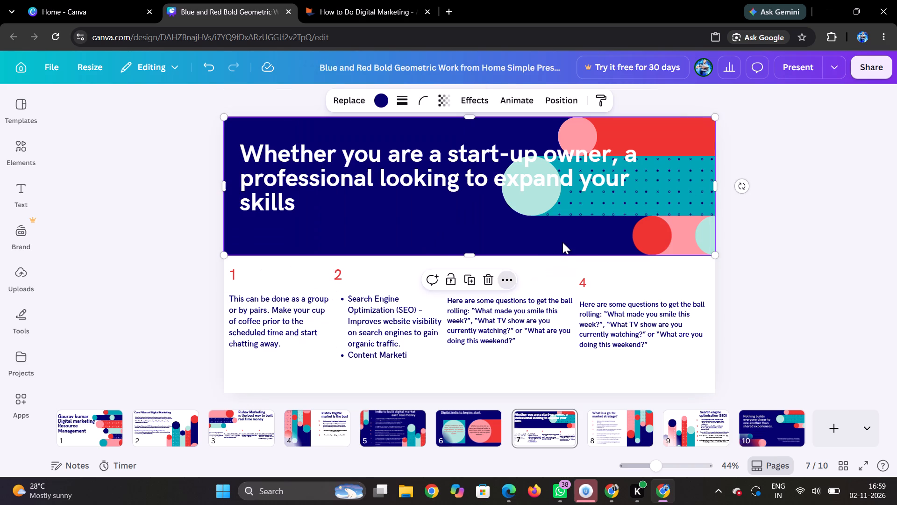
Set the font size of item 1's body text to 22.
{"action": "left_click", "coordinate": [268, 339]}
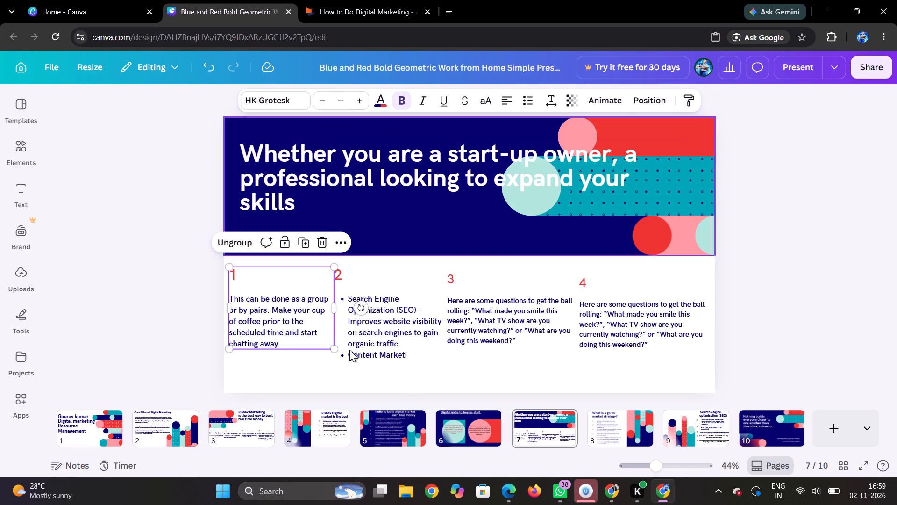
{"action": "left_click", "coordinate": [280, 329]}
{"action": "left_click", "coordinate": [283, 339]}
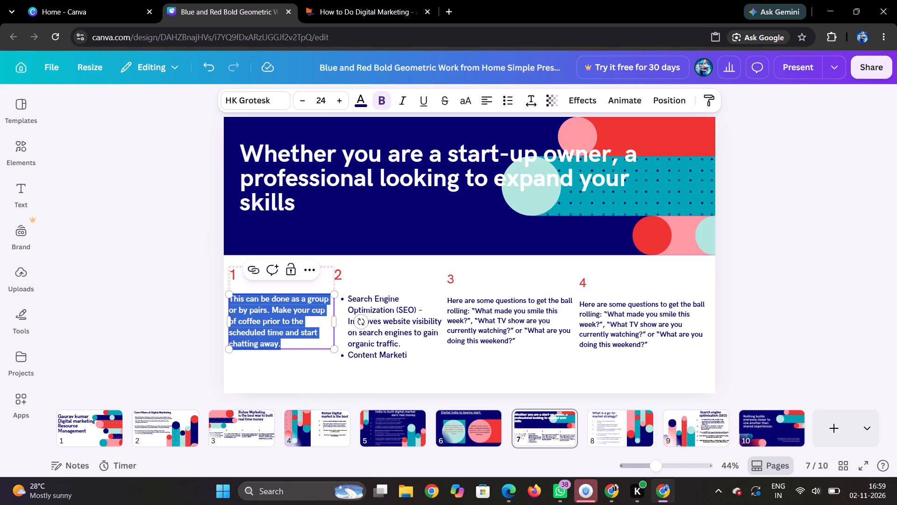
{"action": "left_click", "coordinate": [308, 99]}
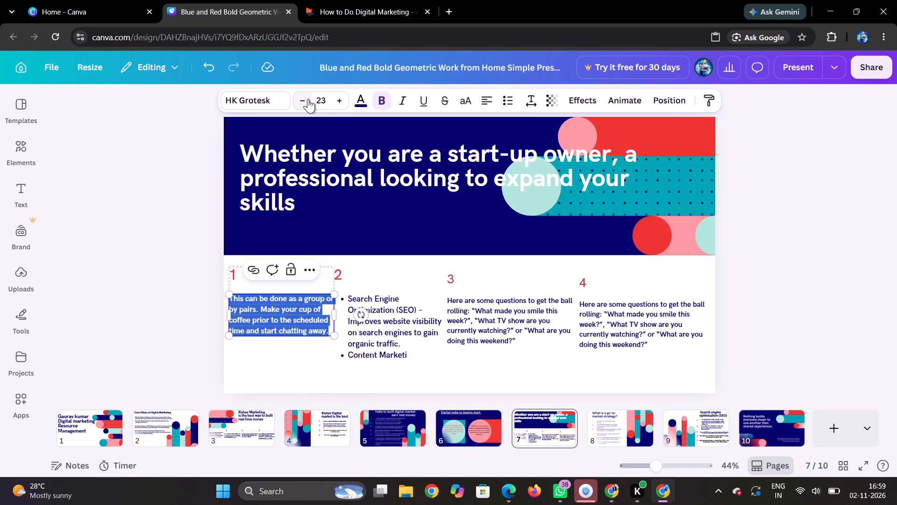
{"action": "left_click", "coordinate": [308, 99]}
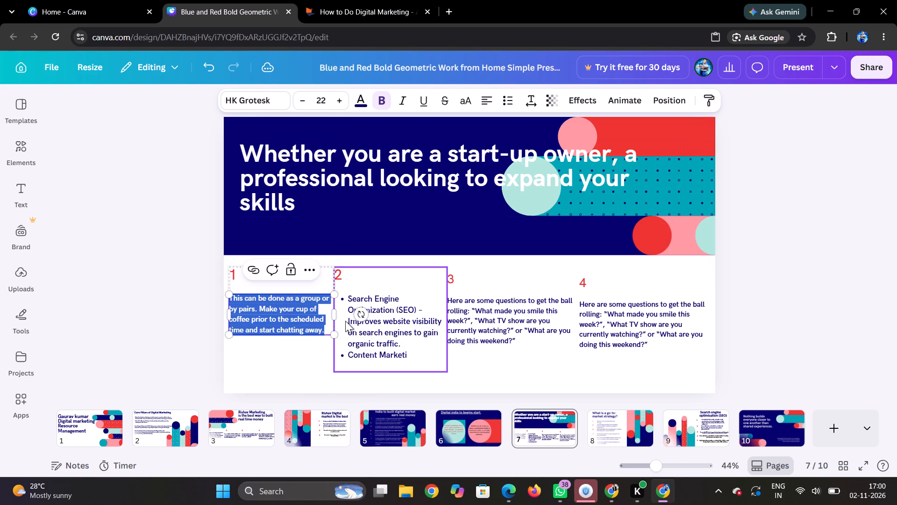
{"action": "left_click", "coordinate": [288, 349]}
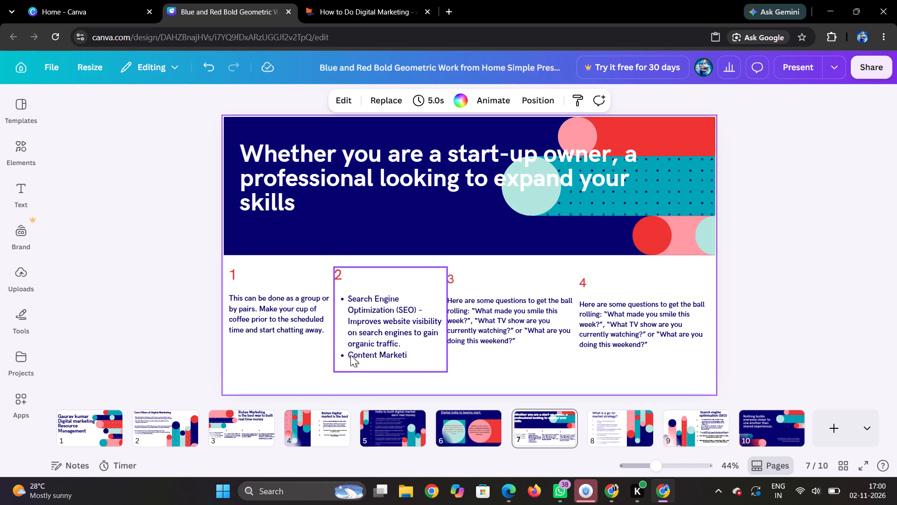
Remove the bullet from the Search Engine Optimization (SEO) paragraph in item 2.
{"action": "left_click", "coordinate": [350, 355]}
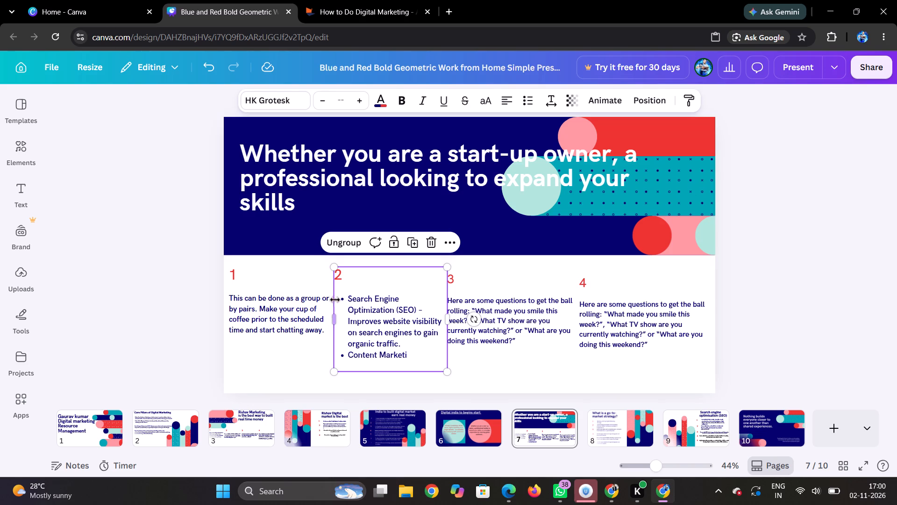
{"action": "left_click", "coordinate": [347, 300]}
{"action": "left_click", "coordinate": [347, 300]}
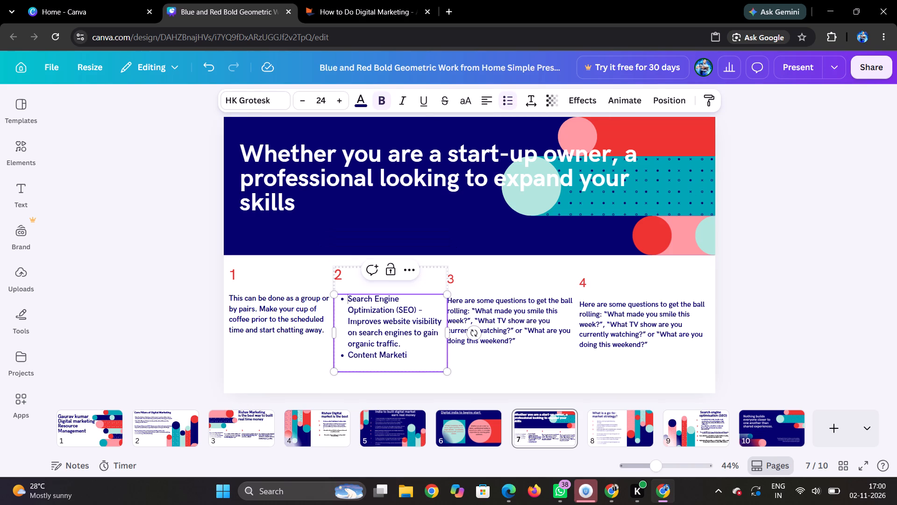
{"action": "key", "text": "BackSpace"}
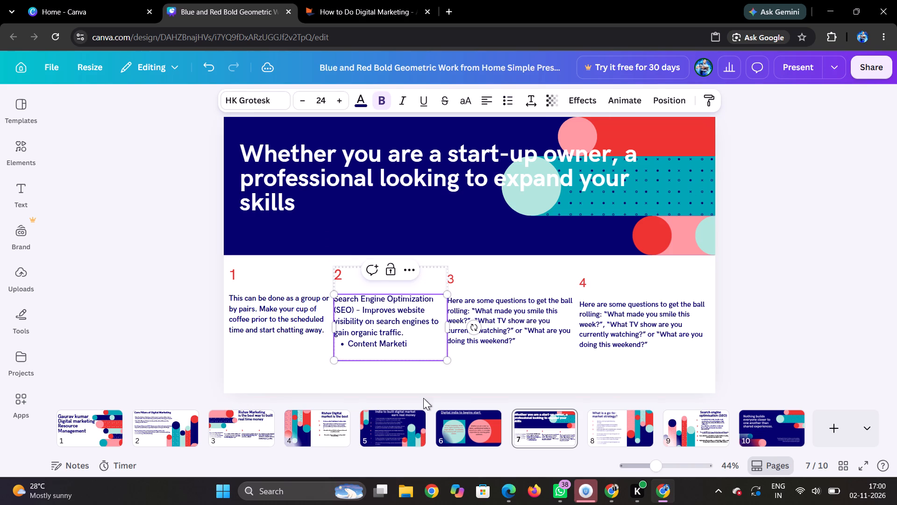
Scale item 2's body text box down proportionally until the text is about size 19.9.
{"action": "left_click_drag", "start_coordinate": [449, 363], "coordinate": [430, 352]}
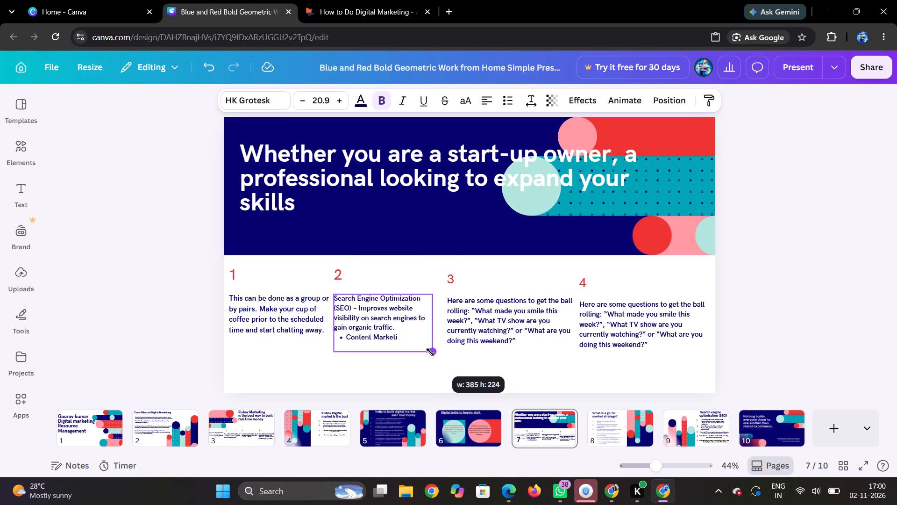
{"action": "left_click_drag", "start_coordinate": [430, 352], "coordinate": [430, 351]}
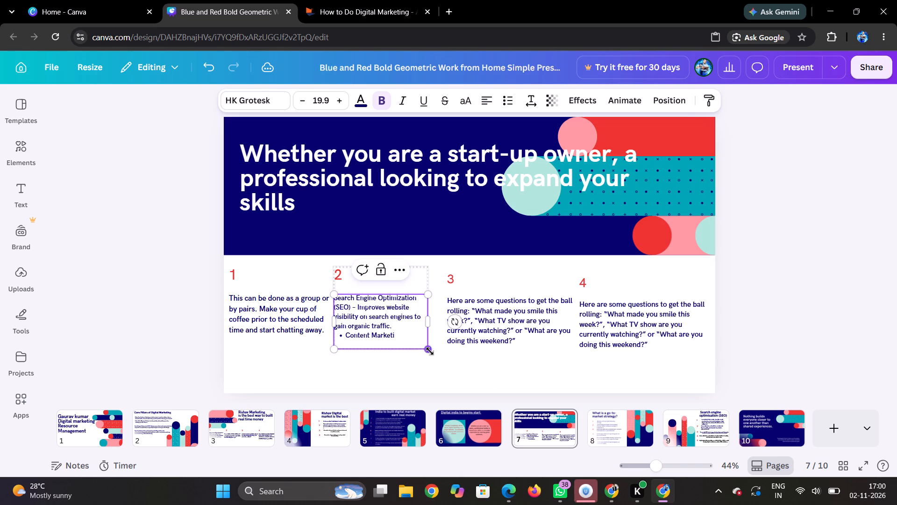
Move item 3 closer to item 2 so that it sits flush against item 2's narrowed text box.
{"action": "left_click", "coordinate": [487, 332]}
{"action": "left_click_drag", "start_coordinate": [487, 332], "coordinate": [472, 329]}
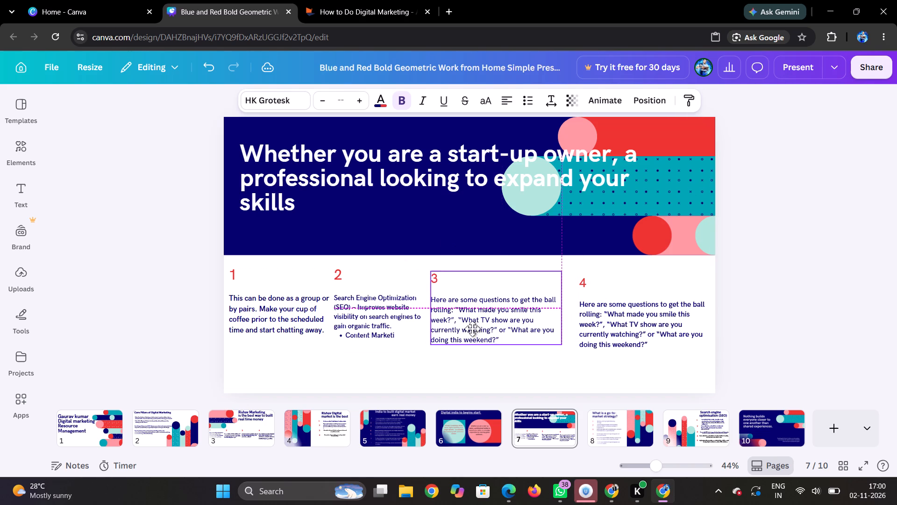
{"action": "left_click_drag", "start_coordinate": [472, 329], "coordinate": [465, 331]}
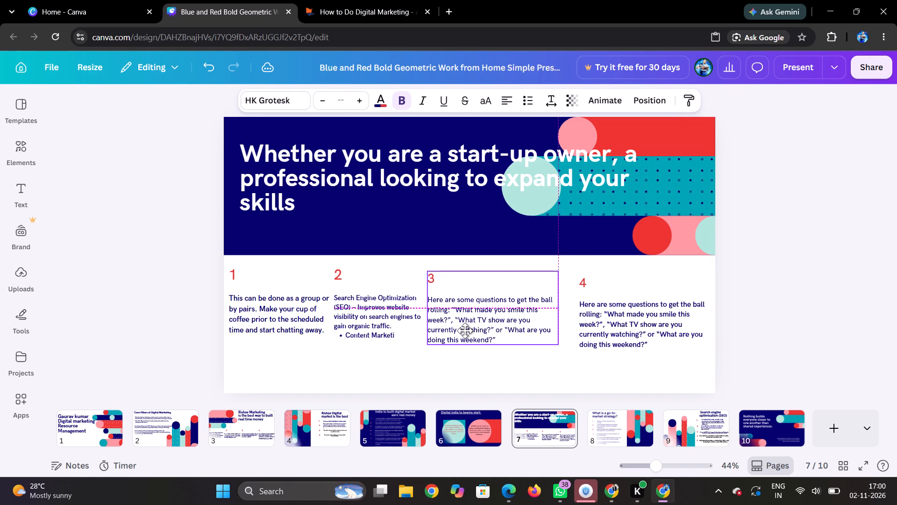
Raise items 3 and 4 on page 7 level with the top of item 1, bringing item 4 closer to item 3.
{"action": "left_click_drag", "start_coordinate": [465, 331], "coordinate": [466, 327]}
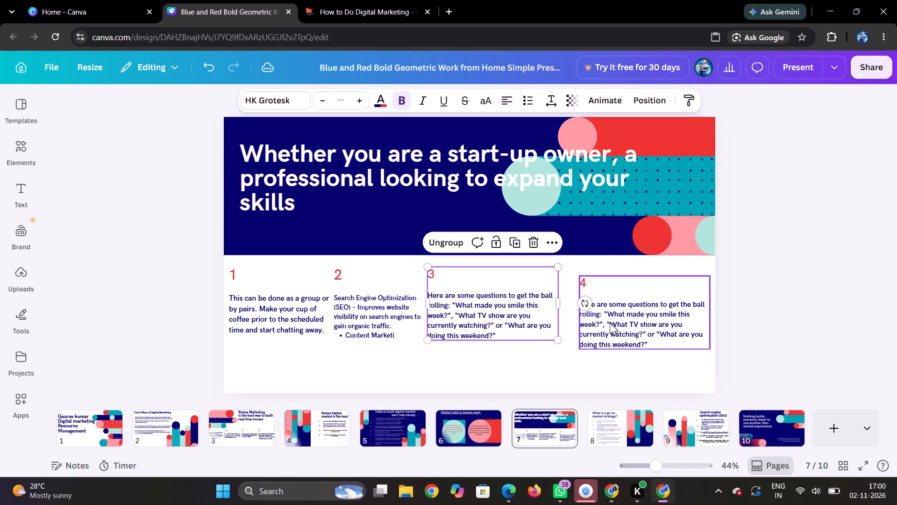
{"action": "left_click", "coordinate": [610, 322]}
{"action": "left_click_drag", "start_coordinate": [610, 322], "coordinate": [595, 315]}
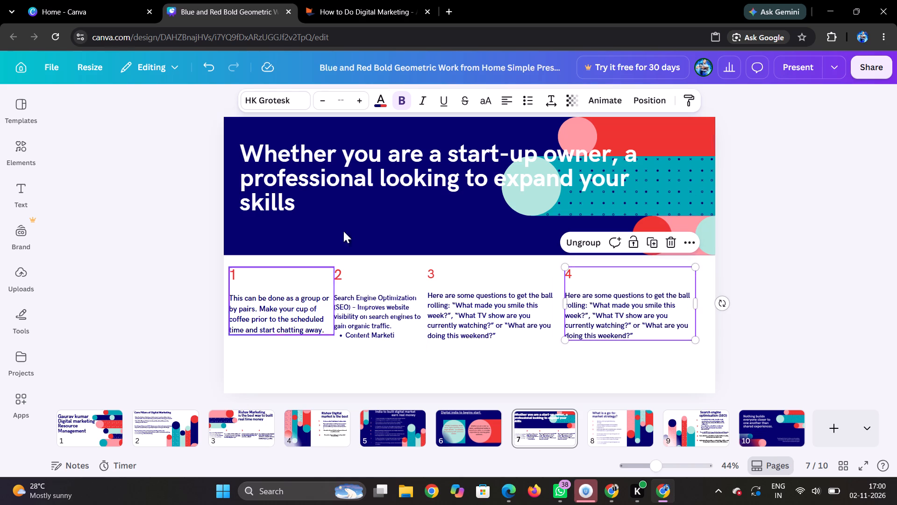
Copy the heading "What are the Benefits of Digital Marketing?" from the Equinet Academy article and paste it just below page 7's blue banner.
{"action": "left_click", "coordinate": [367, 0]}
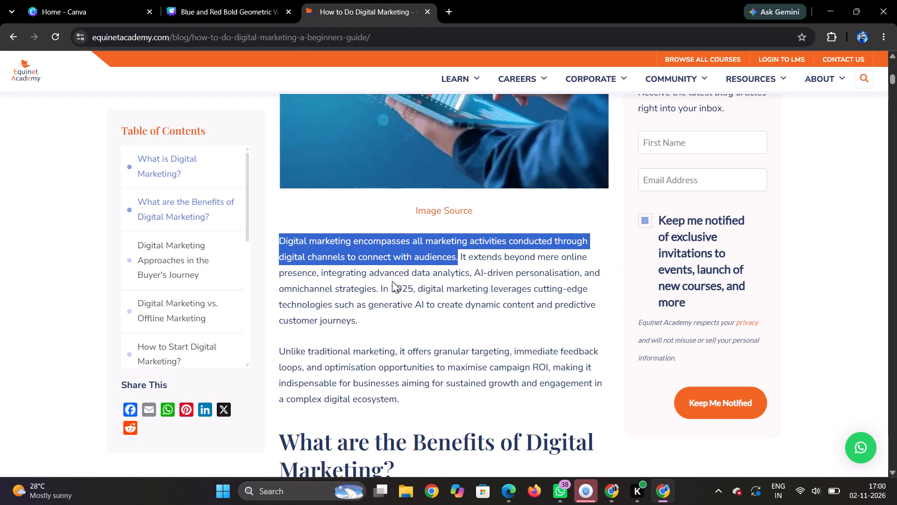
{"action": "scroll", "coordinate": [392, 281], "scroll_direction": "down", "scroll_amount": 3}
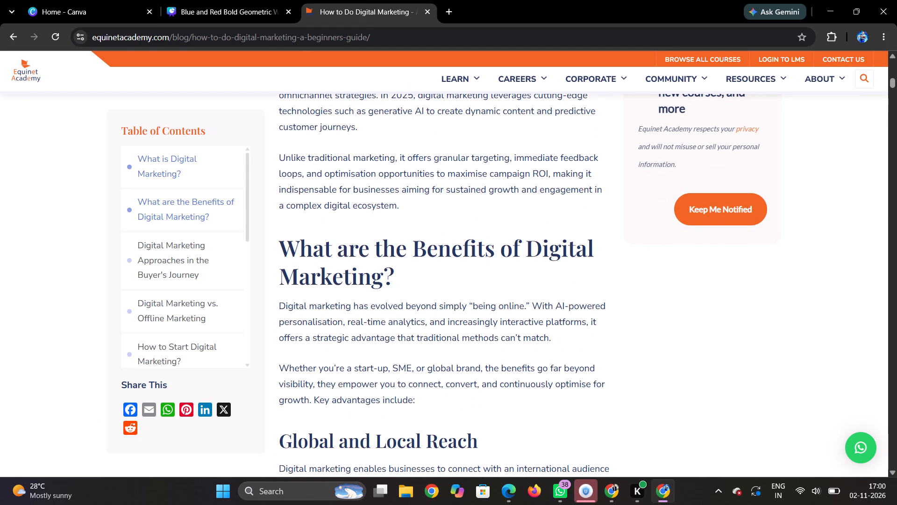
{"action": "left_click_drag", "start_coordinate": [390, 284], "coordinate": [286, 249]}
{"action": "key", "text": "ctrl+c"}
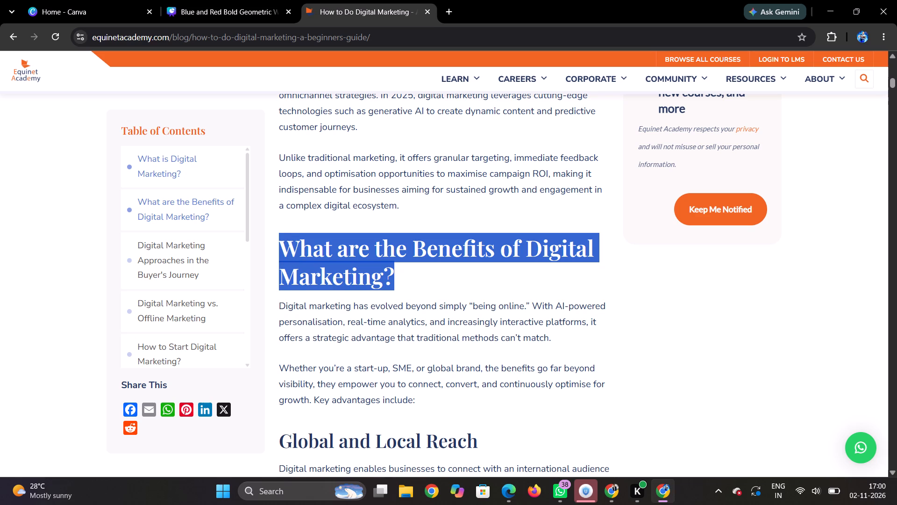
{"action": "left_click", "coordinate": [225, 0]}
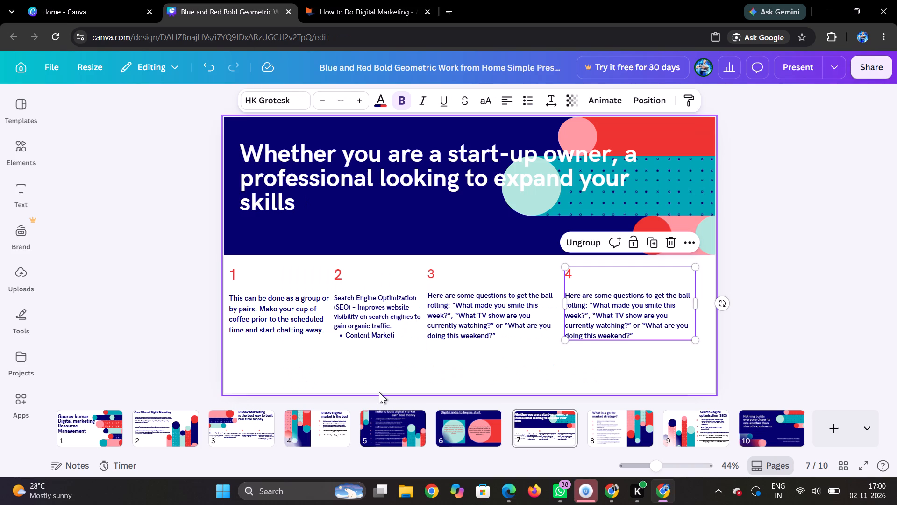
{"action": "key", "text": "ctrl+v"}
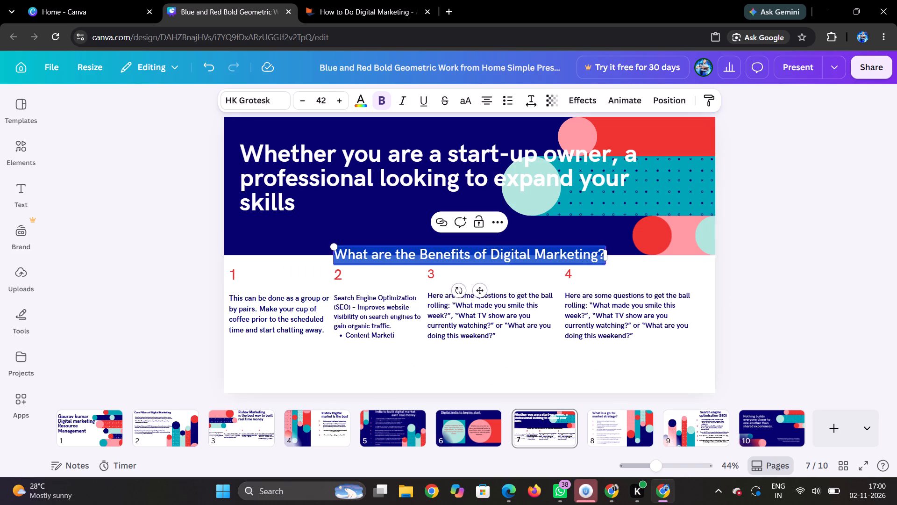
{"action": "left_click_drag", "start_coordinate": [581, 264], "coordinate": [520, 276]}
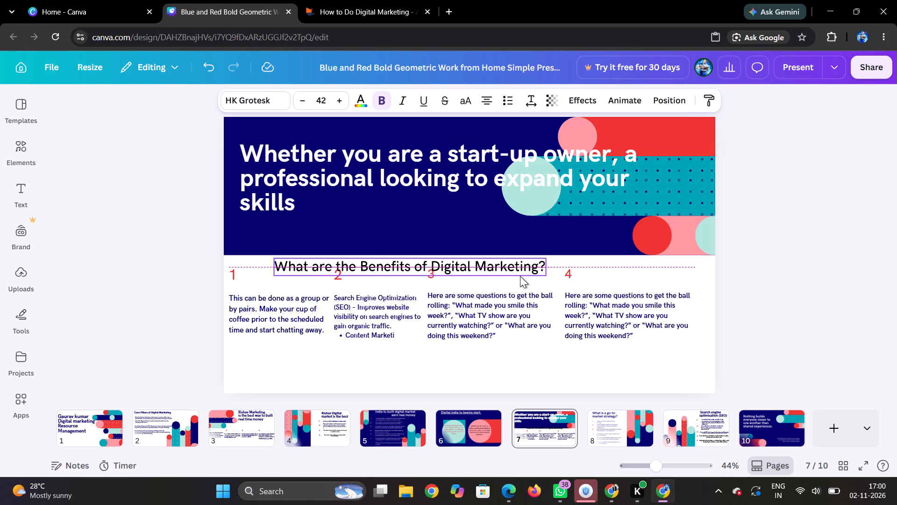
{"action": "left_click_drag", "start_coordinate": [520, 276], "coordinate": [519, 276]}
Move numbered items 1 to 4 down toward page 7's bottom edge, in a row clear of the benefits heading.
{"action": "left_click", "coordinate": [266, 297]}
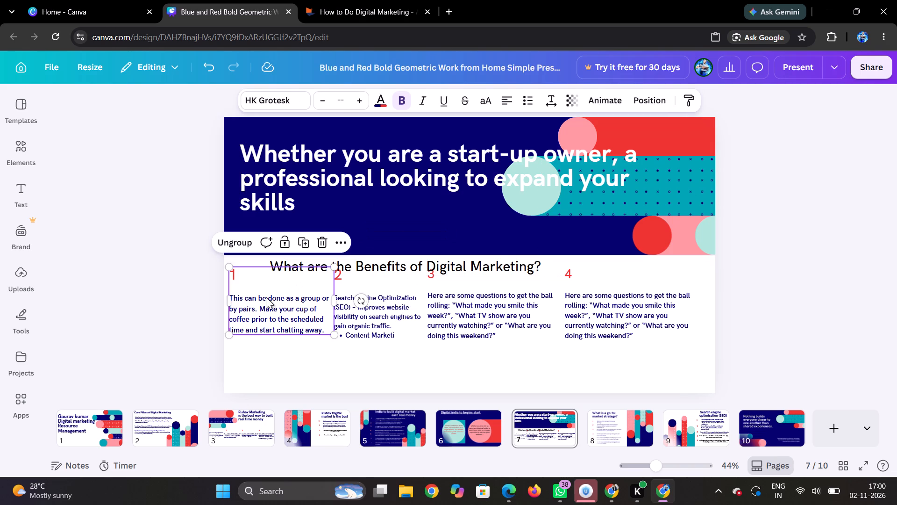
{"action": "left_click_drag", "start_coordinate": [266, 297], "coordinate": [259, 339]}
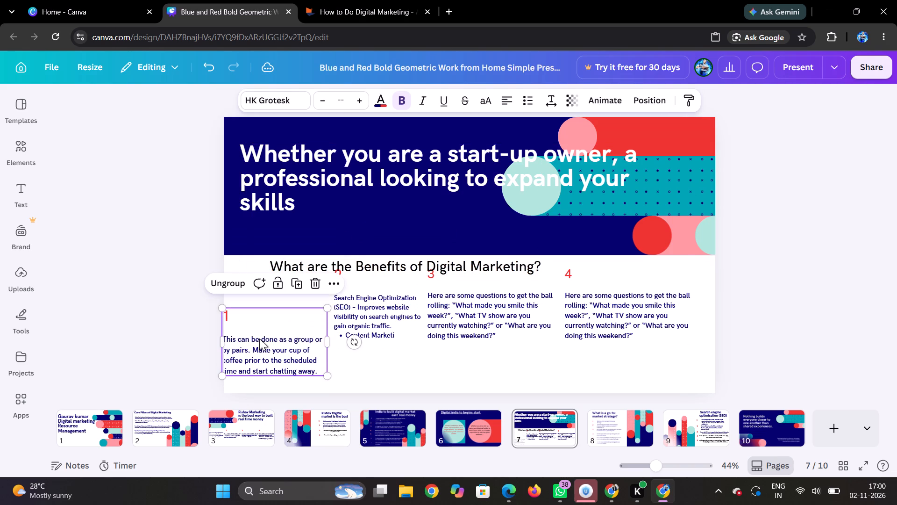
{"action": "left_click", "coordinate": [373, 320]}
{"action": "left_click_drag", "start_coordinate": [373, 320], "coordinate": [367, 366]}
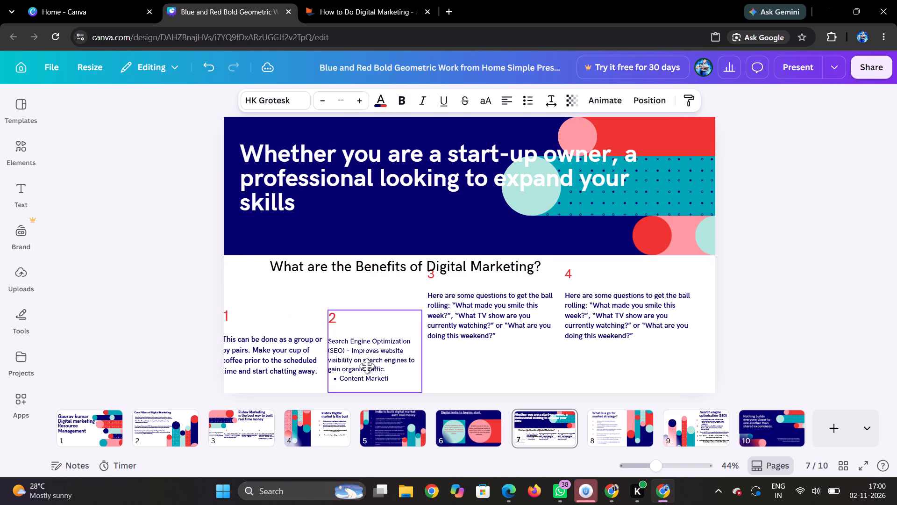
{"action": "left_click_drag", "start_coordinate": [367, 366], "coordinate": [367, 358]}
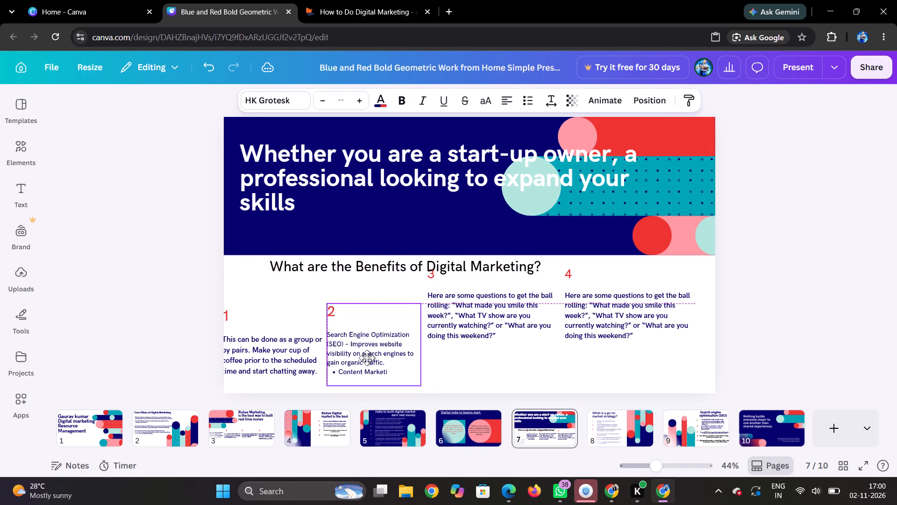
{"action": "left_click_drag", "start_coordinate": [367, 358], "coordinate": [367, 360]}
{"action": "left_click", "coordinate": [482, 335]}
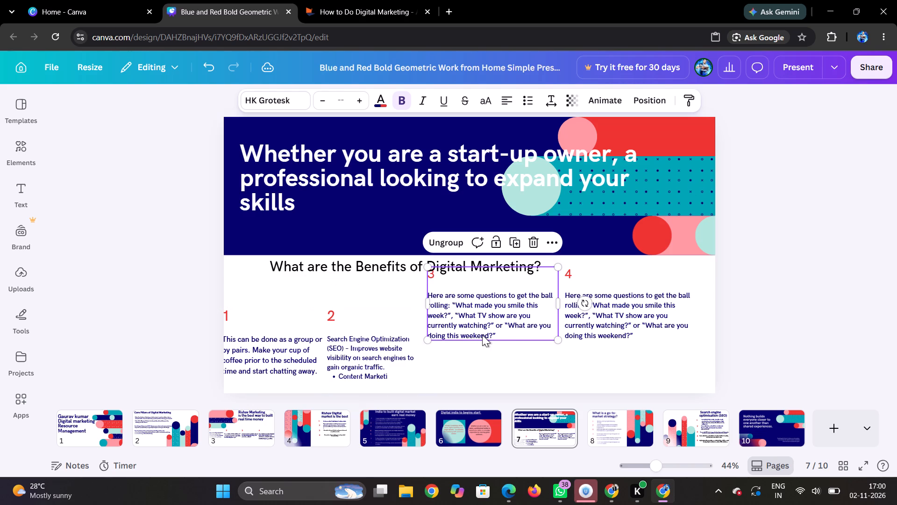
{"action": "left_click_drag", "start_coordinate": [516, 329], "coordinate": [514, 369]}
{"action": "left_click", "coordinate": [623, 333]}
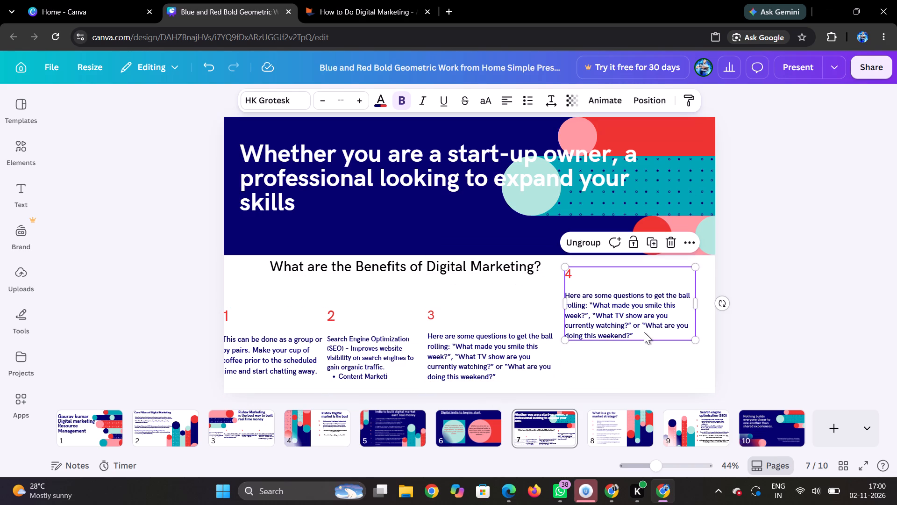
{"action": "left_click_drag", "start_coordinate": [644, 332], "coordinate": [644, 381]}
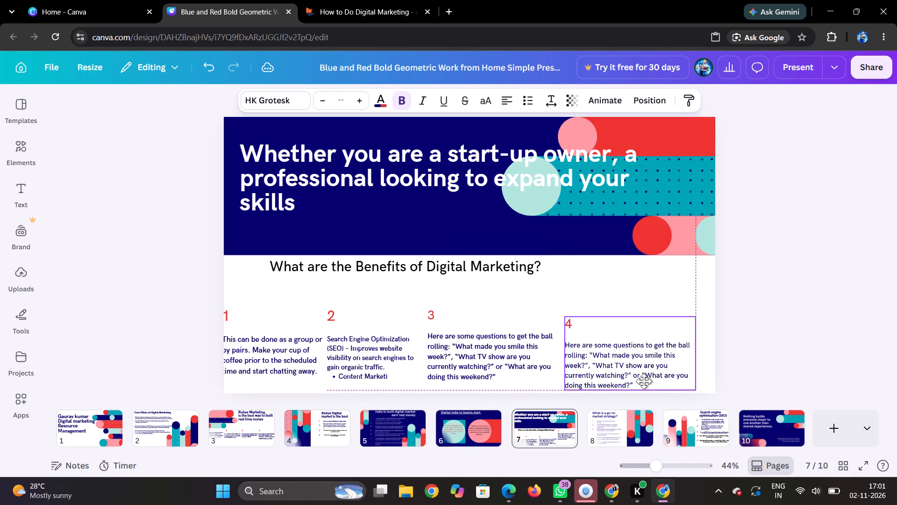
{"action": "left_click_drag", "start_coordinate": [644, 381], "coordinate": [644, 377]}
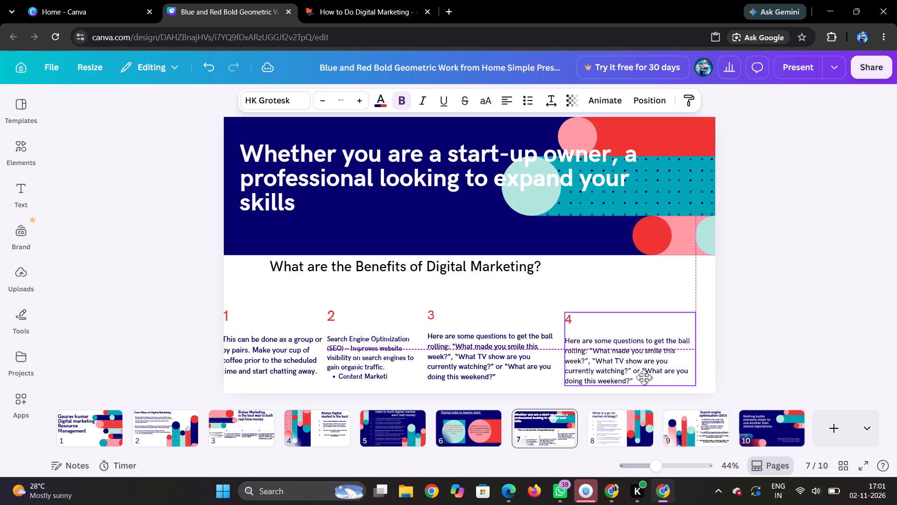
{"action": "left_click_drag", "start_coordinate": [644, 377], "coordinate": [644, 376]}
Shift the benefits heading toward the page's left edge and slightly lower, between the banner and item 1.
{"action": "left_click", "coordinate": [496, 264]}
{"action": "left_click_drag", "start_coordinate": [496, 264], "coordinate": [460, 270]}
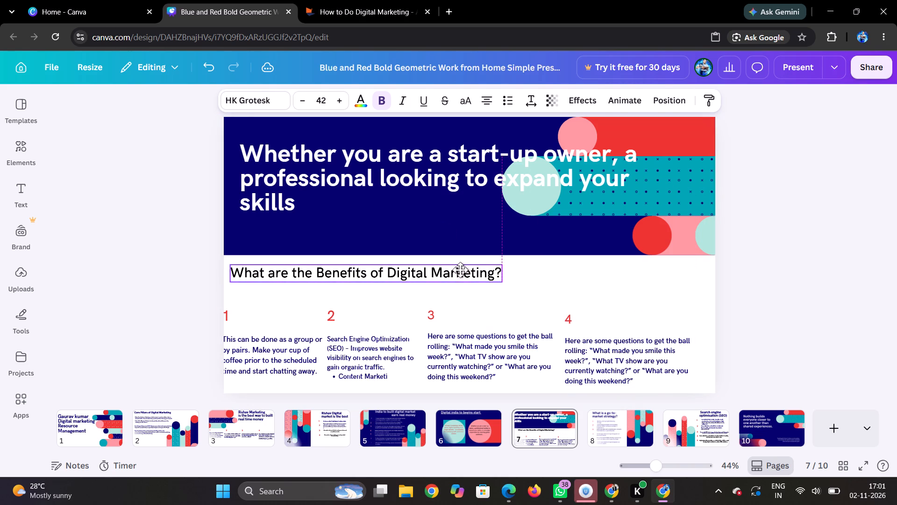
{"action": "left_click_drag", "start_coordinate": [460, 270], "coordinate": [456, 272]}
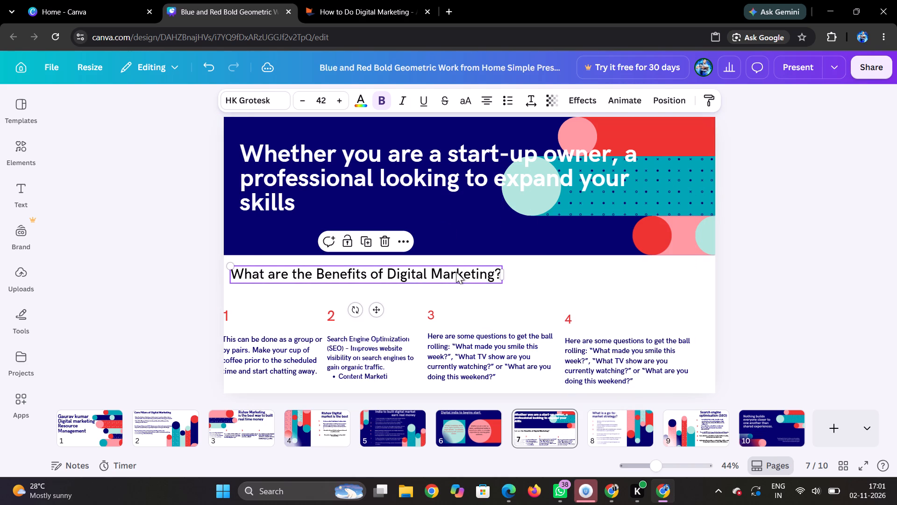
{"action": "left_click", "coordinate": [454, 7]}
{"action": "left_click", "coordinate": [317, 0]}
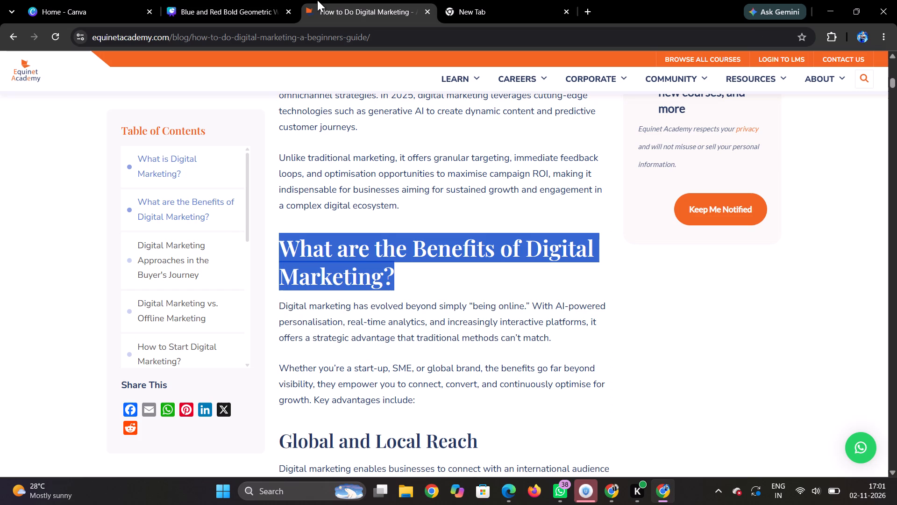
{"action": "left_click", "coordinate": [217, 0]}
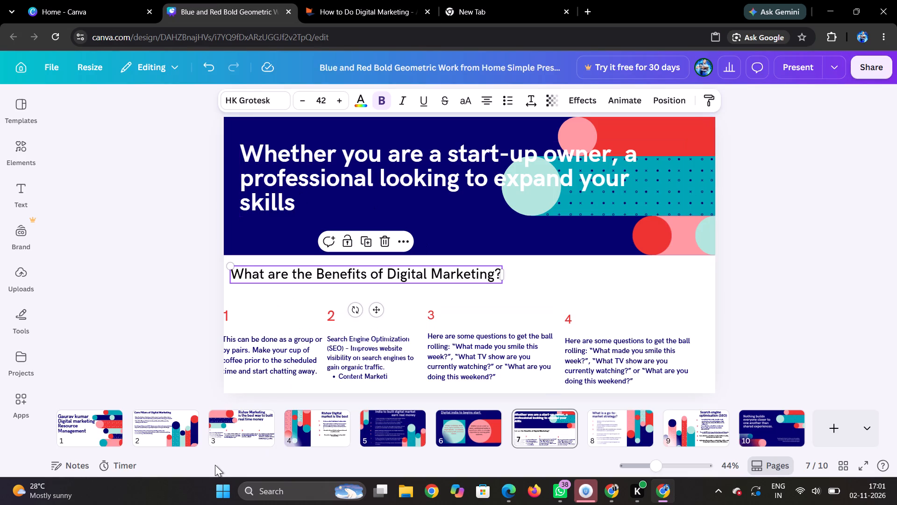
Move page 7's main title up within the banner and insert a line break after "owner,".
{"action": "left_click", "coordinate": [495, 187]}
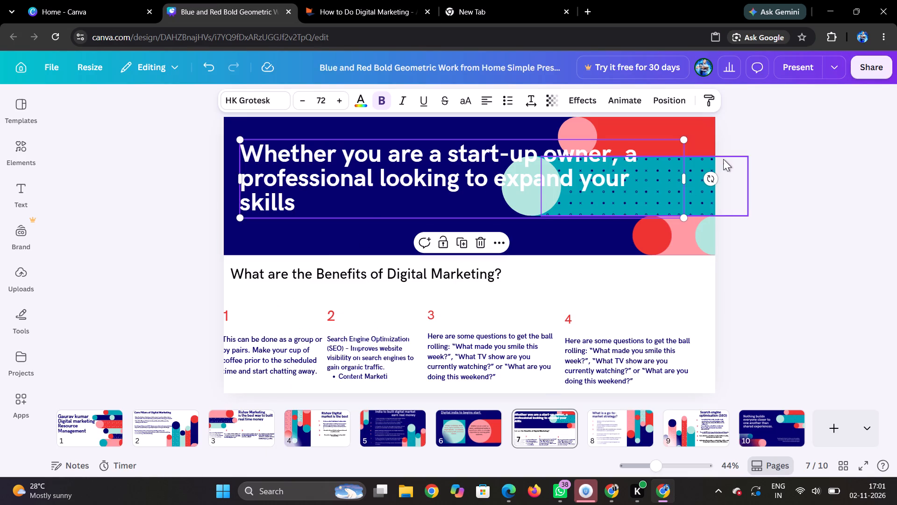
{"action": "left_click_drag", "start_coordinate": [683, 175], "coordinate": [687, 178]}
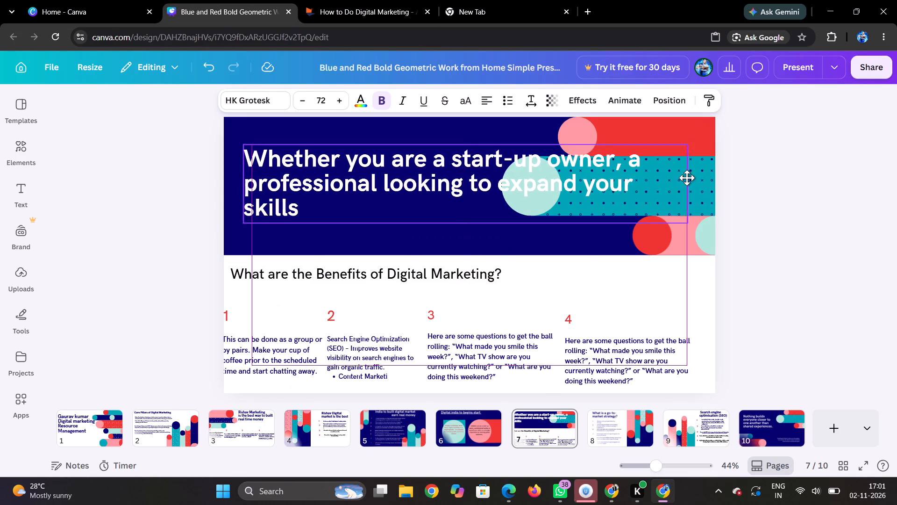
{"action": "left_click_drag", "start_coordinate": [687, 178], "coordinate": [682, 163]}
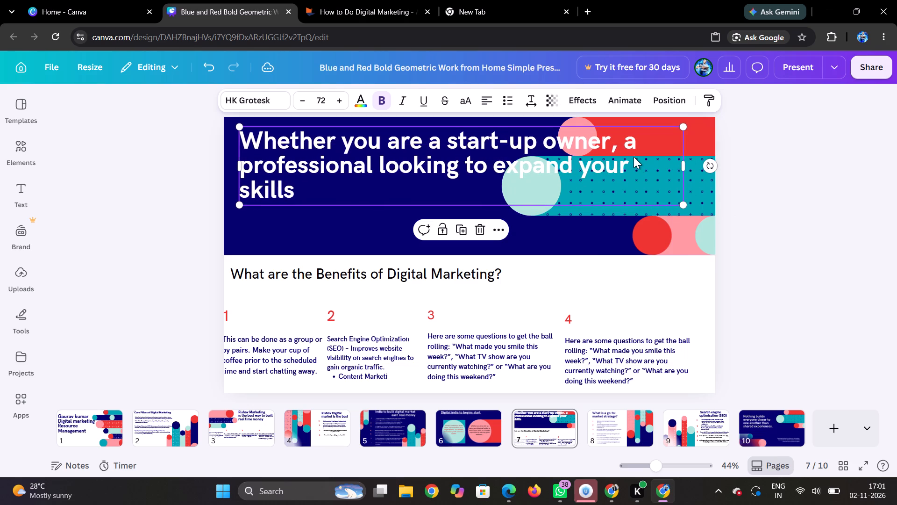
{"action": "left_click", "coordinate": [617, 141]}
{"action": "key", "text": "Return"}
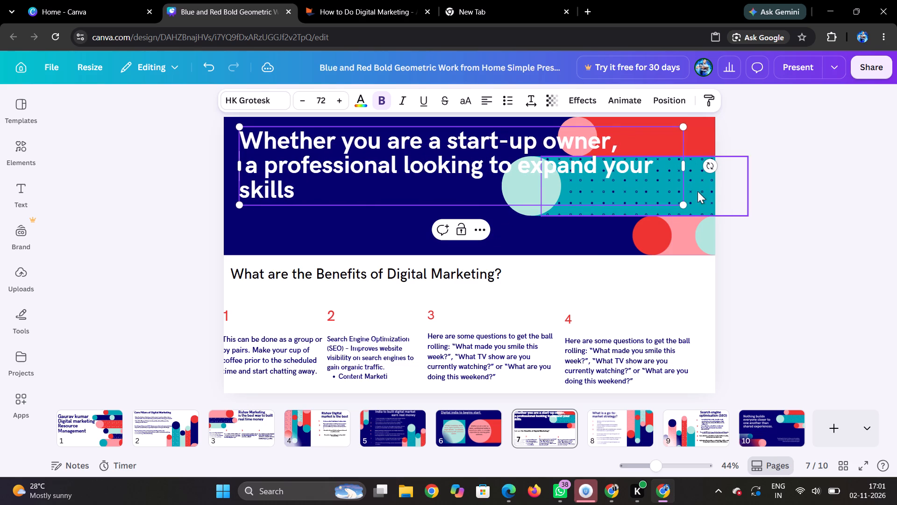
Scale the main title down proportionally to font size 63.4 and place it near the banner's upper-left corner.
{"action": "left_click_drag", "start_coordinate": [685, 204], "coordinate": [627, 201]}
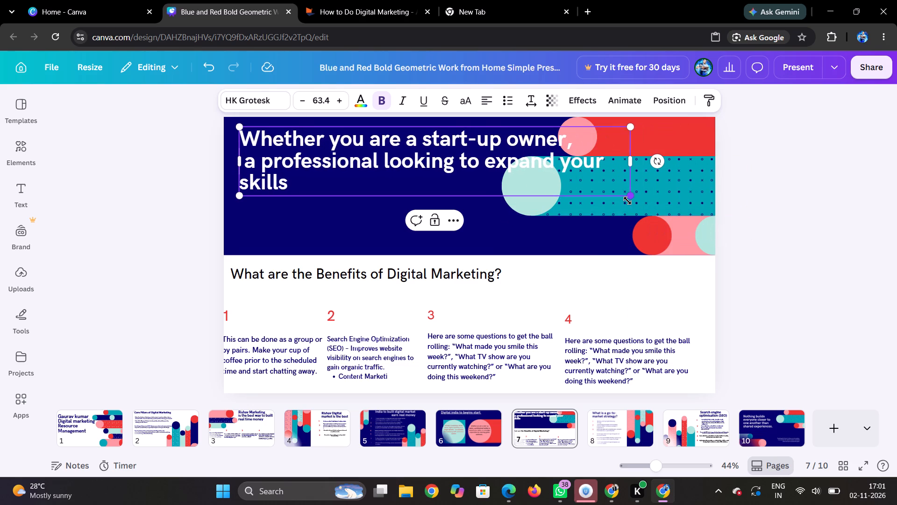
{"action": "left_click_drag", "start_coordinate": [560, 167], "coordinate": [539, 177]}
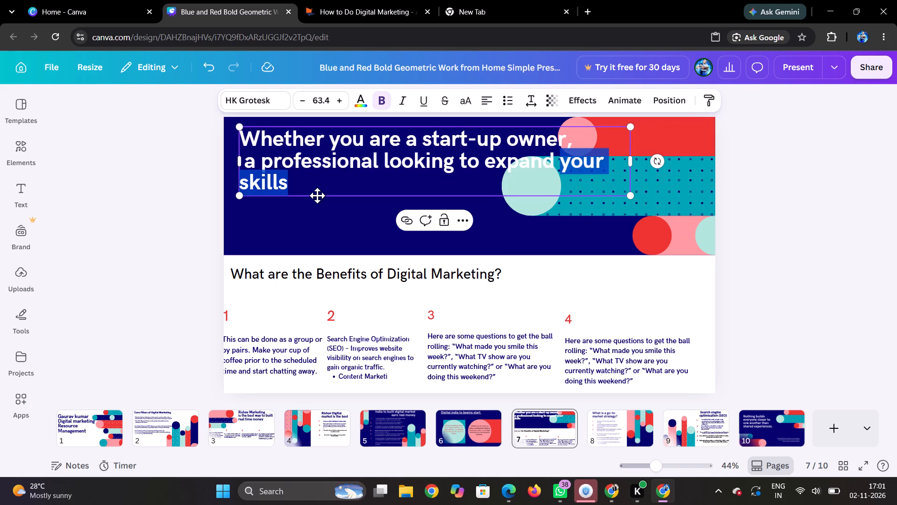
{"action": "left_click_drag", "start_coordinate": [317, 195], "coordinate": [307, 194]}
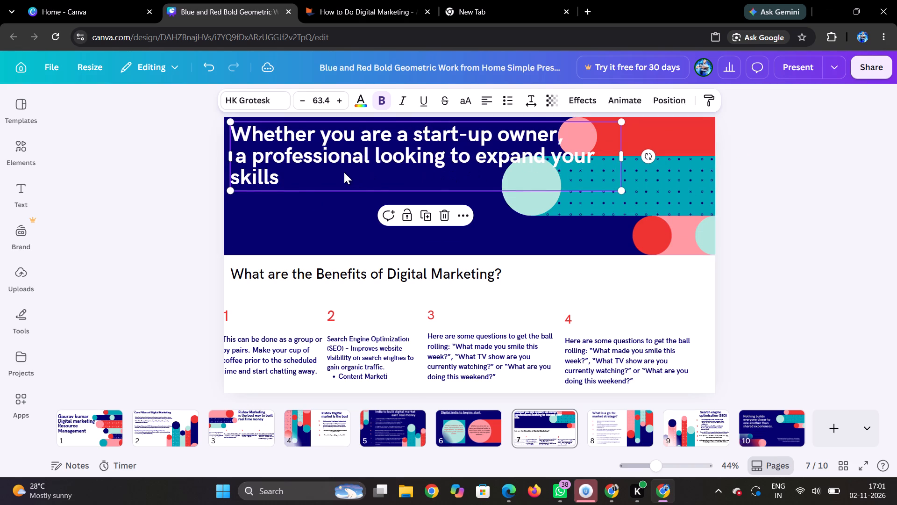
Delete "owner," from the main title so its first line reads "Whether you are a start-up".
{"action": "left_click", "coordinate": [499, 130]}
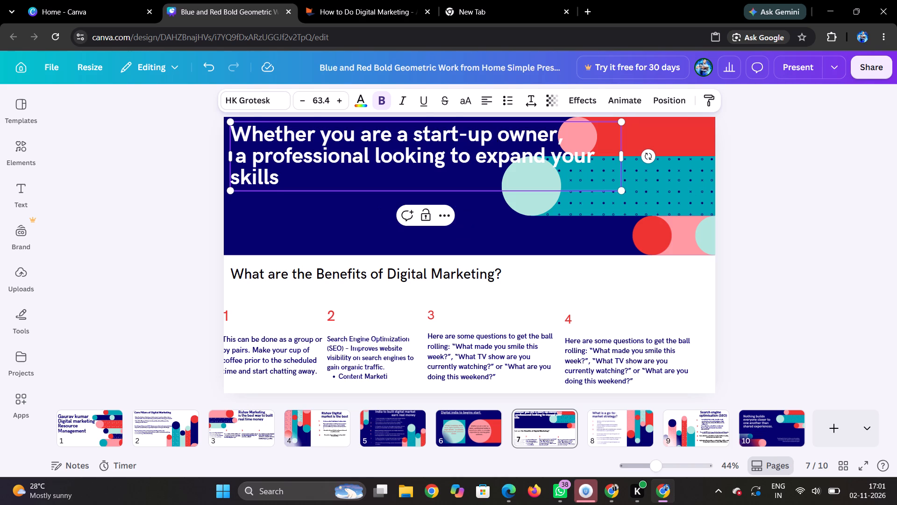
{"action": "key", "text": "Return"}
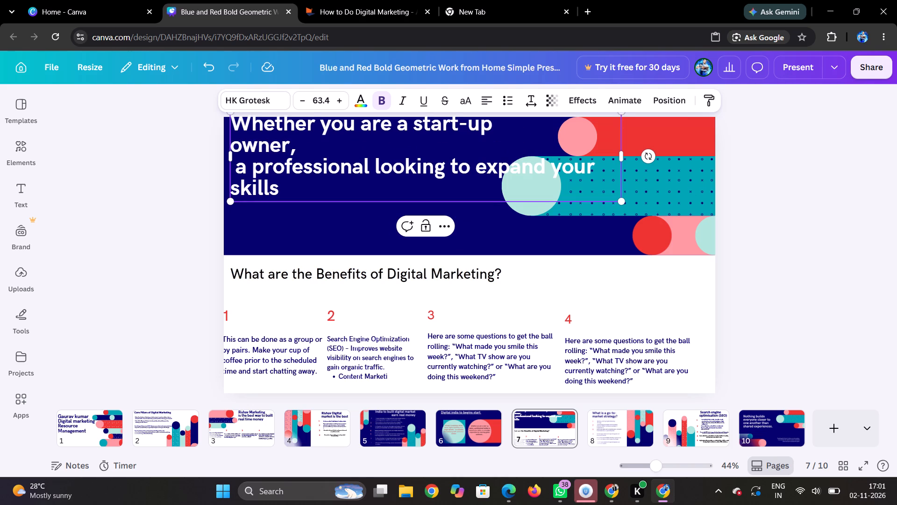
{"action": "left_click", "coordinate": [316, 142]}
{"action": "key", "text": "BackSpace"}
{"action": "key", "text": "BackSpace"}
{"action": "key", "text": "BackSpace"}
{"action": "key", "text": "BackSpace"}
{"action": "key", "text": "BackSpace"}
{"action": "key", "text": "BackSpace"}
{"action": "key", "text": "BackSpace"}
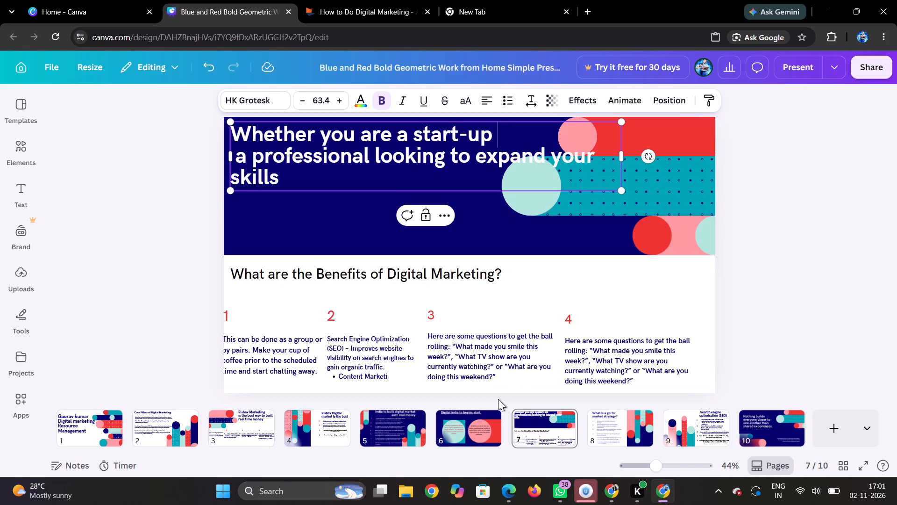
On page 3, move item 1 down slightly so its body text sits about level with item 2's.
{"action": "left_click", "coordinate": [269, 419]}
{"action": "scroll", "coordinate": [269, 419], "scroll_direction": "right", "scroll_amount": 1}
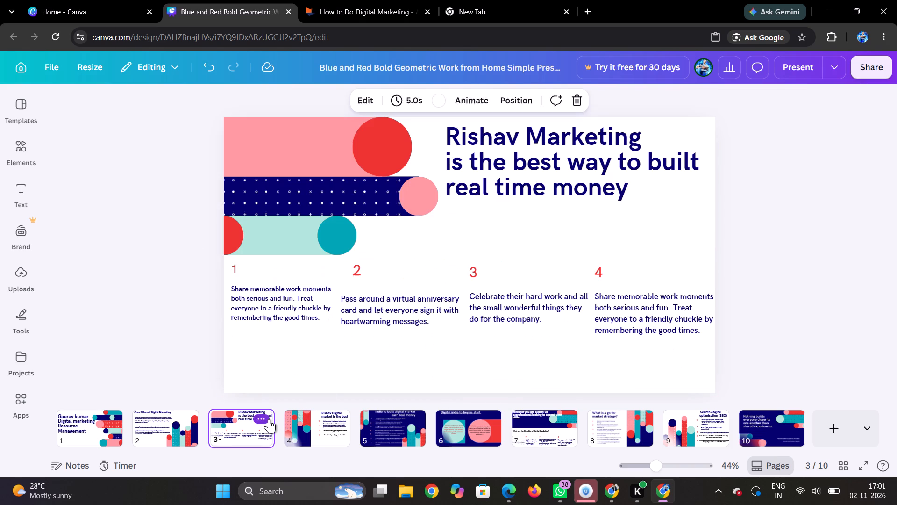
{"action": "scroll", "coordinate": [269, 419], "scroll_direction": "right", "scroll_amount": 1}
{"action": "left_click", "coordinate": [280, 289]}
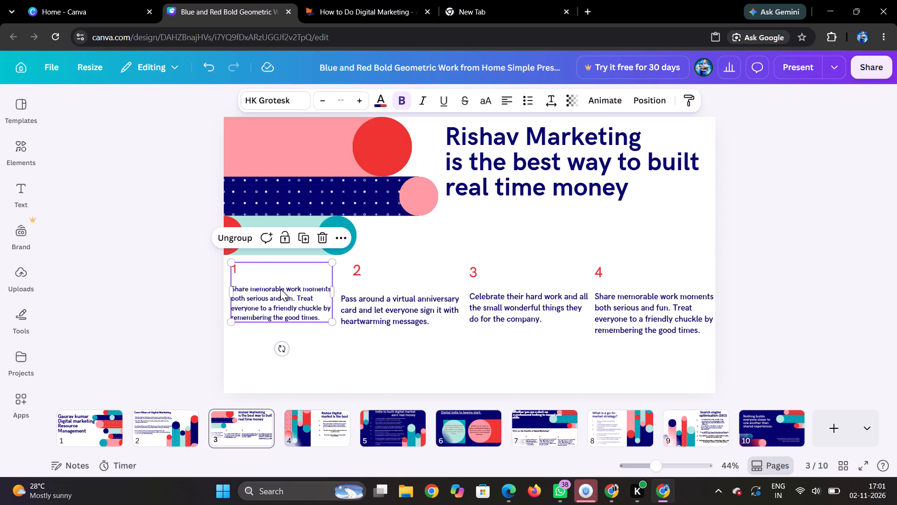
{"action": "left_click_drag", "start_coordinate": [280, 289], "coordinate": [276, 310]}
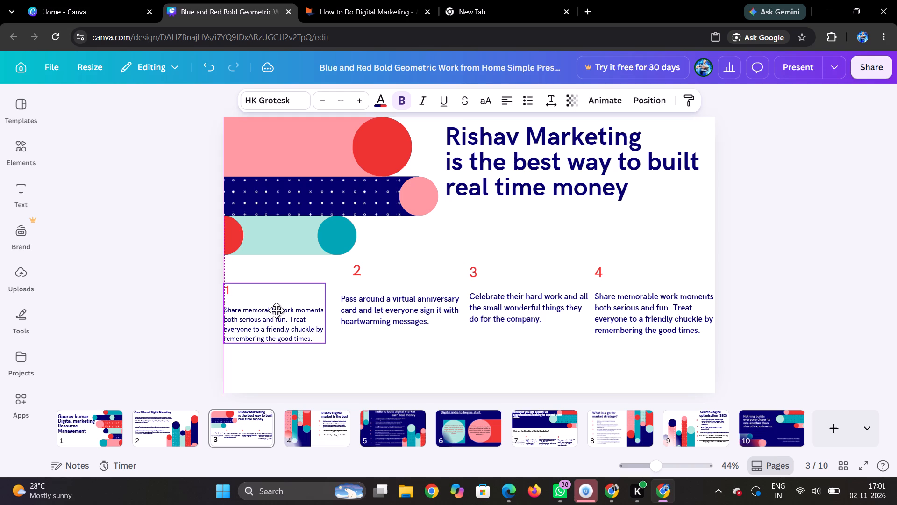
{"action": "left_click_drag", "start_coordinate": [276, 310], "coordinate": [278, 306]}
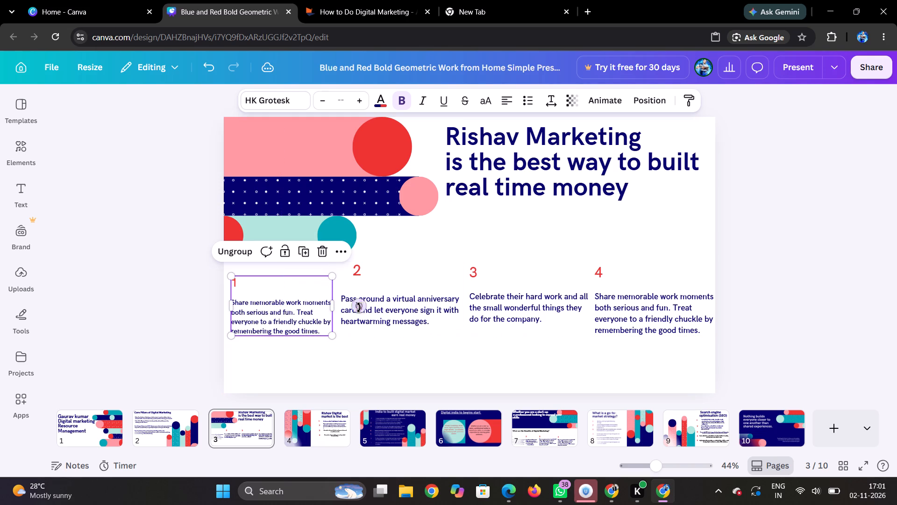
Move items 1 and 2 on page 3 down so they sit side by side along the page's bottom edge.
{"action": "left_click", "coordinate": [419, 303]}
{"action": "left_click_drag", "start_coordinate": [419, 303], "coordinate": [420, 327]}
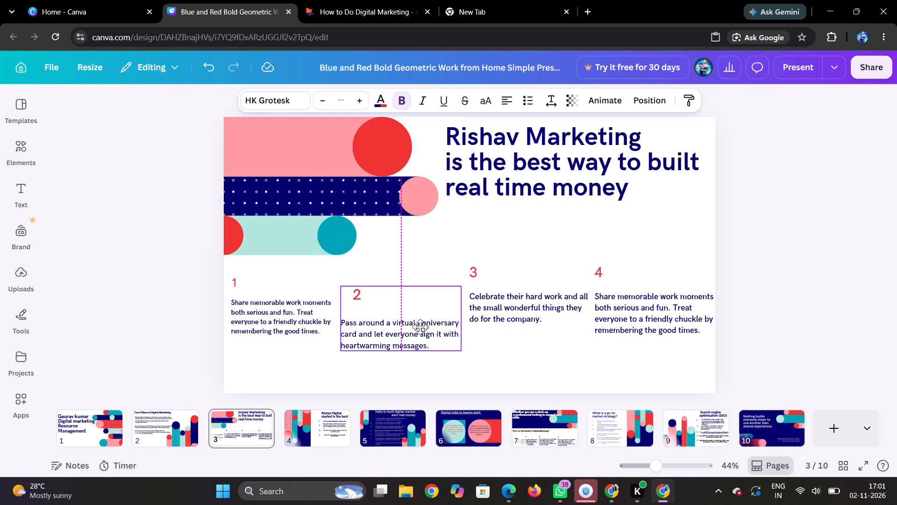
{"action": "left_click_drag", "start_coordinate": [420, 327], "coordinate": [418, 323]}
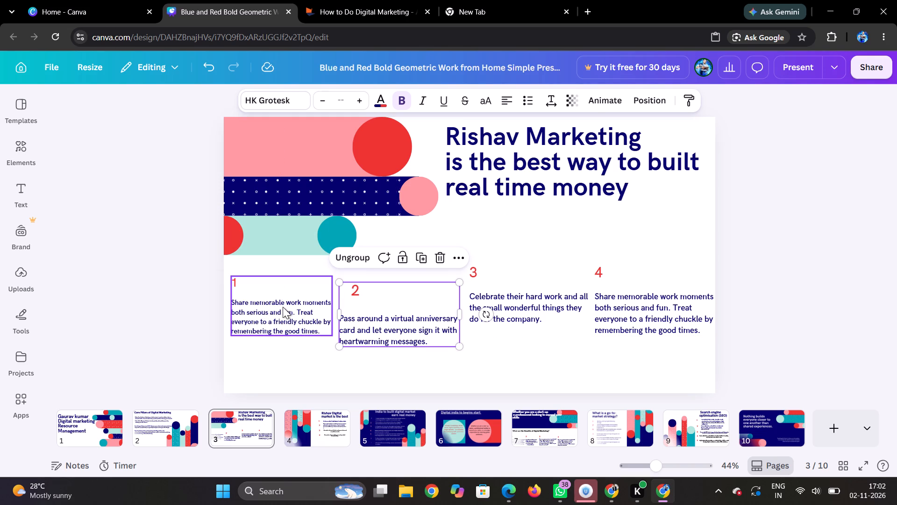
{"action": "left_click_drag", "start_coordinate": [283, 307], "coordinate": [281, 360]}
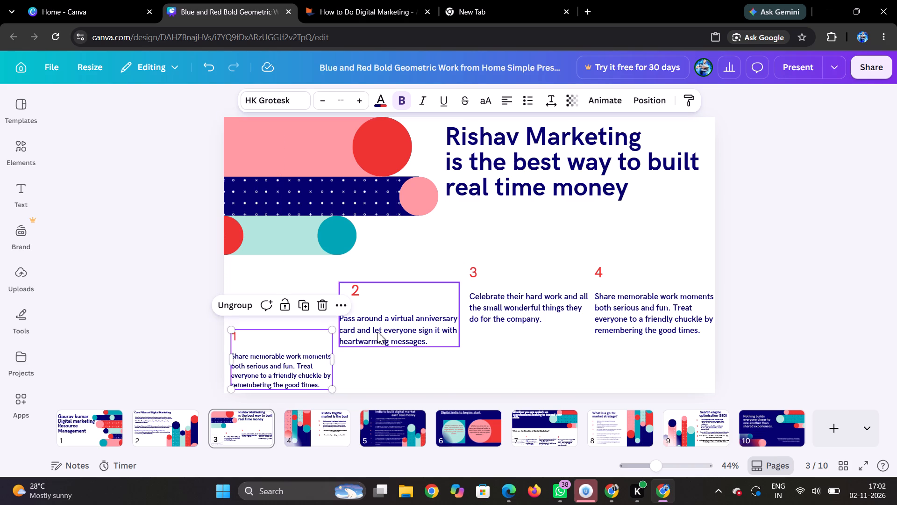
{"action": "left_click", "coordinate": [377, 332]}
{"action": "left_click_drag", "start_coordinate": [377, 332], "coordinate": [376, 374]}
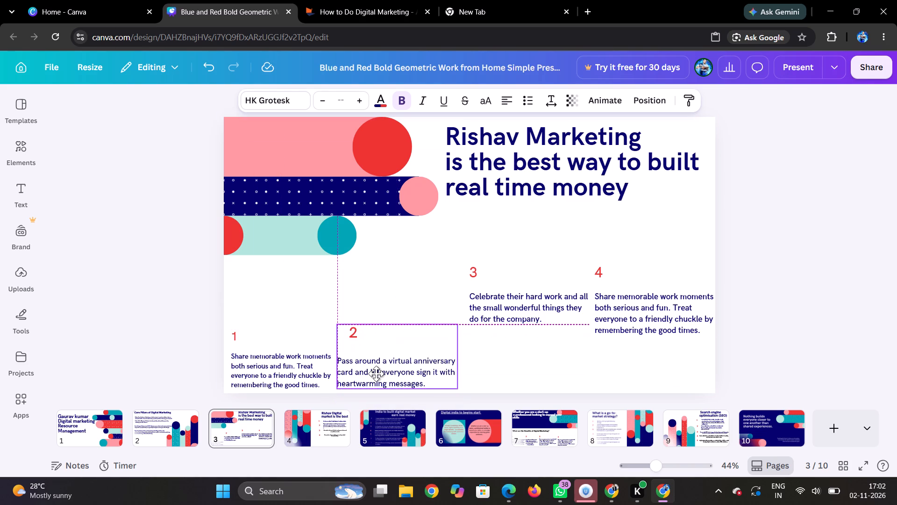
{"action": "left_click_drag", "start_coordinate": [376, 374], "coordinate": [379, 376]}
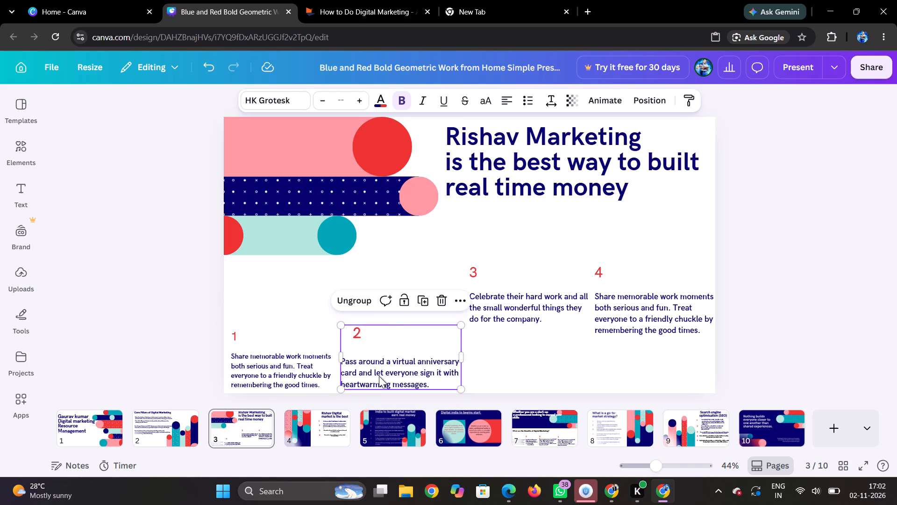
Move items 3 and 4 down to the page's bottom edge, completing one row with items 1 and 2.
{"action": "left_click", "coordinate": [507, 312]}
{"action": "left_click_drag", "start_coordinate": [507, 312], "coordinate": [515, 376]}
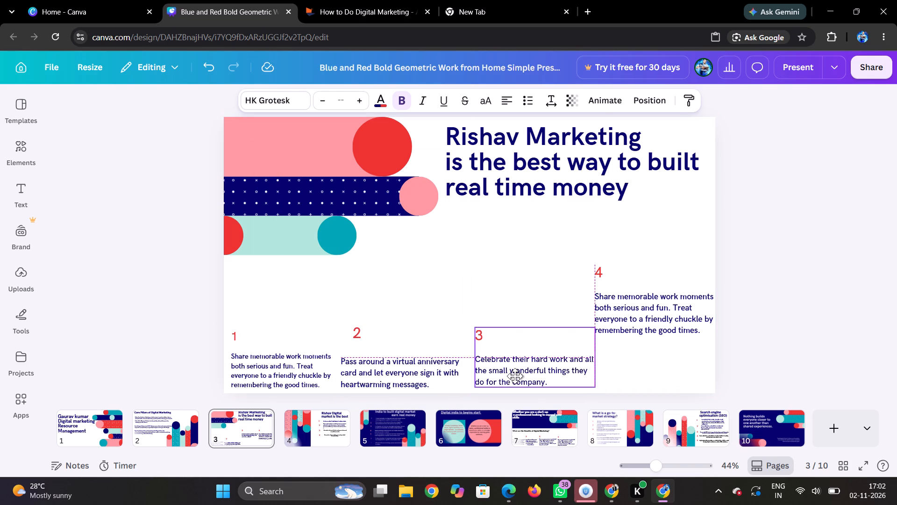
{"action": "left_click_drag", "start_coordinate": [515, 376], "coordinate": [506, 377]}
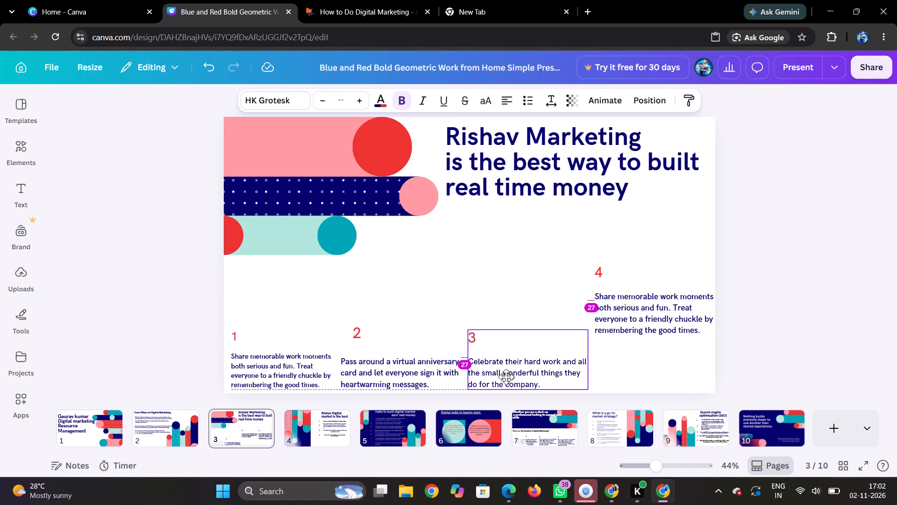
{"action": "left_click_drag", "start_coordinate": [506, 377], "coordinate": [509, 377]}
{"action": "left_click", "coordinate": [640, 317]}
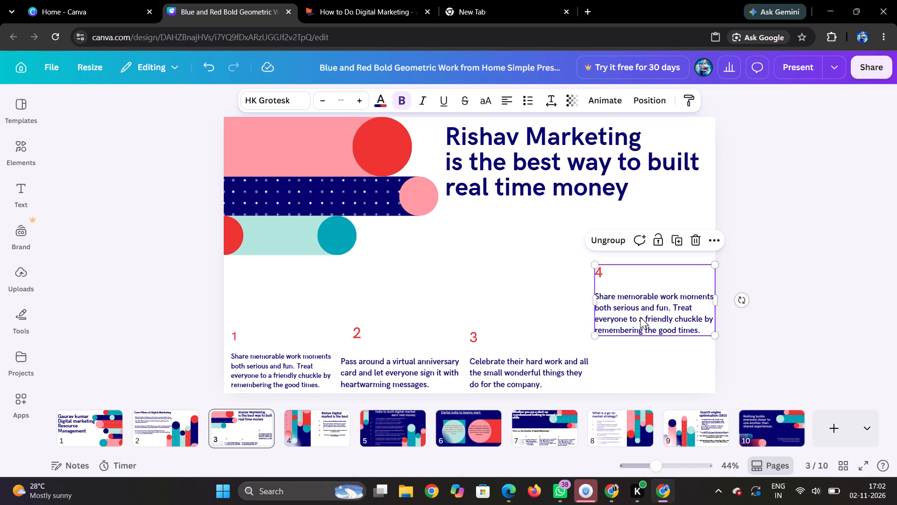
{"action": "left_click_drag", "start_coordinate": [640, 317], "coordinate": [643, 379]}
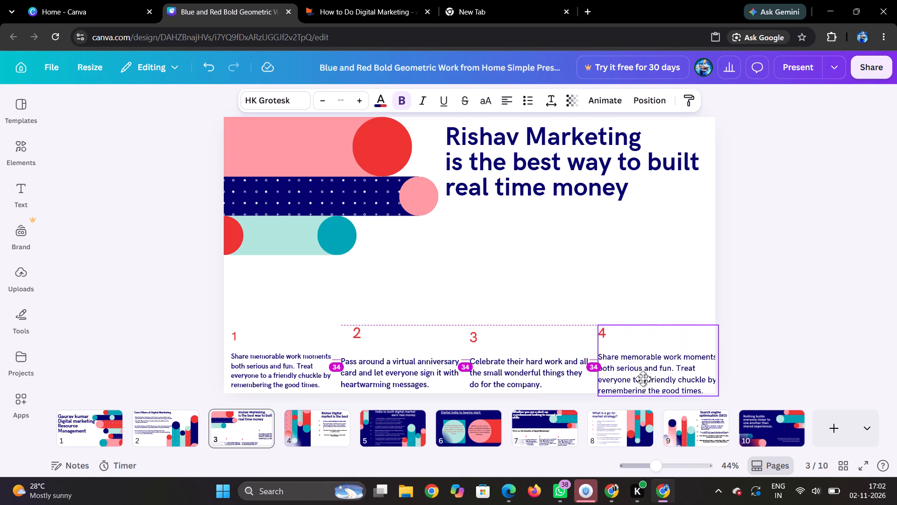
{"action": "left_click_drag", "start_coordinate": [643, 379], "coordinate": [641, 376]}
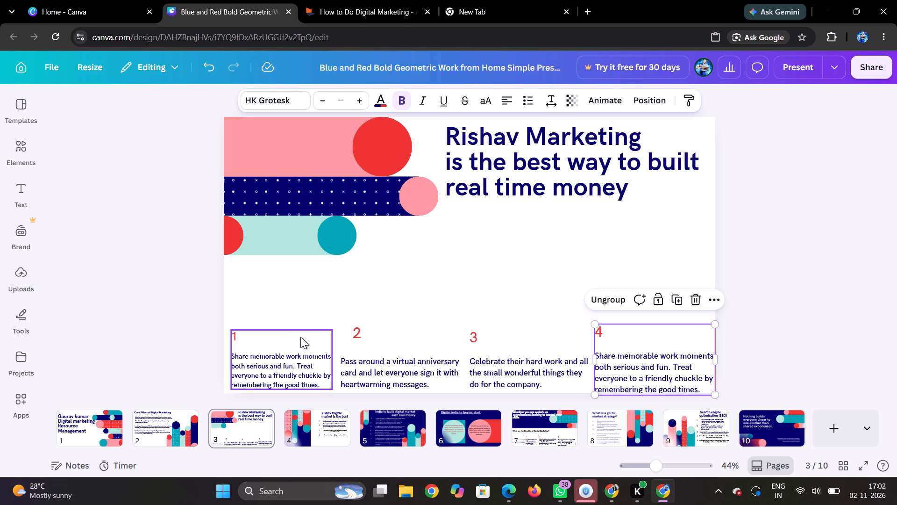
{"action": "left_click", "coordinate": [621, 174]}
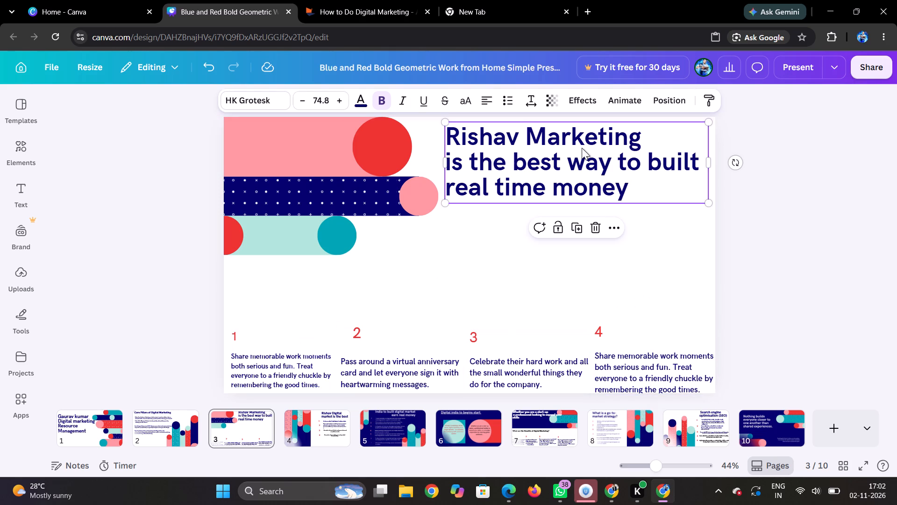
{"action": "left_click", "coordinate": [515, 135]}
{"action": "key", "text": "BackSpace"}
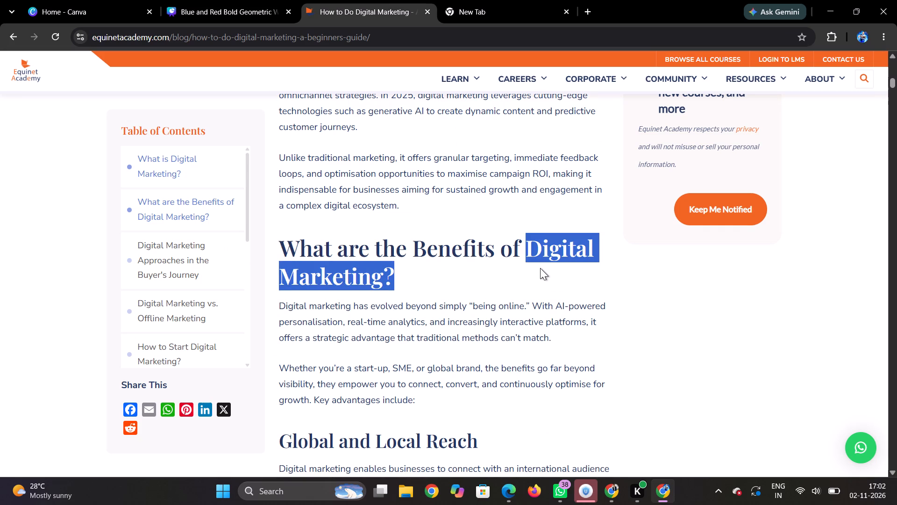
{"action": "left_click_drag", "start_coordinate": [540, 268], "coordinate": [543, 268]}
{"action": "right_click", "coordinate": [553, 255]}
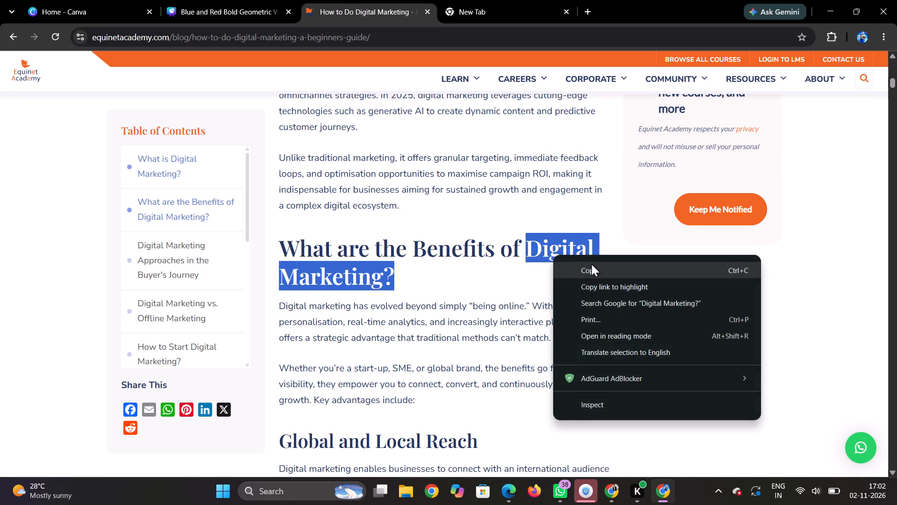
{"action": "left_click", "coordinate": [591, 268]}
{"action": "left_click", "coordinate": [388, 0]}
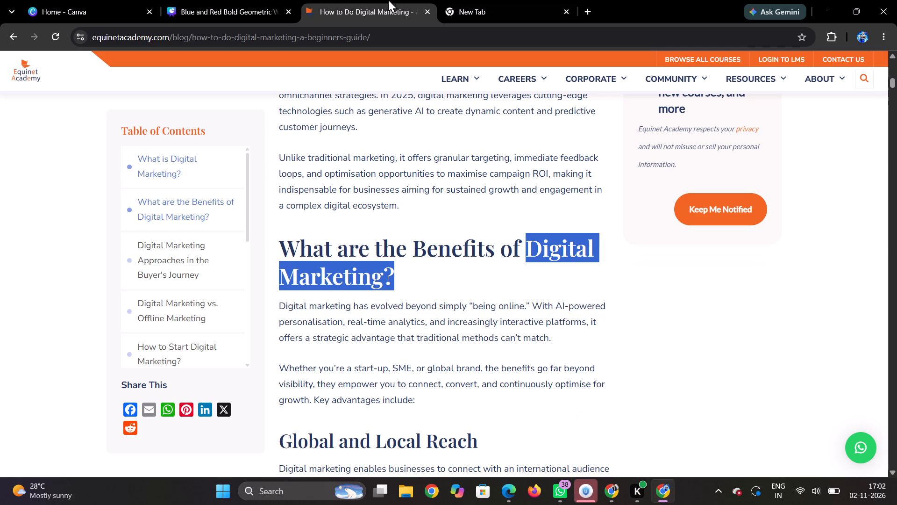
{"action": "left_click", "coordinate": [388, 0]}
{"action": "left_click", "coordinate": [263, 0]}
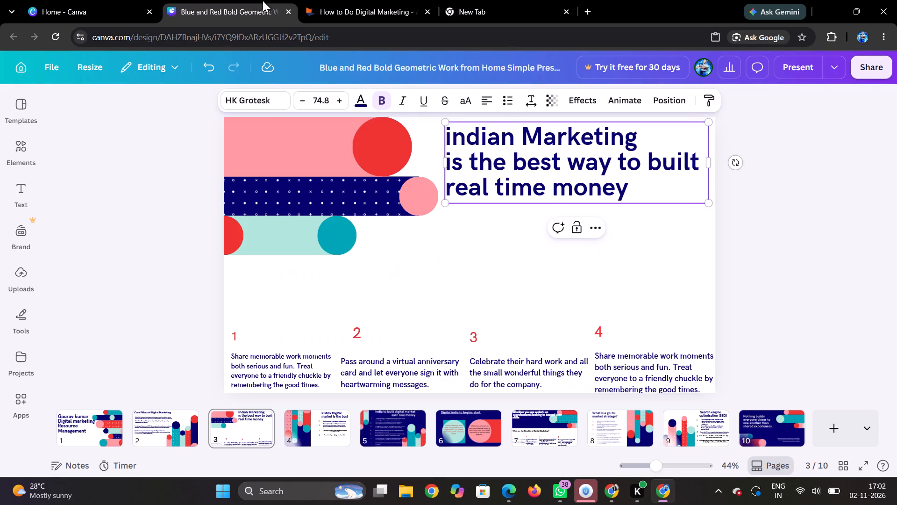
Capitalise the first letter of page 3's title so it begins with "Indian".
{"action": "left_click", "coordinate": [454, 143]}
{"action": "key", "text": "BackSpace"}
{"action": "key", "text": "shift+i"}
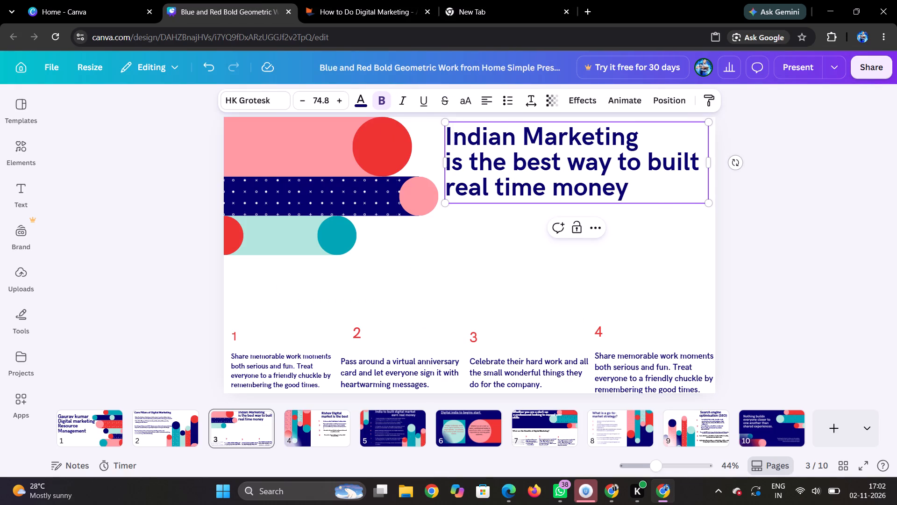
Paste the copied "Digital Marketing?" as a new first line above "Indian Marketing" in the title.
{"action": "key", "text": "Left"}
{"action": "key", "text": "ctrl+v"}
Move the four-line title down so it fits fully inside page 3's upper area beside the geometric shapes.
{"action": "left_click_drag", "start_coordinate": [544, 182], "coordinate": [537, 209]}
{"action": "left_click", "coordinate": [514, 276]}
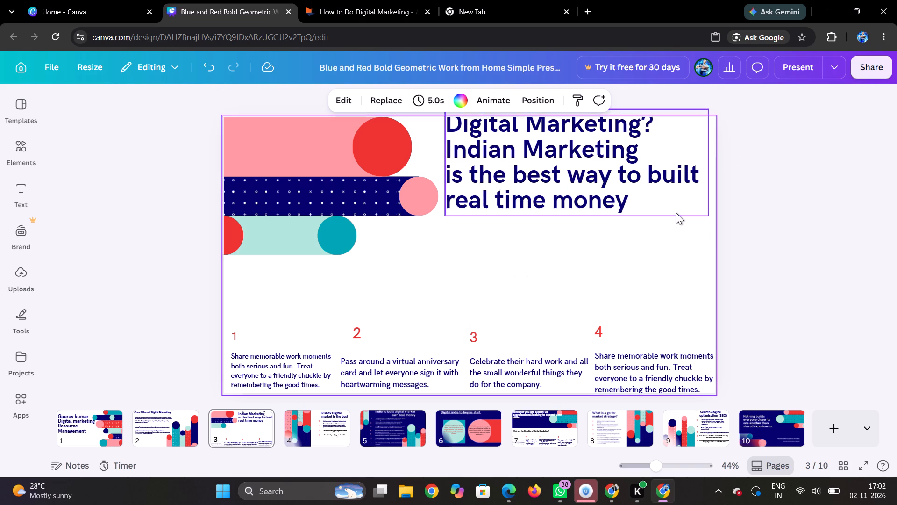
{"action": "left_click", "coordinate": [676, 212]}
{"action": "left_click_drag", "start_coordinate": [689, 126], "coordinate": [684, 165]}
{"action": "left_click_drag", "start_coordinate": [678, 173], "coordinate": [681, 151]}
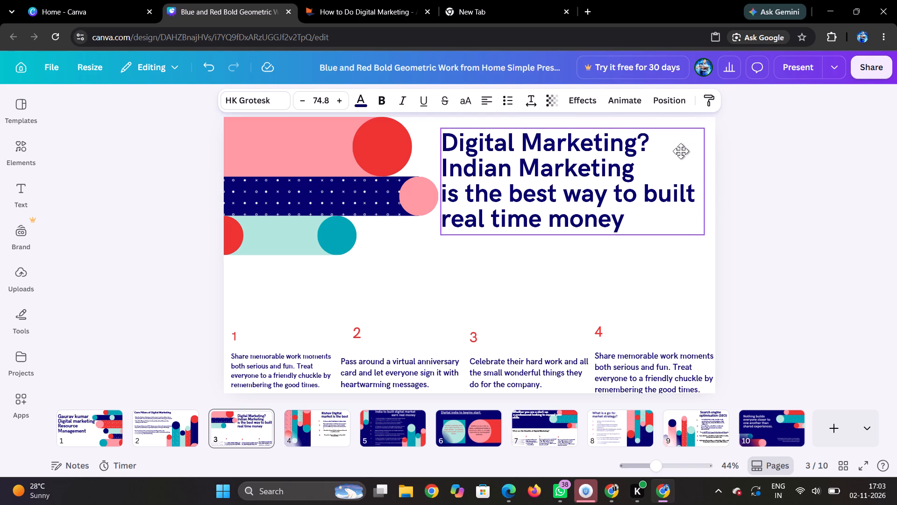
{"action": "left_click_drag", "start_coordinate": [681, 151], "coordinate": [684, 146]}
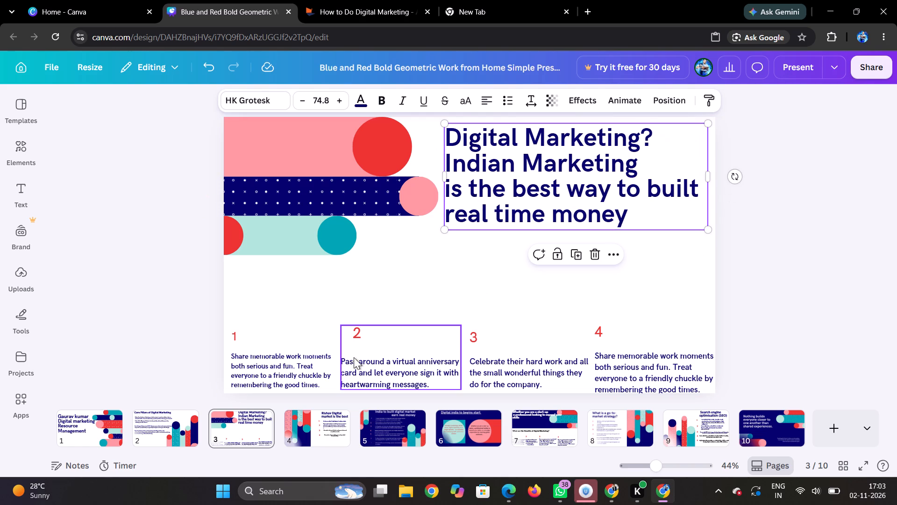
Try item 1 just below the geometric shapes, then place it at the bottom with its text level with item 2's.
{"action": "left_click", "coordinate": [278, 285]}
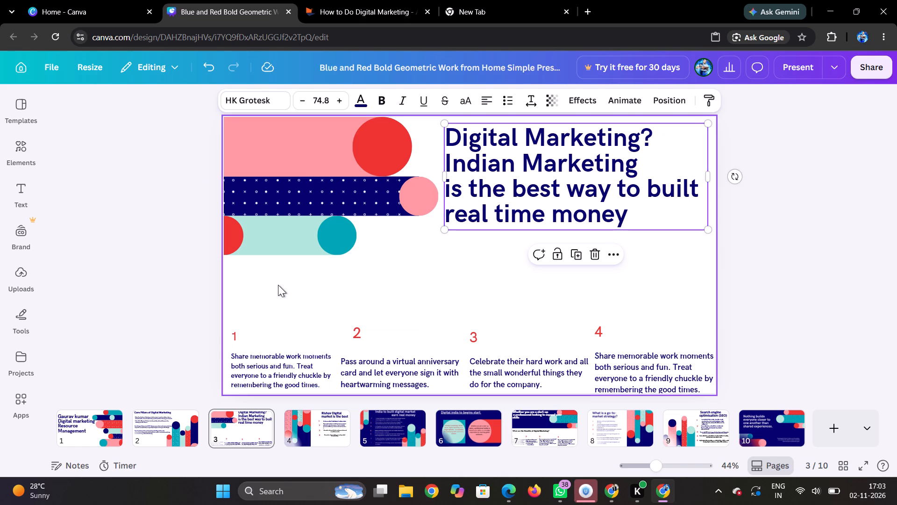
{"action": "left_click", "coordinate": [263, 368]}
{"action": "left_click_drag", "start_coordinate": [263, 368], "coordinate": [264, 288]}
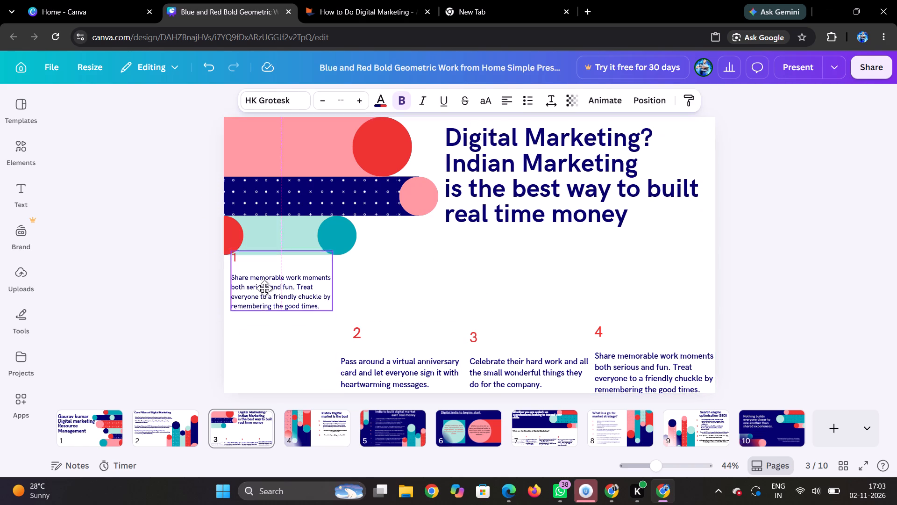
{"action": "left_click_drag", "start_coordinate": [264, 288], "coordinate": [262, 303]}
{"action": "left_click_drag", "start_coordinate": [281, 279], "coordinate": [279, 354]}
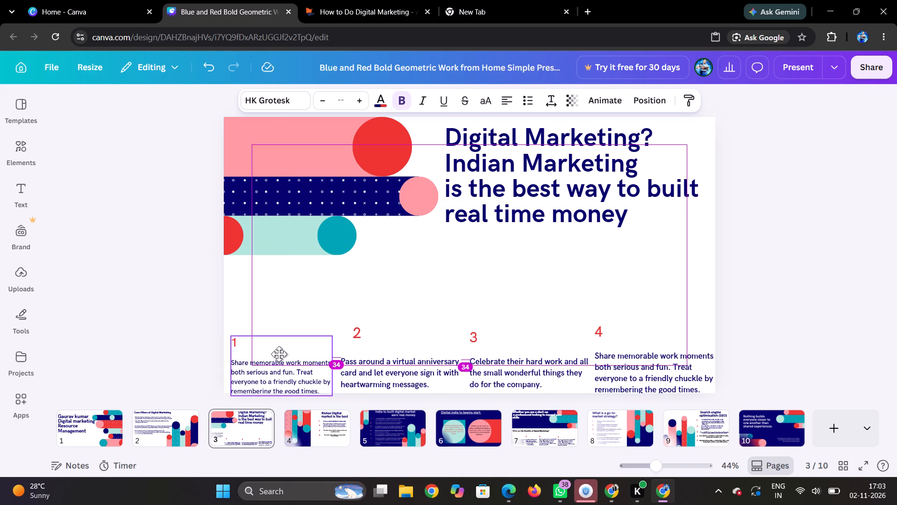
{"action": "left_click_drag", "start_coordinate": [279, 354], "coordinate": [281, 354]}
Copy the heading "Enhanced Conversion Rates" from the benefits section of the Equinet Academy digital marketing article.
{"action": "left_click", "coordinate": [399, 0]}
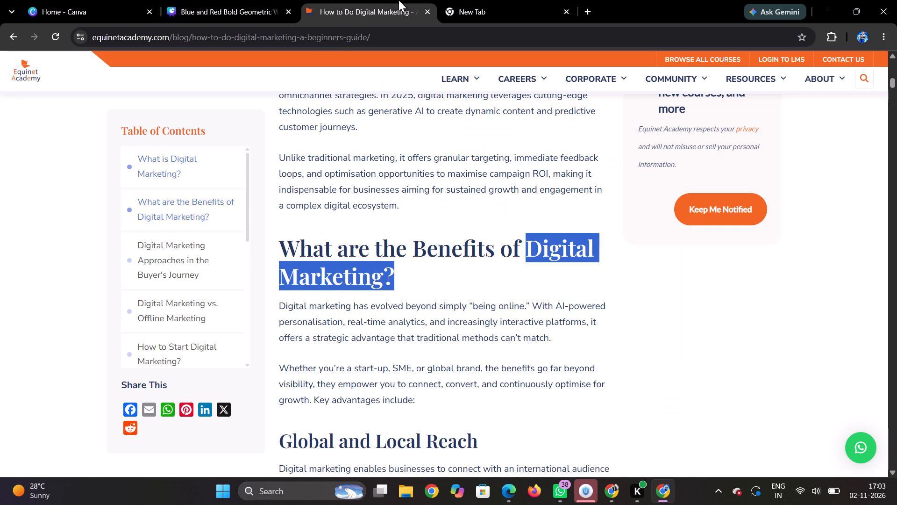
{"action": "scroll", "coordinate": [390, 254], "scroll_direction": "down", "scroll_amount": 3}
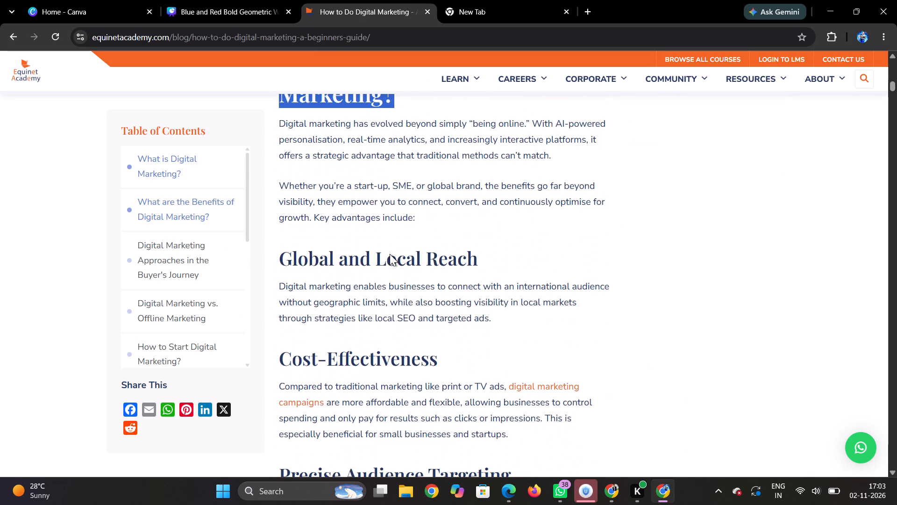
{"action": "scroll", "coordinate": [390, 254], "scroll_direction": "down", "scroll_amount": 3}
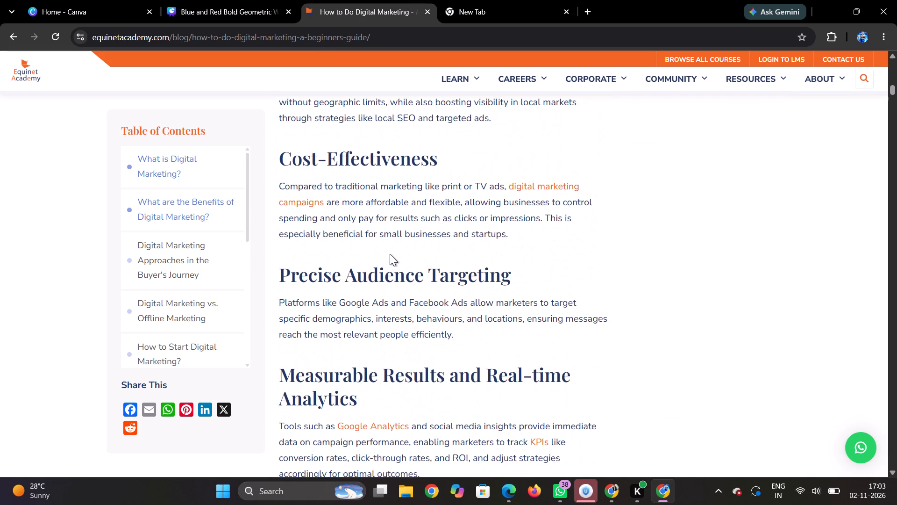
{"action": "scroll", "coordinate": [390, 254], "scroll_direction": "down", "scroll_amount": 2}
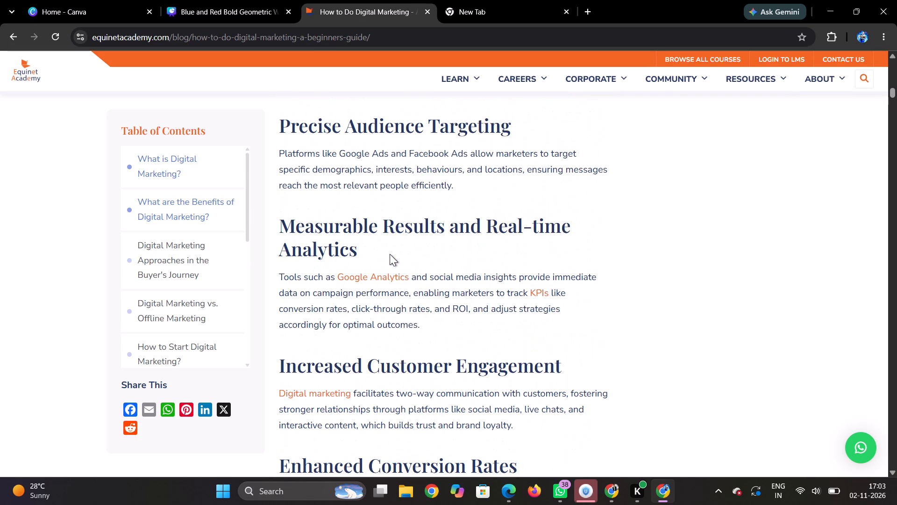
{"action": "scroll", "coordinate": [390, 254], "scroll_direction": "down", "scroll_amount": 1}
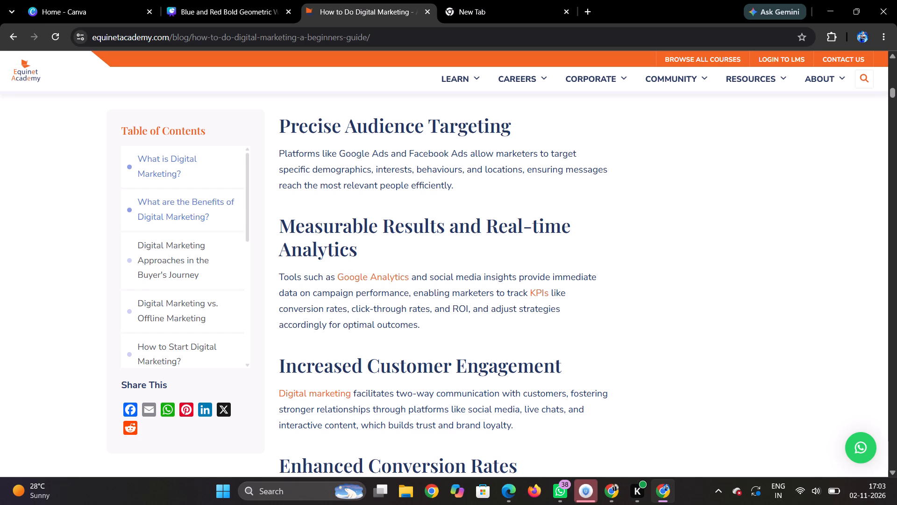
{"action": "scroll", "coordinate": [352, 256], "scroll_direction": "down", "scroll_amount": 4}
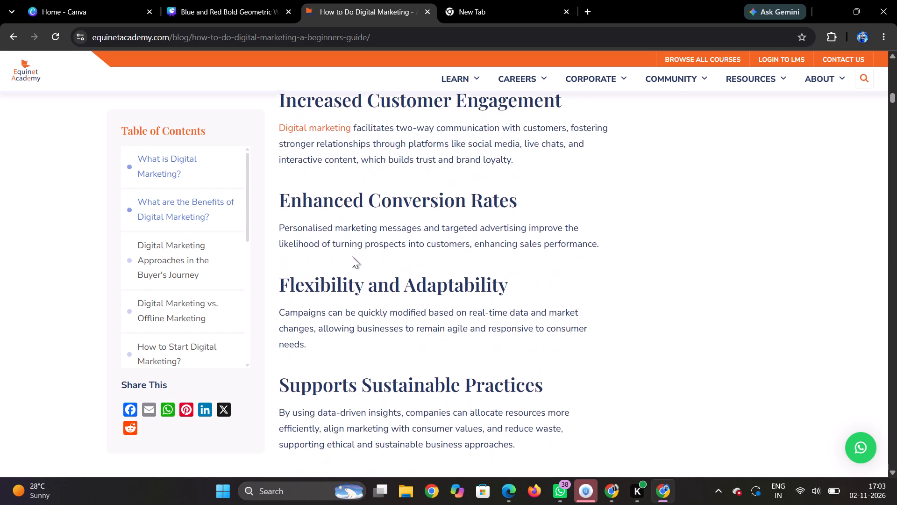
{"action": "scroll", "coordinate": [352, 256], "scroll_direction": "down", "scroll_amount": 2}
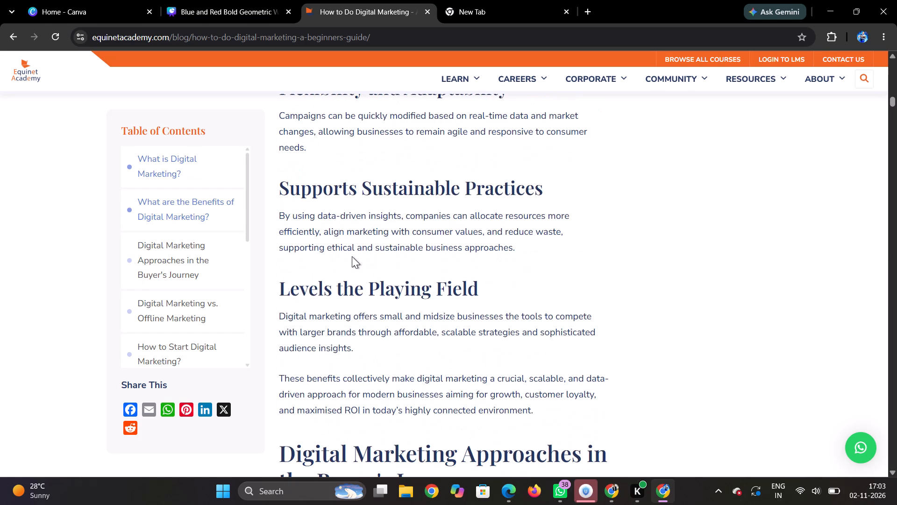
{"action": "scroll", "coordinate": [352, 256], "scroll_direction": "down", "scroll_amount": 1}
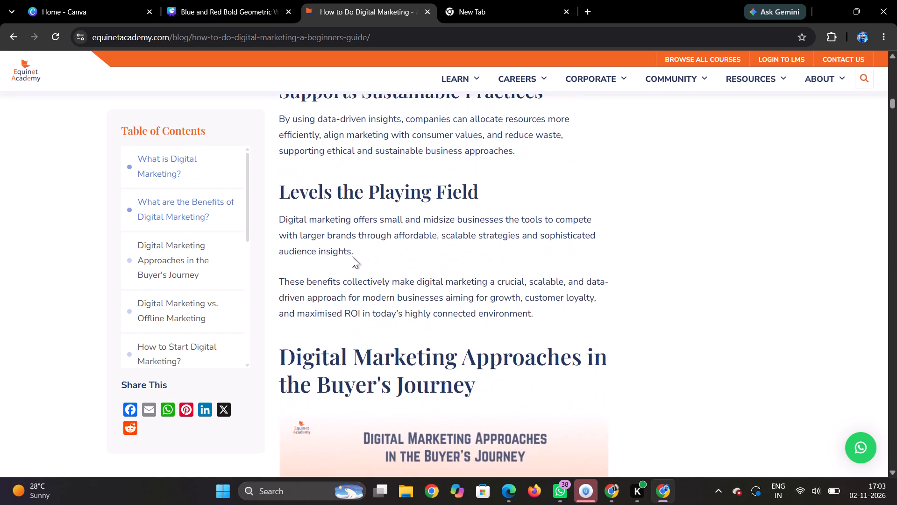
{"action": "scroll", "coordinate": [352, 256], "scroll_direction": "up", "scroll_amount": 1}
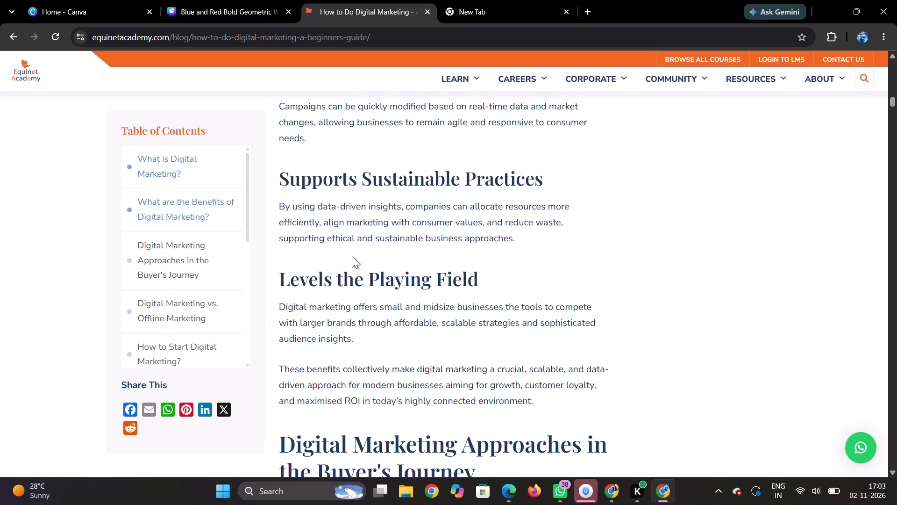
{"action": "scroll", "coordinate": [352, 256], "scroll_direction": "up", "scroll_amount": 2}
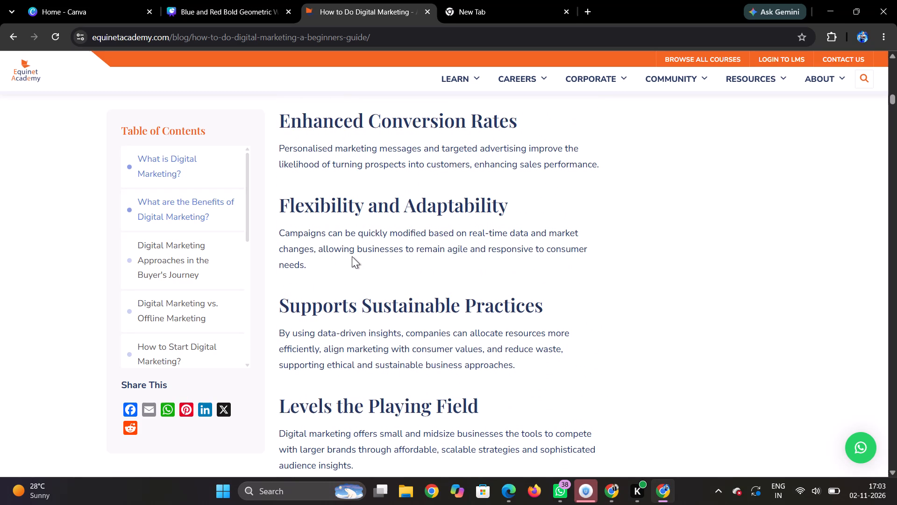
{"action": "scroll", "coordinate": [352, 256], "scroll_direction": "up", "scroll_amount": 1}
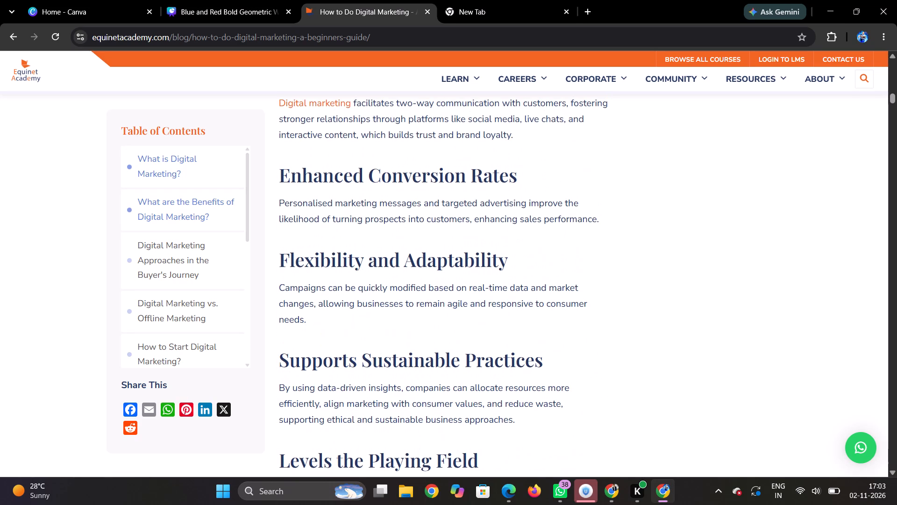
{"action": "left_click_drag", "start_coordinate": [518, 179], "coordinate": [287, 181]}
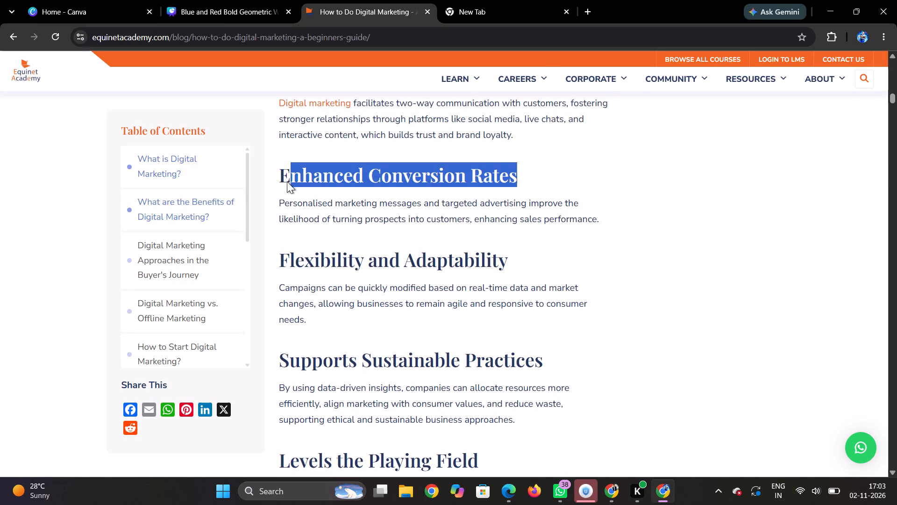
{"action": "left_click_drag", "start_coordinate": [287, 181], "coordinate": [280, 178]}
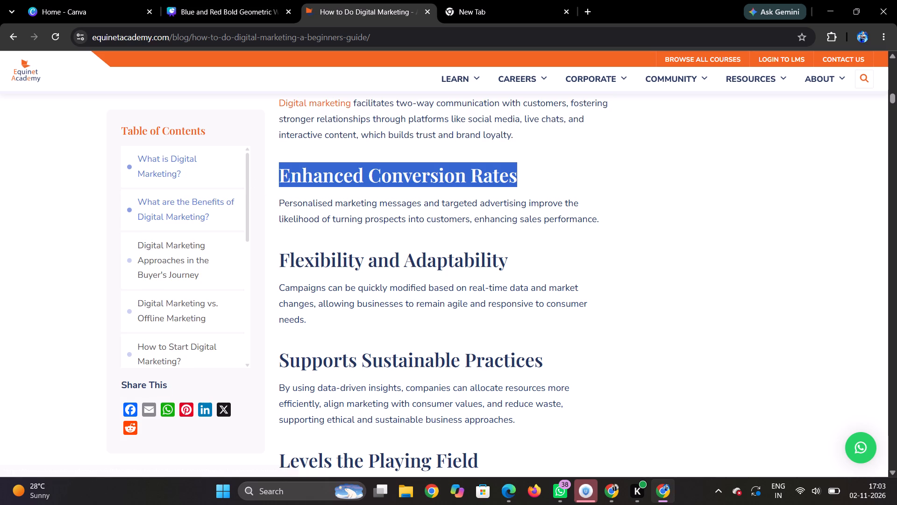
{"action": "key", "text": "ctrl+c"}
Switch to the Canva presentation, paste "Enhanced Conversion Rates" onto page 3 and place it just below the geometric shapes.
{"action": "left_click", "coordinate": [352, 0]}
{"action": "left_click", "coordinate": [229, 0]}
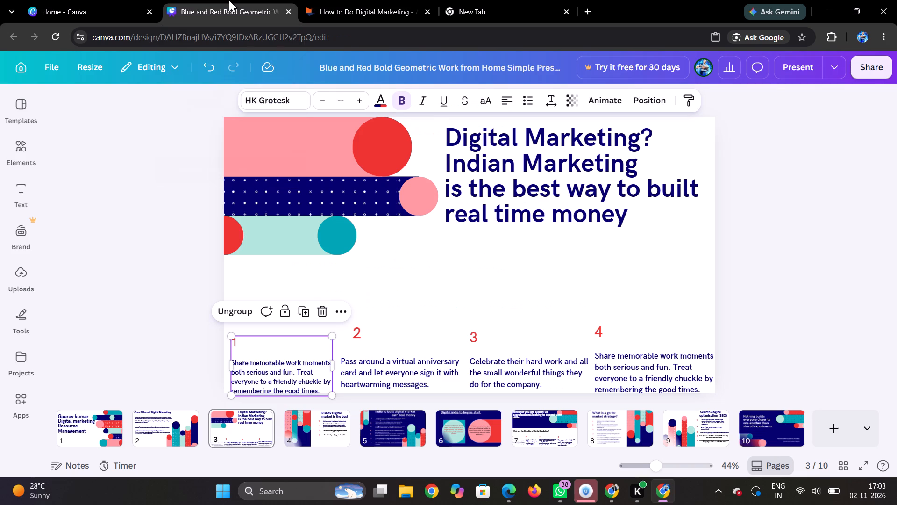
{"action": "left_click", "coordinate": [388, 280]}
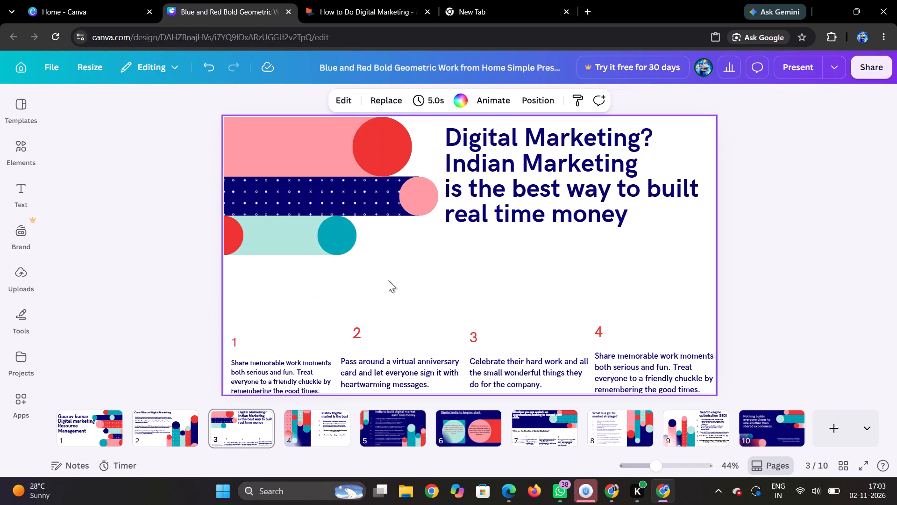
{"action": "key", "text": "ctrl+v"}
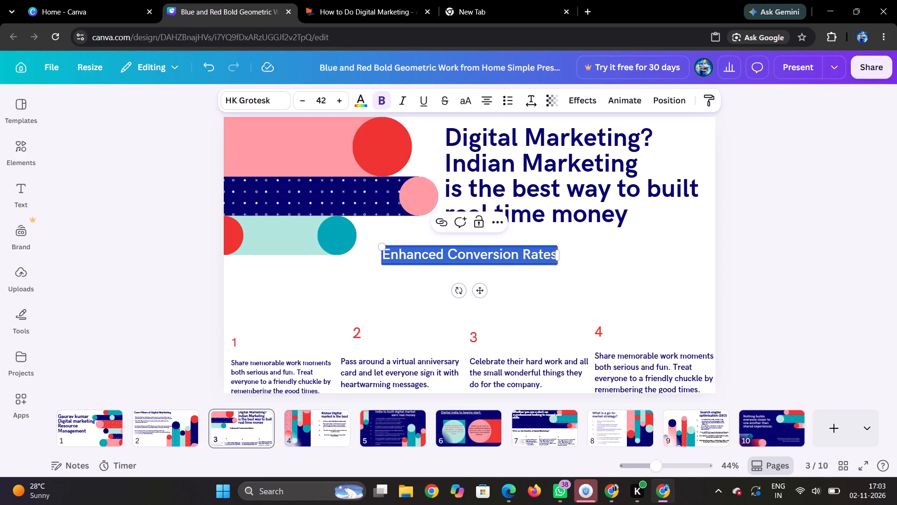
{"action": "left_click_drag", "start_coordinate": [477, 291], "coordinate": [332, 310]}
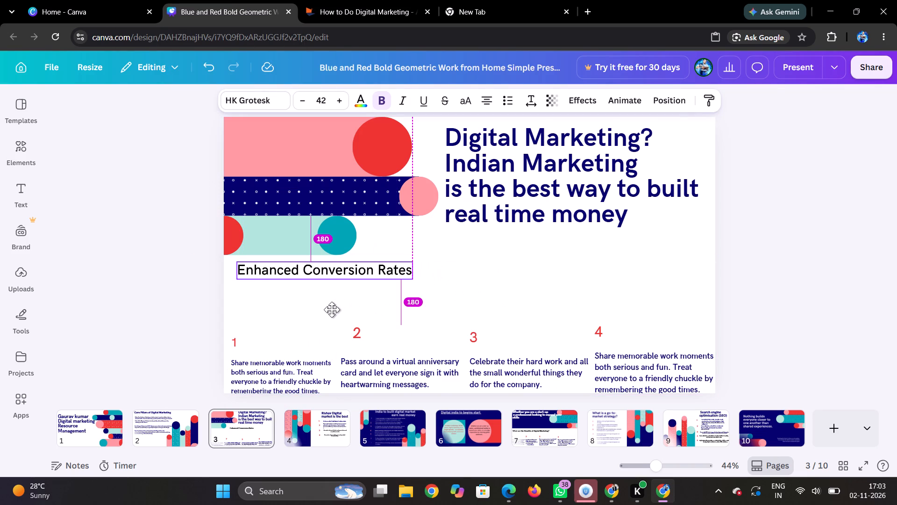
{"action": "left_click_drag", "start_coordinate": [332, 310], "coordinate": [331, 311]}
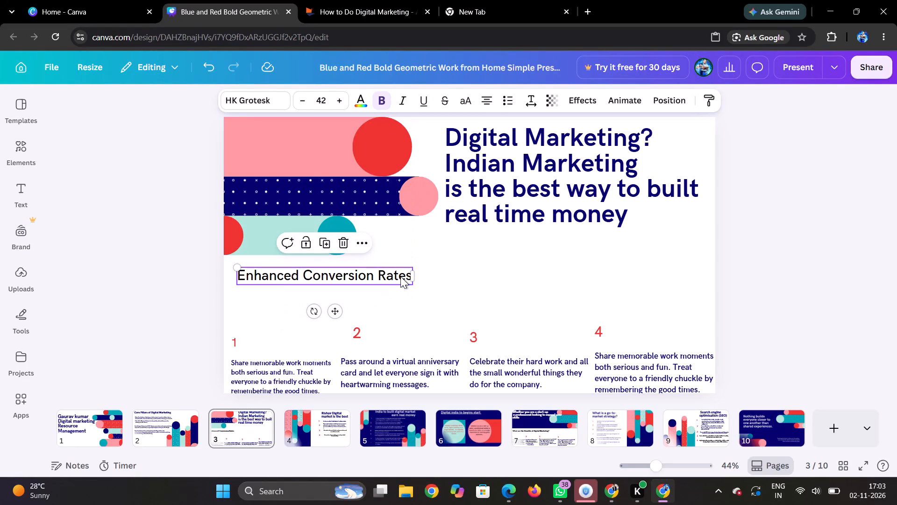
{"action": "left_click", "coordinate": [400, 276]}
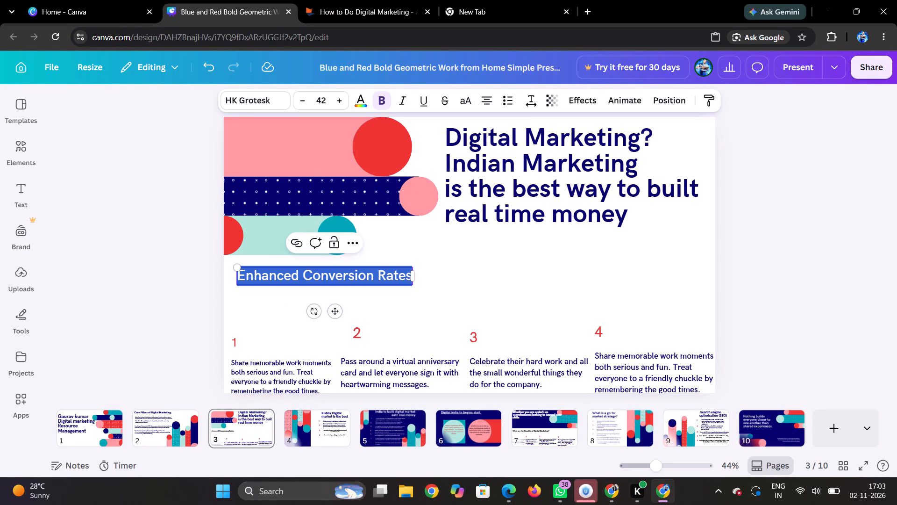
Switch to the Equinet Academy article and examine the remaining benefits and the buyer's journey stages for a new page 3 heading.
{"action": "left_click", "coordinate": [379, 0]}
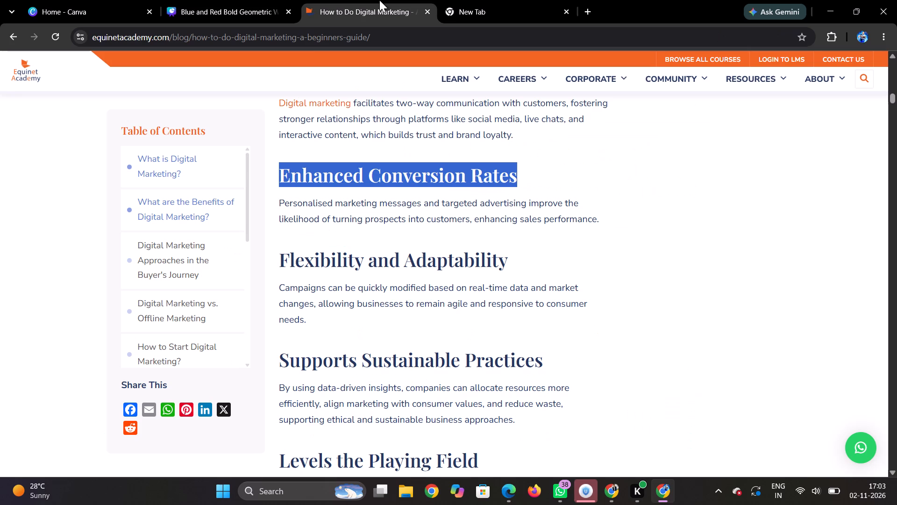
{"action": "scroll", "coordinate": [396, 275], "scroll_direction": "down", "scroll_amount": 1}
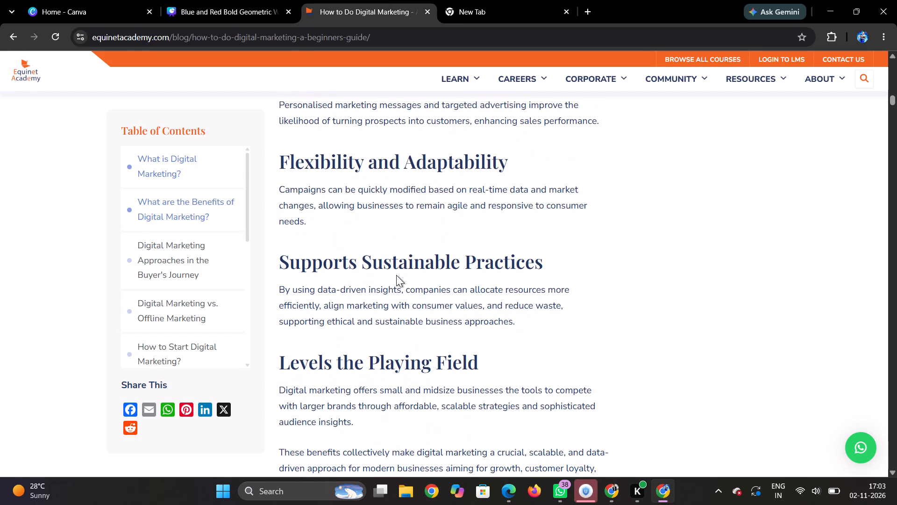
{"action": "scroll", "coordinate": [396, 275], "scroll_direction": "down", "scroll_amount": 2}
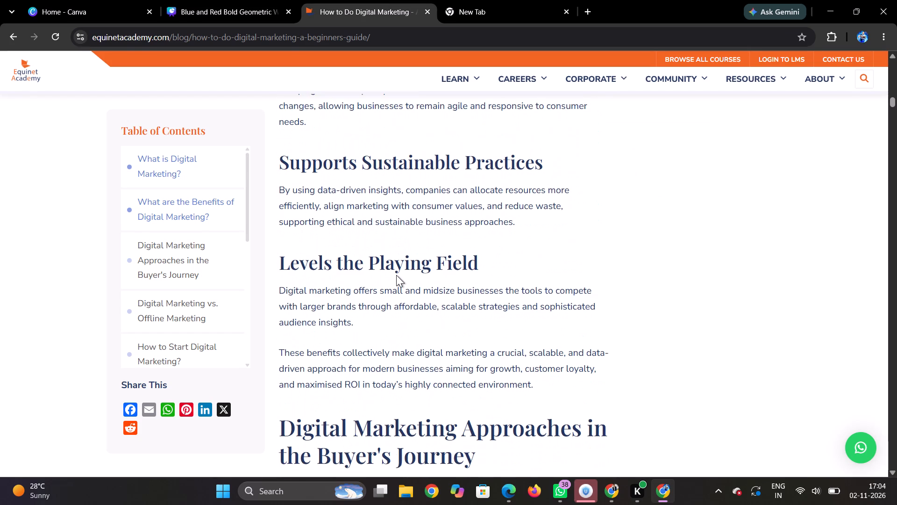
{"action": "scroll", "coordinate": [396, 275], "scroll_direction": "down", "scroll_amount": 1}
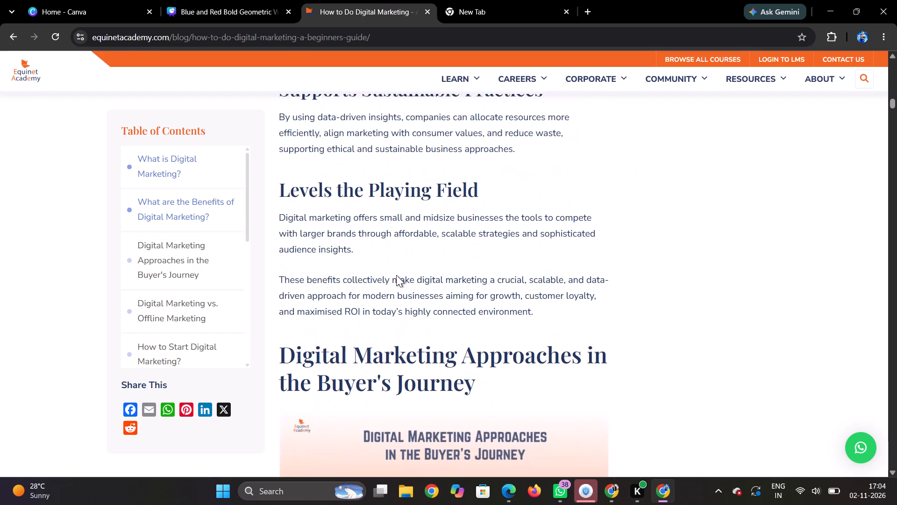
{"action": "scroll", "coordinate": [396, 275], "scroll_direction": "down", "scroll_amount": 2}
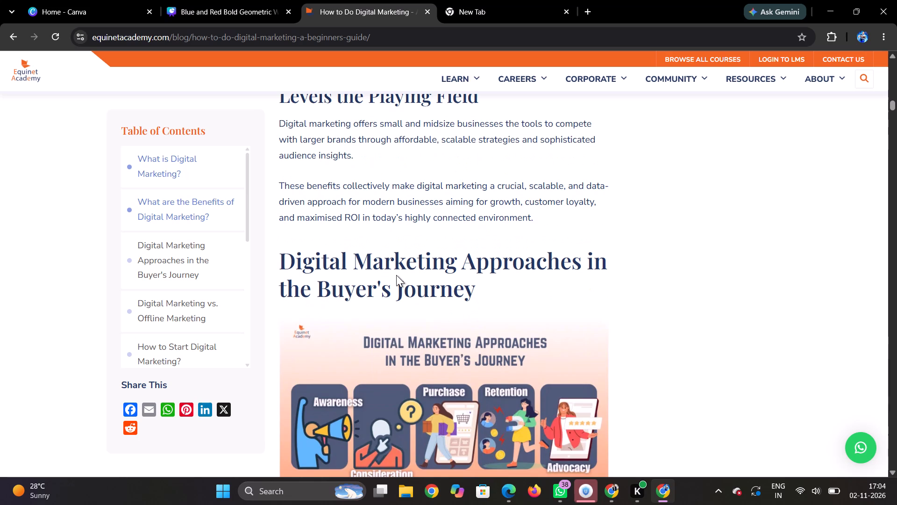
{"action": "scroll", "coordinate": [396, 275], "scroll_direction": "down", "scroll_amount": 3}
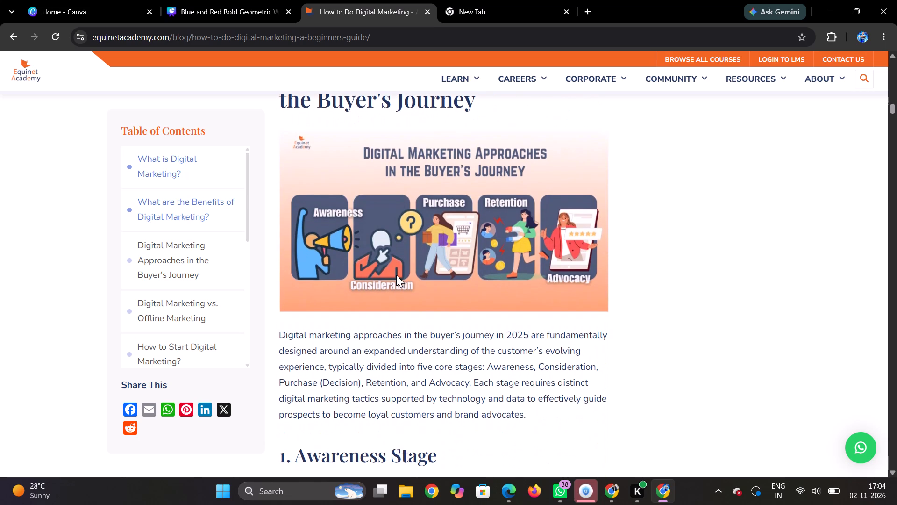
{"action": "scroll", "coordinate": [396, 275], "scroll_direction": "down", "scroll_amount": 3}
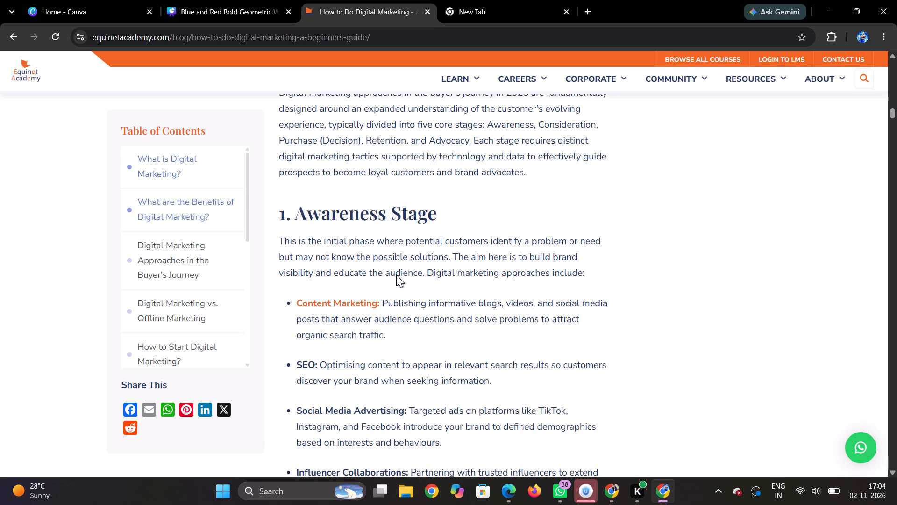
{"action": "scroll", "coordinate": [396, 275], "scroll_direction": "down", "scroll_amount": 2}
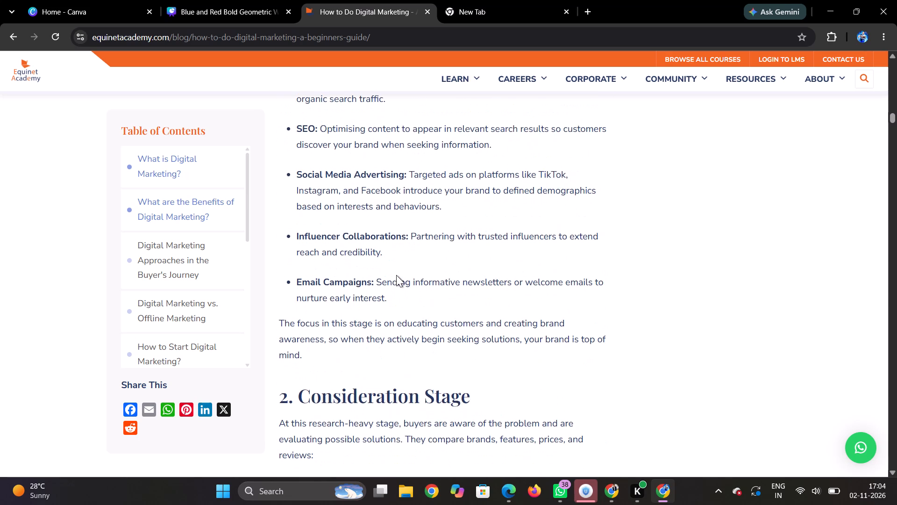
{"action": "scroll", "coordinate": [396, 275], "scroll_direction": "down", "scroll_amount": 3}
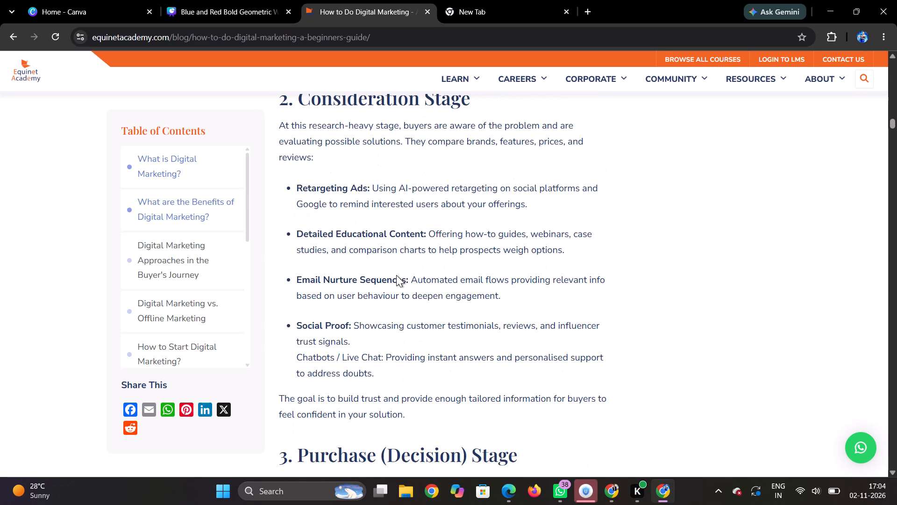
{"action": "scroll", "coordinate": [396, 275], "scroll_direction": "down", "scroll_amount": 4}
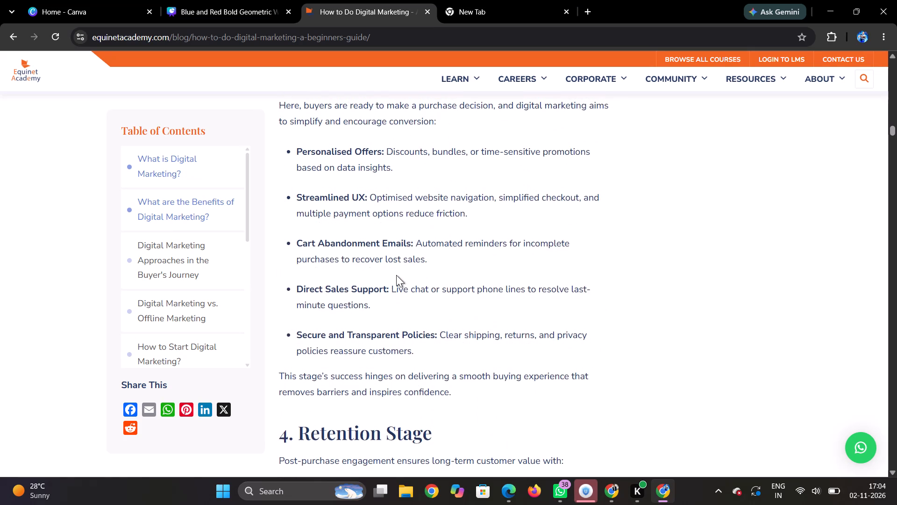
{"action": "scroll", "coordinate": [396, 275], "scroll_direction": "down", "scroll_amount": 7}
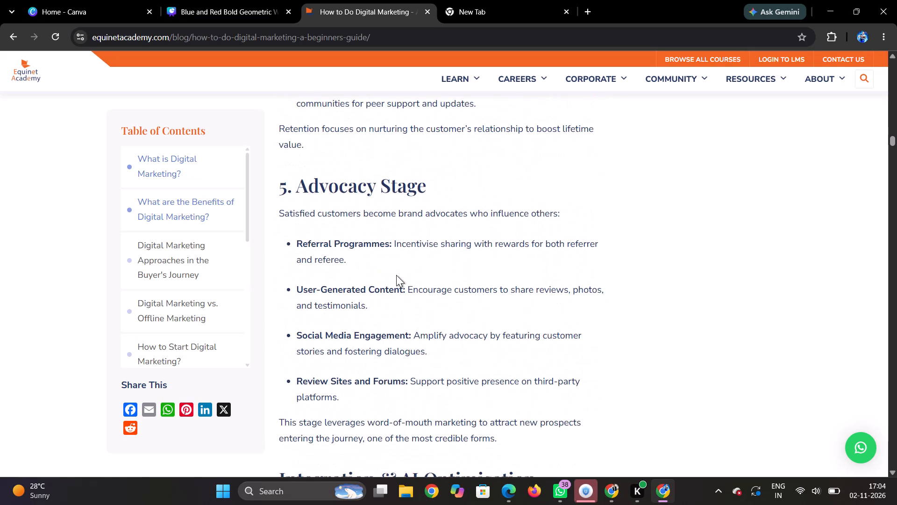
{"action": "scroll", "coordinate": [396, 275], "scroll_direction": "down", "scroll_amount": 3}
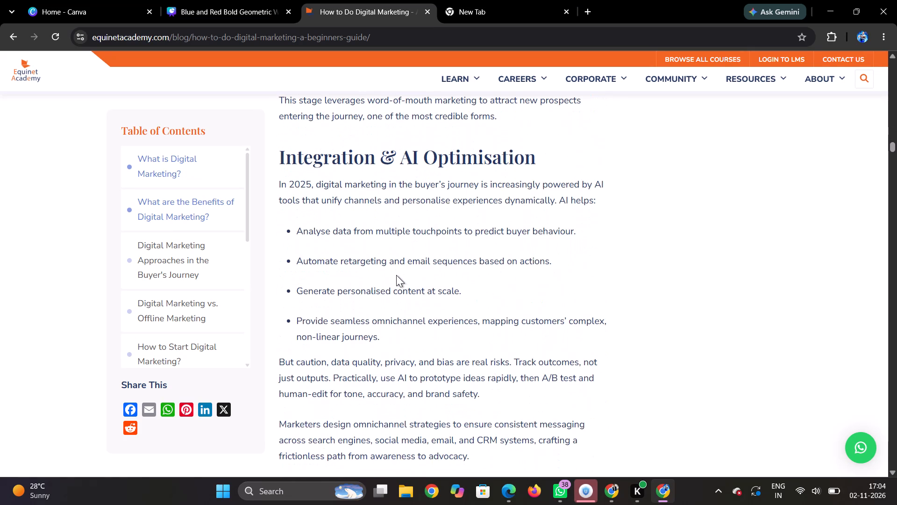
{"action": "scroll", "coordinate": [396, 275], "scroll_direction": "down", "scroll_amount": 5}
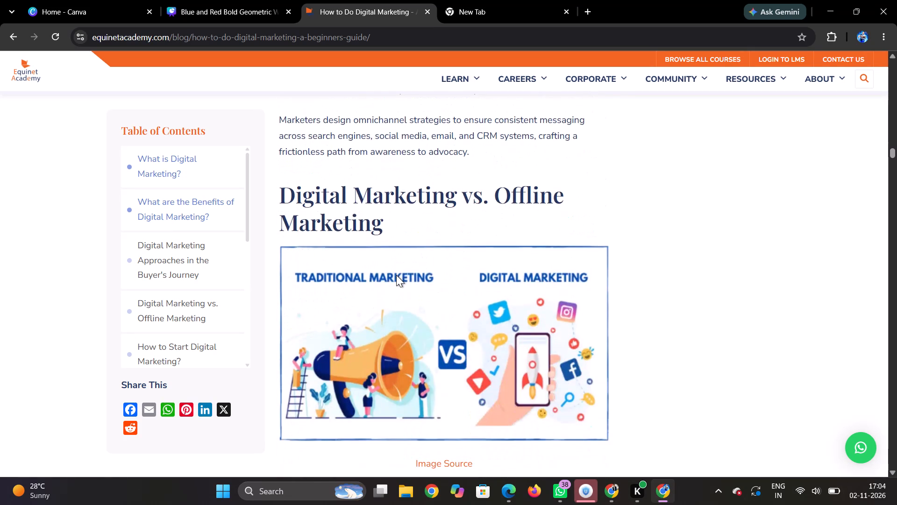
Examine the article's comparison table of digital marketing versus offline marketing.
{"action": "scroll", "coordinate": [396, 275], "scroll_direction": "down", "scroll_amount": 7}
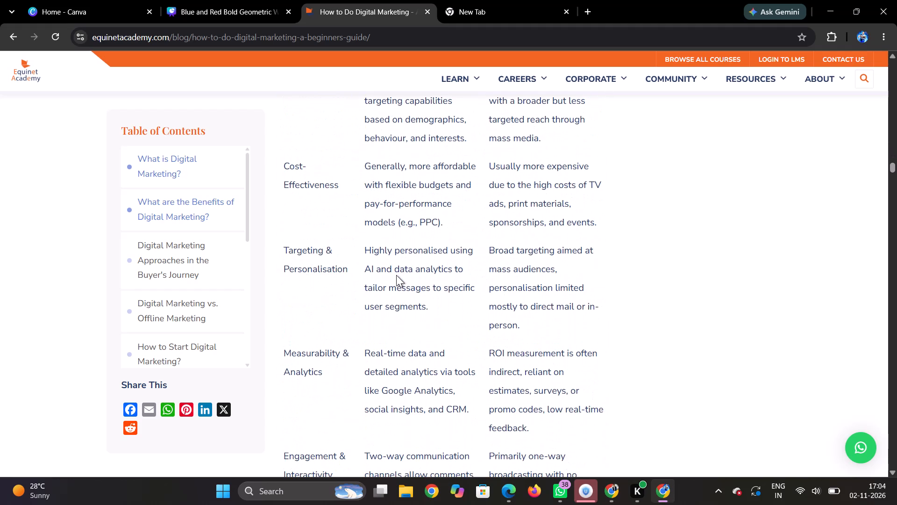
{"action": "scroll", "coordinate": [396, 275], "scroll_direction": "up", "scroll_amount": 2}
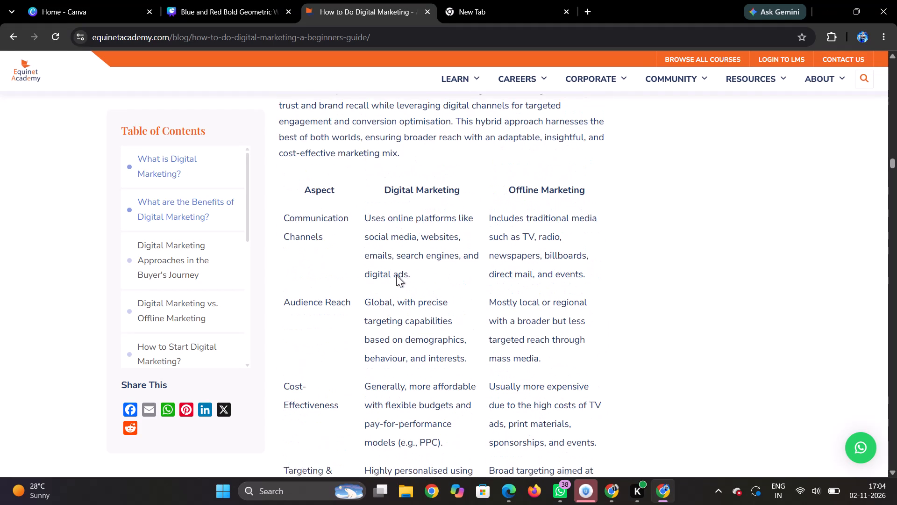
{"action": "scroll", "coordinate": [396, 275], "scroll_direction": "up", "scroll_amount": 1}
{"action": "scroll", "coordinate": [396, 275], "scroll_direction": "down", "scroll_amount": 2}
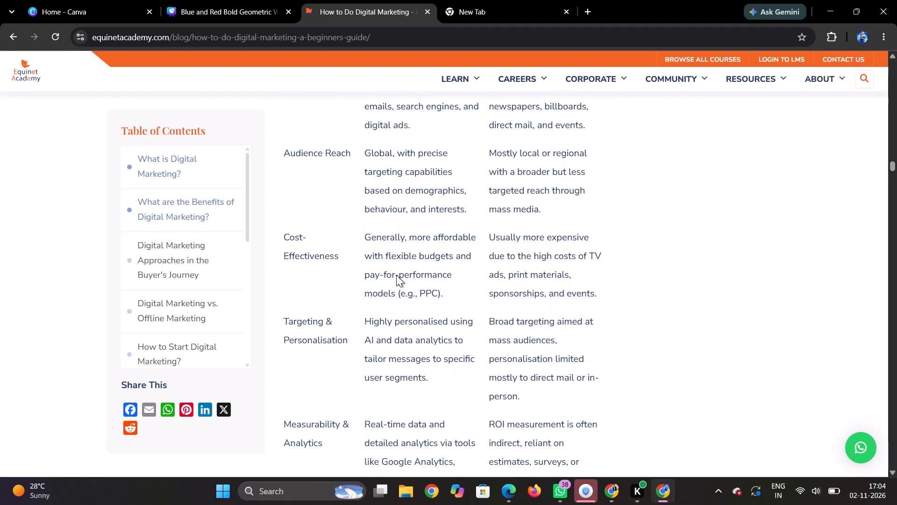
{"action": "scroll", "coordinate": [396, 275], "scroll_direction": "down", "scroll_amount": 7}
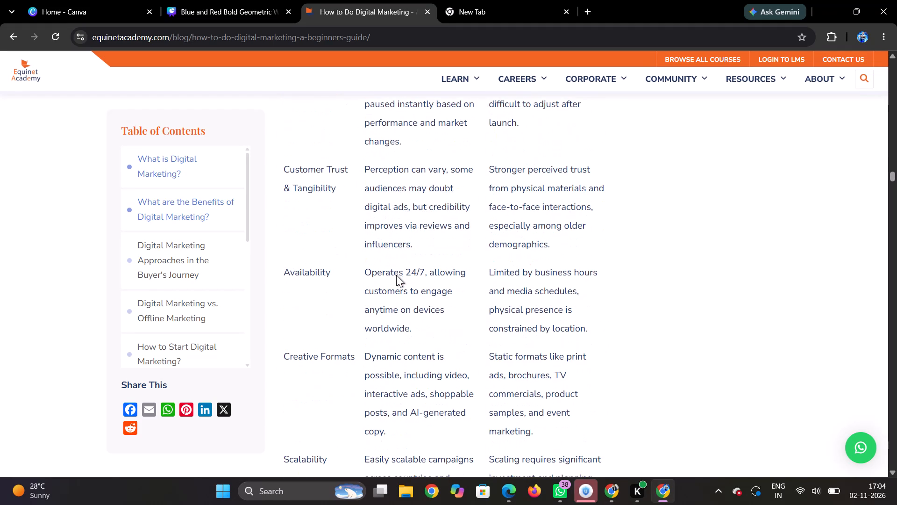
{"action": "scroll", "coordinate": [396, 275], "scroll_direction": "down", "scroll_amount": 2}
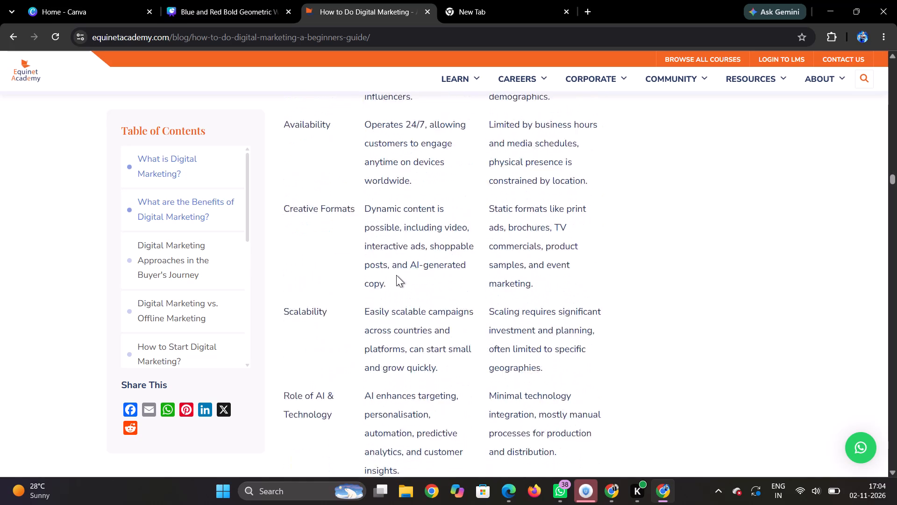
{"action": "scroll", "coordinate": [396, 275], "scroll_direction": "down", "scroll_amount": 2}
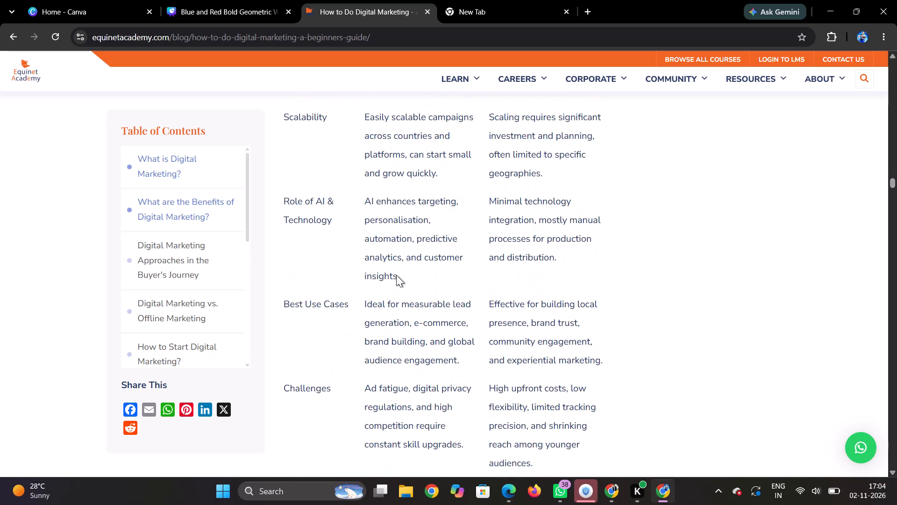
{"action": "scroll", "coordinate": [396, 275], "scroll_direction": "down", "scroll_amount": 4}
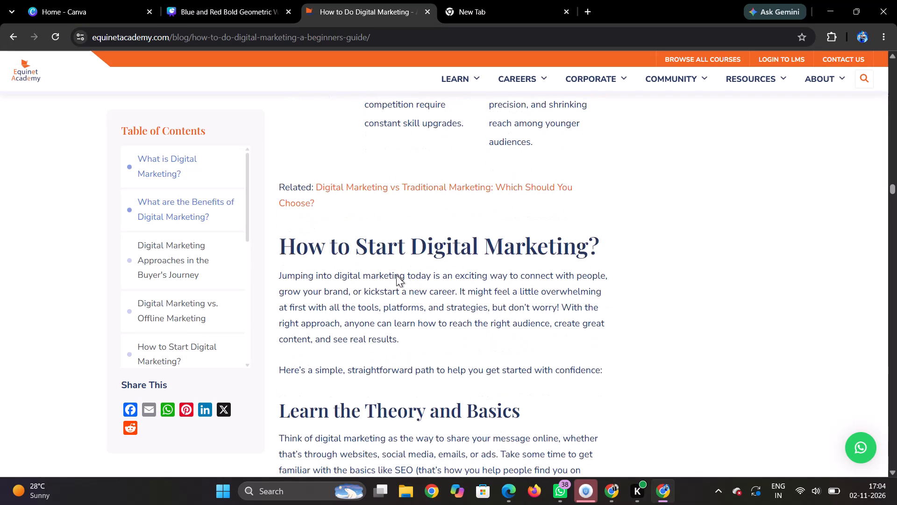
Examine the article's sections on how to start digital marketing and the basics of starting for a suitable heading.
{"action": "left_click", "coordinate": [396, 275]}
{"action": "scroll", "coordinate": [396, 275], "scroll_direction": "down", "scroll_amount": 2}
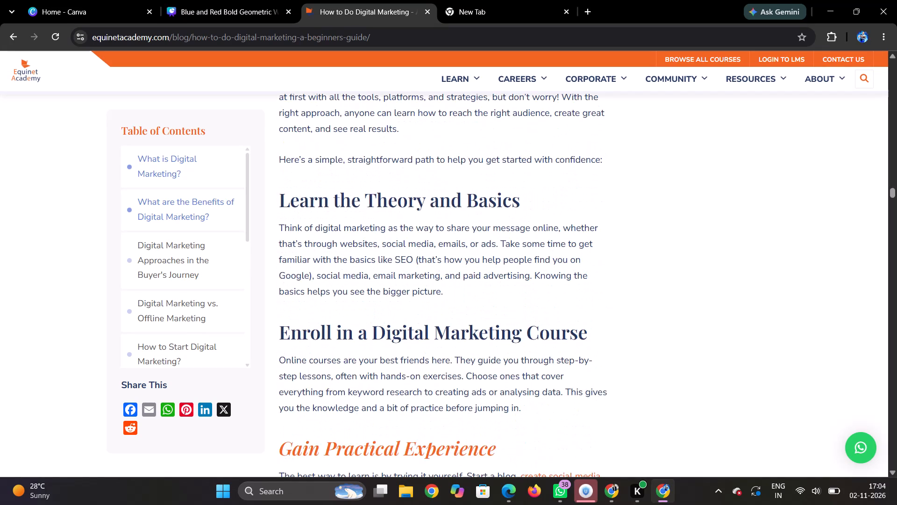
{"action": "scroll", "coordinate": [396, 275], "scroll_direction": "down", "scroll_amount": 6}
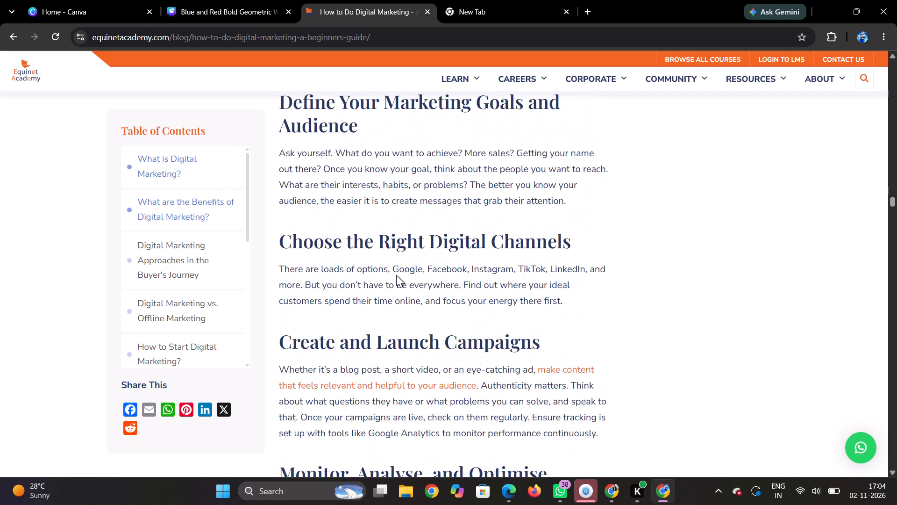
{"action": "scroll", "coordinate": [396, 275], "scroll_direction": "down", "scroll_amount": 2}
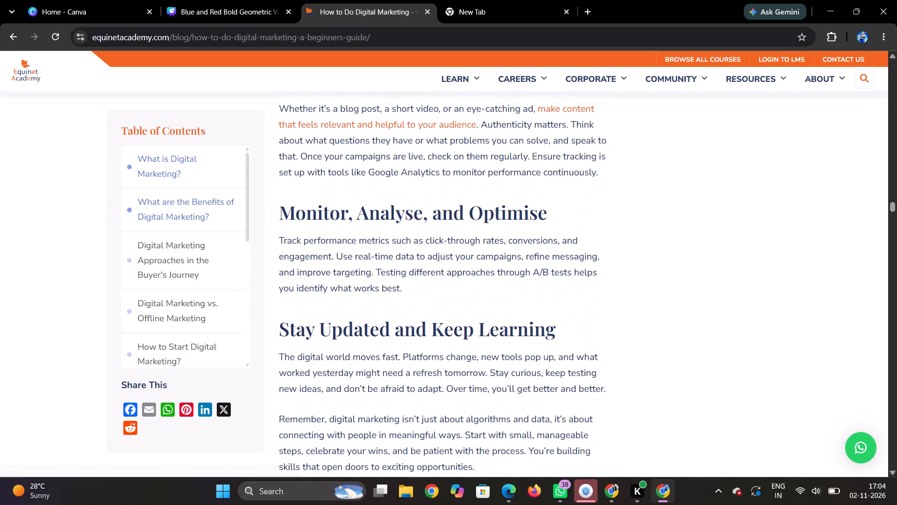
{"action": "scroll", "coordinate": [396, 275], "scroll_direction": "down", "scroll_amount": 2}
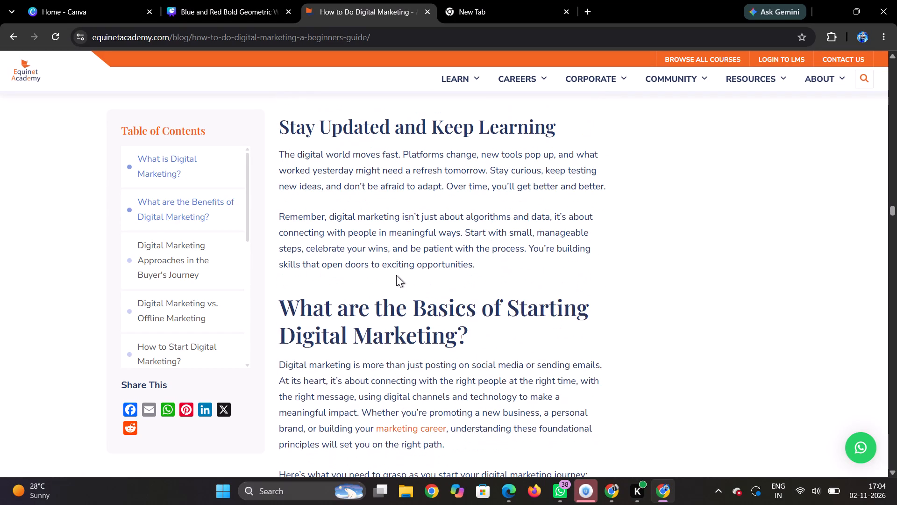
{"action": "scroll", "coordinate": [396, 275], "scroll_direction": "down", "scroll_amount": 2}
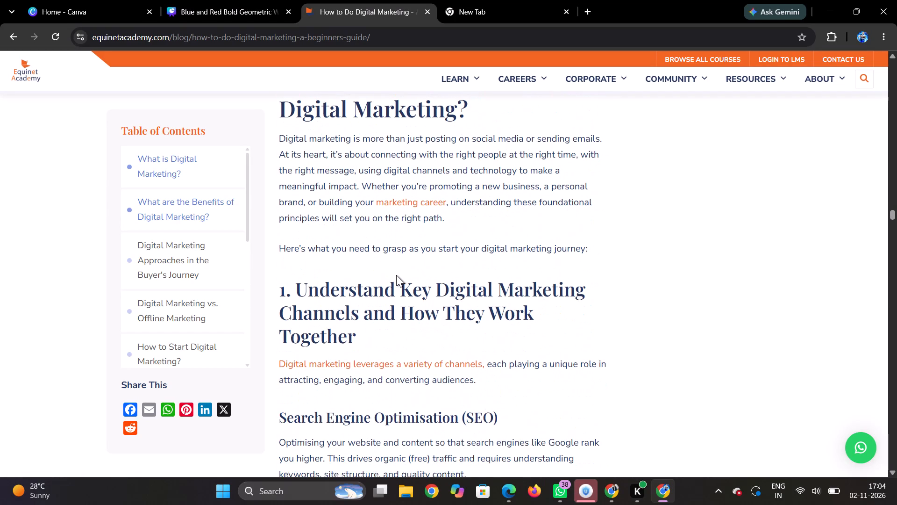
{"action": "scroll", "coordinate": [396, 275], "scroll_direction": "down", "scroll_amount": 5}
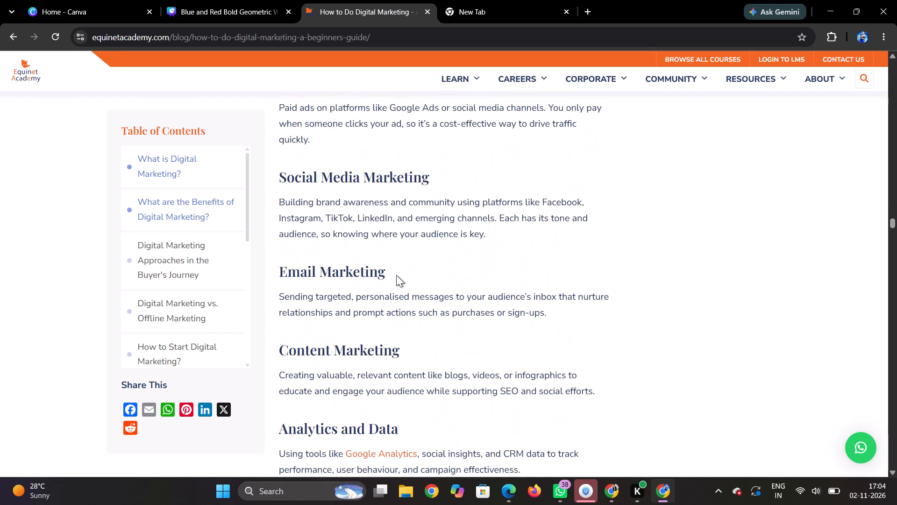
{"action": "scroll", "coordinate": [396, 275], "scroll_direction": "down", "scroll_amount": 3}
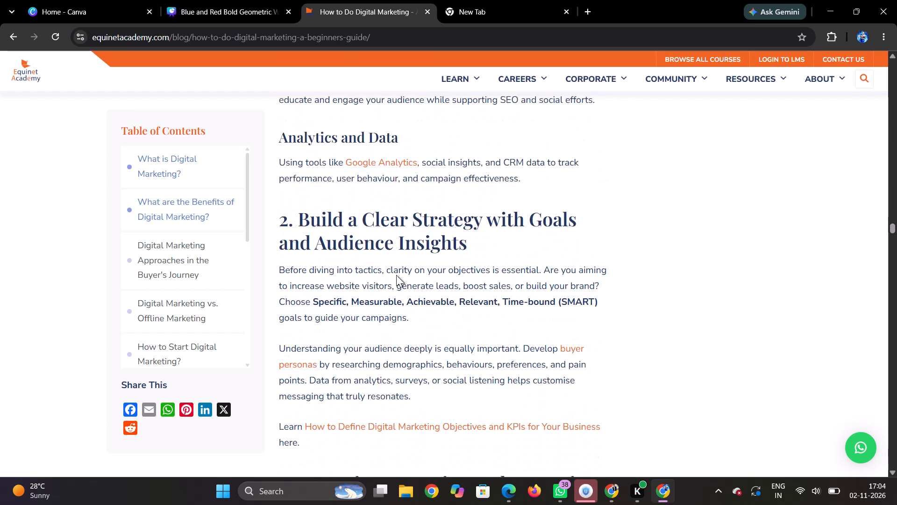
{"action": "scroll", "coordinate": [396, 275], "scroll_direction": "down", "scroll_amount": 3}
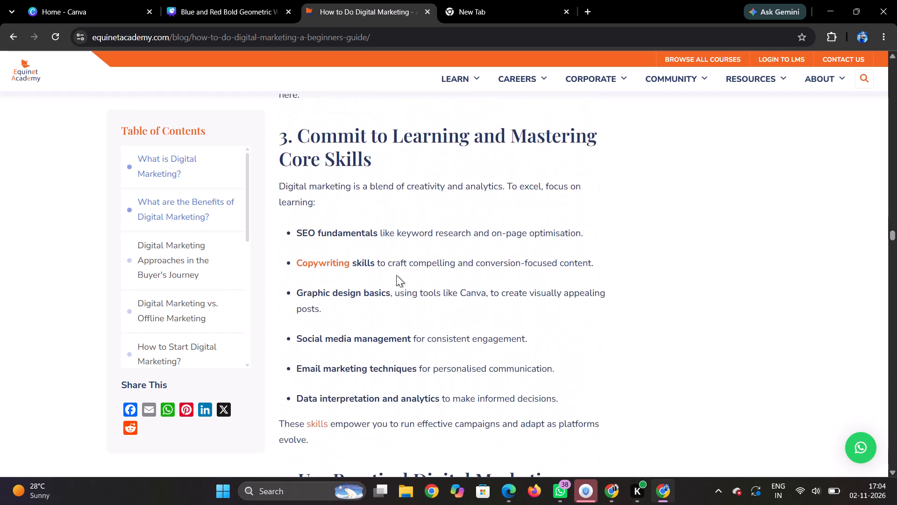
{"action": "scroll", "coordinate": [396, 275], "scroll_direction": "down", "scroll_amount": 2}
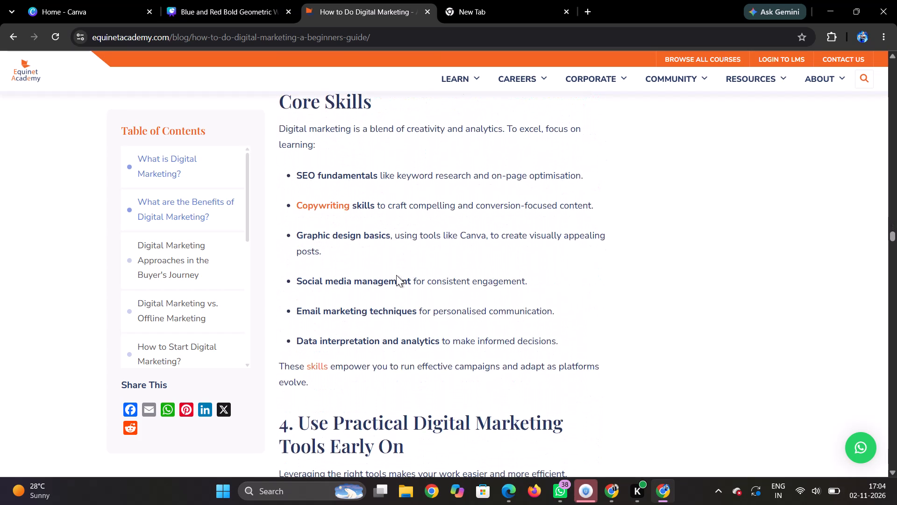
Copy the heading text "Use Practical Digital Marketing Tools Early On" from item 4 of the article's basics section, without its number.
{"action": "scroll", "coordinate": [396, 275], "scroll_direction": "down", "scroll_amount": 2}
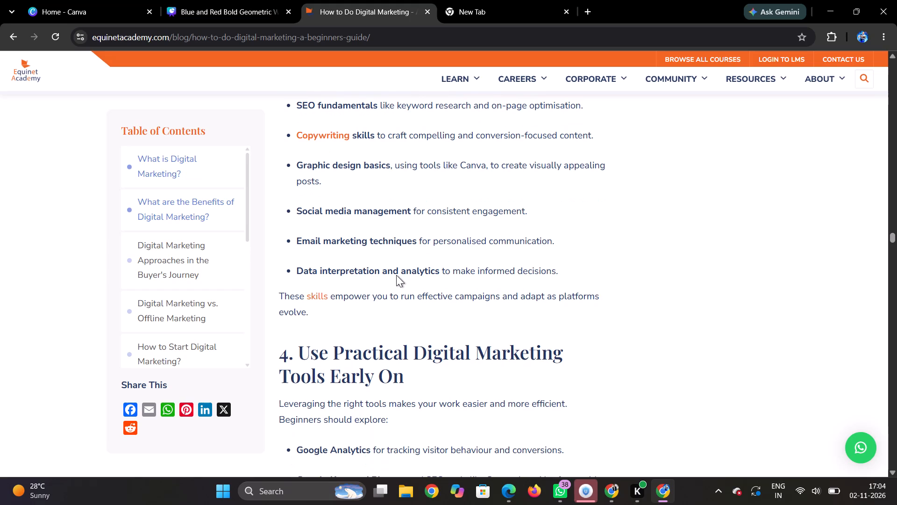
{"action": "scroll", "coordinate": [396, 275], "scroll_direction": "down", "scroll_amount": 1}
{"action": "left_click_drag", "start_coordinate": [405, 325], "coordinate": [302, 306]}
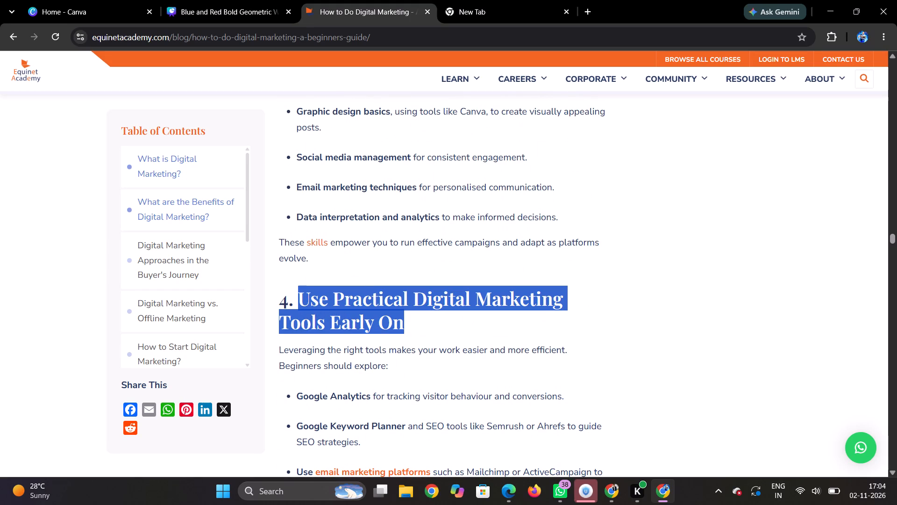
{"action": "key", "text": "ctrl+c"}
{"action": "left_click", "coordinate": [232, 0]}
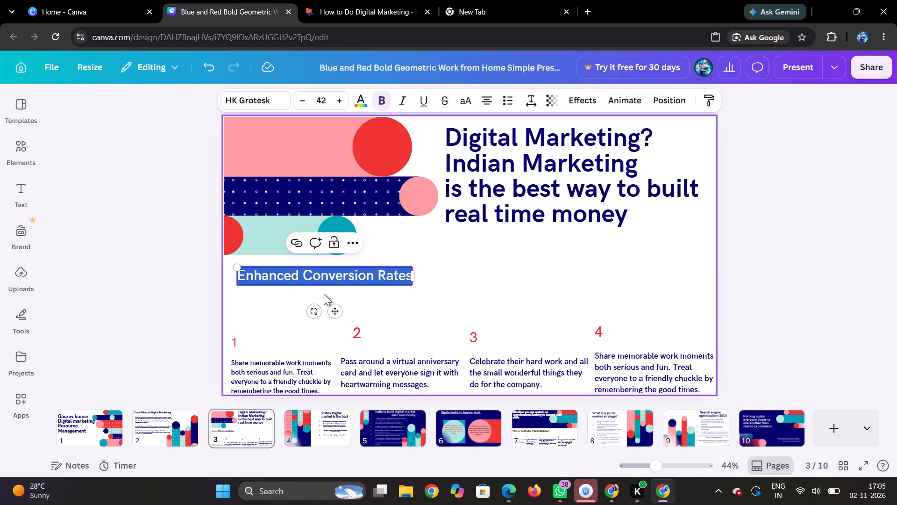
{"action": "left_click", "coordinate": [385, 276]}
{"action": "left_click", "coordinate": [395, 276]}
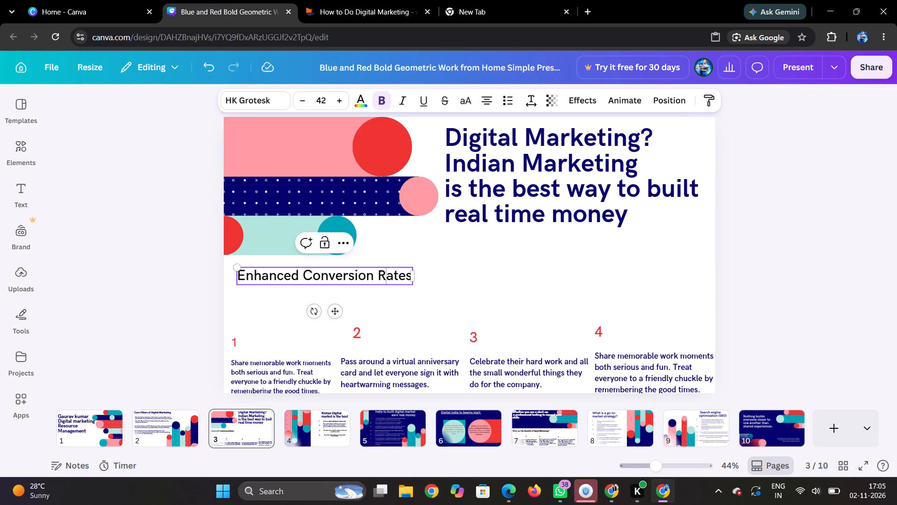
{"action": "key", "text": "Right"}
{"action": "key", "text": "Right"}
{"action": "key", "text": "Right"}
{"action": "key", "text": "BackSpace"}
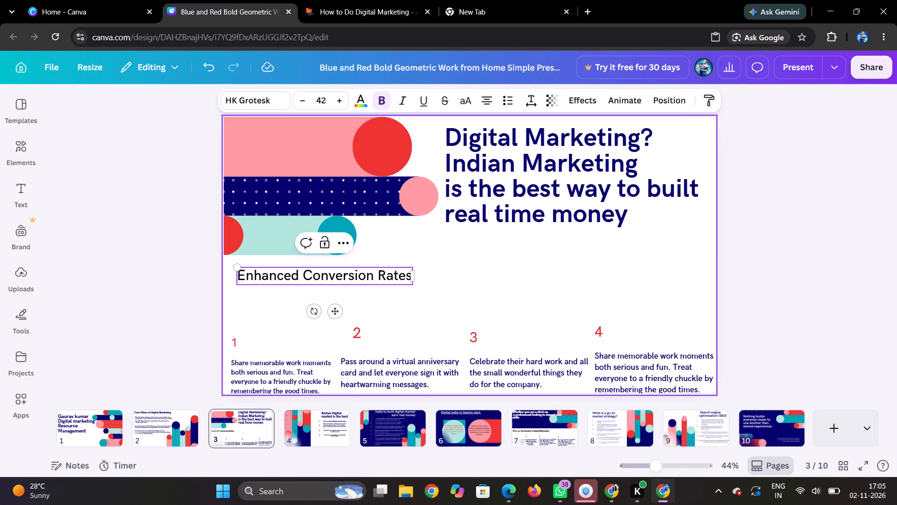
{"action": "key", "text": "BackSpace"}
{"action": "key", "text": "BackSpace"}
{"action": "key", "text": "BackSpace"}
{"action": "key", "text": "BackSpace"}
{"action": "key", "text": "BackSpace"}
{"action": "key", "text": "BackSpace"}
{"action": "key", "text": "BackSpace"}
{"action": "key", "text": "BackSpace"}
{"action": "key", "text": "BackSpace"}
{"action": "key", "text": "BackSpace"}
{"action": "key", "text": "BackSpace"}
{"action": "key", "text": "BackSpace"}
{"action": "key", "text": "BackSpace"}
{"action": "key", "text": "BackSpace"}
{"action": "key", "text": "BackSpace"}
{"action": "key", "text": "BackSpace"}
{"action": "key", "text": "BackSpace"}
{"action": "key", "text": "BackSpace"}
{"action": "key", "text": "BackSpace"}
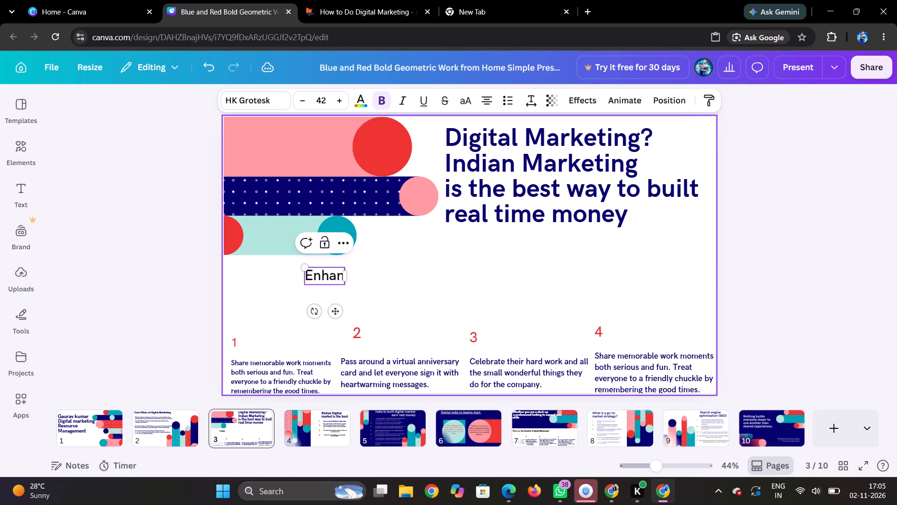
{"action": "key", "text": "BackSpace"}
{"action": "key", "text": "BackSpace"}
{"action": "key", "text": "BackSpace"}
{"action": "key", "text": "BackSpace"}
{"action": "key", "text": "BackSpace"}
{"action": "key", "text": "ctrl+v"}
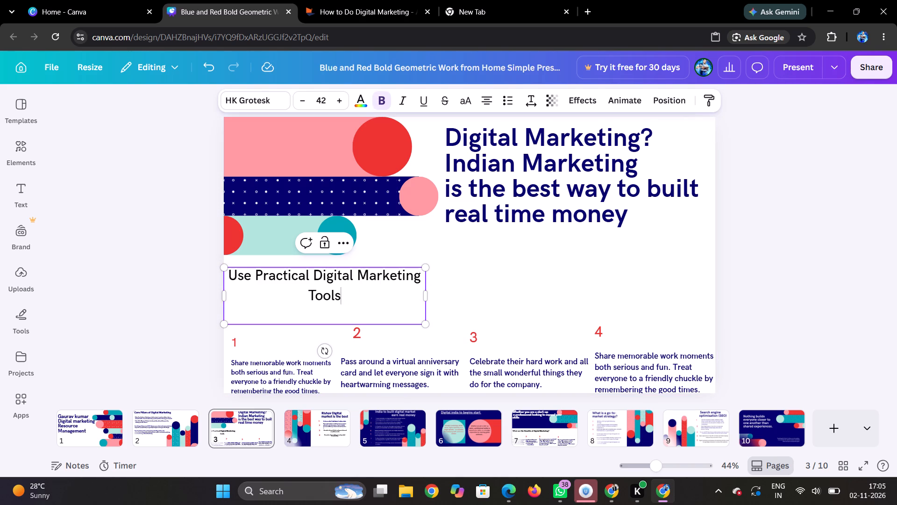
{"action": "key", "text": "BackSpace"}
{"action": "key", "text": "BackSpace"}
{"action": "key", "text": "BackSpace"}
{"action": "key", "text": "BackSpace"}
{"action": "key", "text": "BackSpace"}
{"action": "key", "text": "BackSpace"}
{"action": "key", "text": "BackSpace"}
{"action": "key", "text": "BackSpace"}
{"action": "key", "text": "BackSpace"}
{"action": "key", "text": "BackSpace"}
{"action": "key", "text": "BackSpace"}
{"action": "key", "text": "BackSpace"}
{"action": "key", "text": "BackSpace"}
{"action": "key", "text": "BackSpace"}
{"action": "key", "text": "BackSpace"}
{"action": "key", "text": "BackSpace"}
{"action": "key", "text": "BackSpace"}
{"action": "key", "text": "BackSpace"}
{"action": "key", "text": "BackSpace"}
{"action": "key", "text": "BackSpace"}
{"action": "key", "text": "BackSpace"}
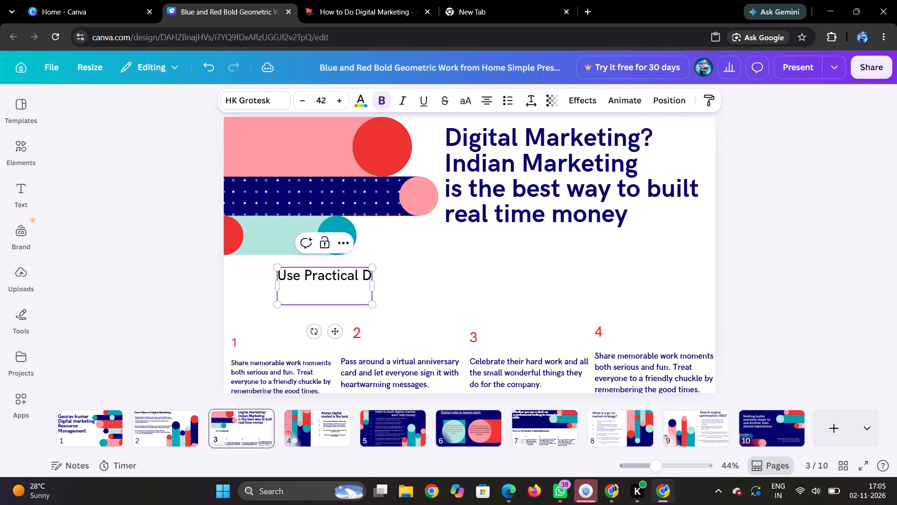
{"action": "key", "text": "BackSpace"}
{"action": "key", "text": "BackSpace"}
{"action": "key", "text": "BackSpace"}
{"action": "key", "text": "BackSpace"}
{"action": "key", "text": "BackSpace"}
{"action": "key", "text": "BackSpace"}
{"action": "key", "text": "BackSpace"}
{"action": "key", "text": "BackSpace"}
{"action": "key", "text": "BackSpace"}
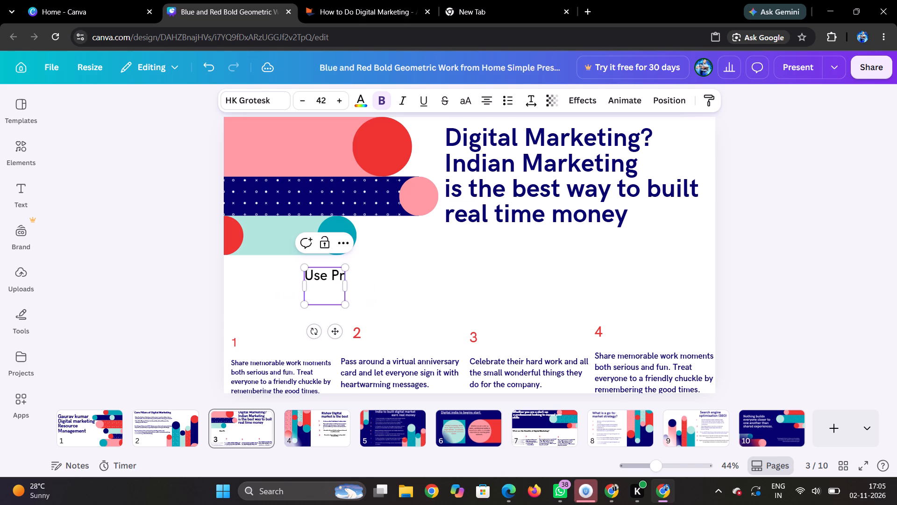
{"action": "key", "text": "BackSpace"}
{"action": "key", "text": "BackSpace"}
{"action": "key", "text": "BackSpace"}
{"action": "key", "text": "space"}
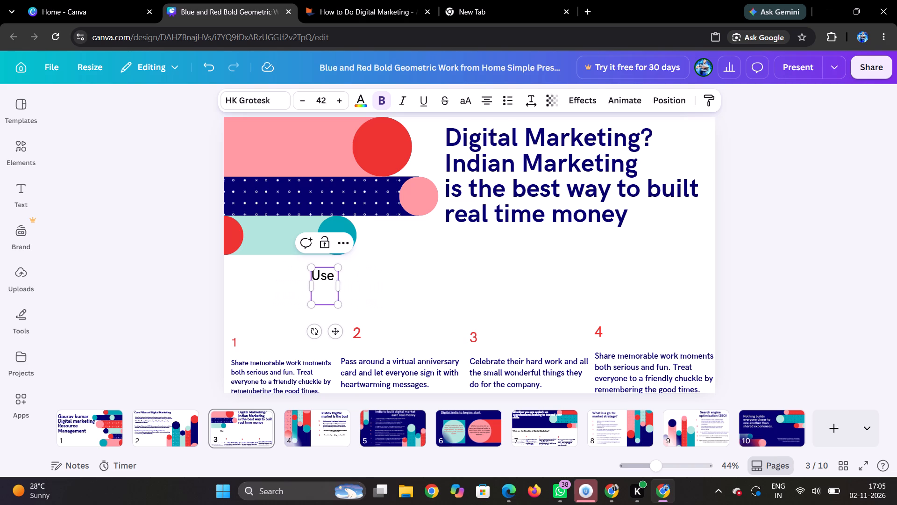
{"action": "type", "text": "The practical exam"}
{"action": "key", "text": "space"}
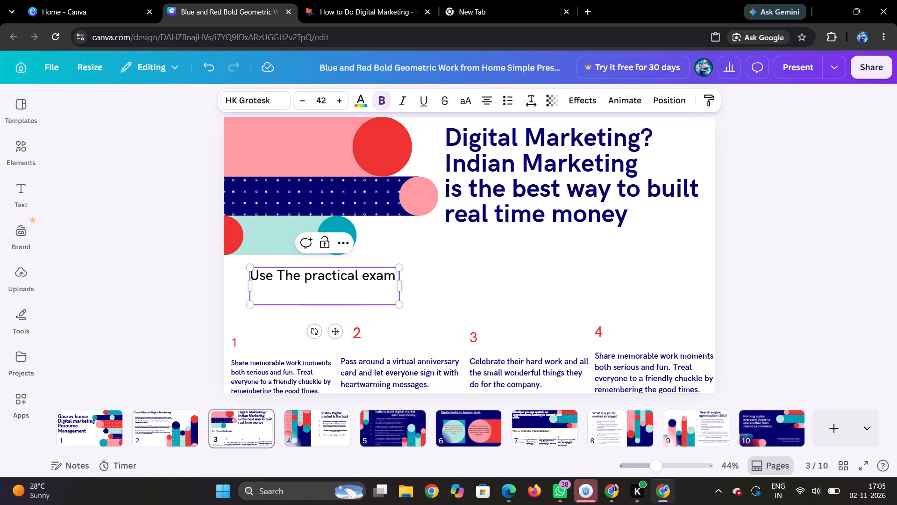
{"action": "type", "text": "choose teh"}
{"action": "key", "text": "space"}
{"action": "key", "text": "BackSpace"}
{"action": "key", "text": "BackSpace"}
{"action": "key", "text": "BackSpace"}
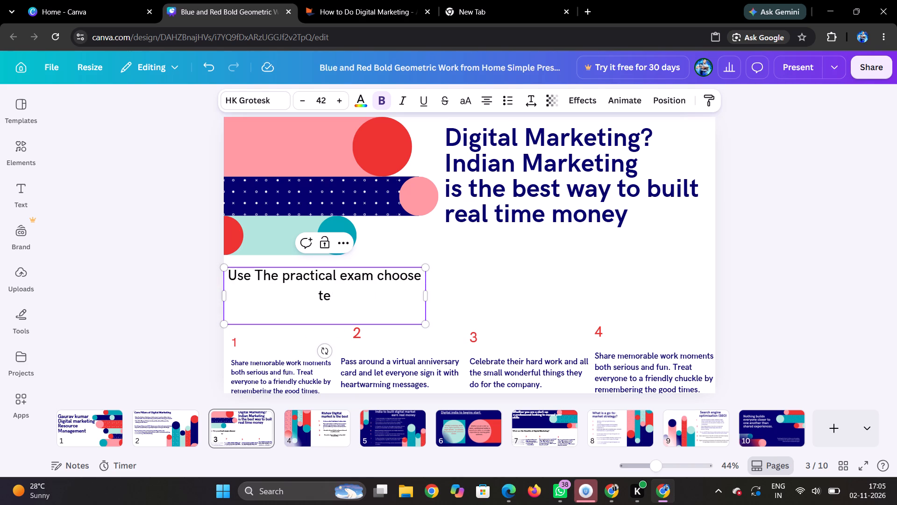
{"action": "type", "text": "he digital"}
{"action": "key", "text": "space"}
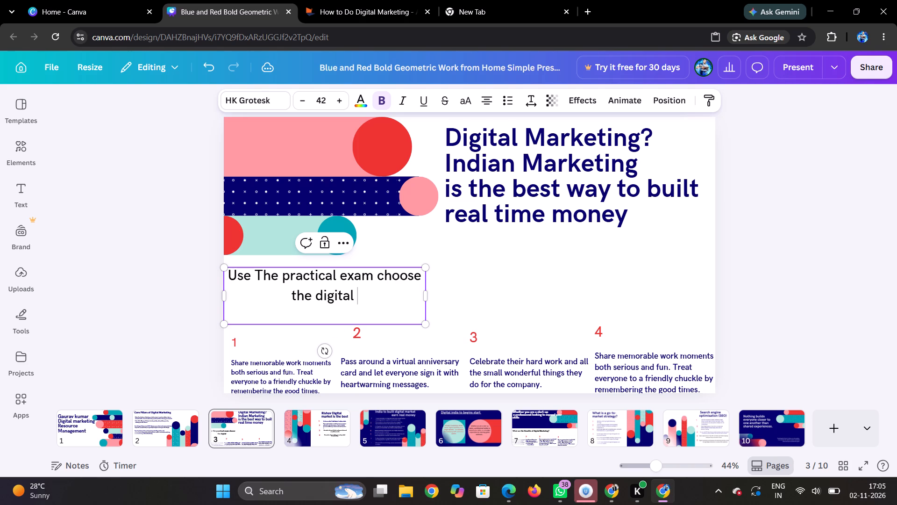
{"action": "type", "text": "marketing"}
{"action": "key", "text": "space"}
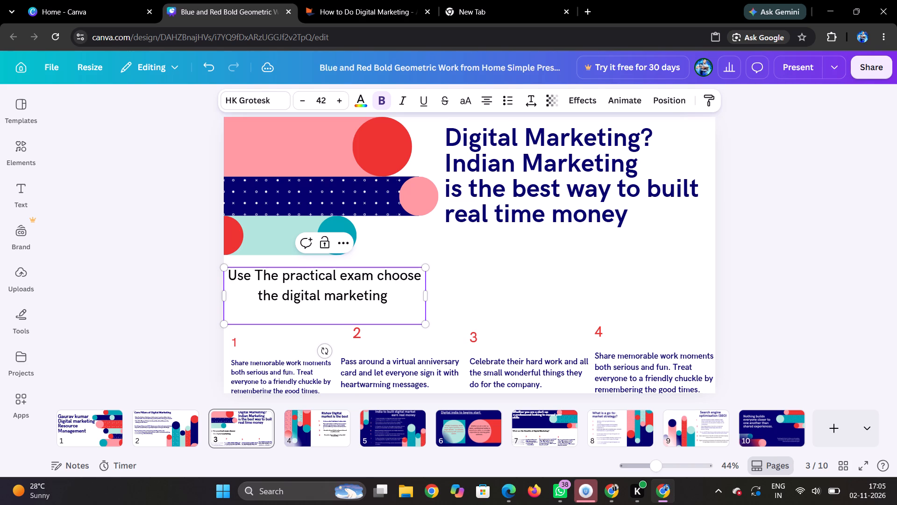
{"action": "type", "text": "sta"}
{"action": "type", "text": "rt"}
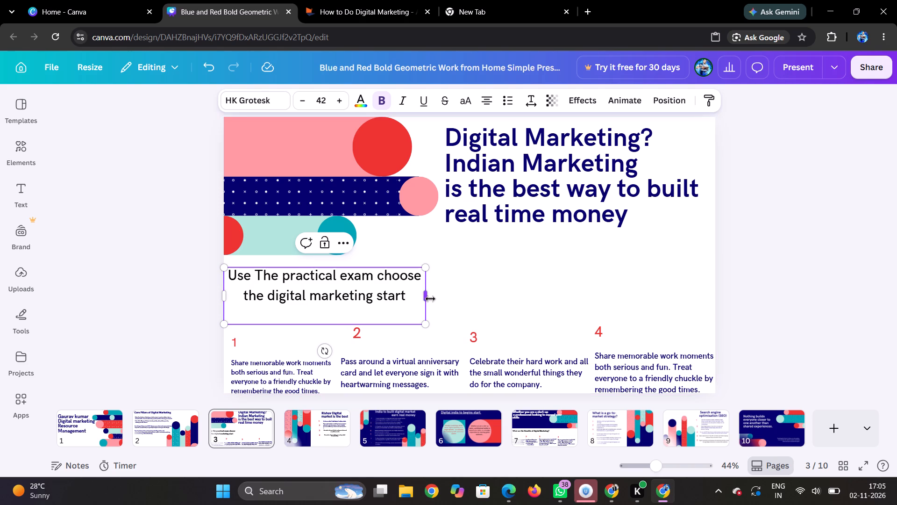
Widen the reworded heading's text box so that its text fits on a single line below the geometric shapes.
{"action": "left_click_drag", "start_coordinate": [427, 301], "coordinate": [643, 270]}
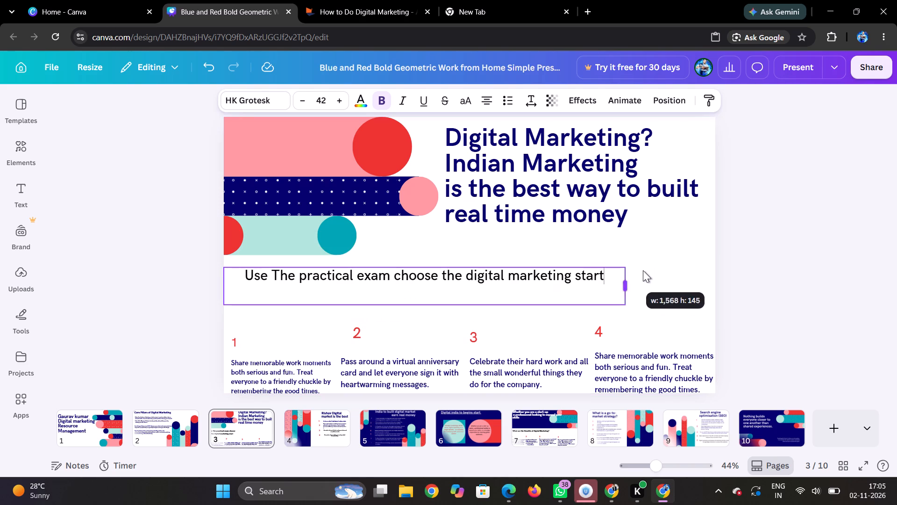
{"action": "left_click_drag", "start_coordinate": [643, 270], "coordinate": [578, 262]}
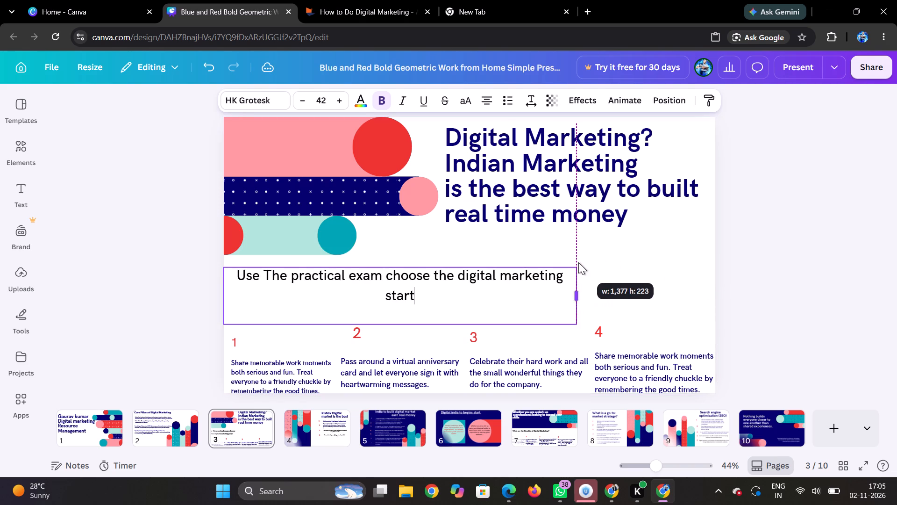
{"action": "left_click_drag", "start_coordinate": [578, 262], "coordinate": [602, 265]}
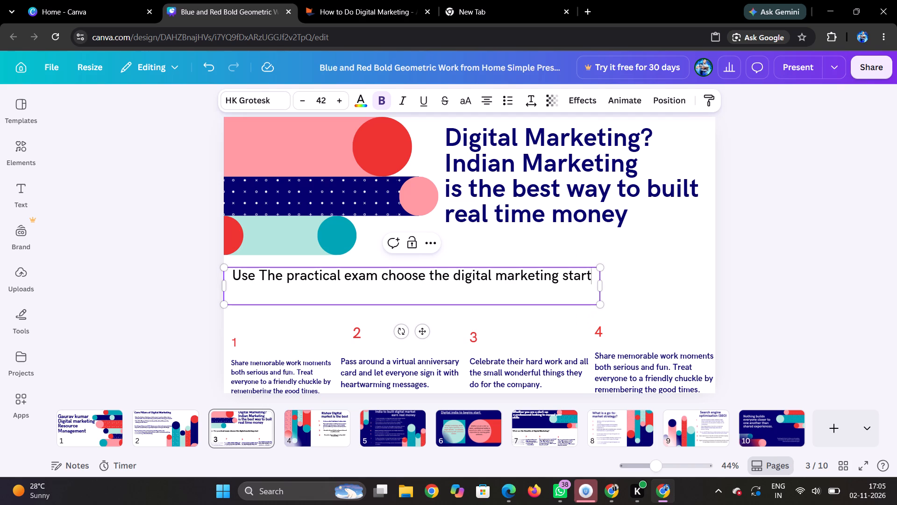